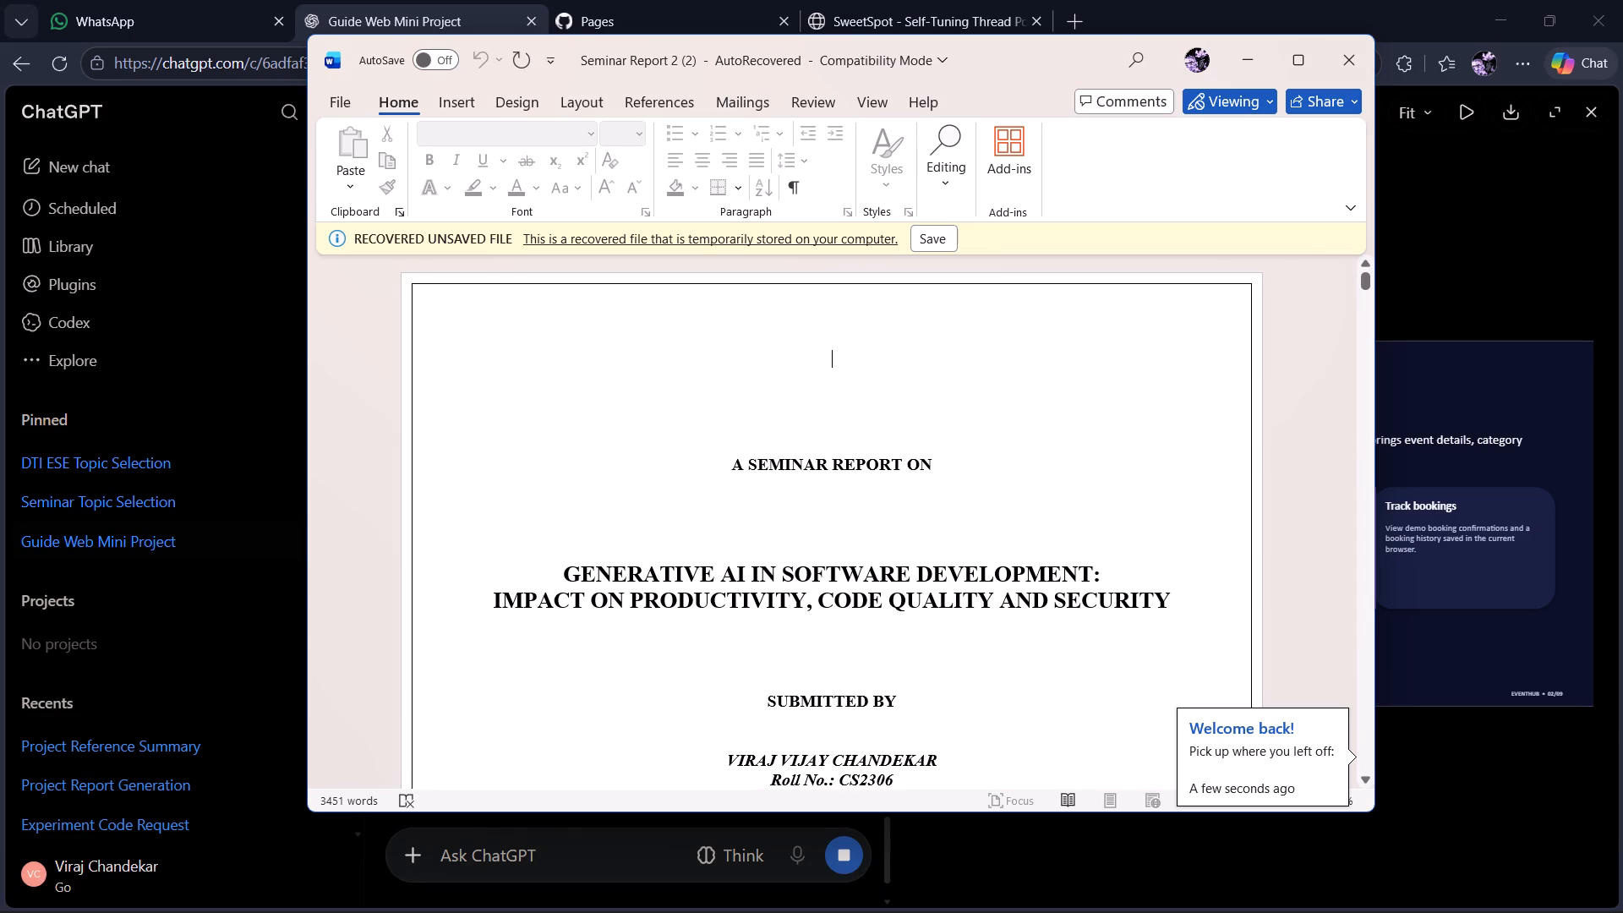
Examine the seminar report's cover page and its certificate page with the signatory block.
scroll(902, 600, down, 5)
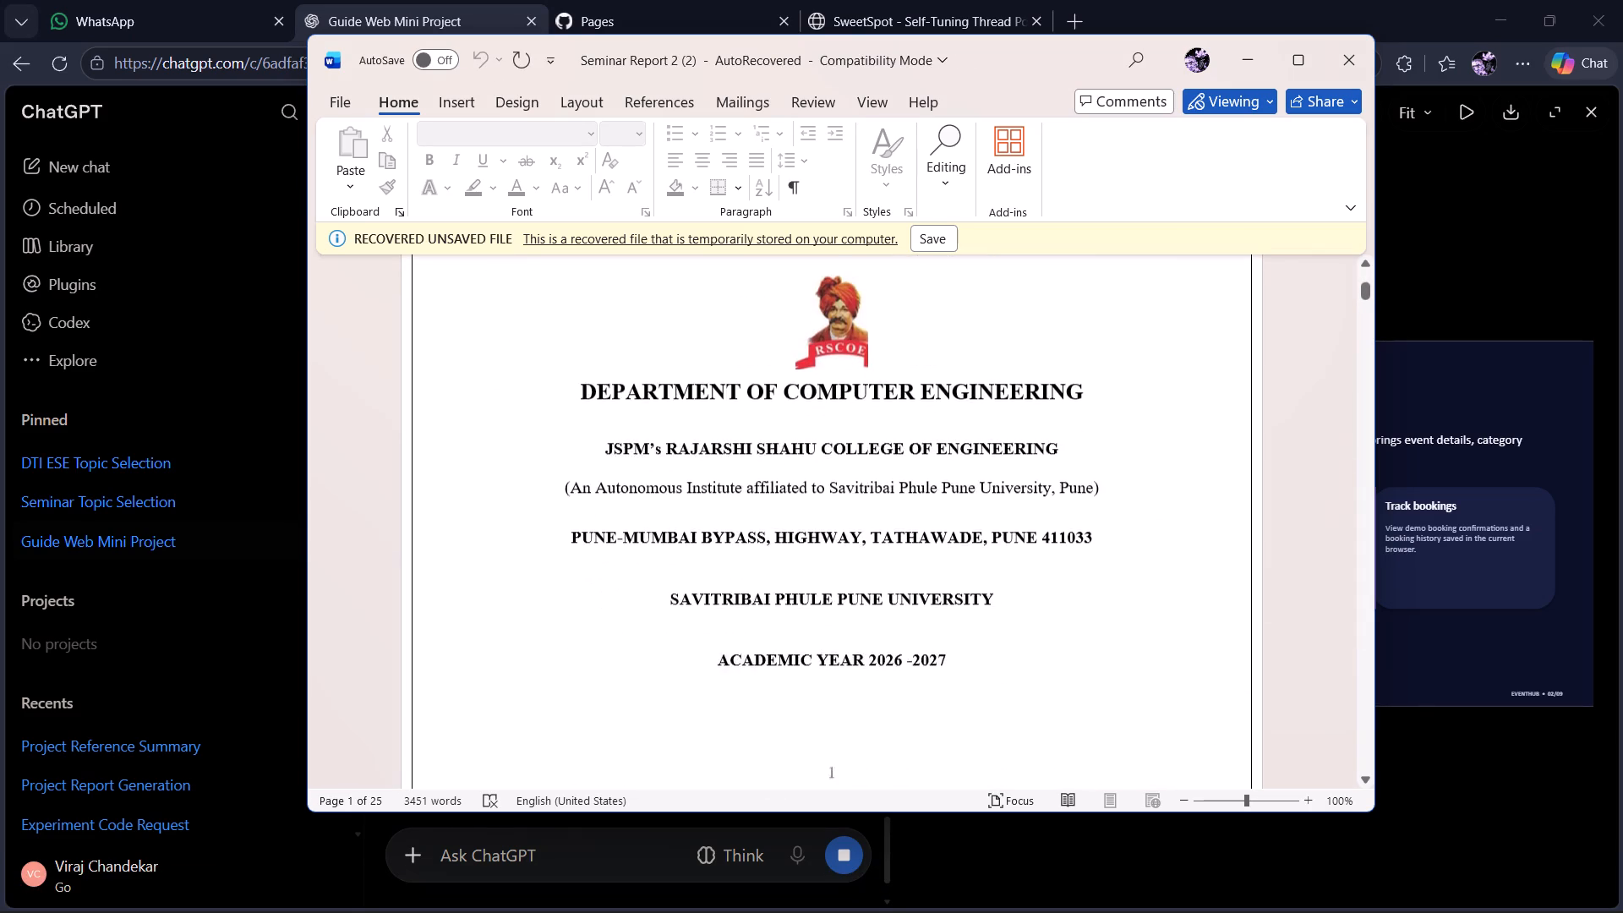
scroll(902, 600, down, 6)
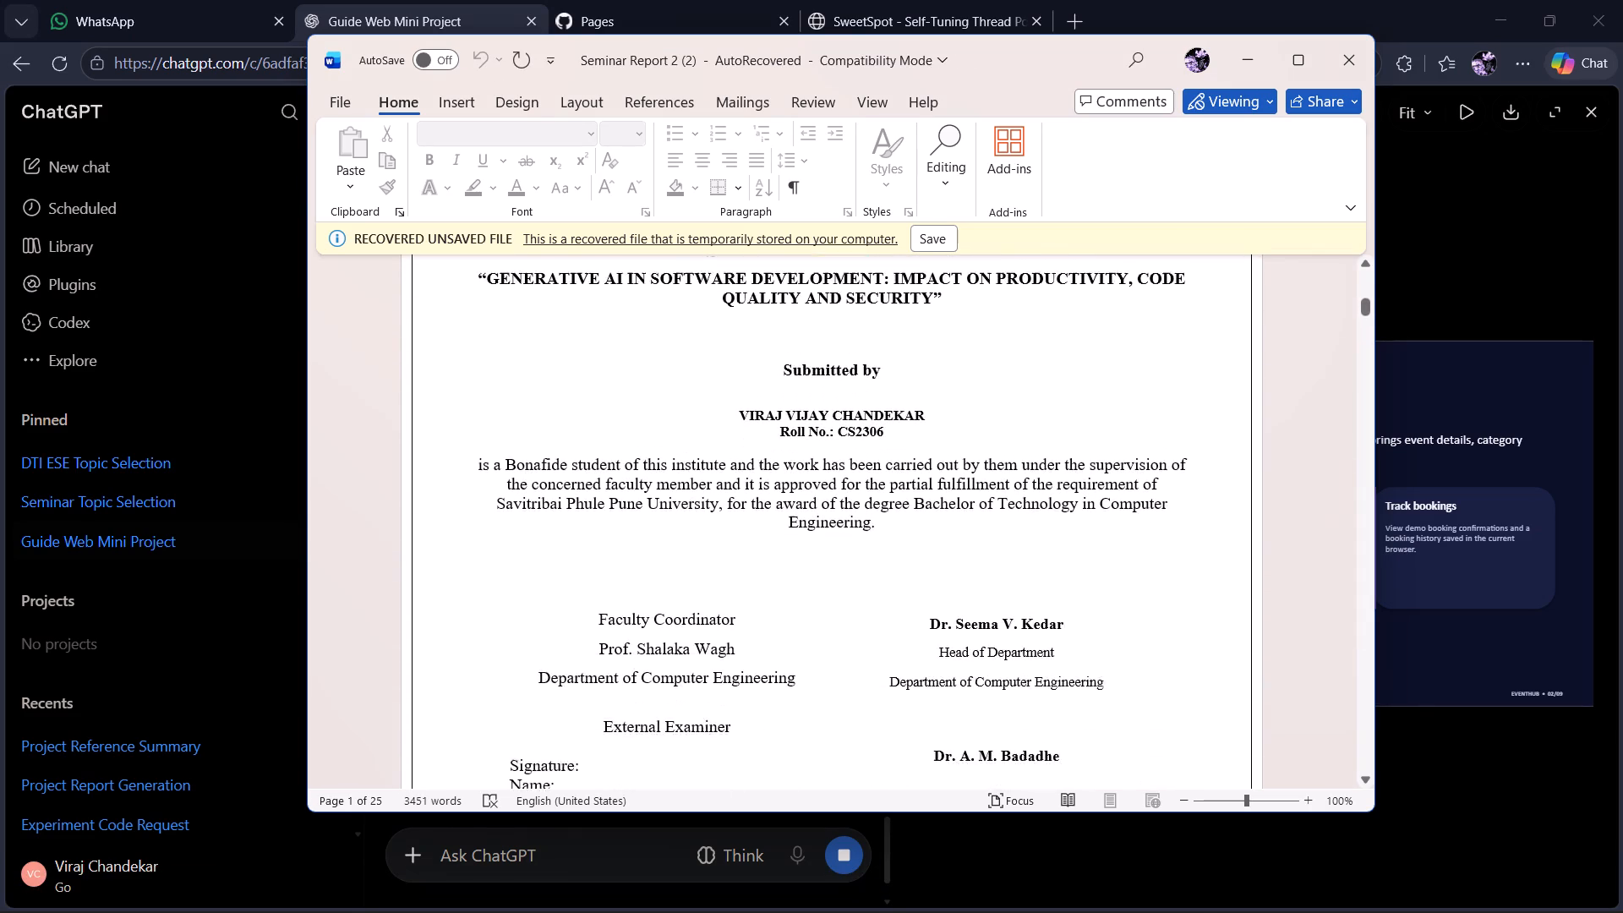
scroll(902, 600, down, 2)
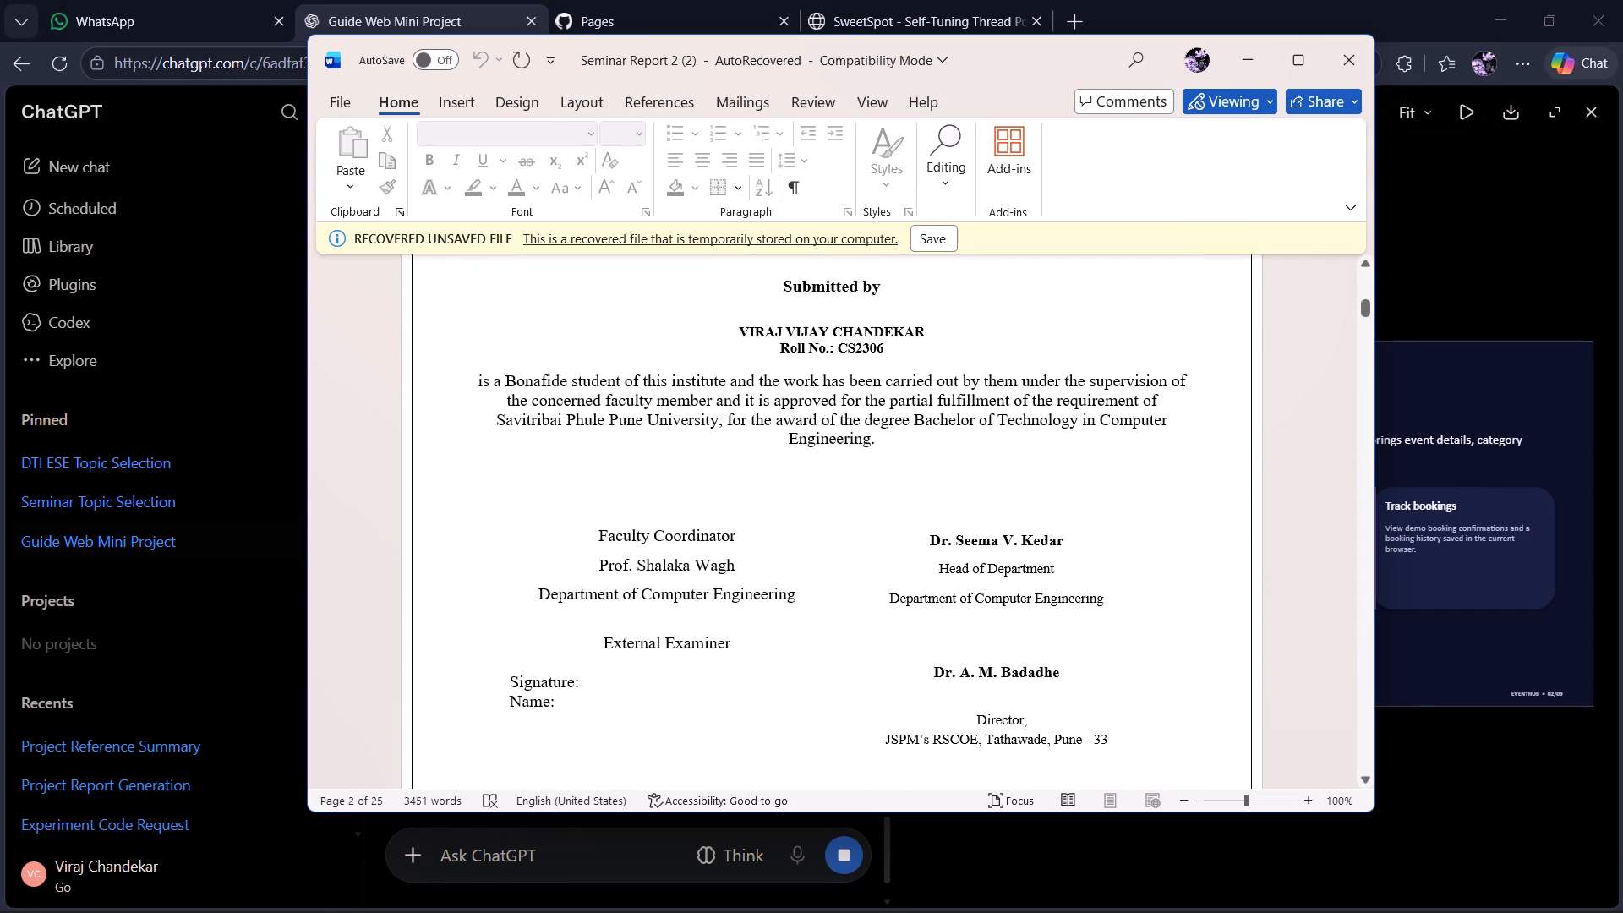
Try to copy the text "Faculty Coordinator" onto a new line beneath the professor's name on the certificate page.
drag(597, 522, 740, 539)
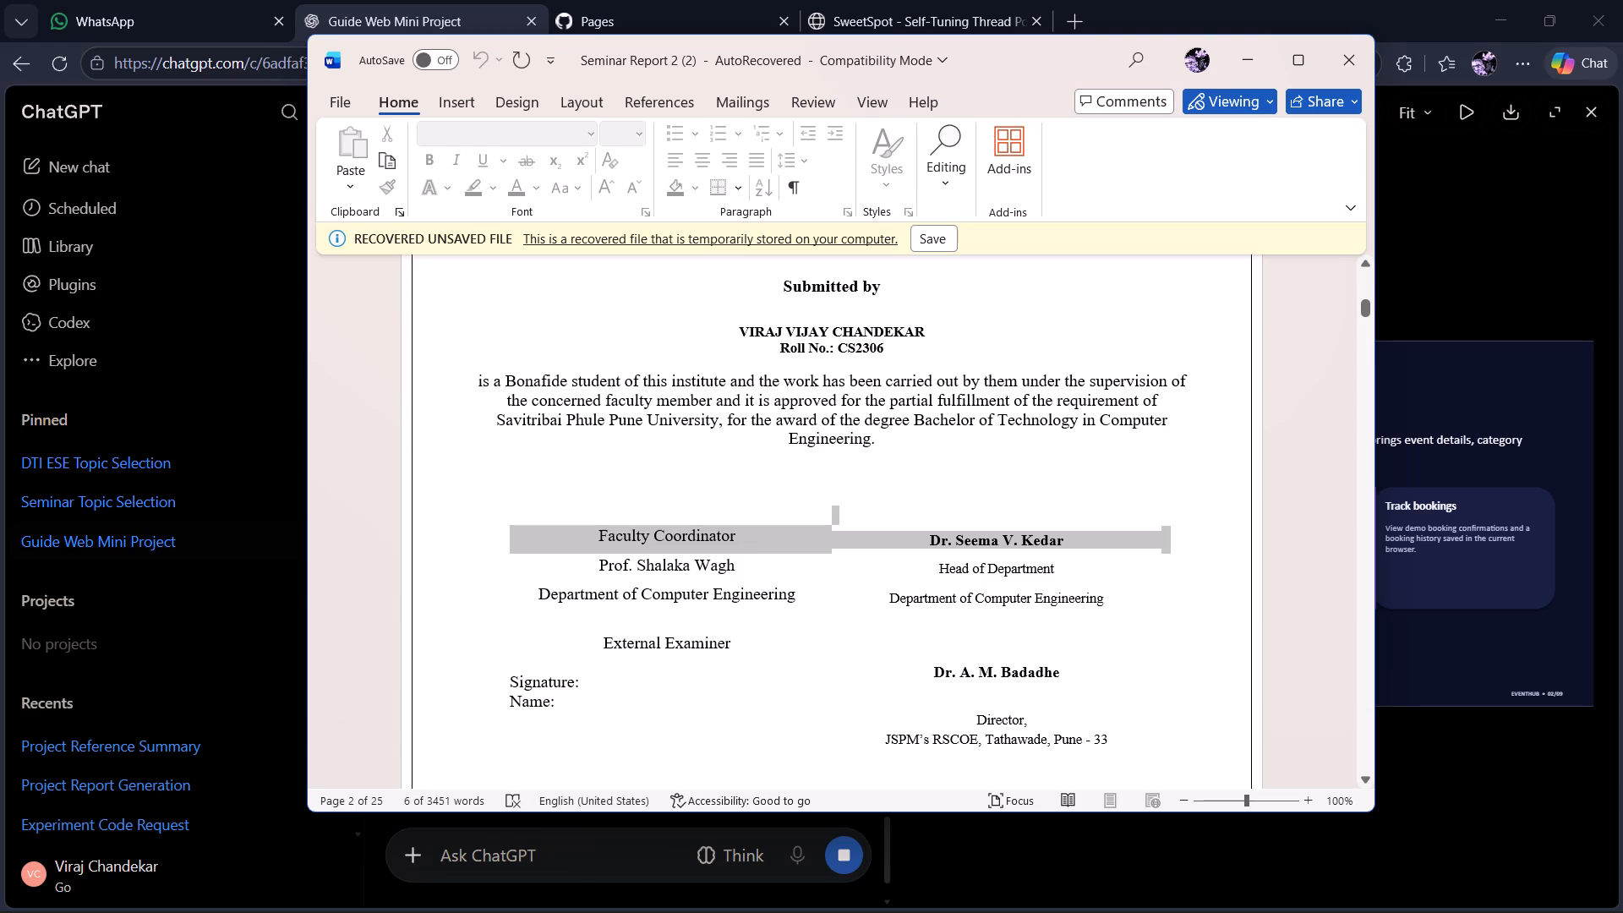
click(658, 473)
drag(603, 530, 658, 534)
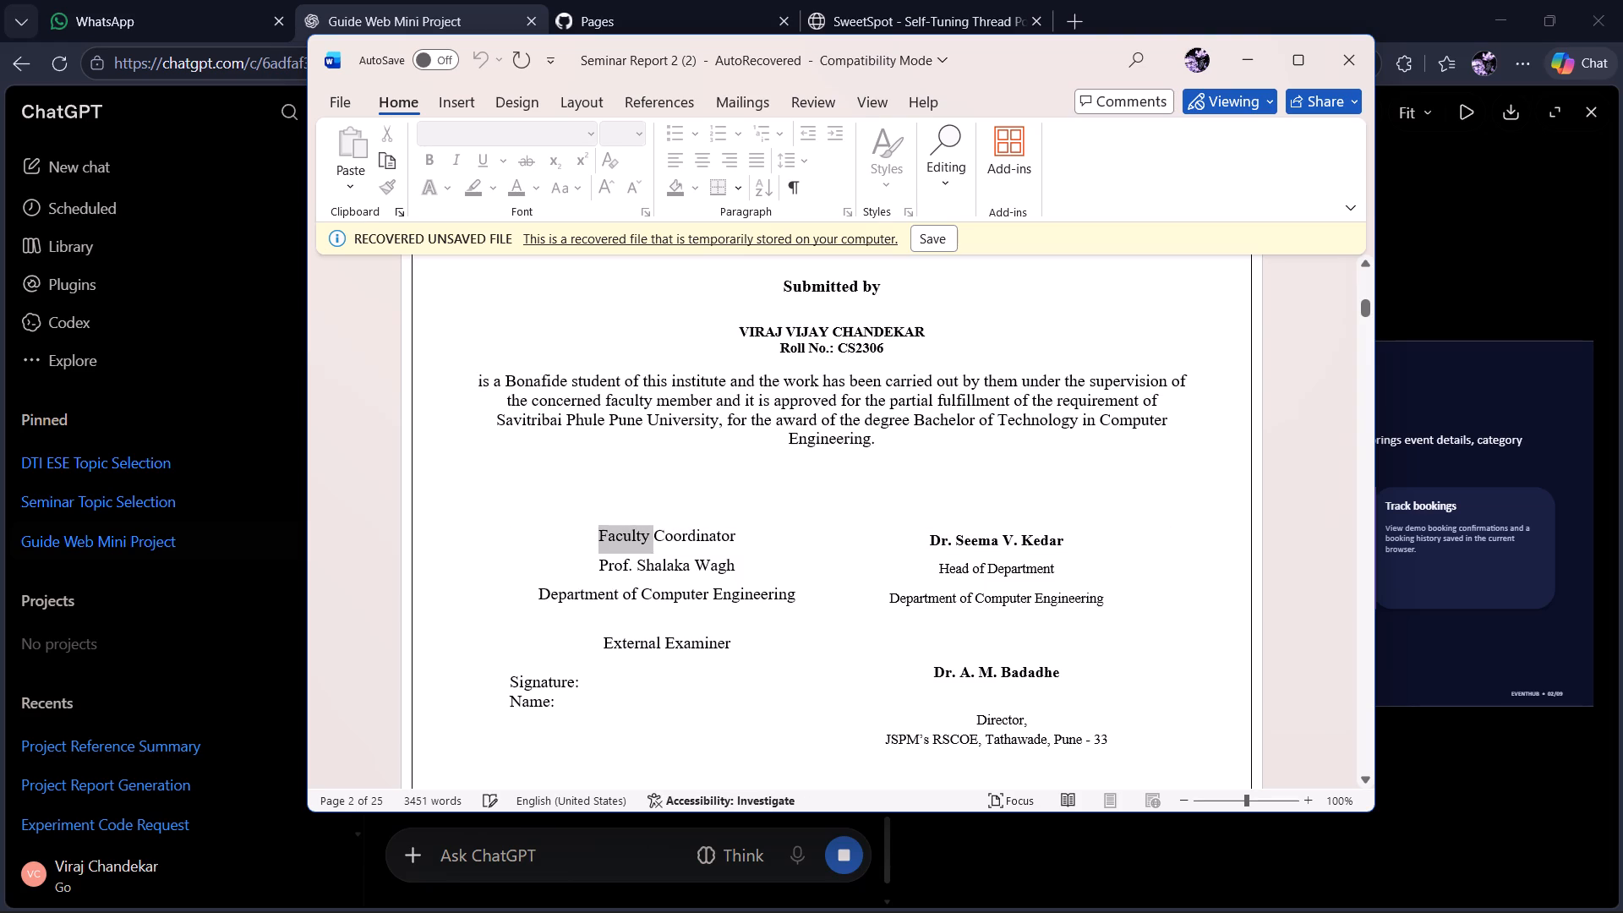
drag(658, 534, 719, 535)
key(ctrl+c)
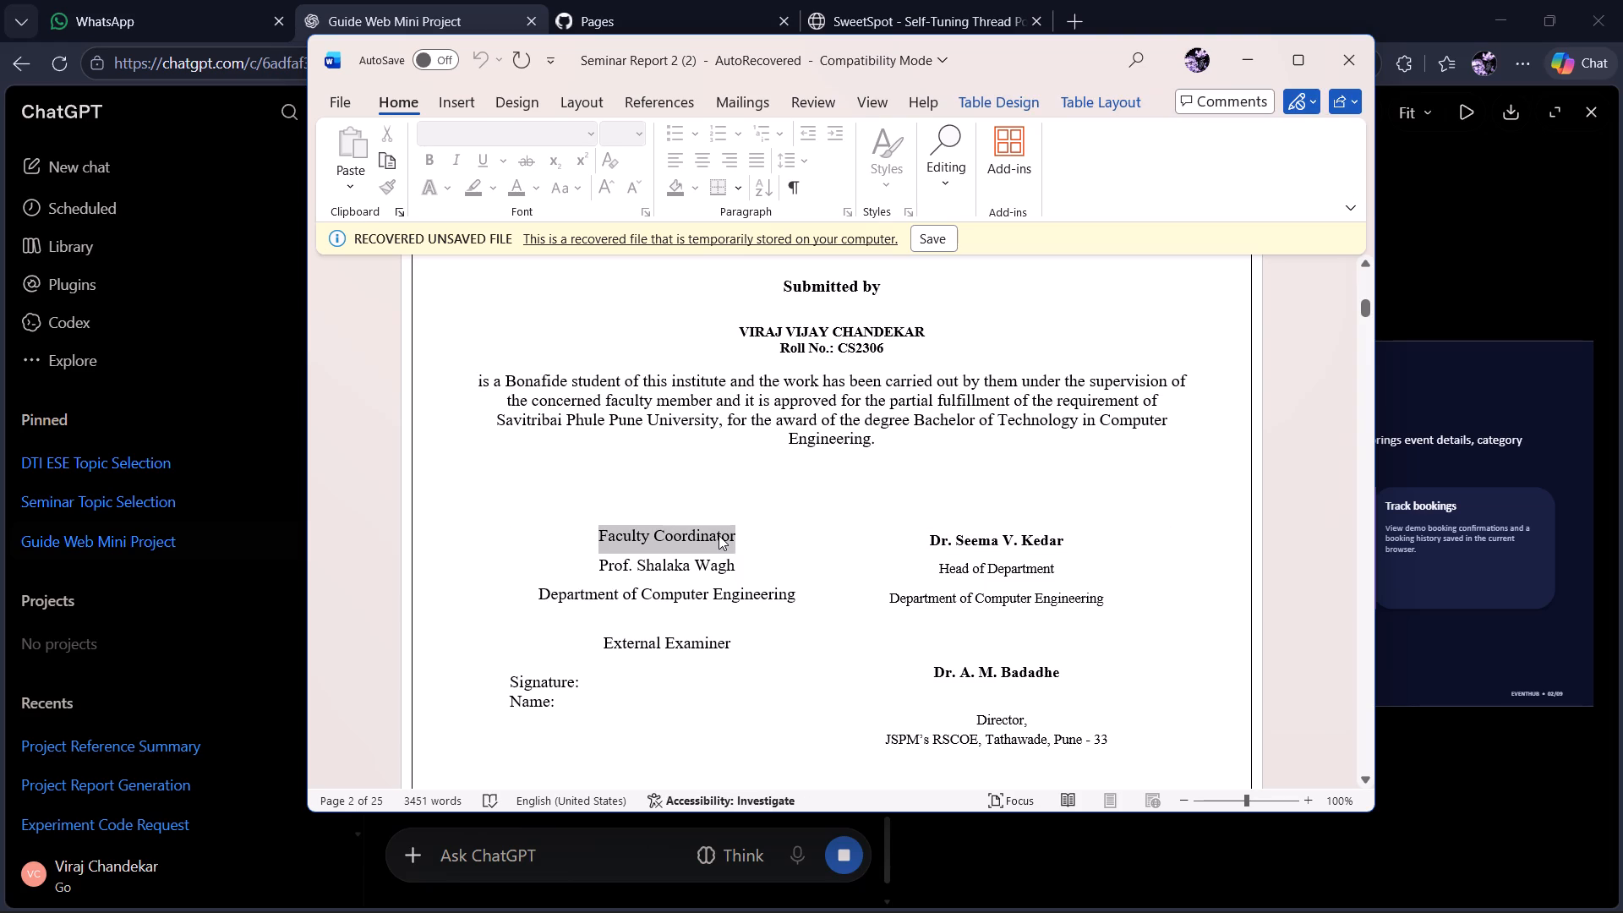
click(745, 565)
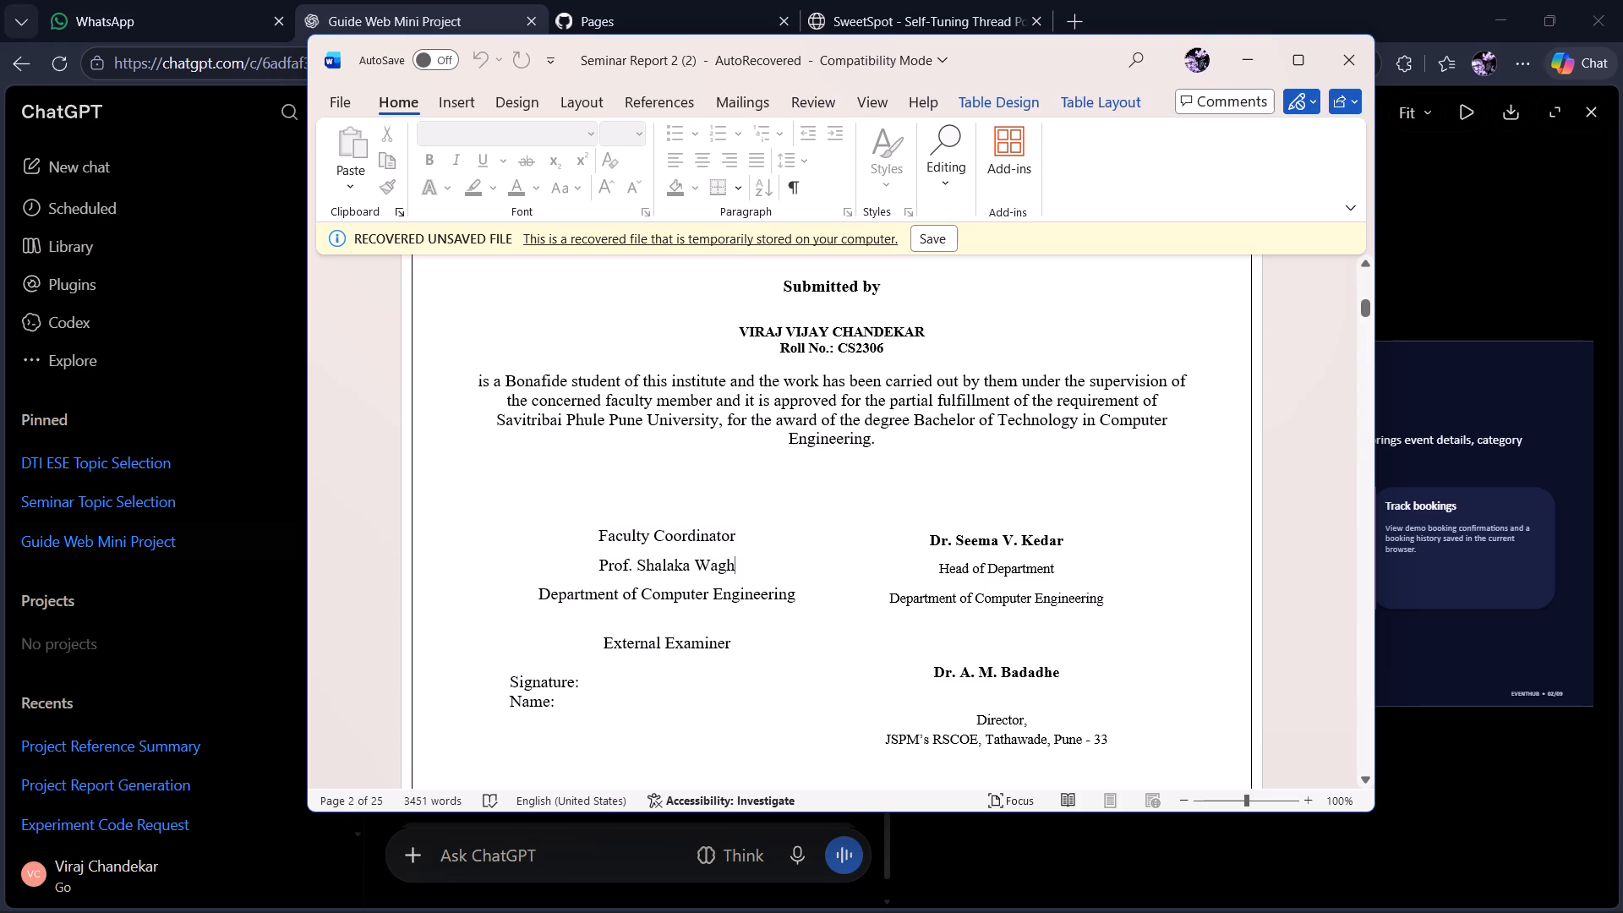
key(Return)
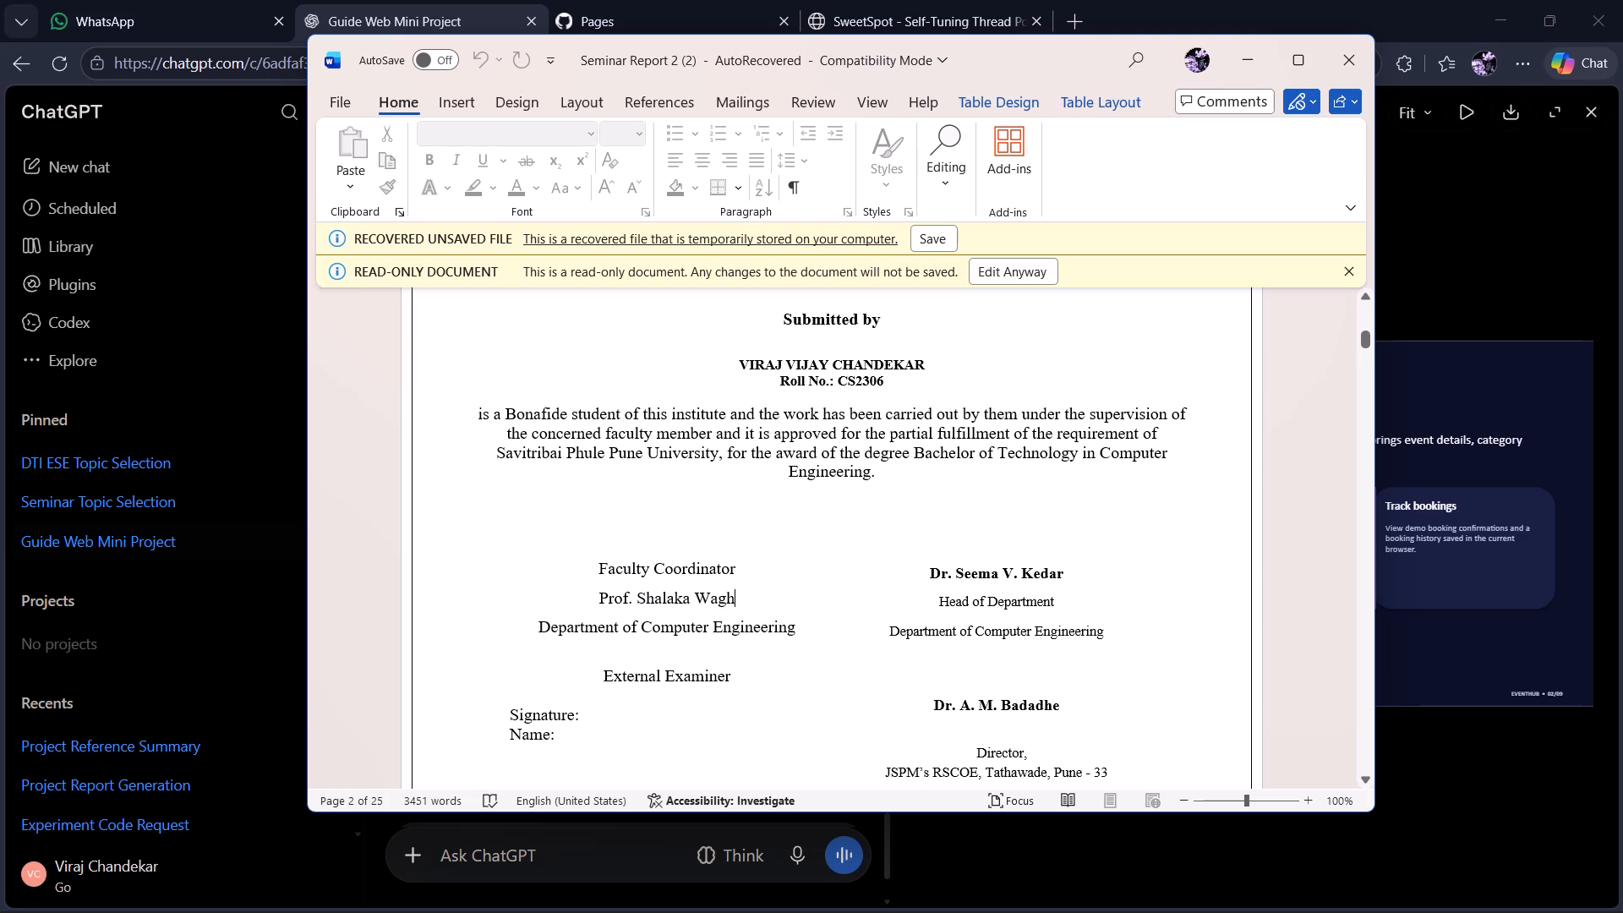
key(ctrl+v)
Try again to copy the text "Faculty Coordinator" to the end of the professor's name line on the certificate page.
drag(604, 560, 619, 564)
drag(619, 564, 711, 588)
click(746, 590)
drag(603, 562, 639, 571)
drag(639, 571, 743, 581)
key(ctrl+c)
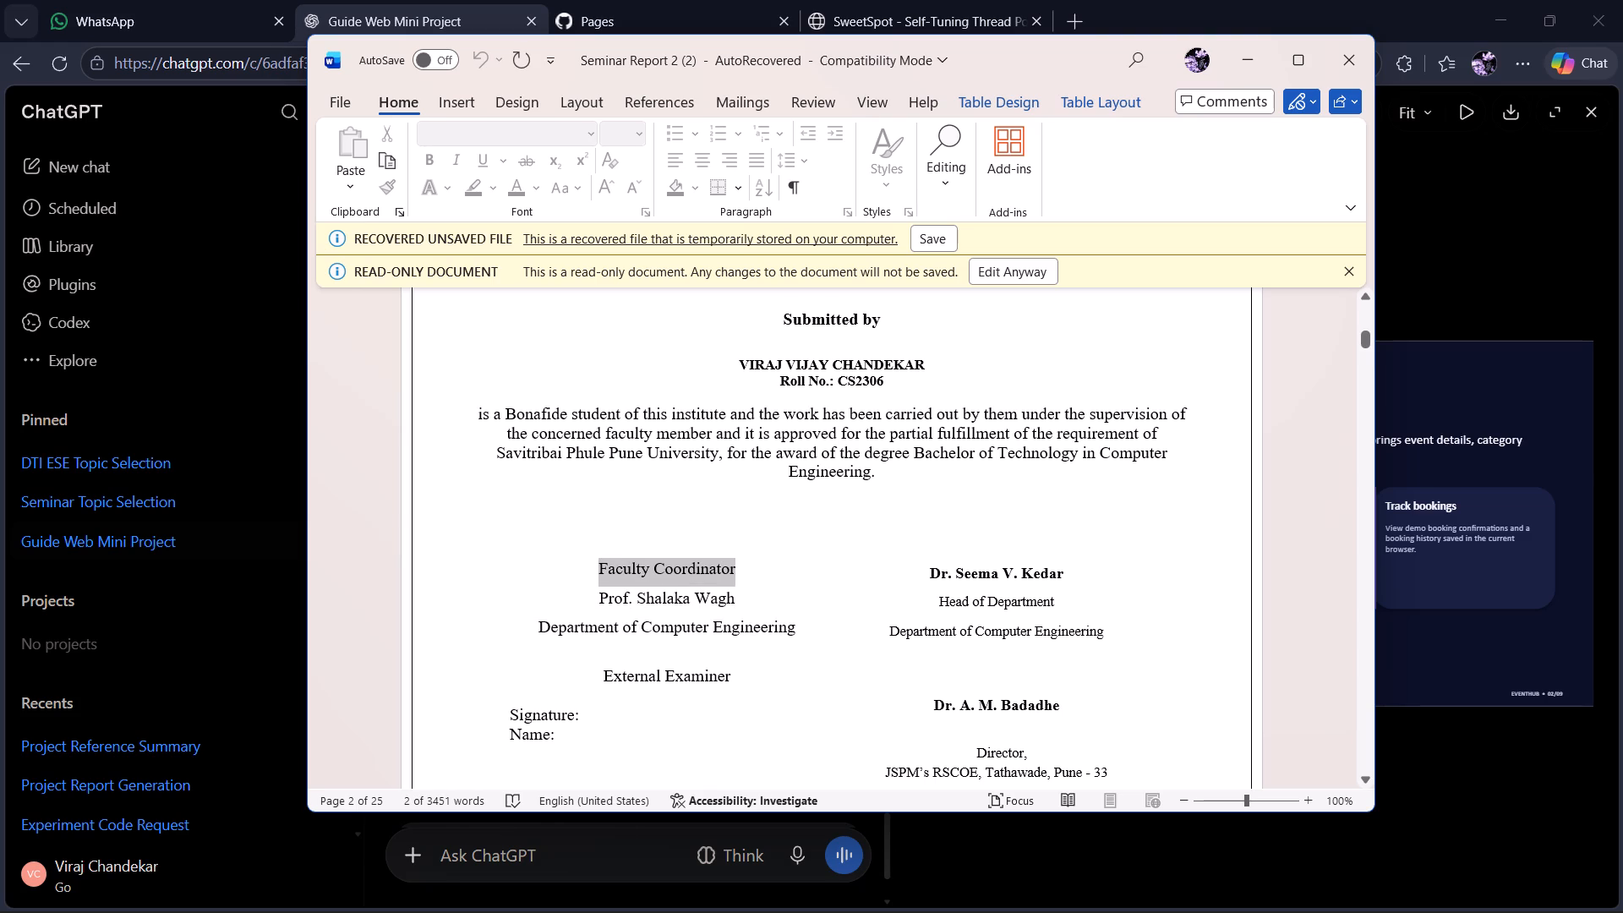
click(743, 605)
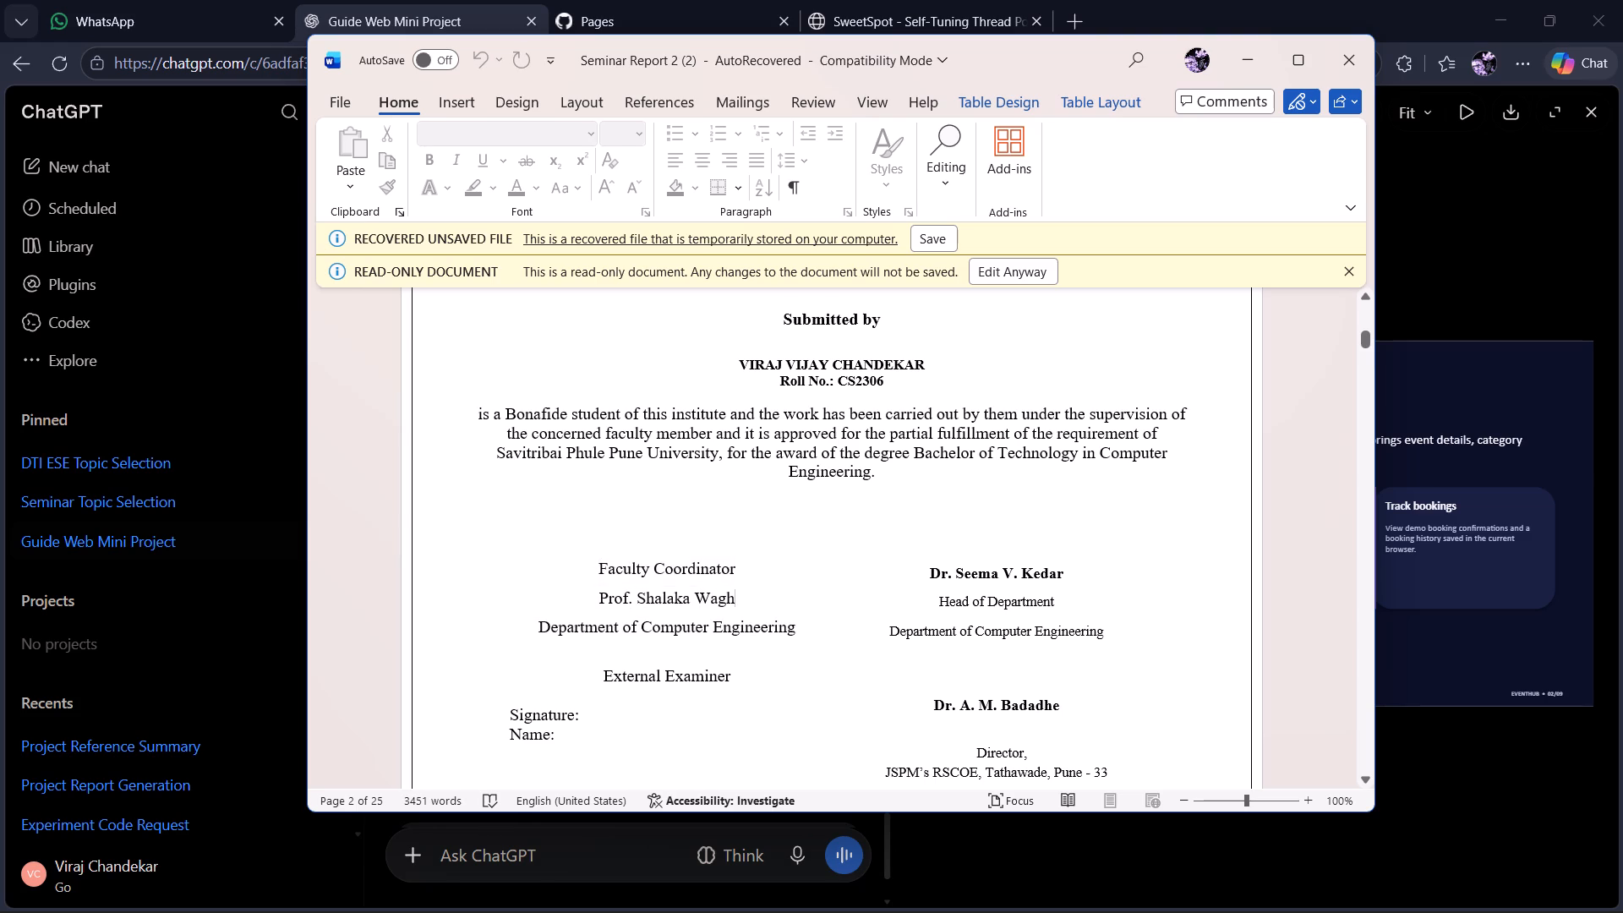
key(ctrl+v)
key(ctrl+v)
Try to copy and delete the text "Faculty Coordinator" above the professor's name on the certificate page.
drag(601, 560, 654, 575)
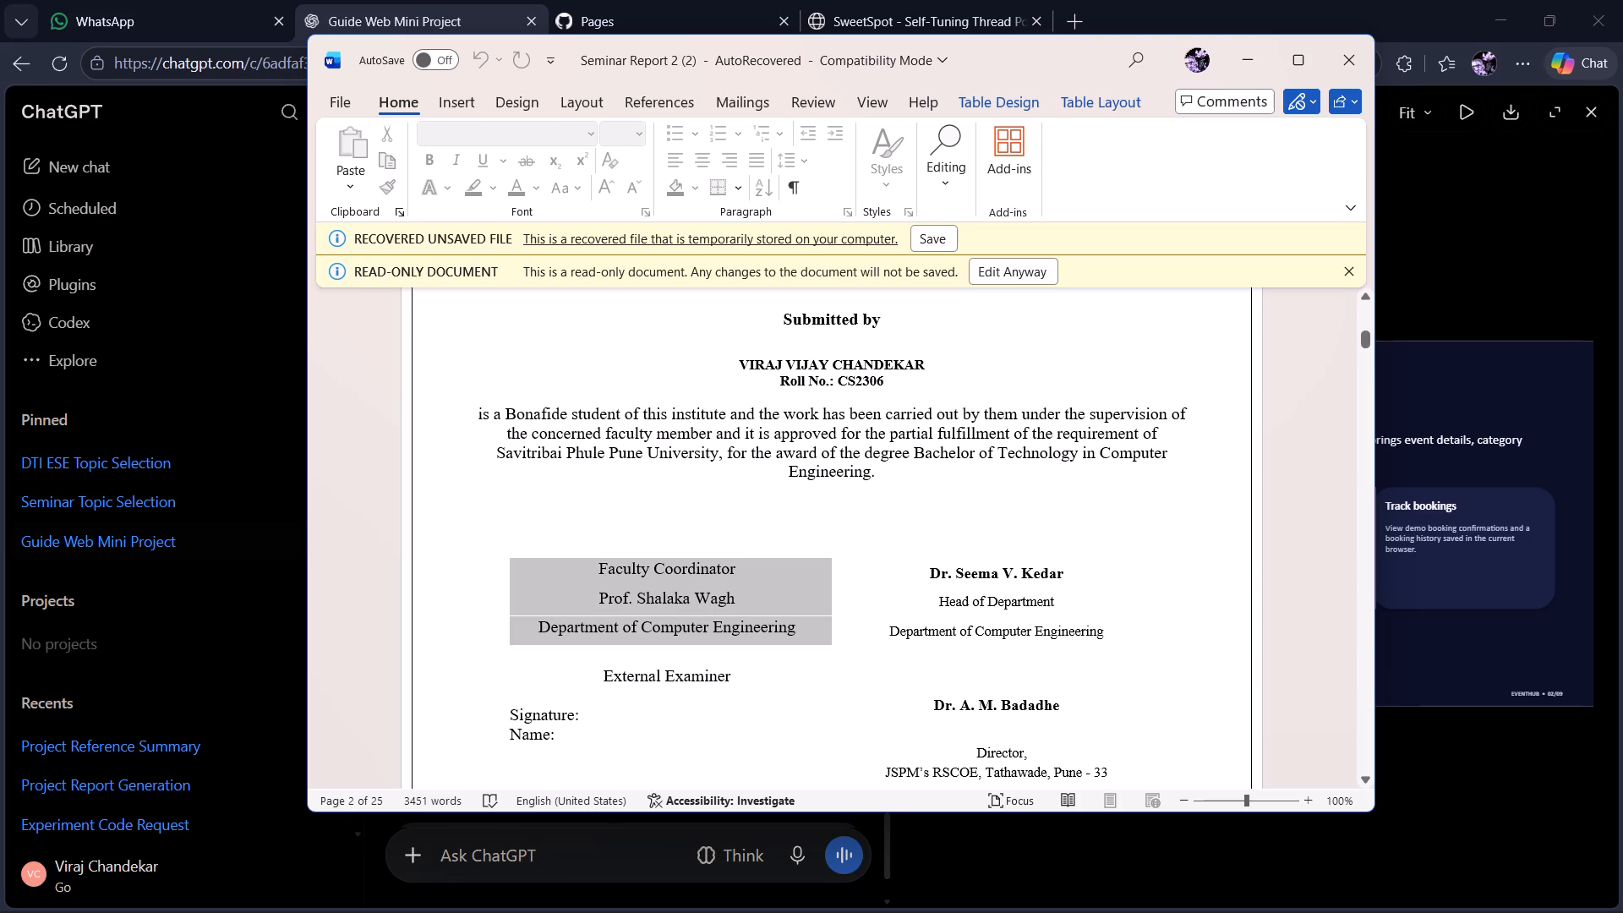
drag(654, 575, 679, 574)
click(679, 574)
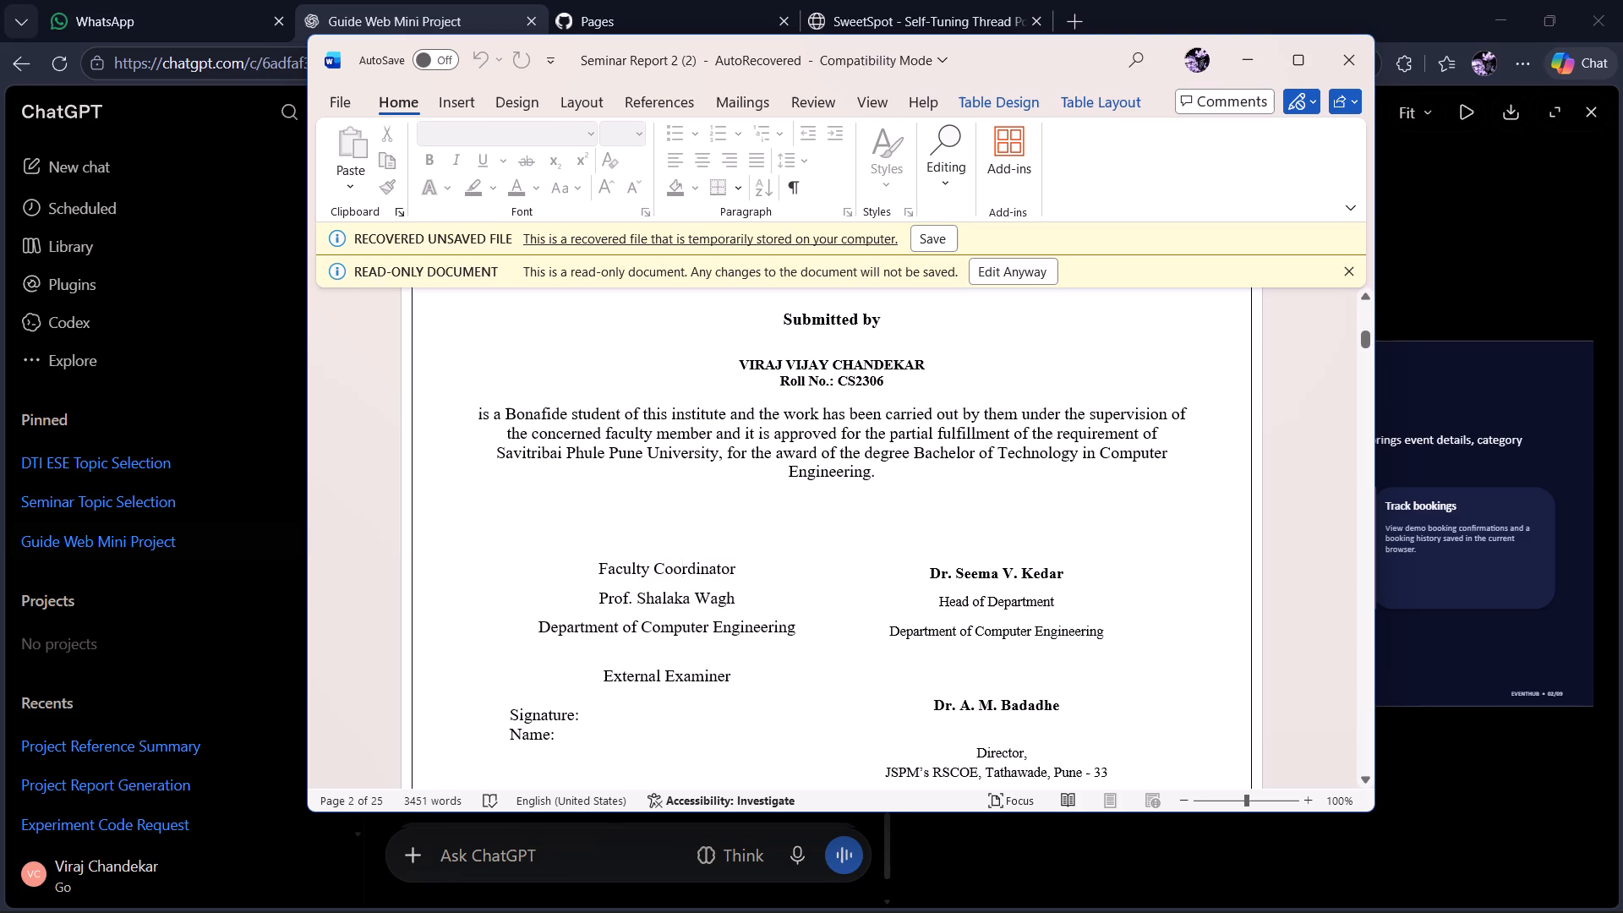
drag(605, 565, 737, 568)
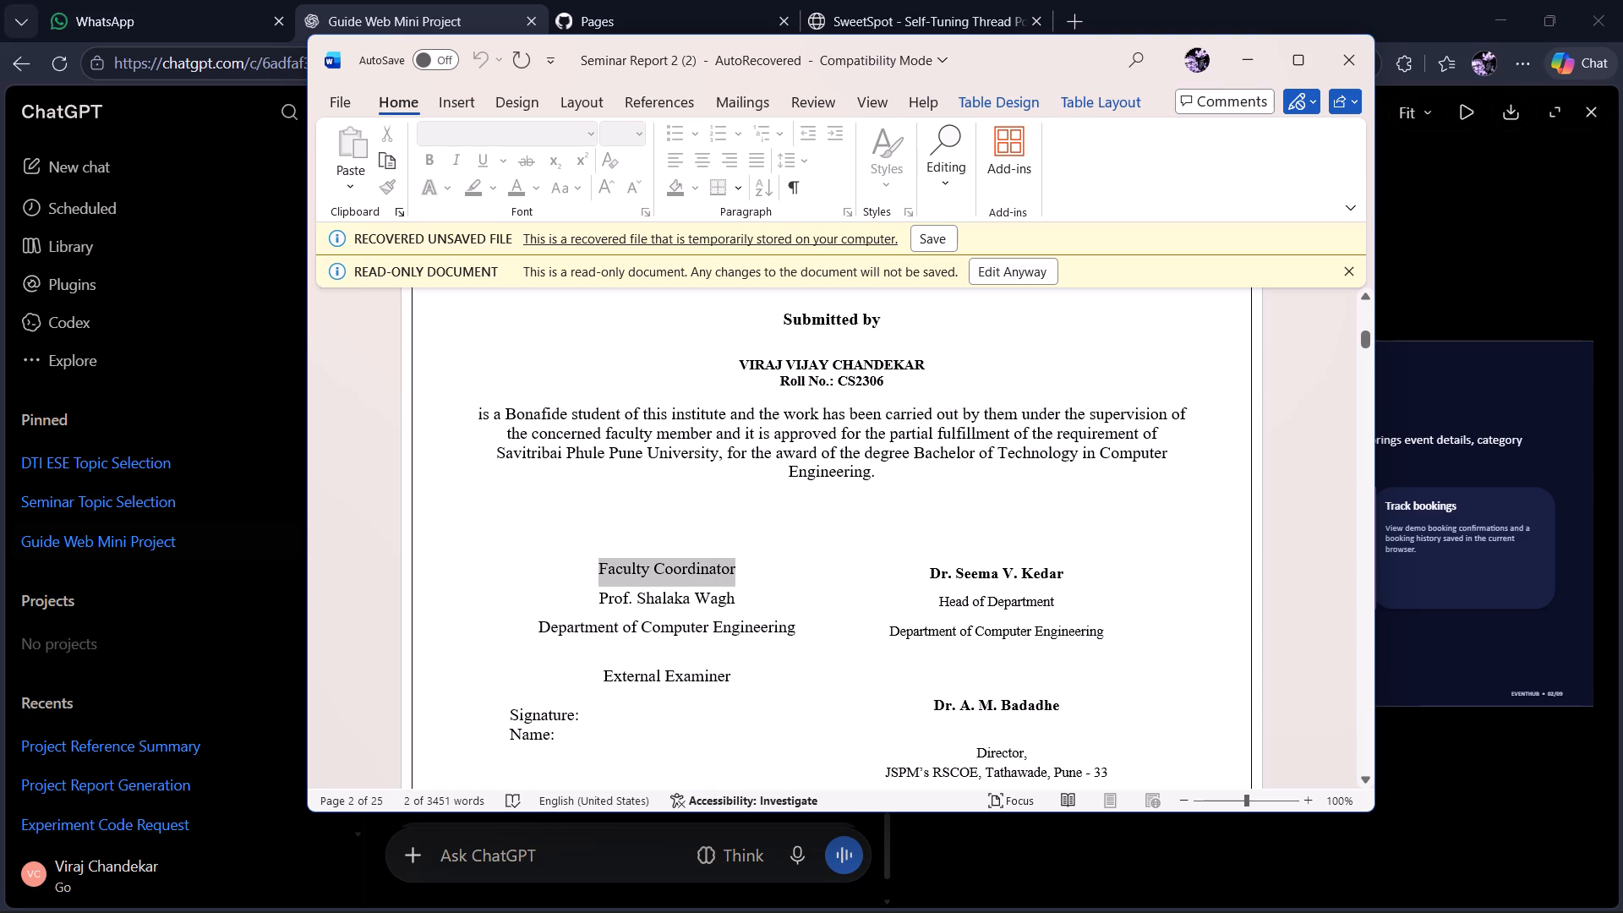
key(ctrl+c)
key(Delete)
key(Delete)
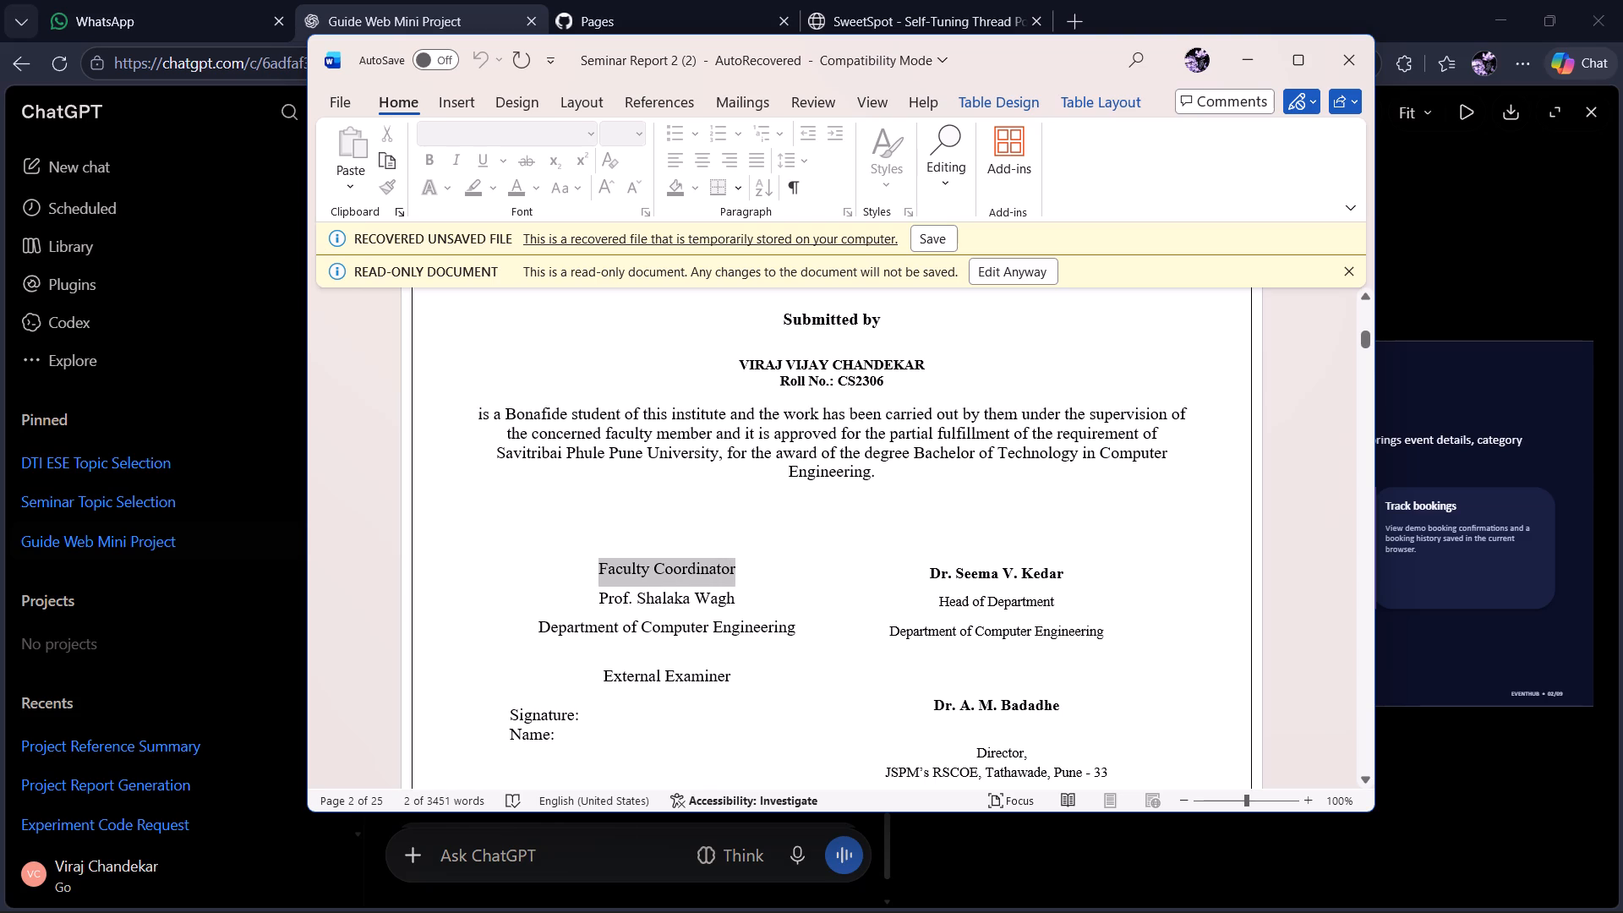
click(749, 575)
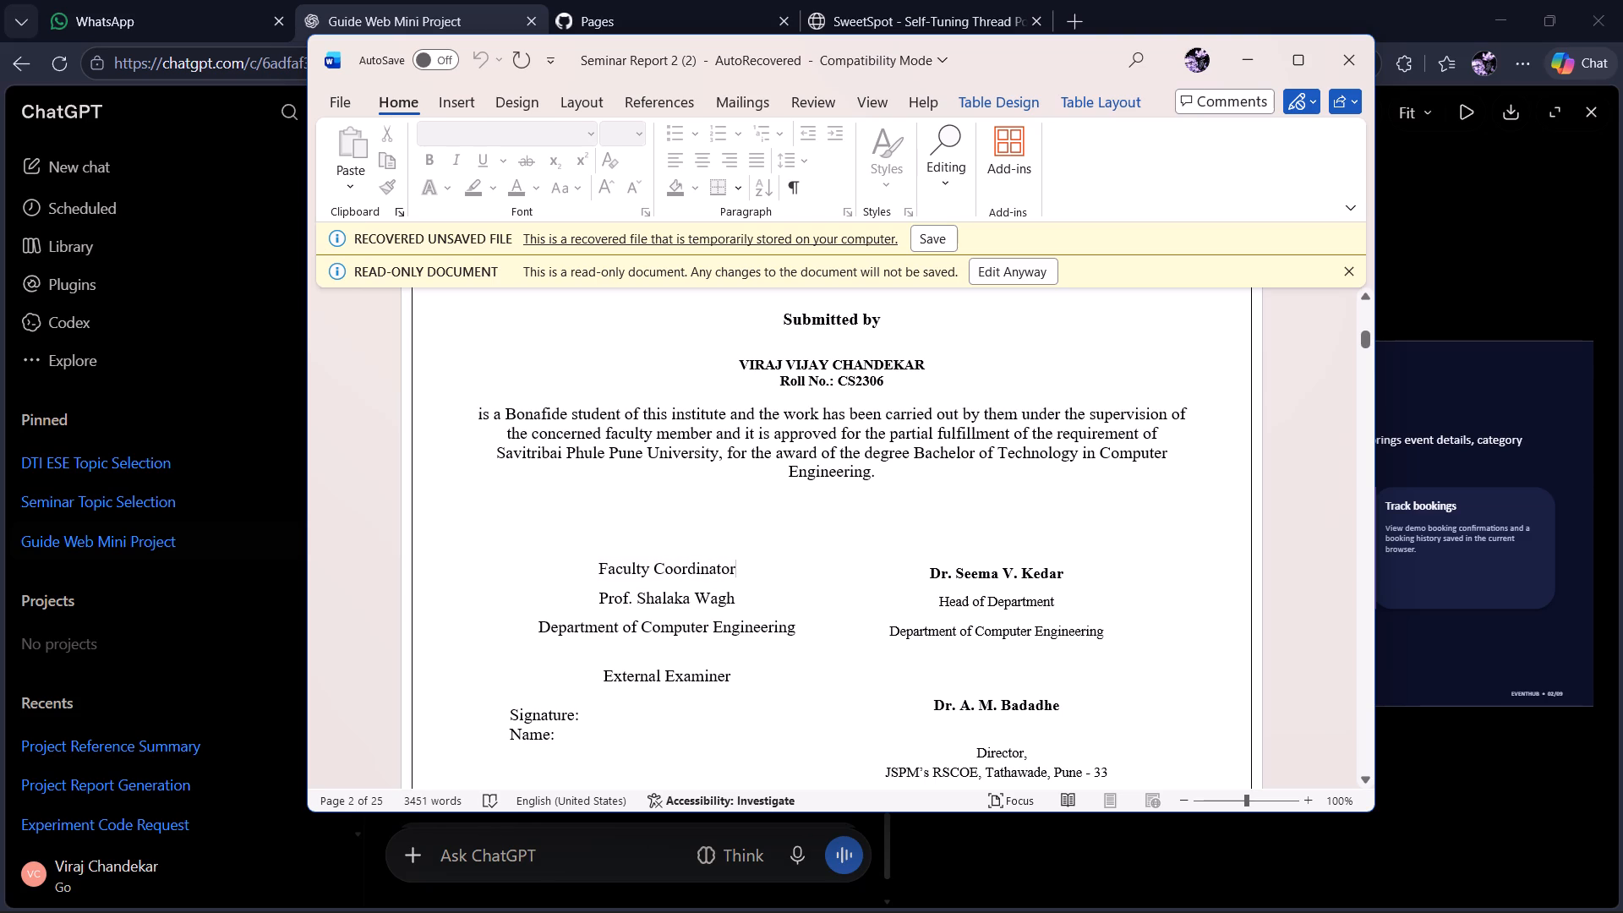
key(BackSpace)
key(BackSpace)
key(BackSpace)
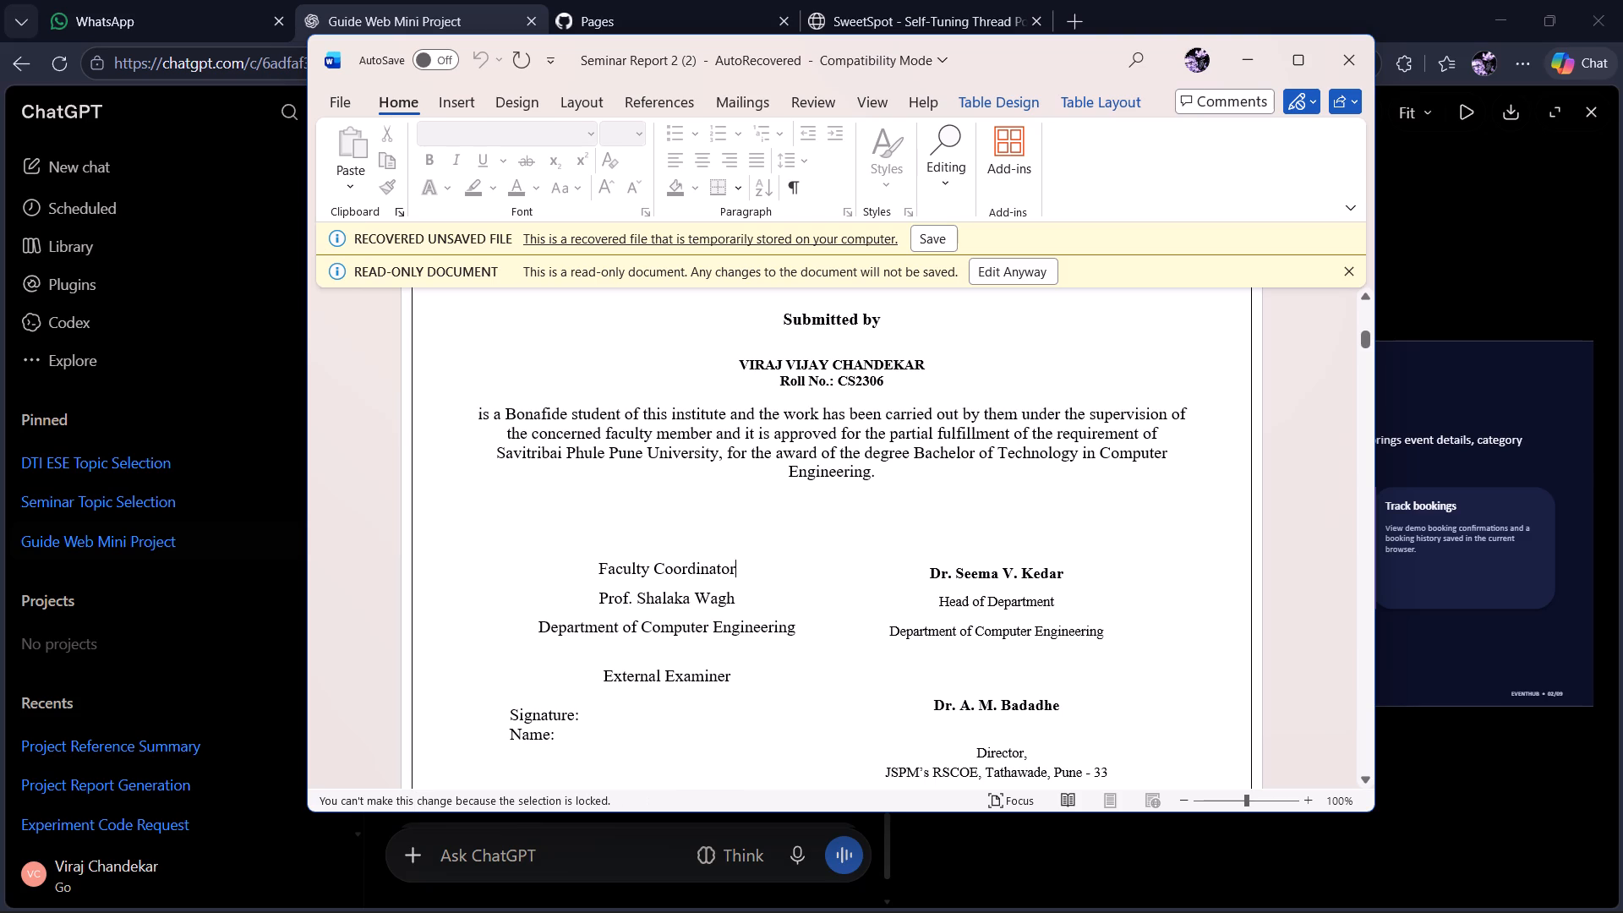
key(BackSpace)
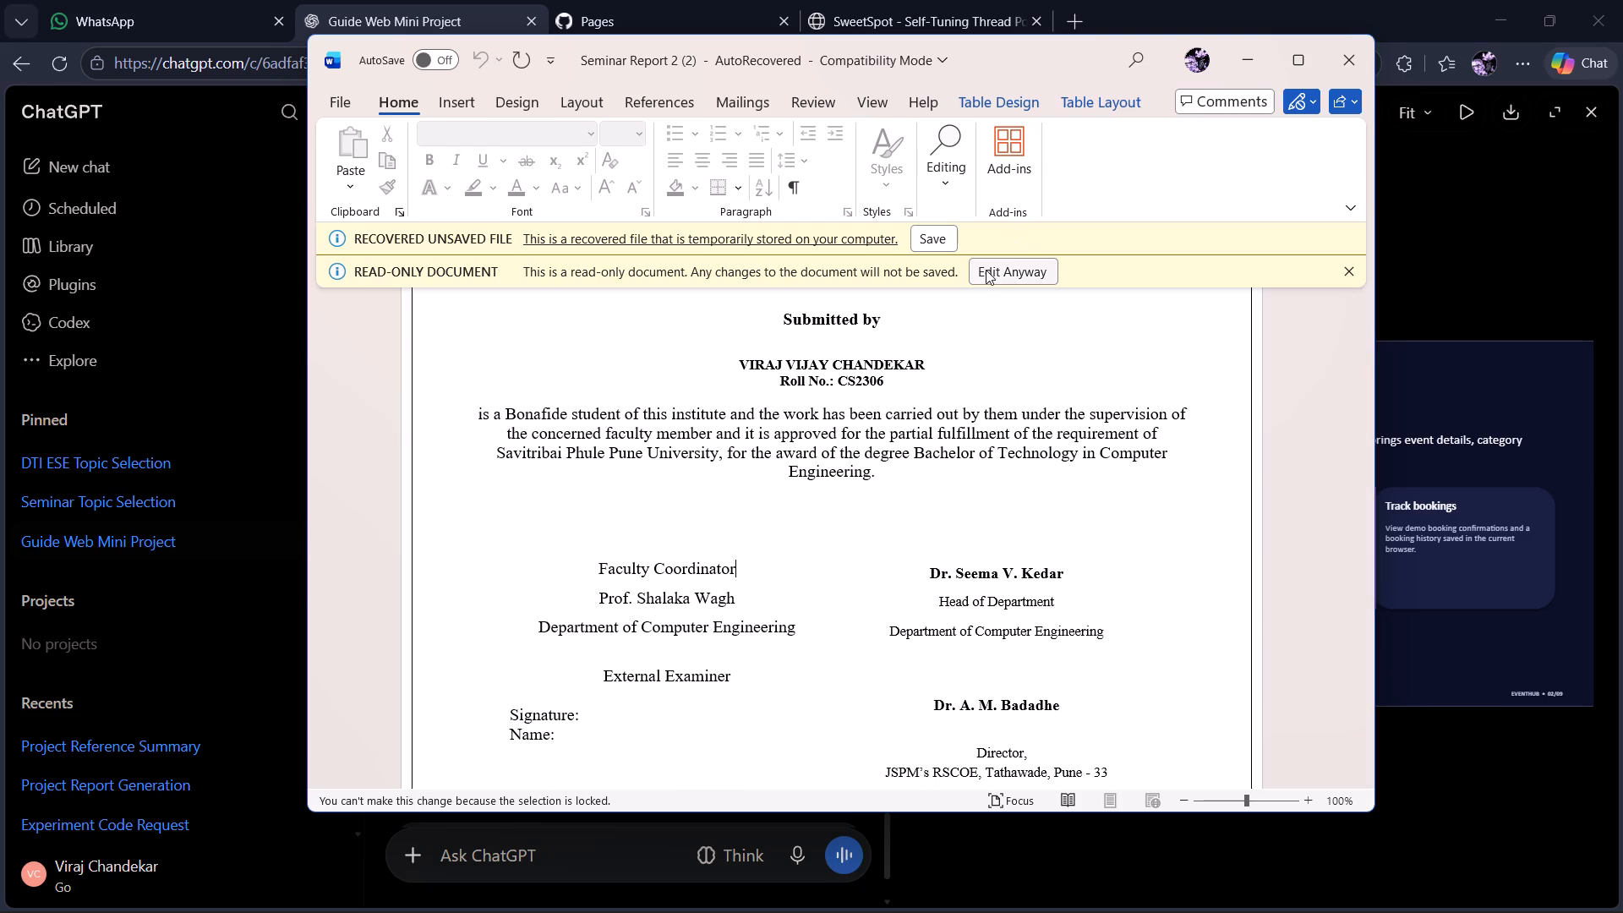
Enable editing of the read-only seminar report.
click(979, 276)
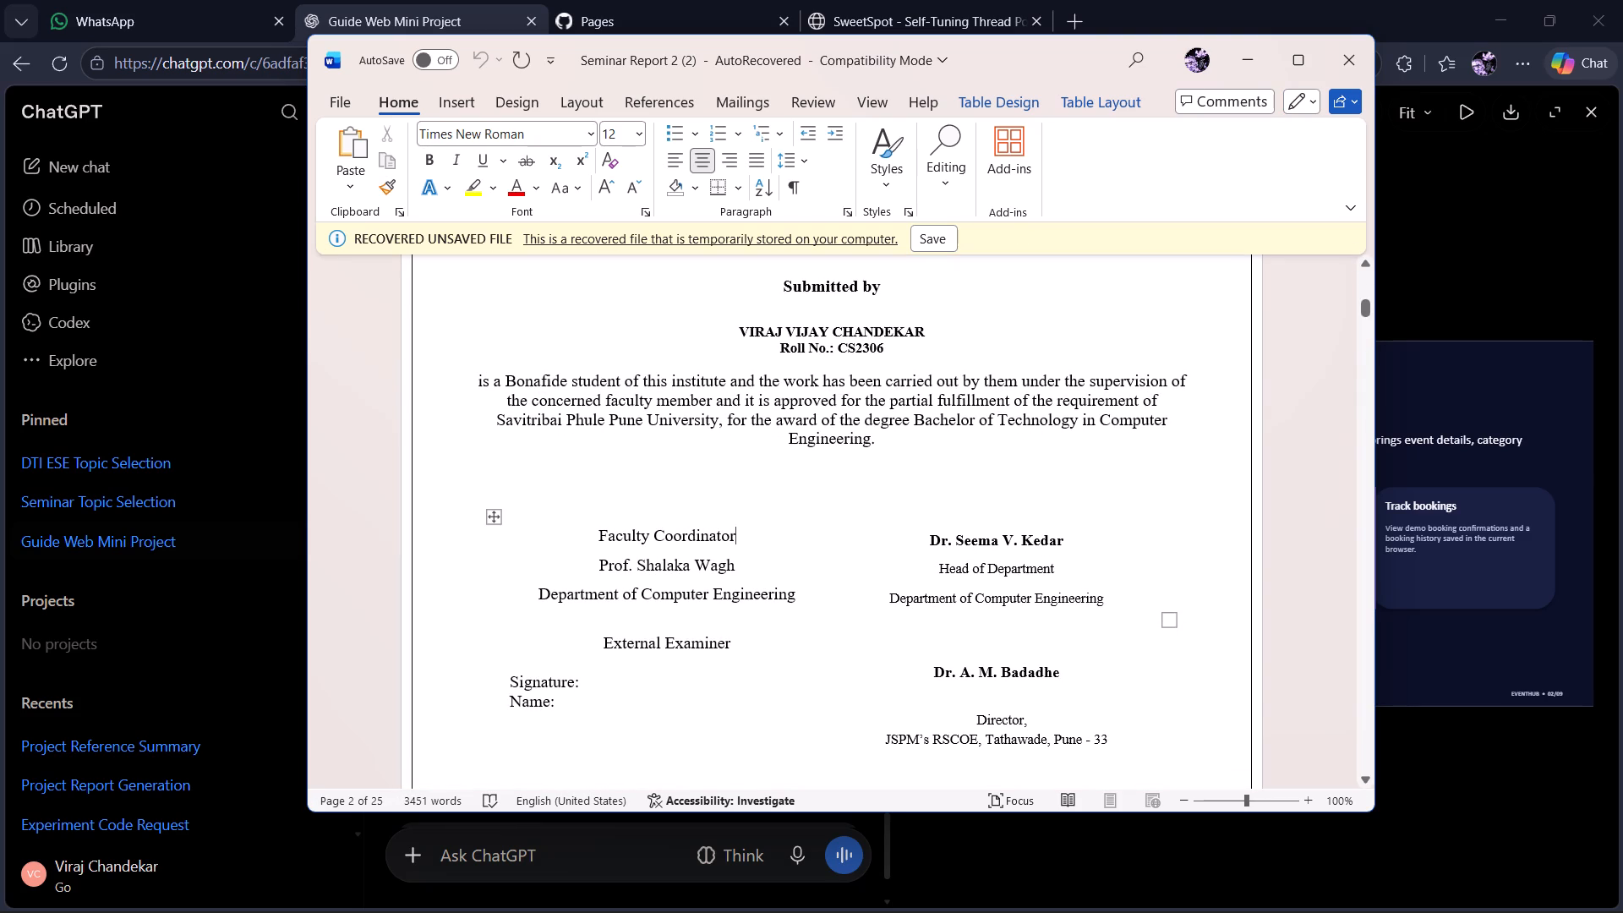
Move the text "Faculty Coordinator" from above the professor's name onto a new line directly beneath it.
drag(595, 536, 738, 549)
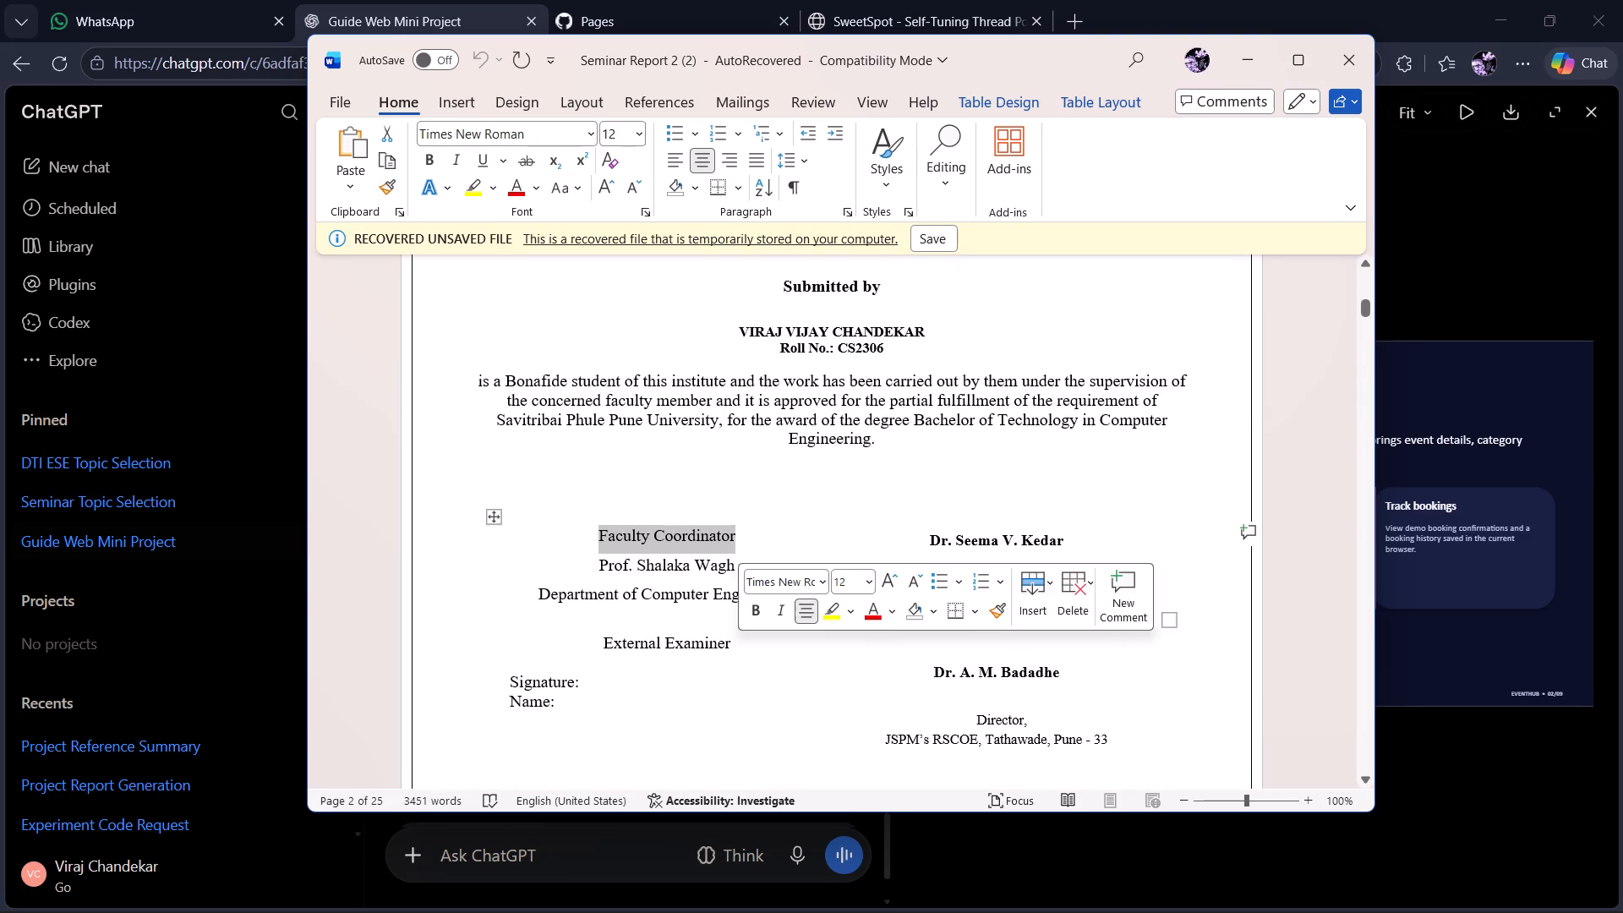
key(ctrl+c)
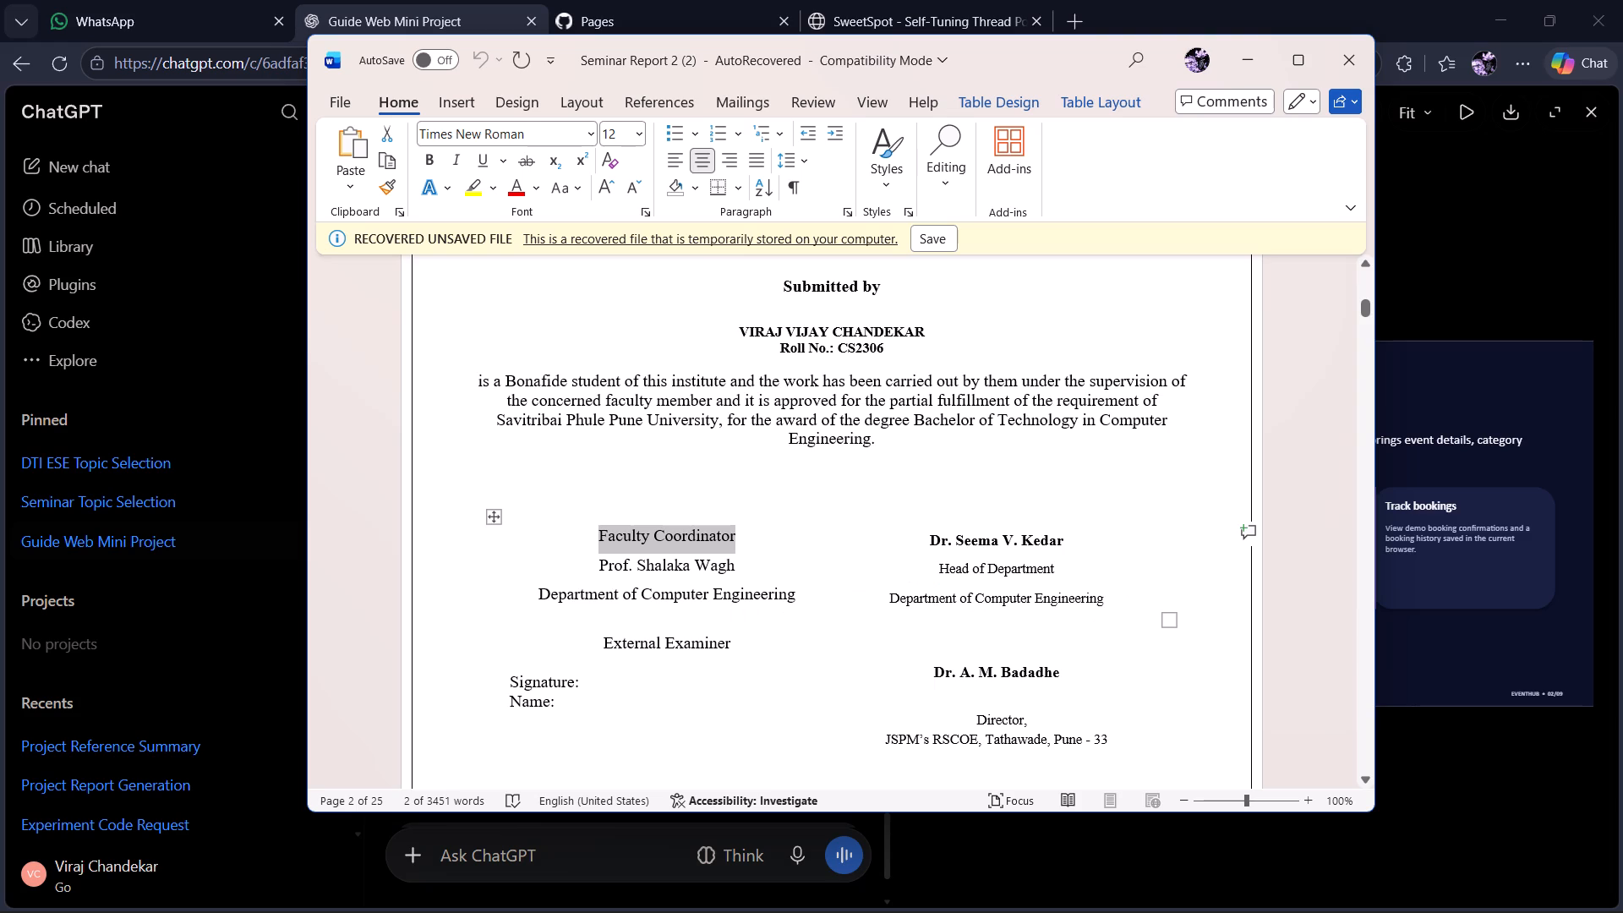
key(Delete)
click(740, 568)
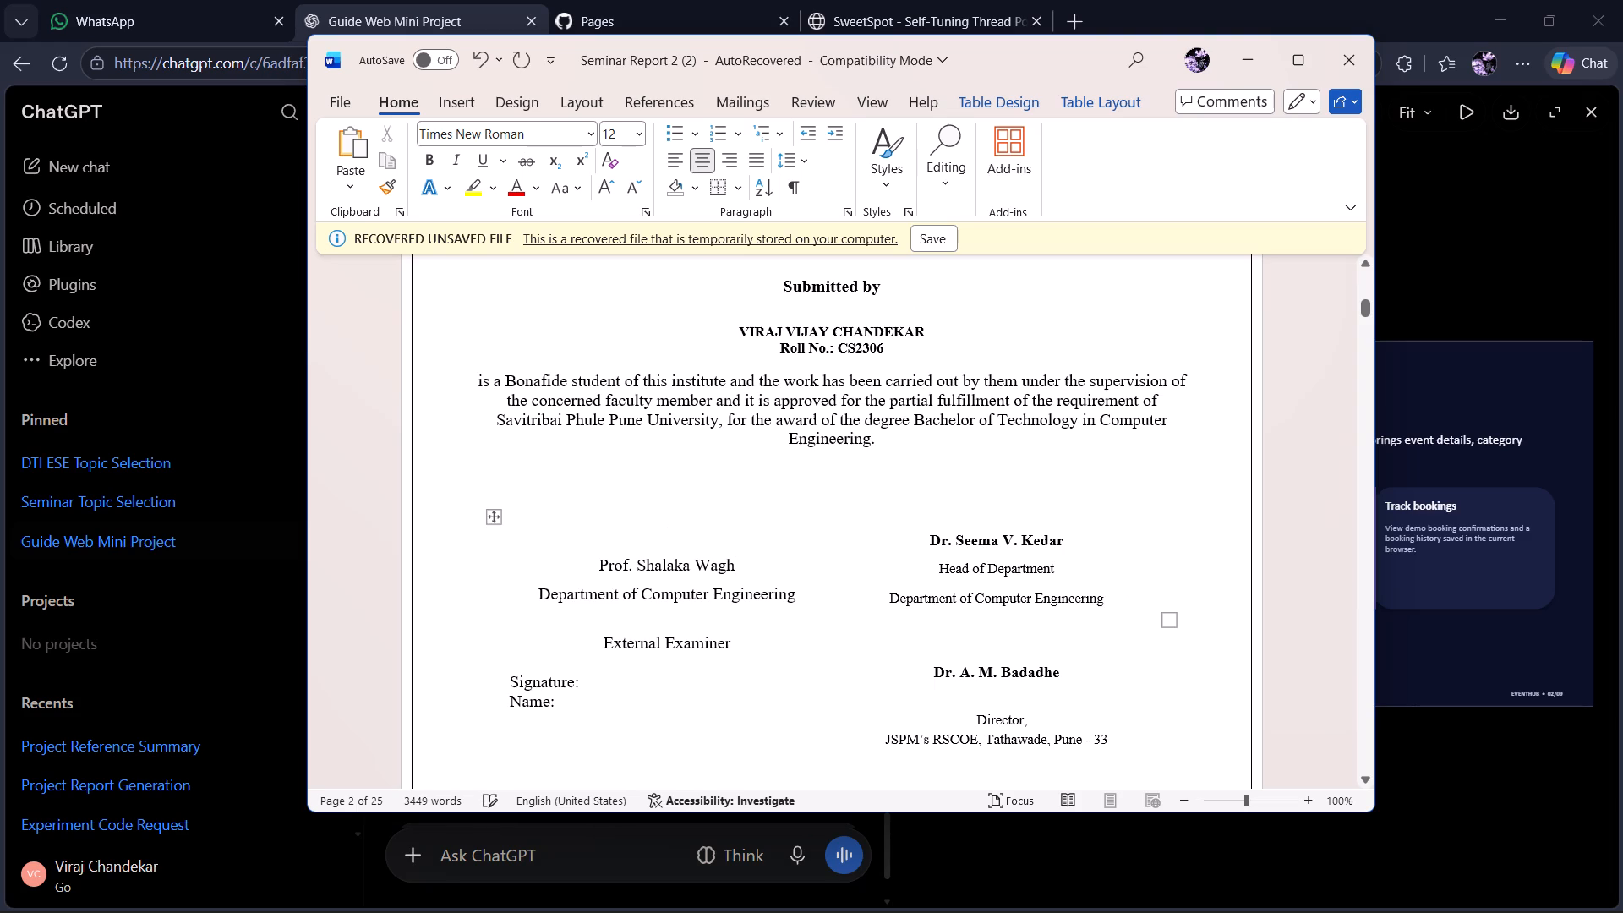
key(Return)
key(ctrl+v)
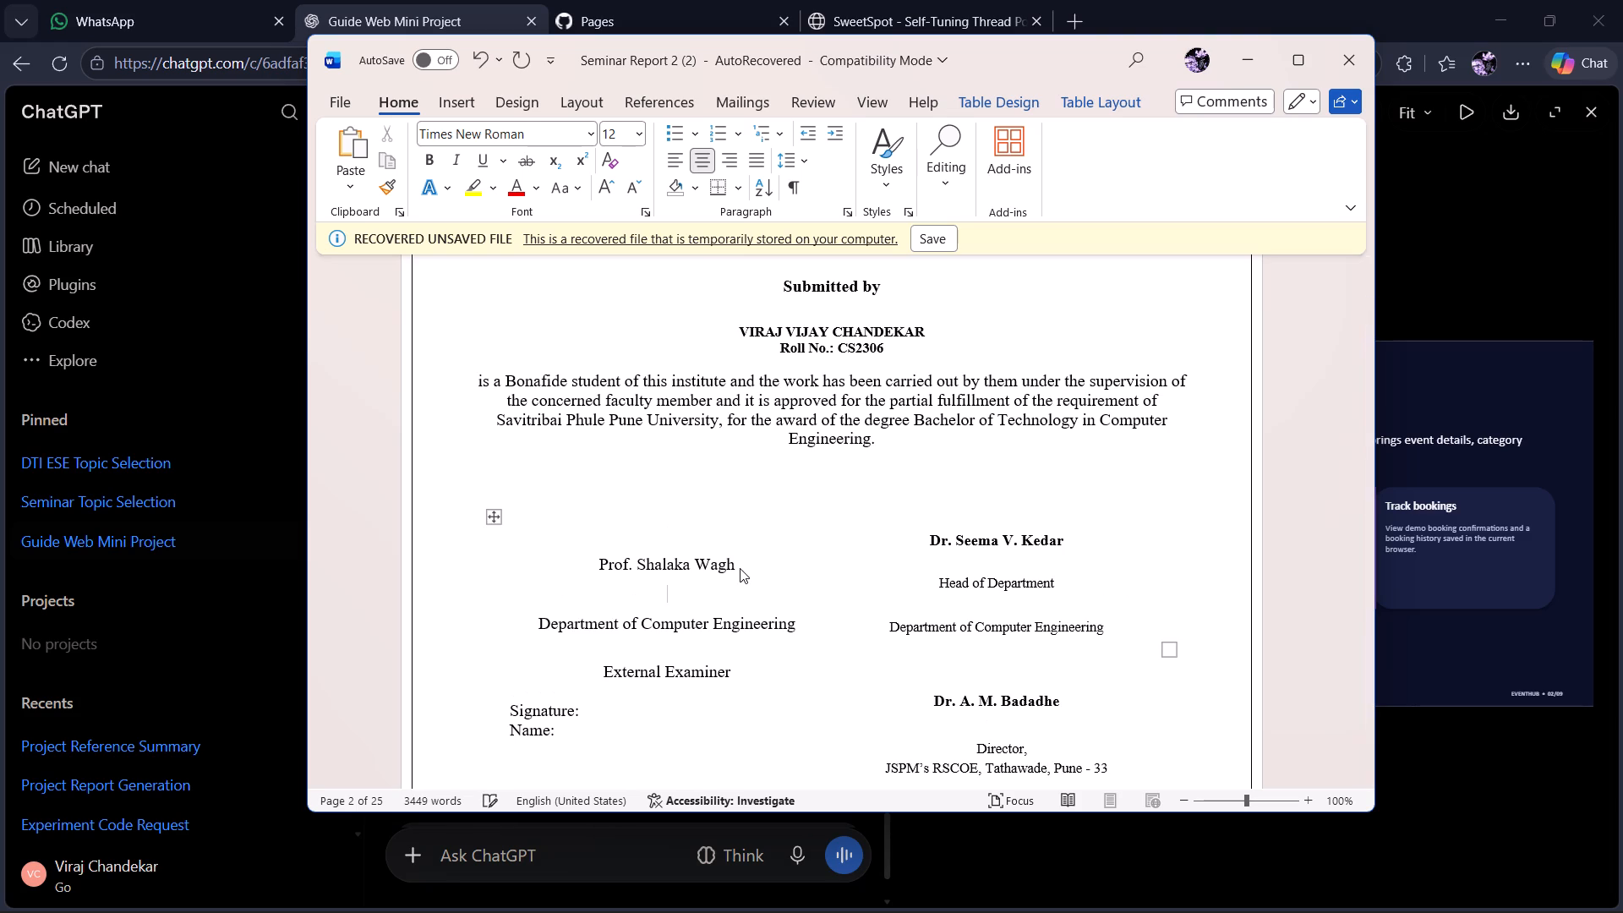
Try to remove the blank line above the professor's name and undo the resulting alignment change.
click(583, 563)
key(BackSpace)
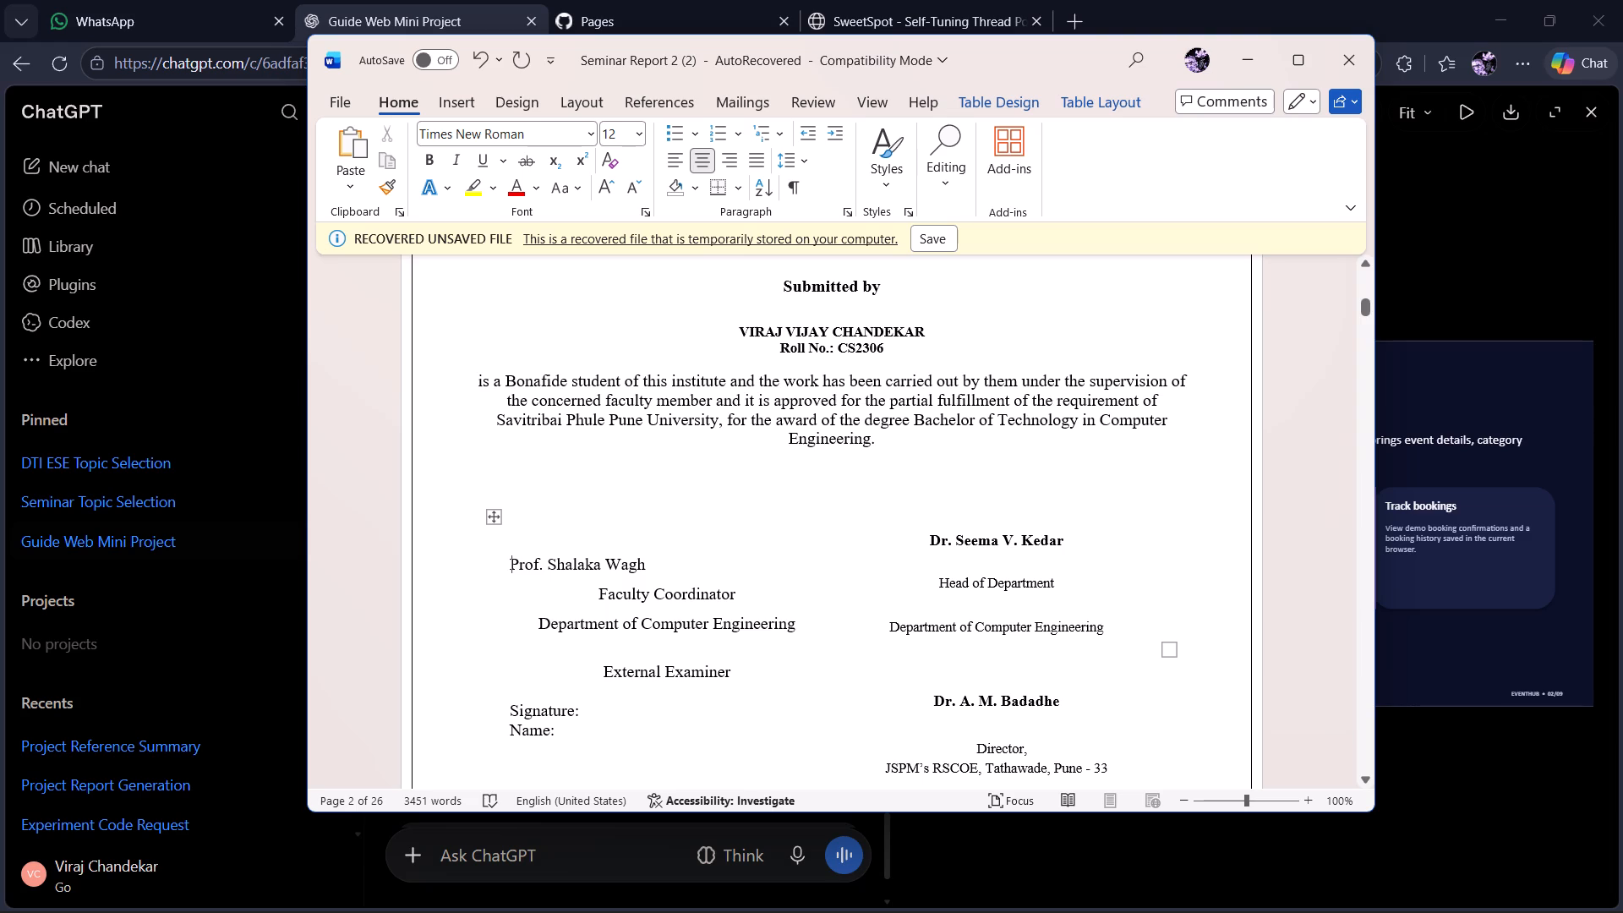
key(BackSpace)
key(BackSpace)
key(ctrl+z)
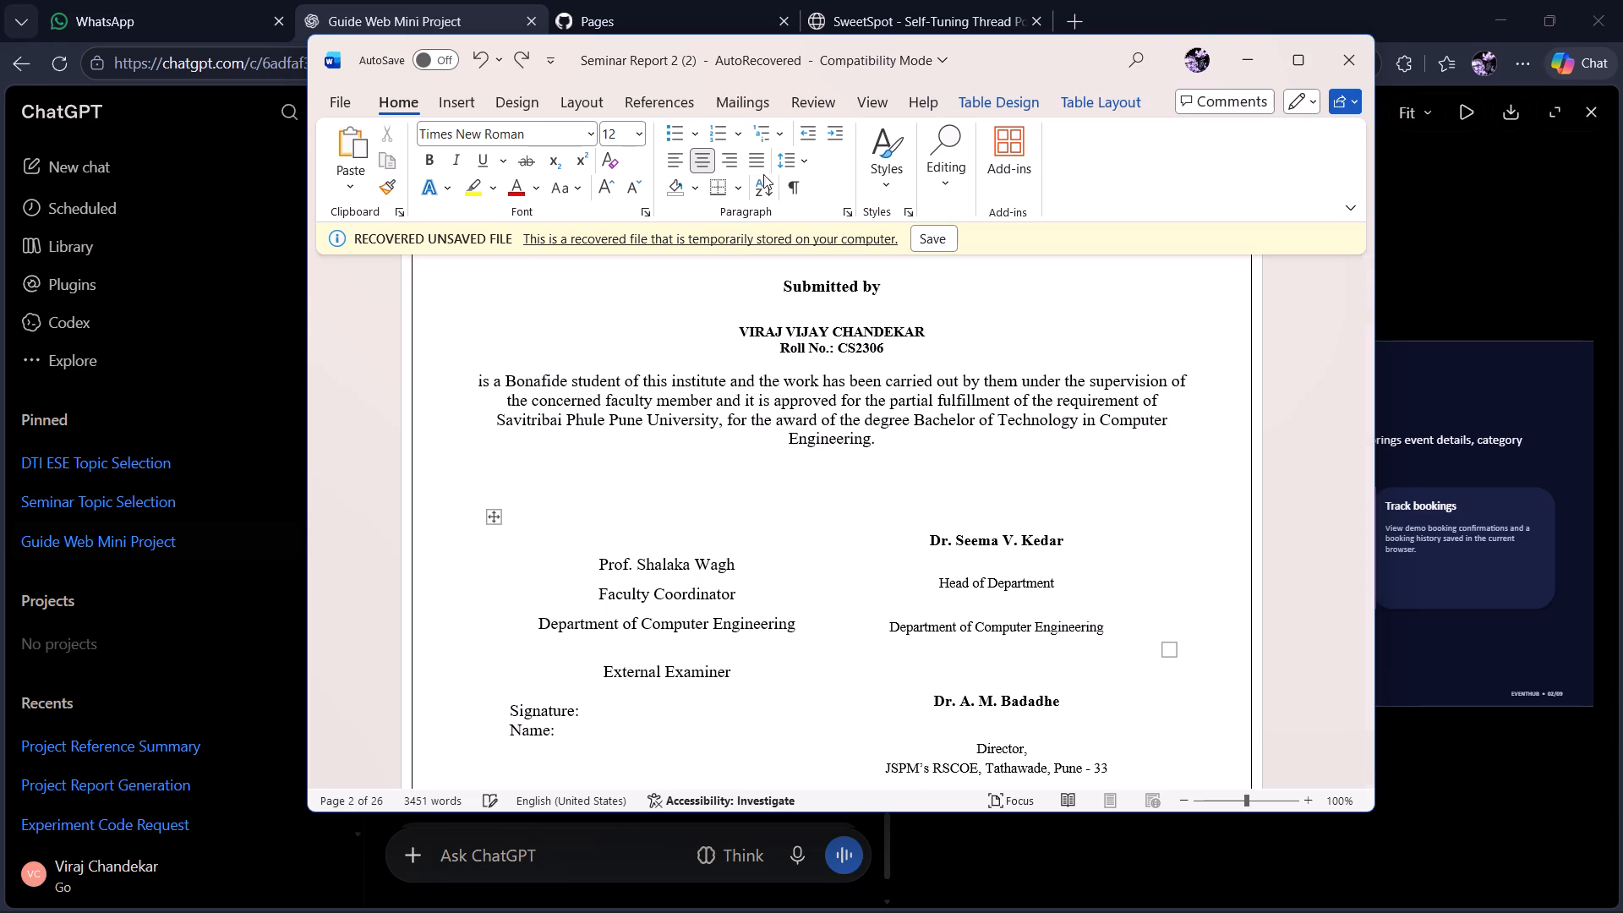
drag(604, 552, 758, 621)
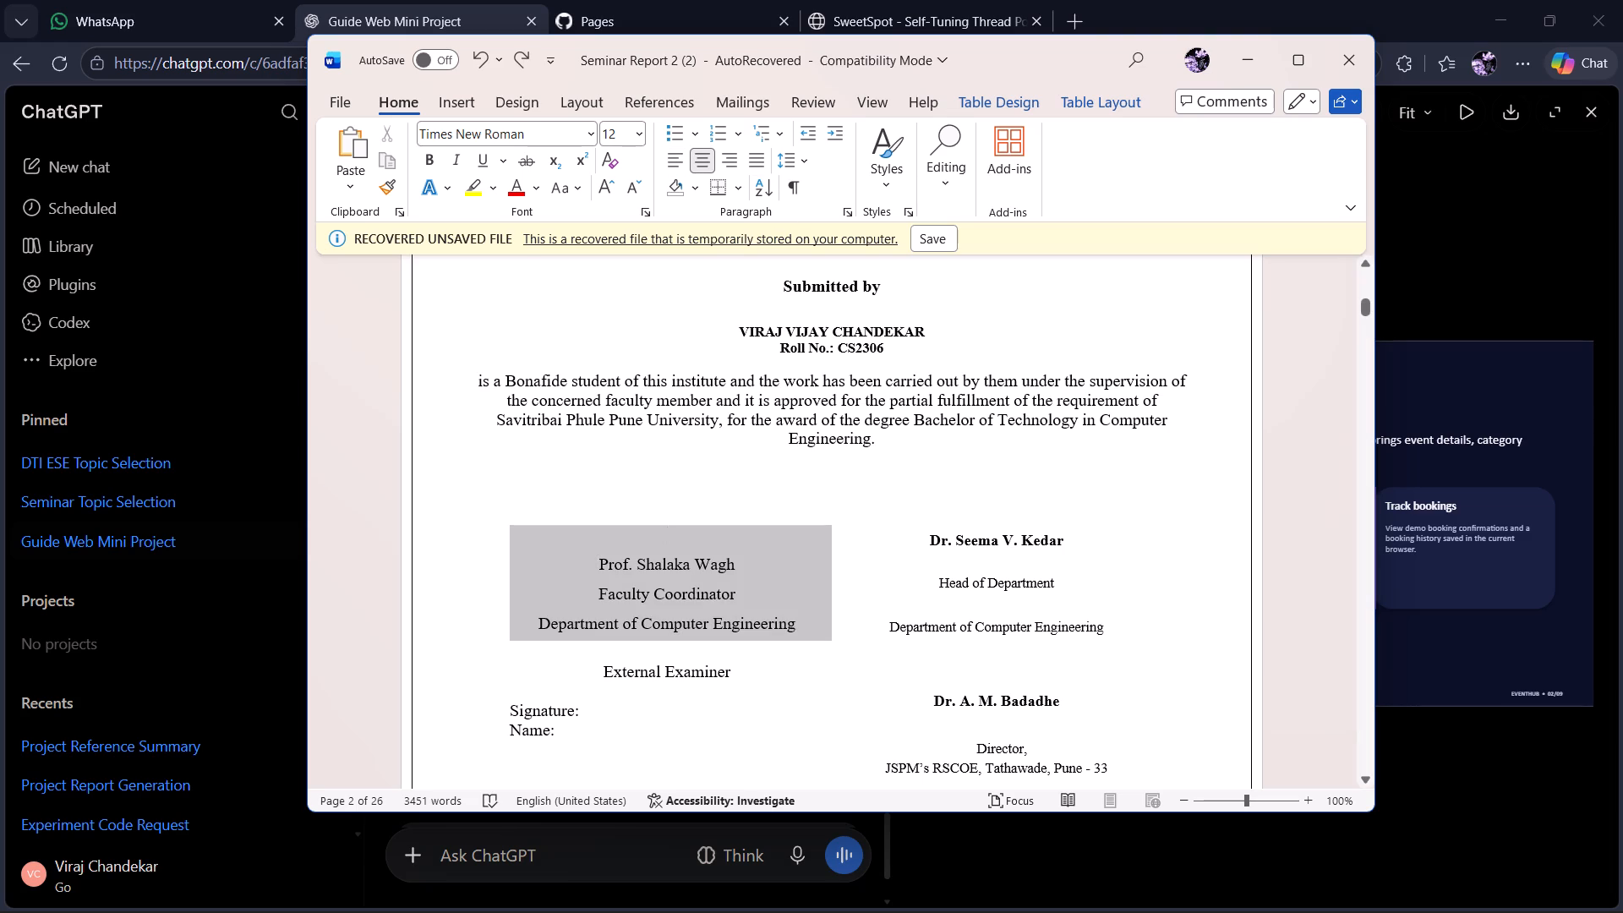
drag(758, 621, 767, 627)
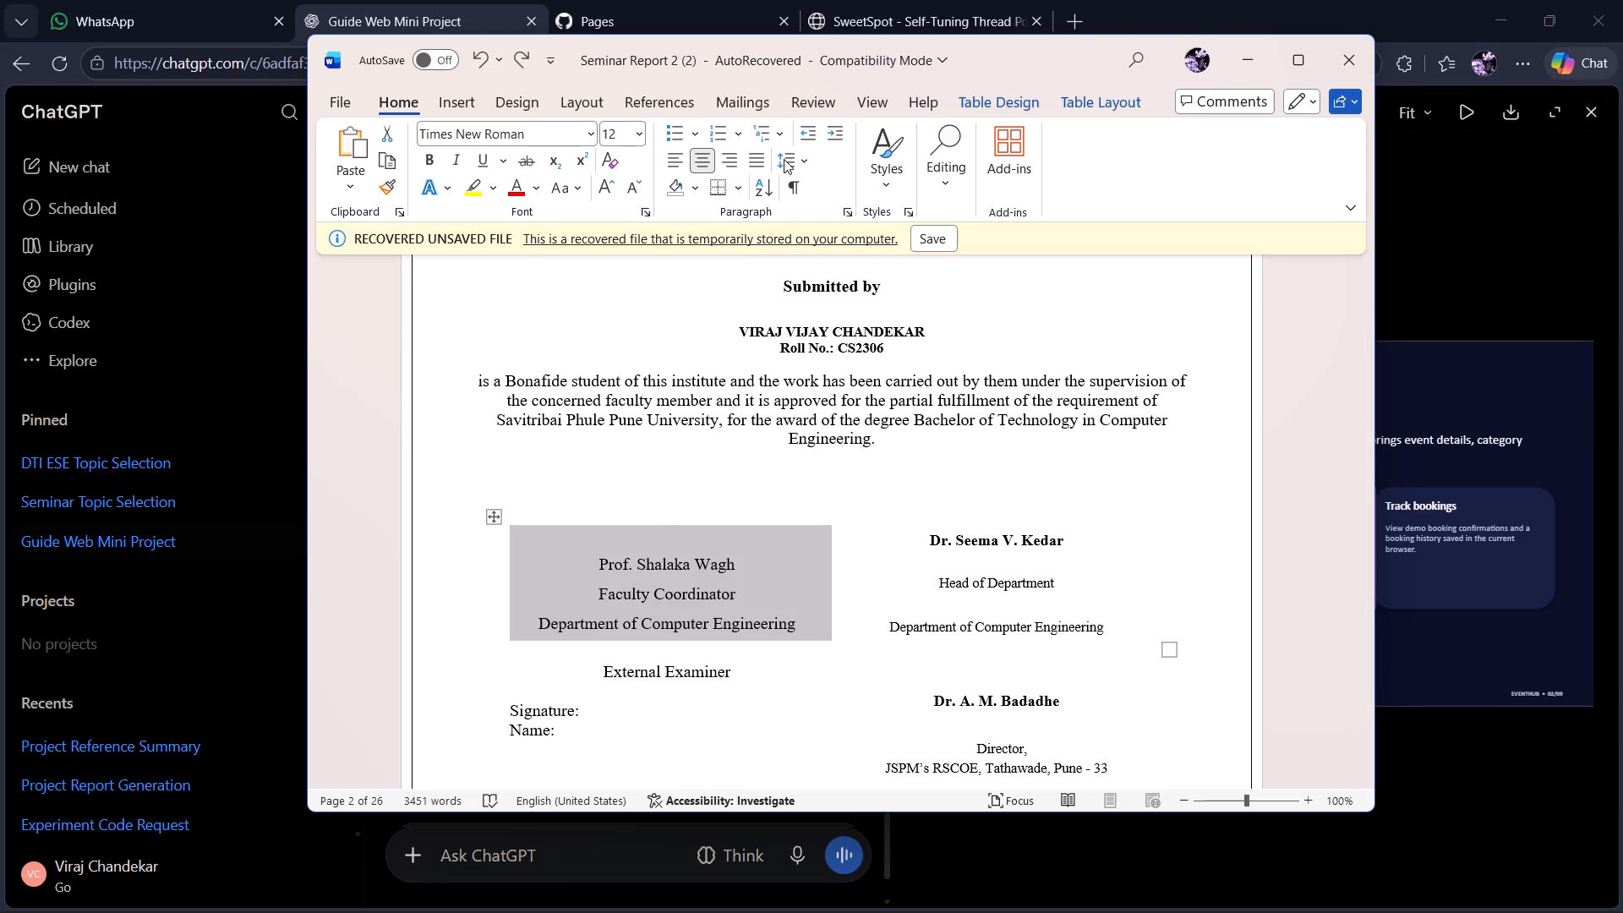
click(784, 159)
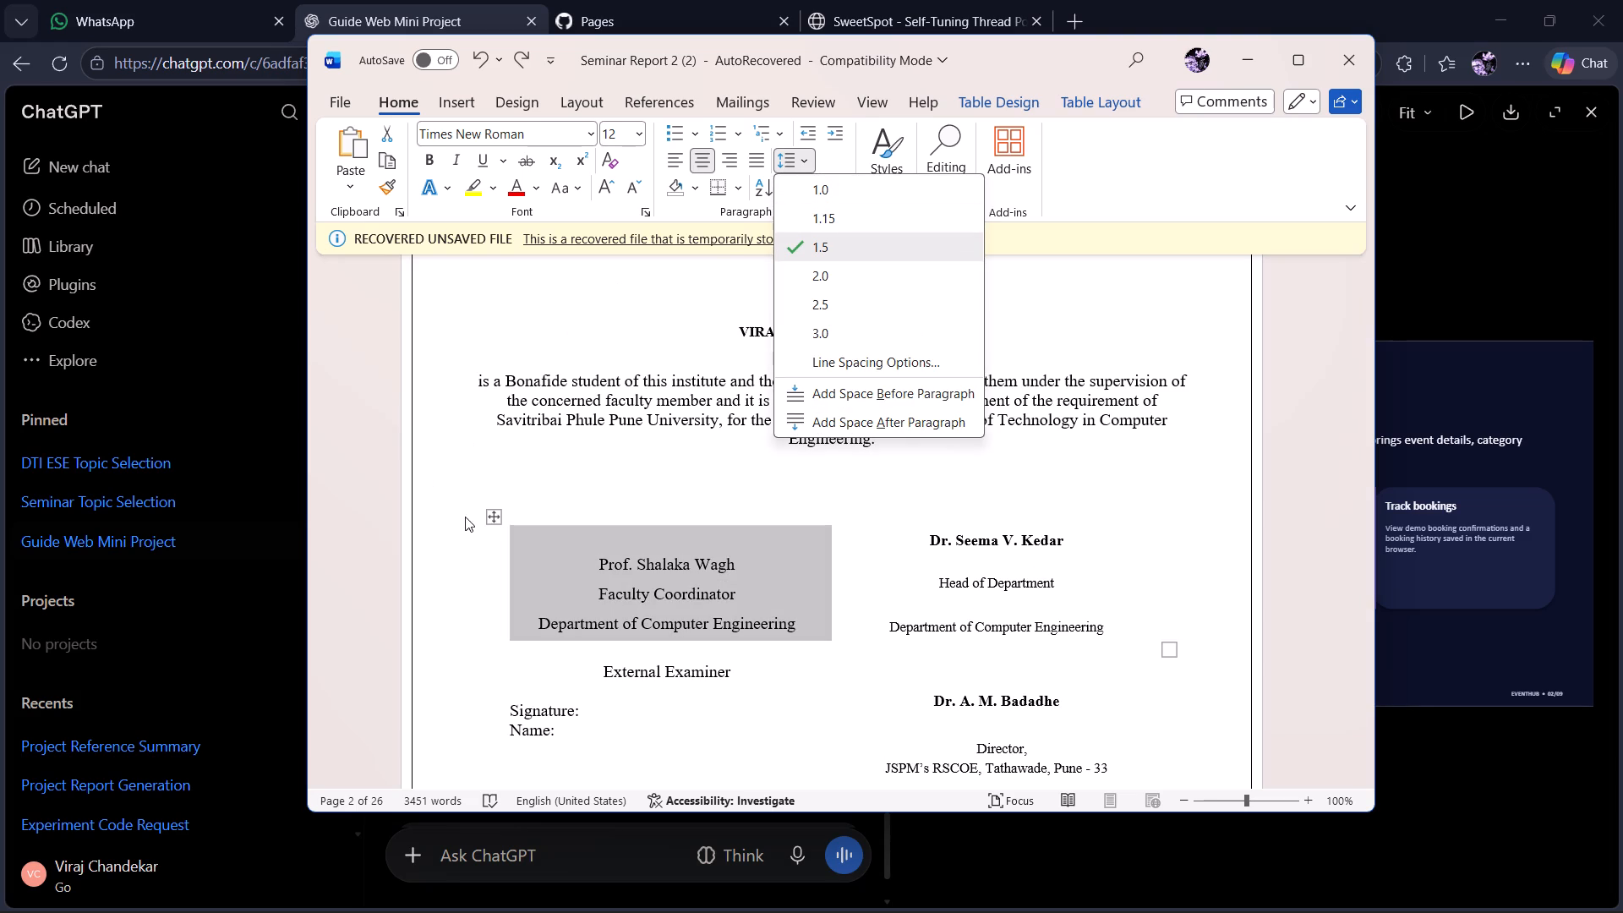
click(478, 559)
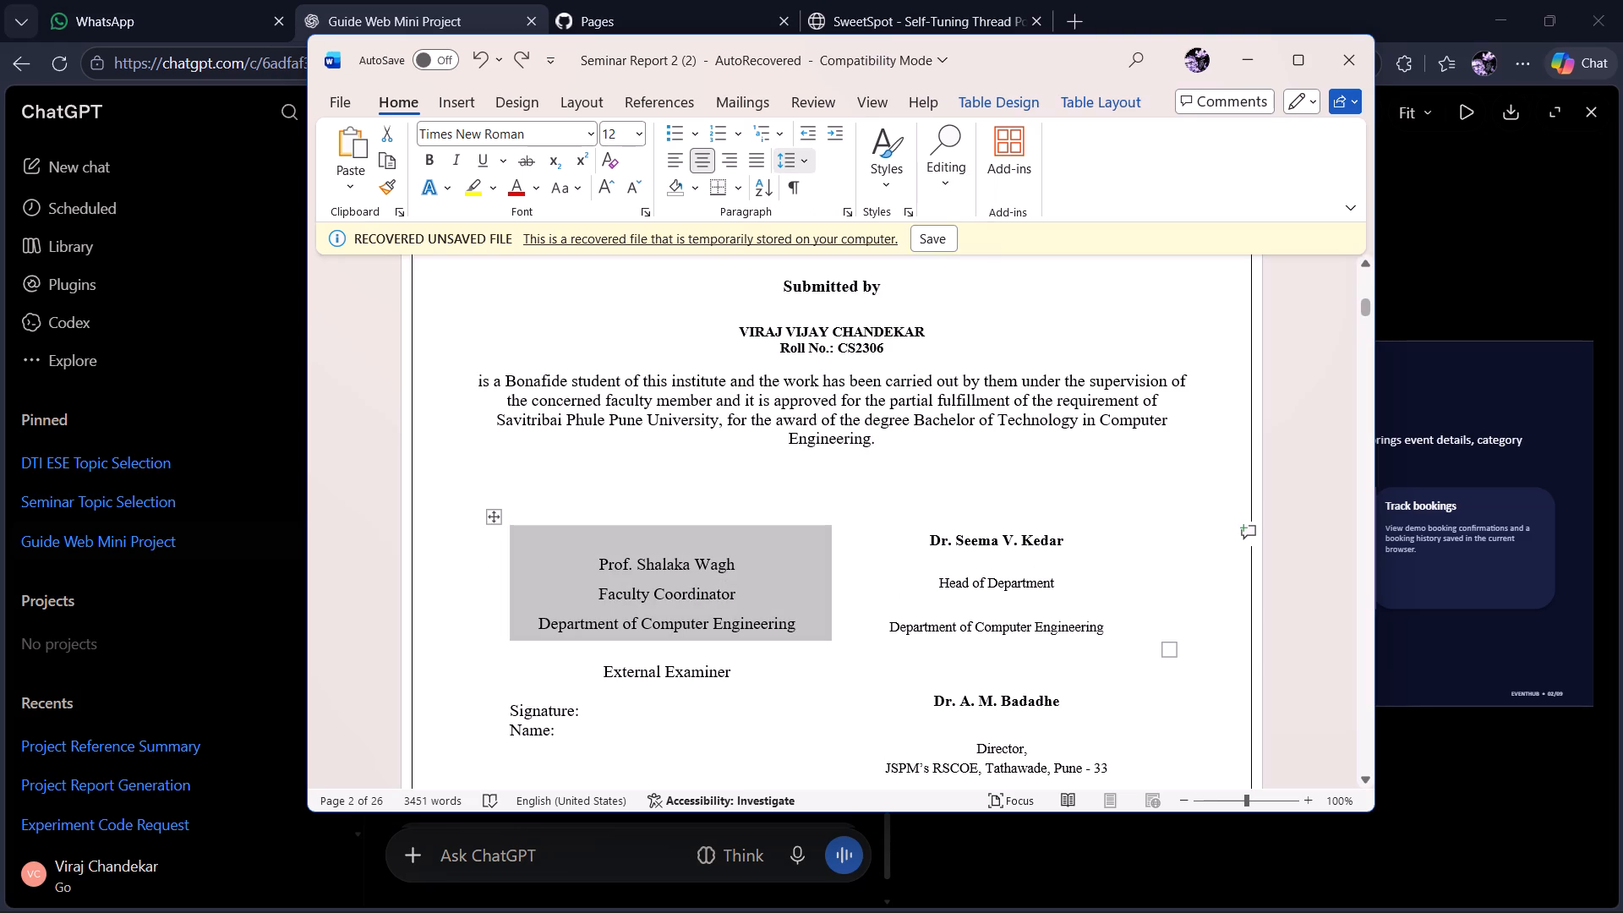
Maximize the Word window and check the certificate page's signatory block and the page that follows it.
click(836, 734)
scroll(836, 734, down, 6)
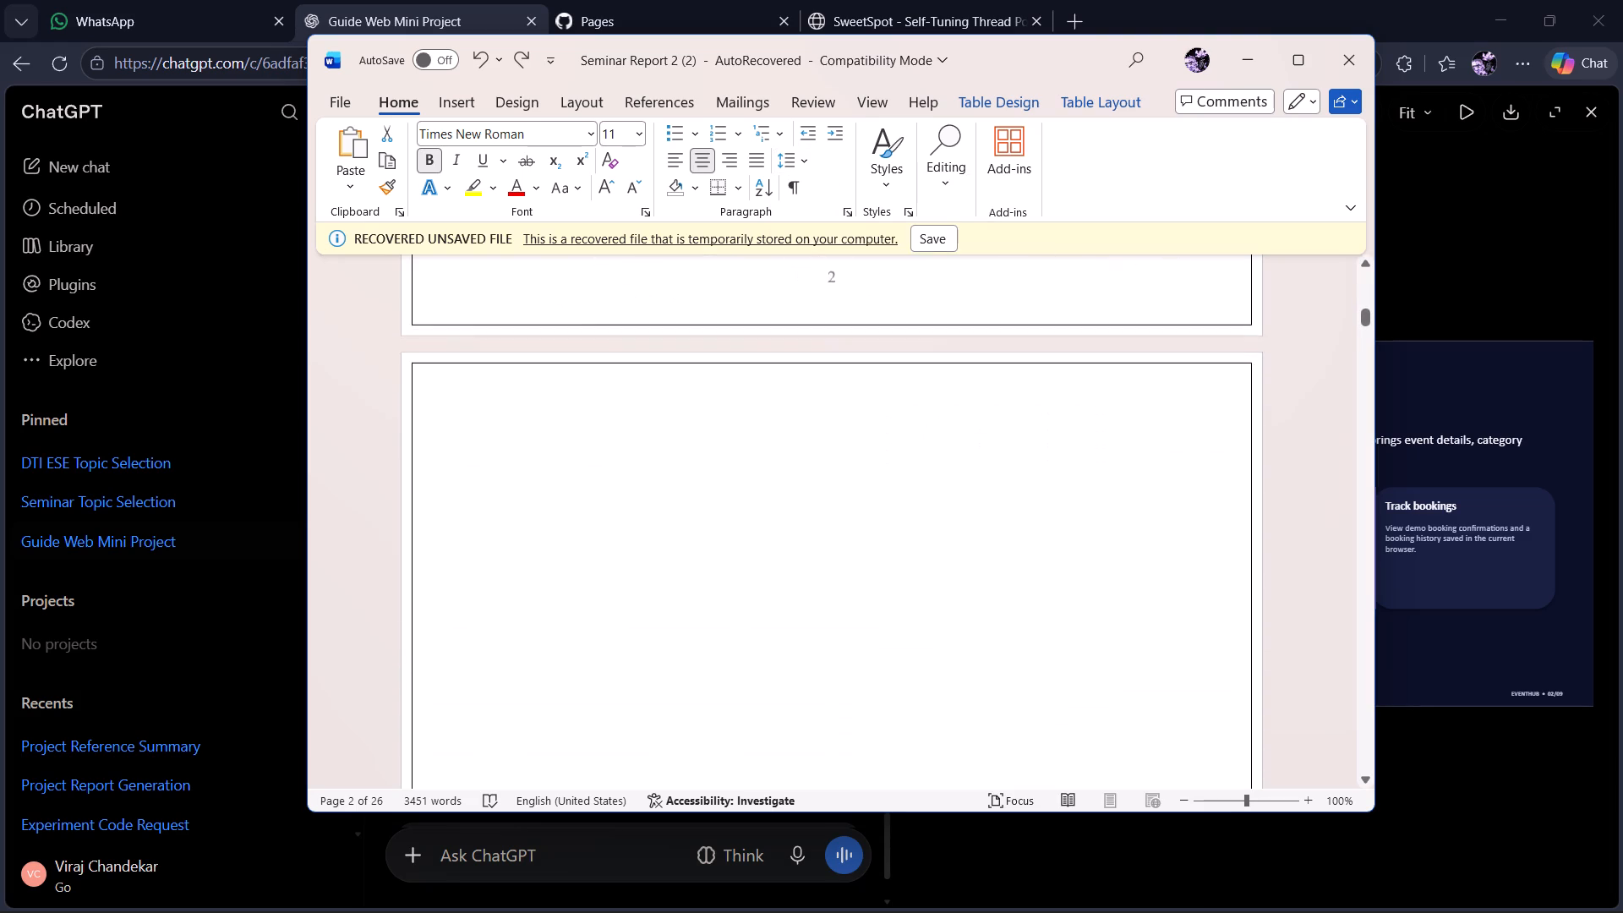
scroll(836, 734, down, 6)
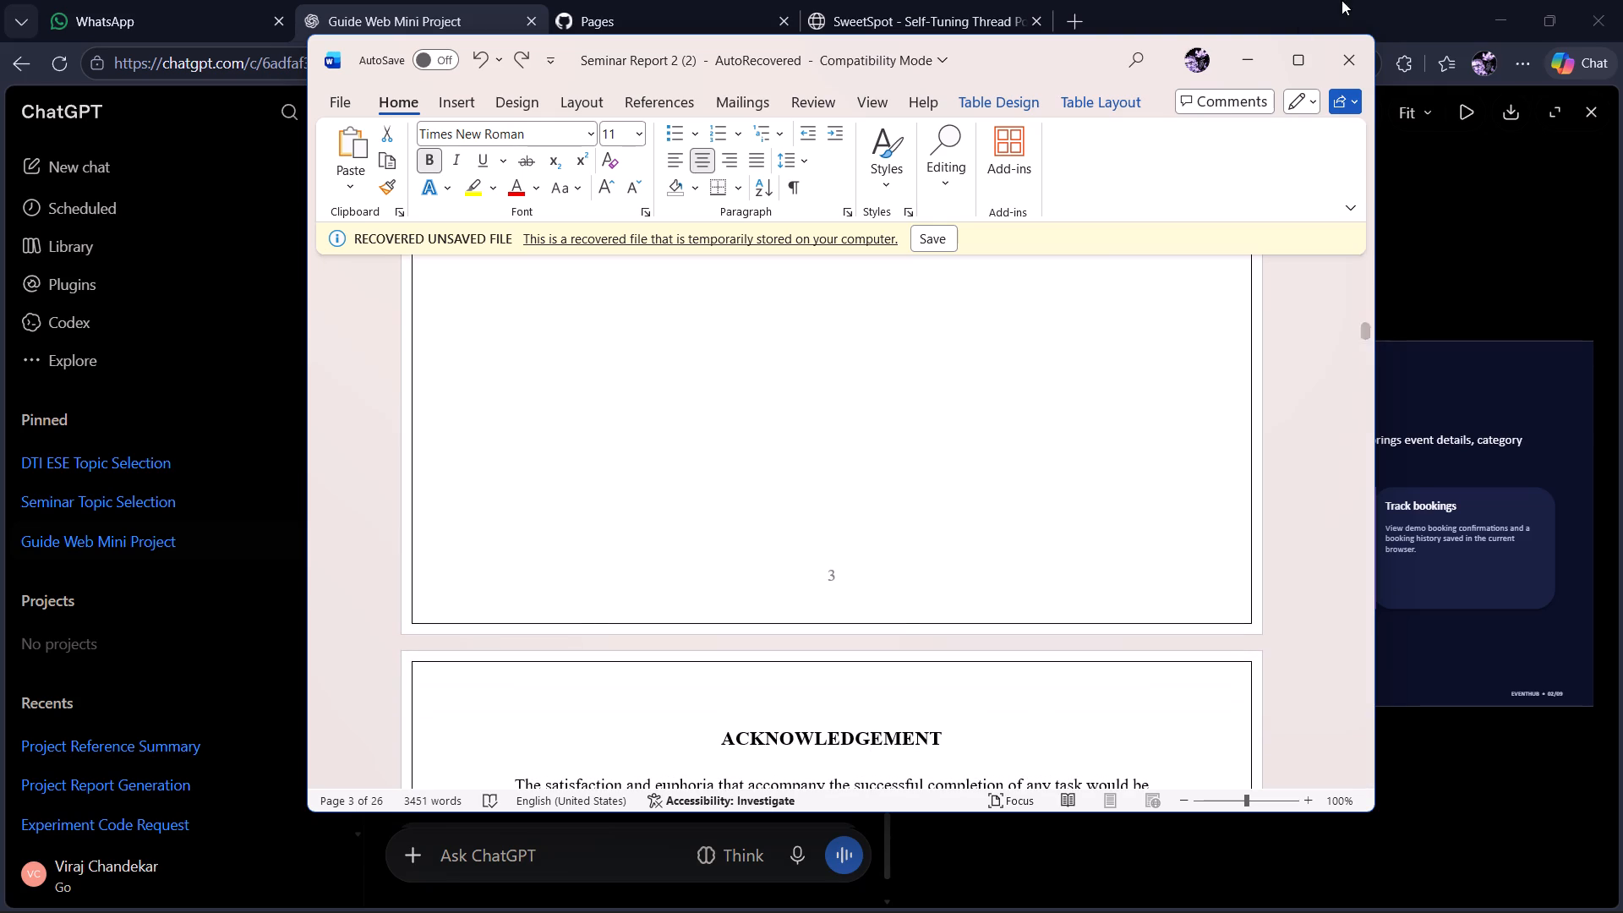
click(1276, 63)
scroll(1059, 426, up, 10)
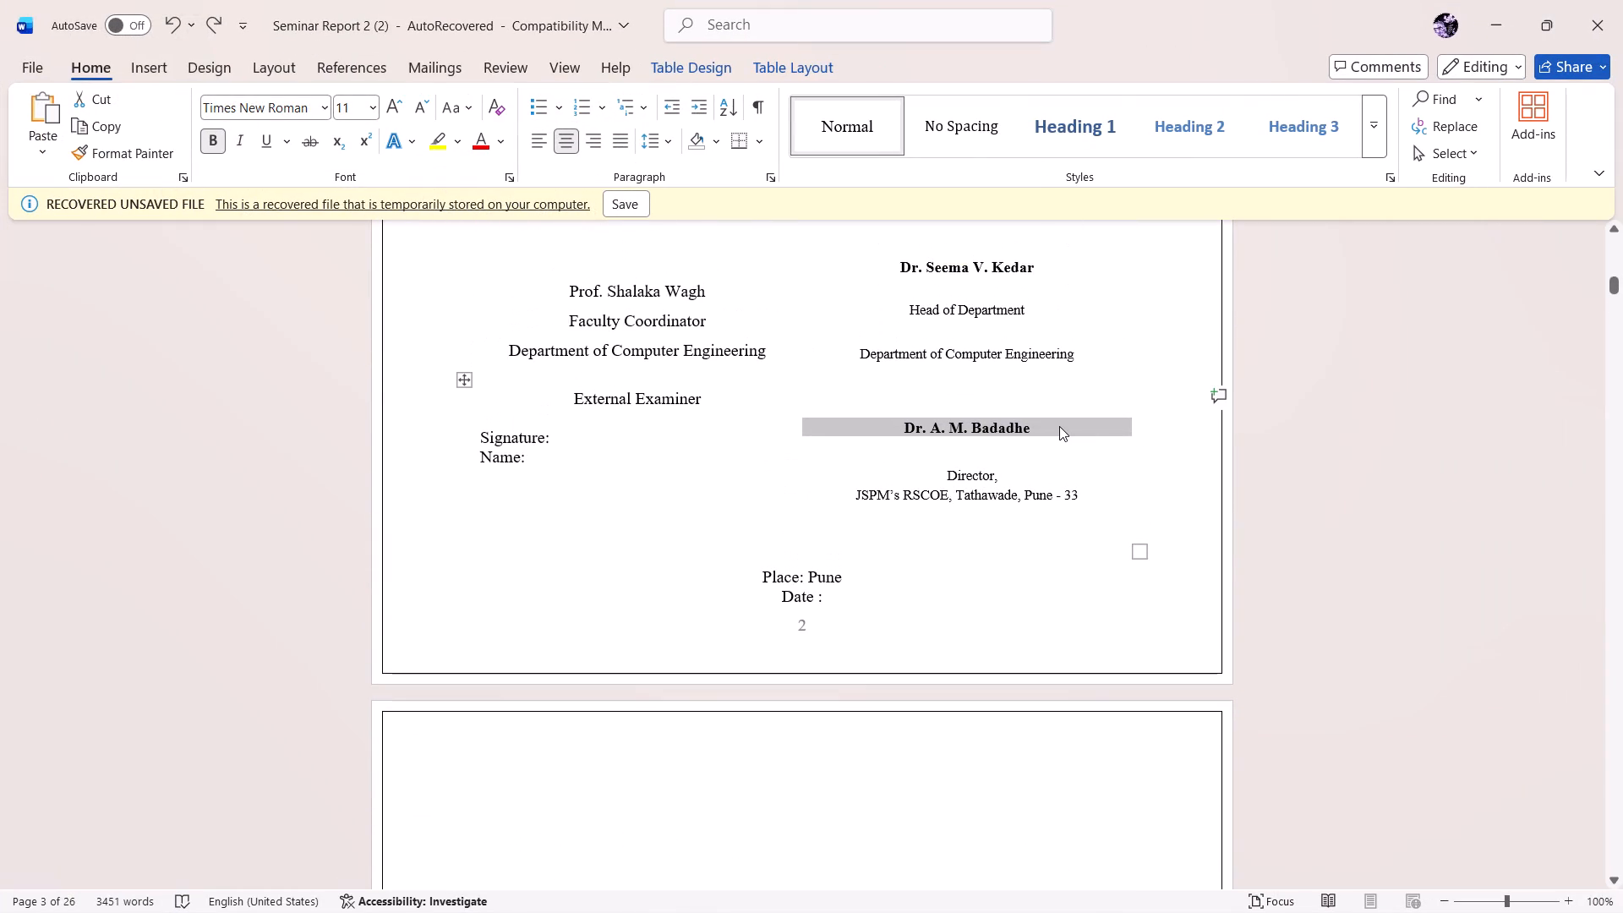
scroll(1059, 426, up, 2)
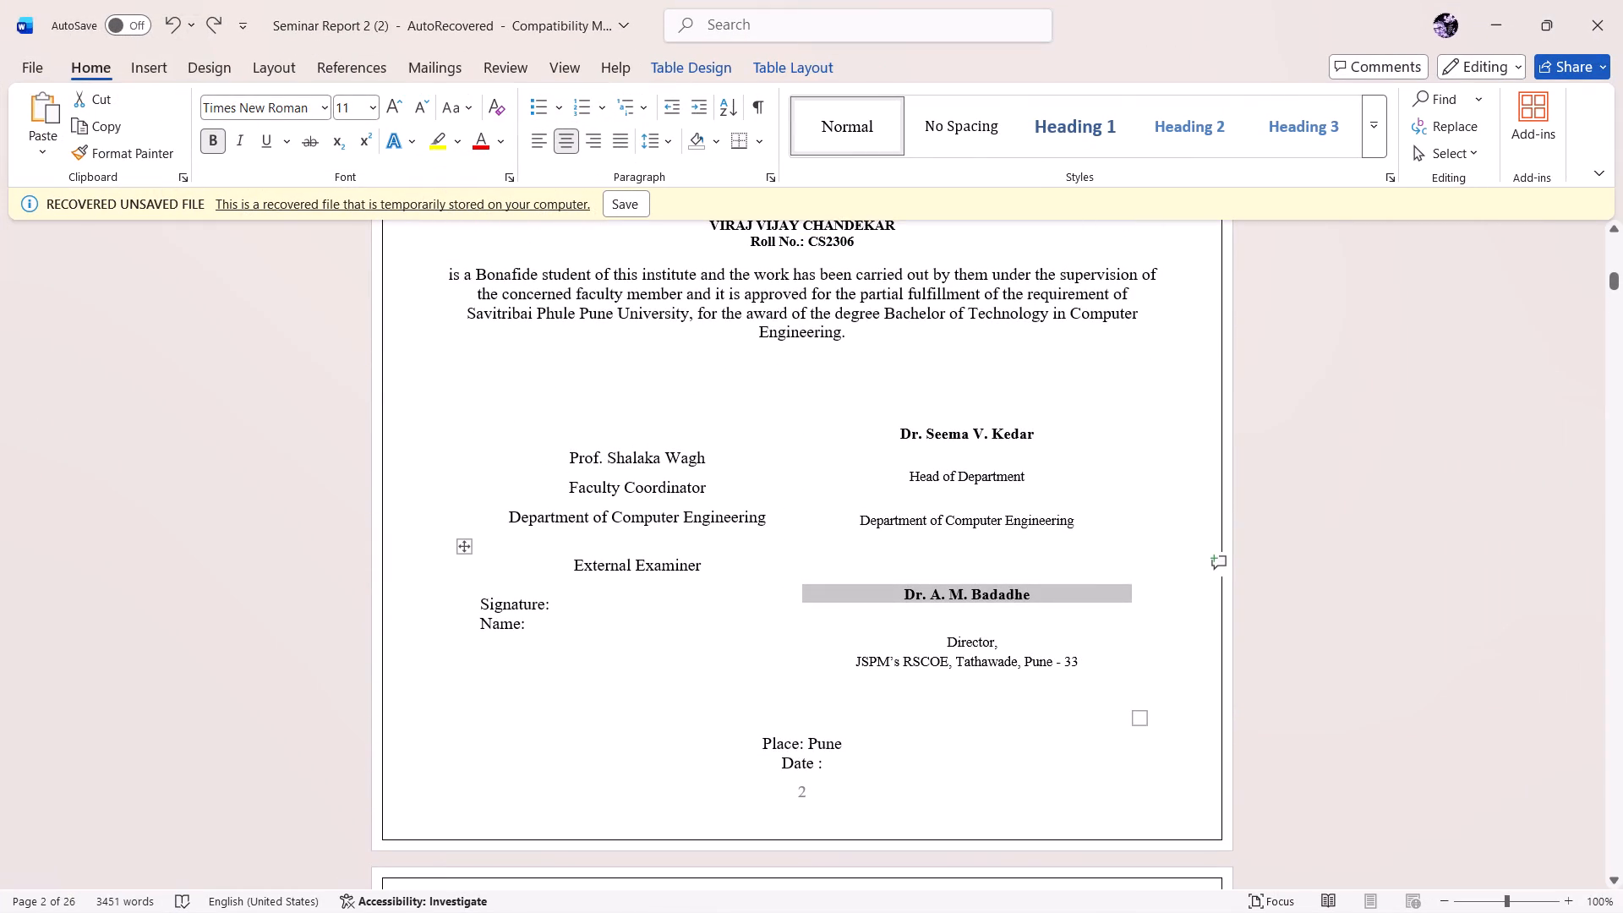
Make the lower signatory table, with the External Examiner and Director entries, slightly narrower on the certificate page.
click(1137, 719)
click(1137, 719)
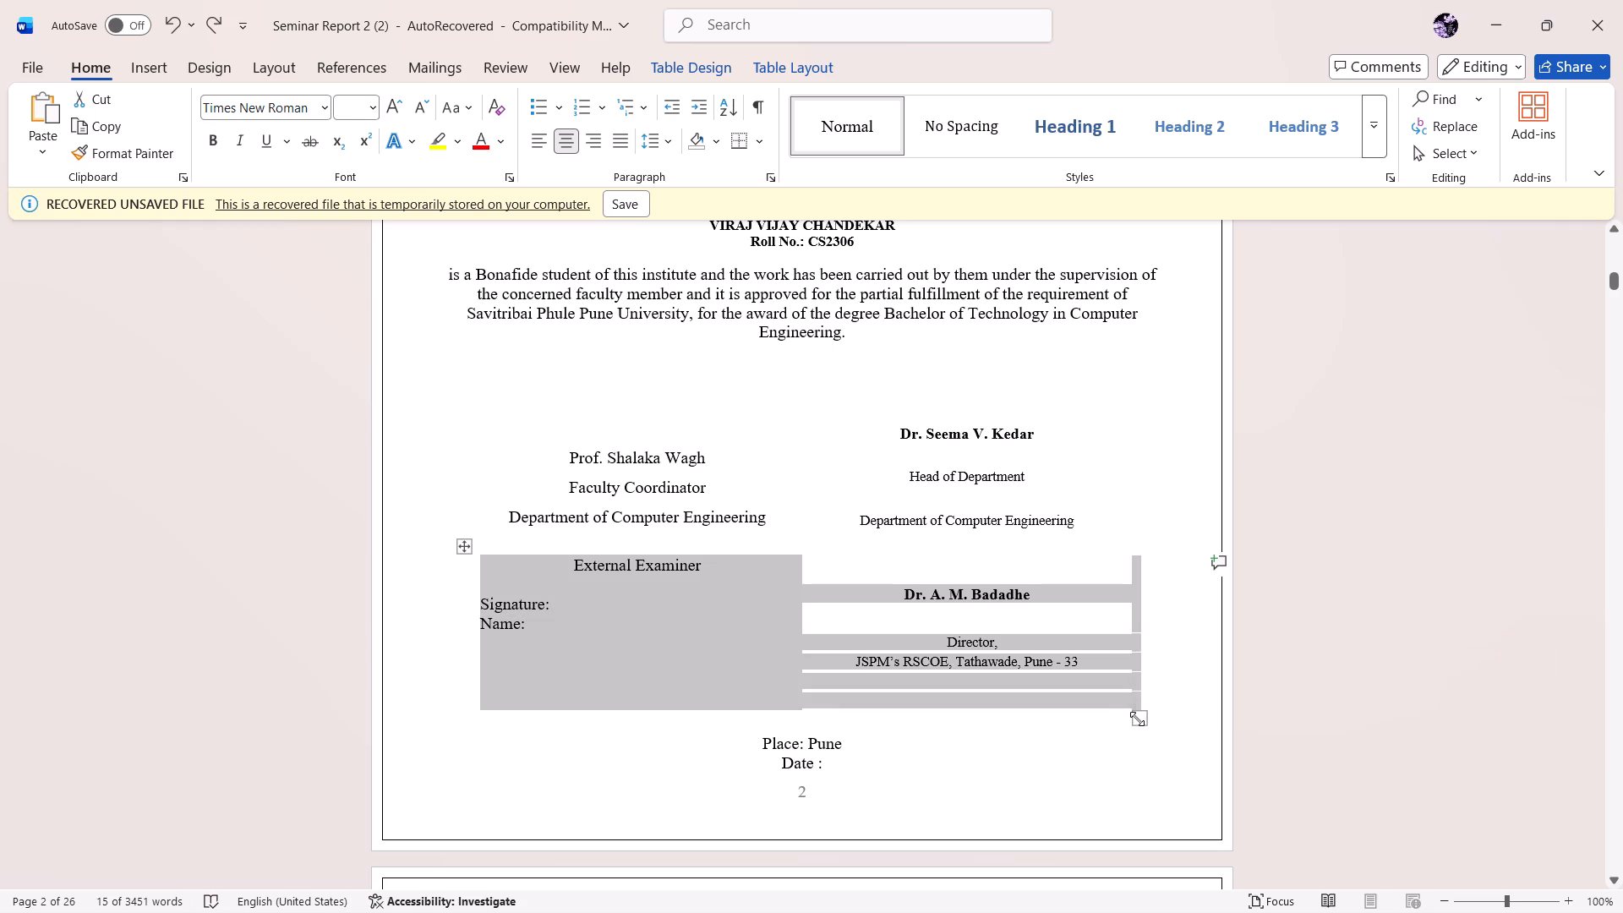
drag(1137, 719, 1114, 720)
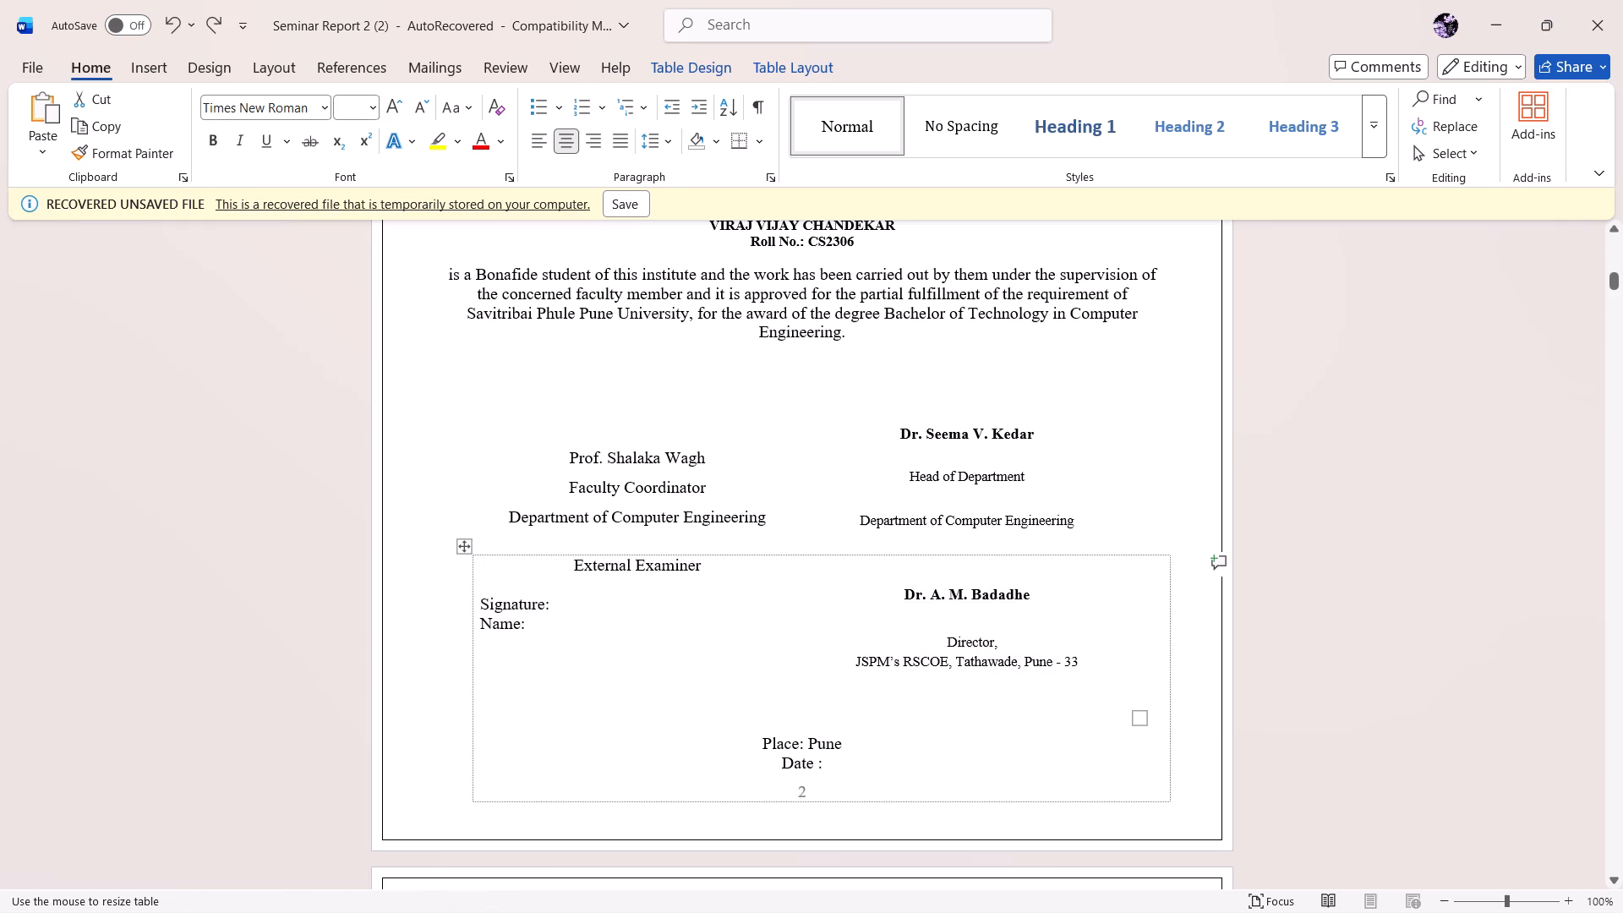
drag(1114, 720, 1116, 708)
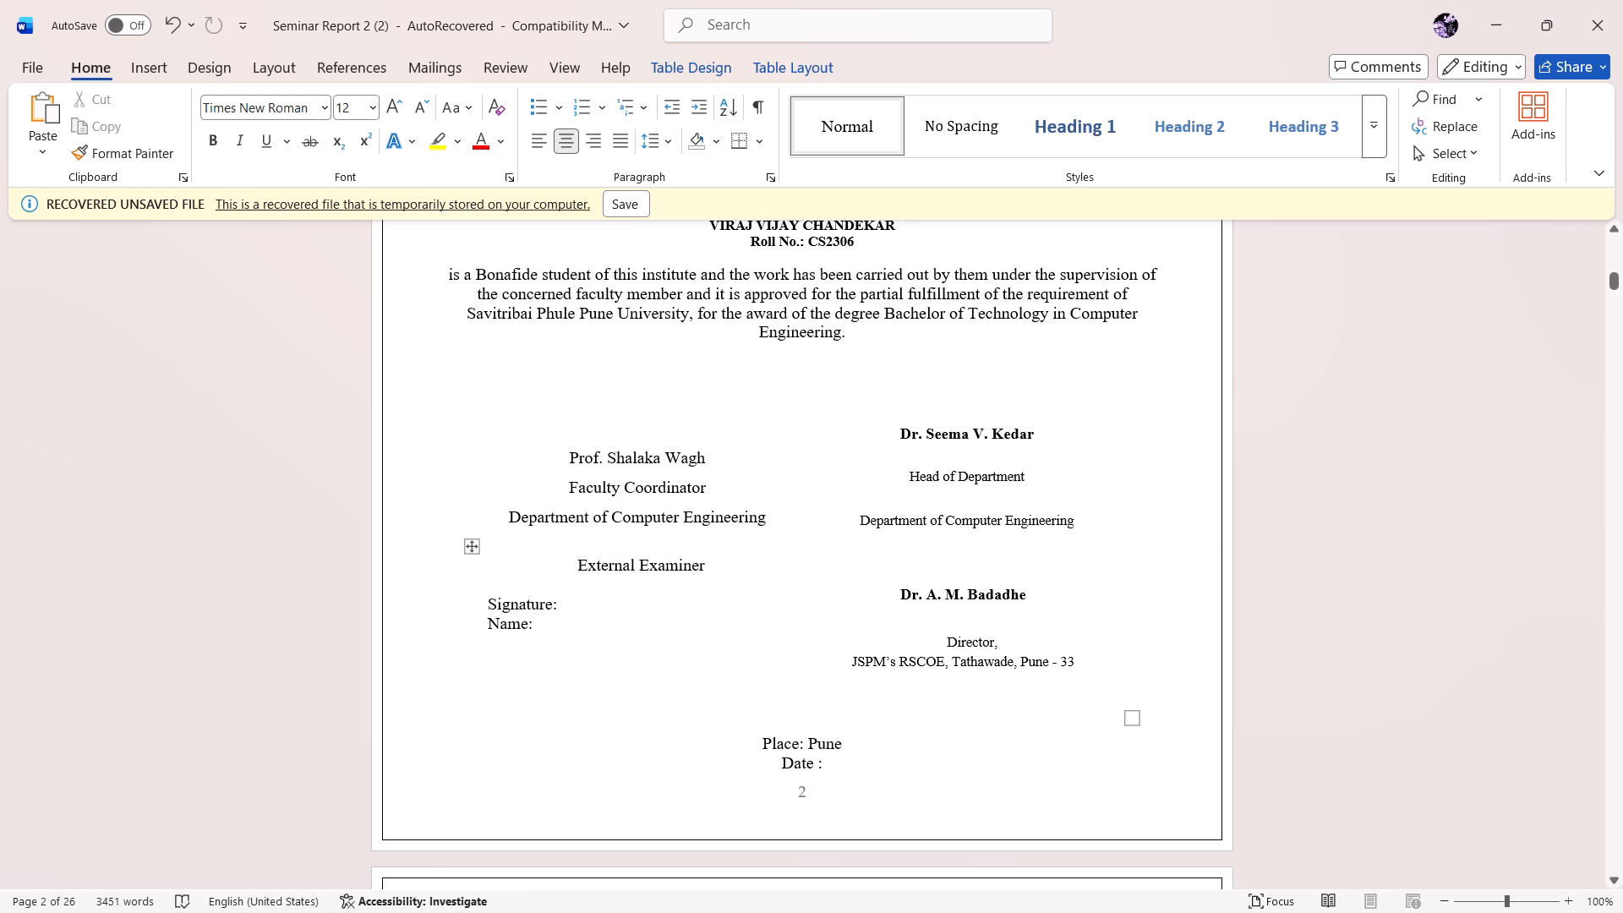
Review the certificate page, the blank page following it and the Acknowledgement page.
scroll(907, 564, up, 1)
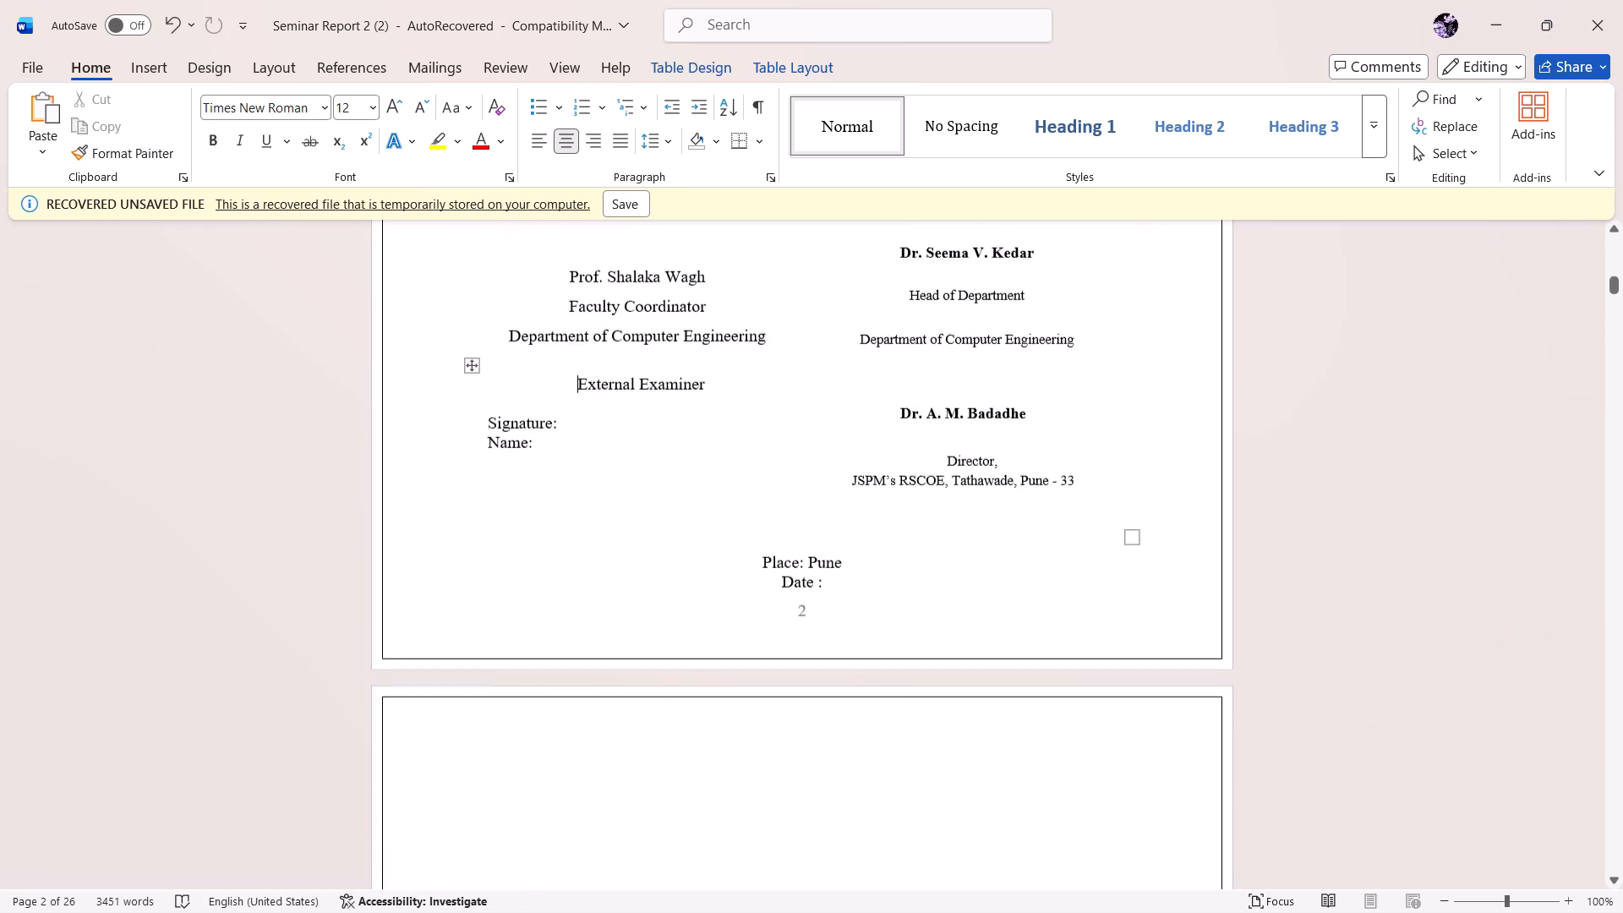
scroll(907, 564, up, 2)
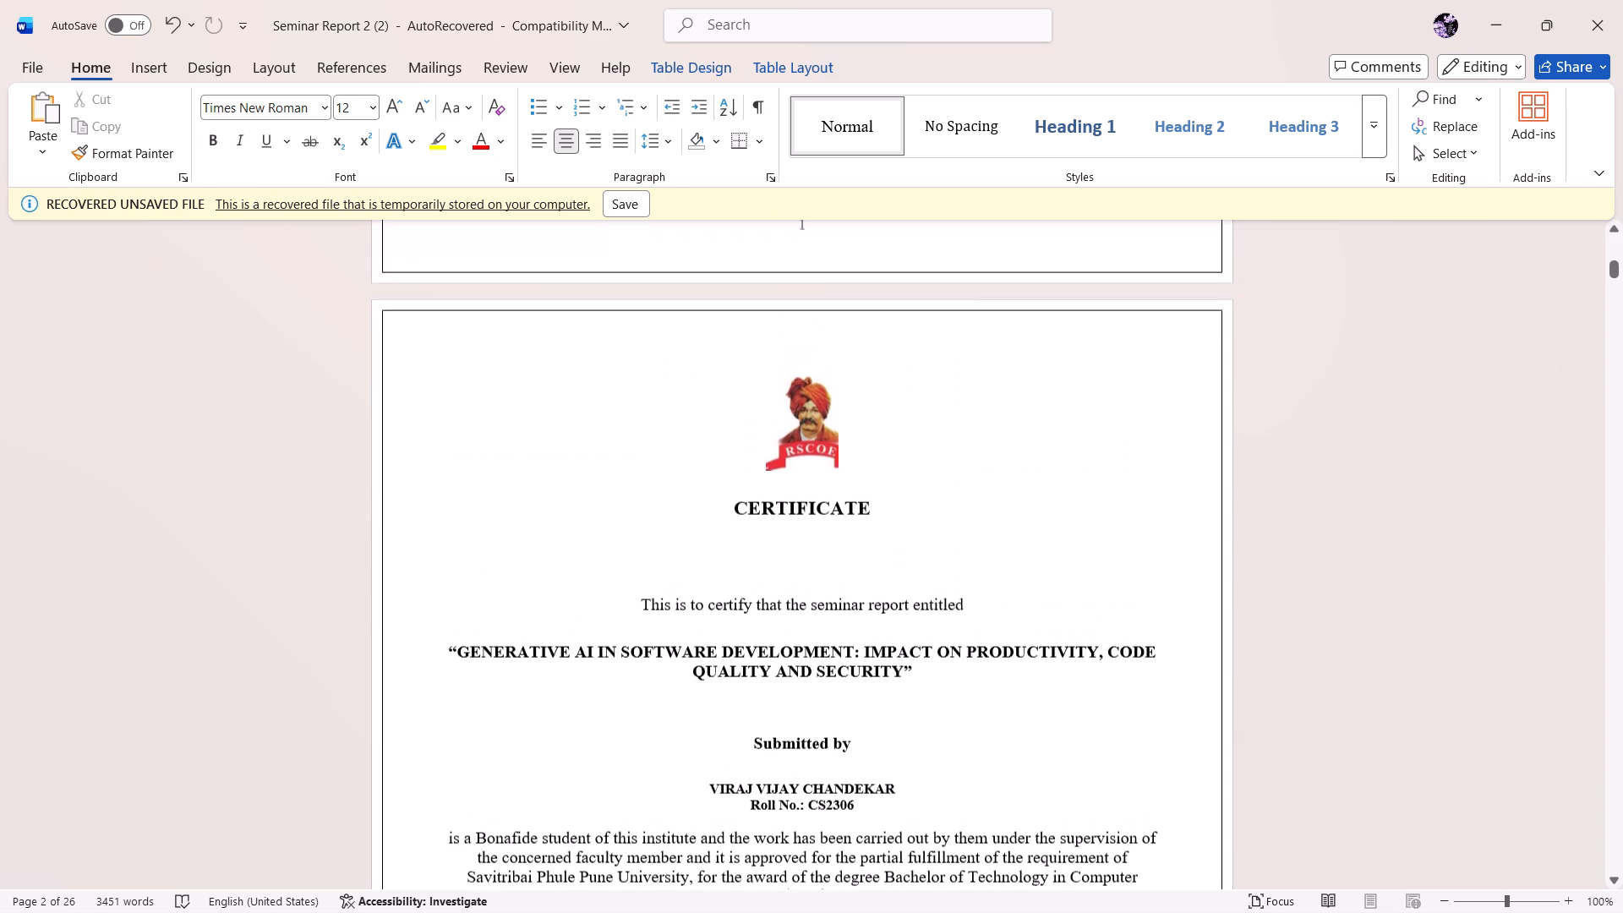
scroll(907, 564, down, 3)
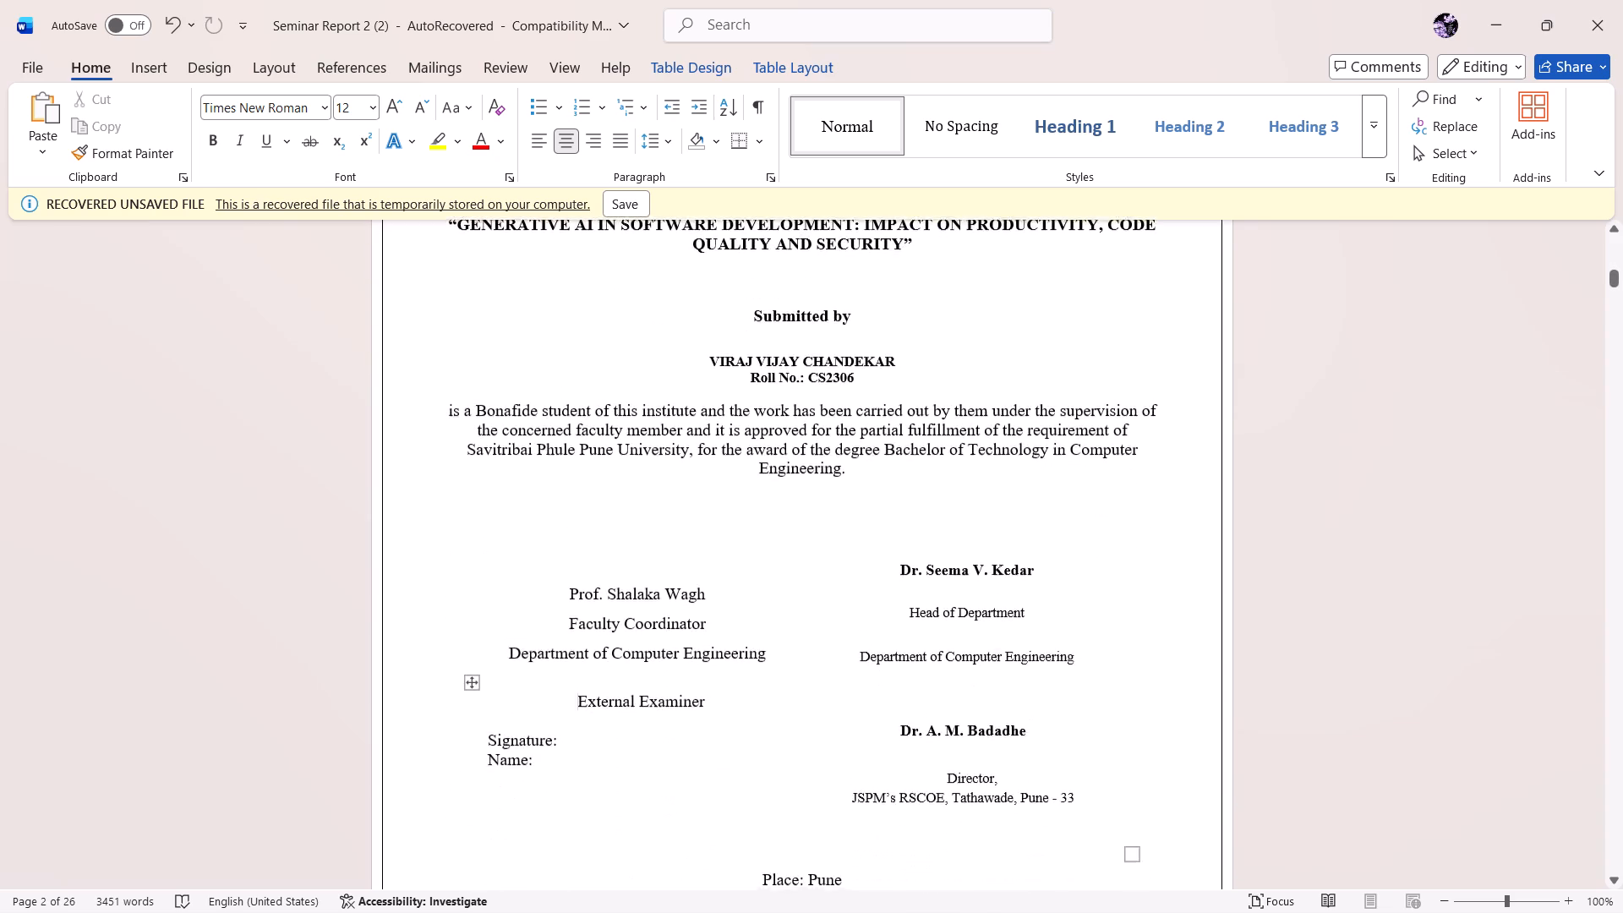
scroll(907, 564, down, 12)
scroll(907, 564, up, 1)
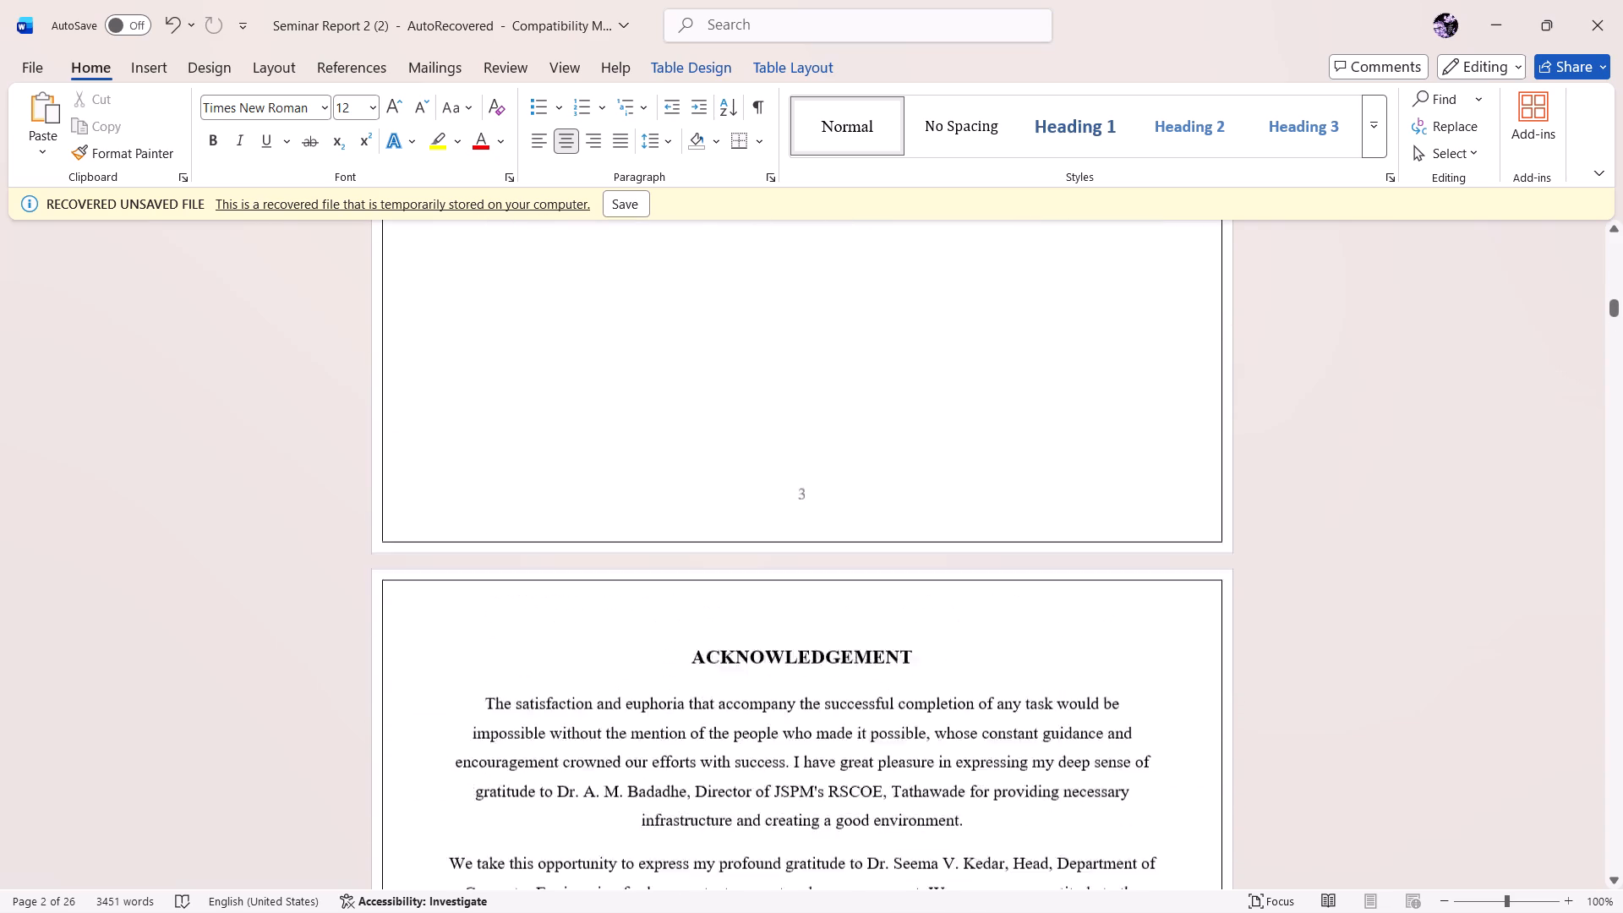
scroll(907, 564, up, 1)
scroll(907, 564, down, 6)
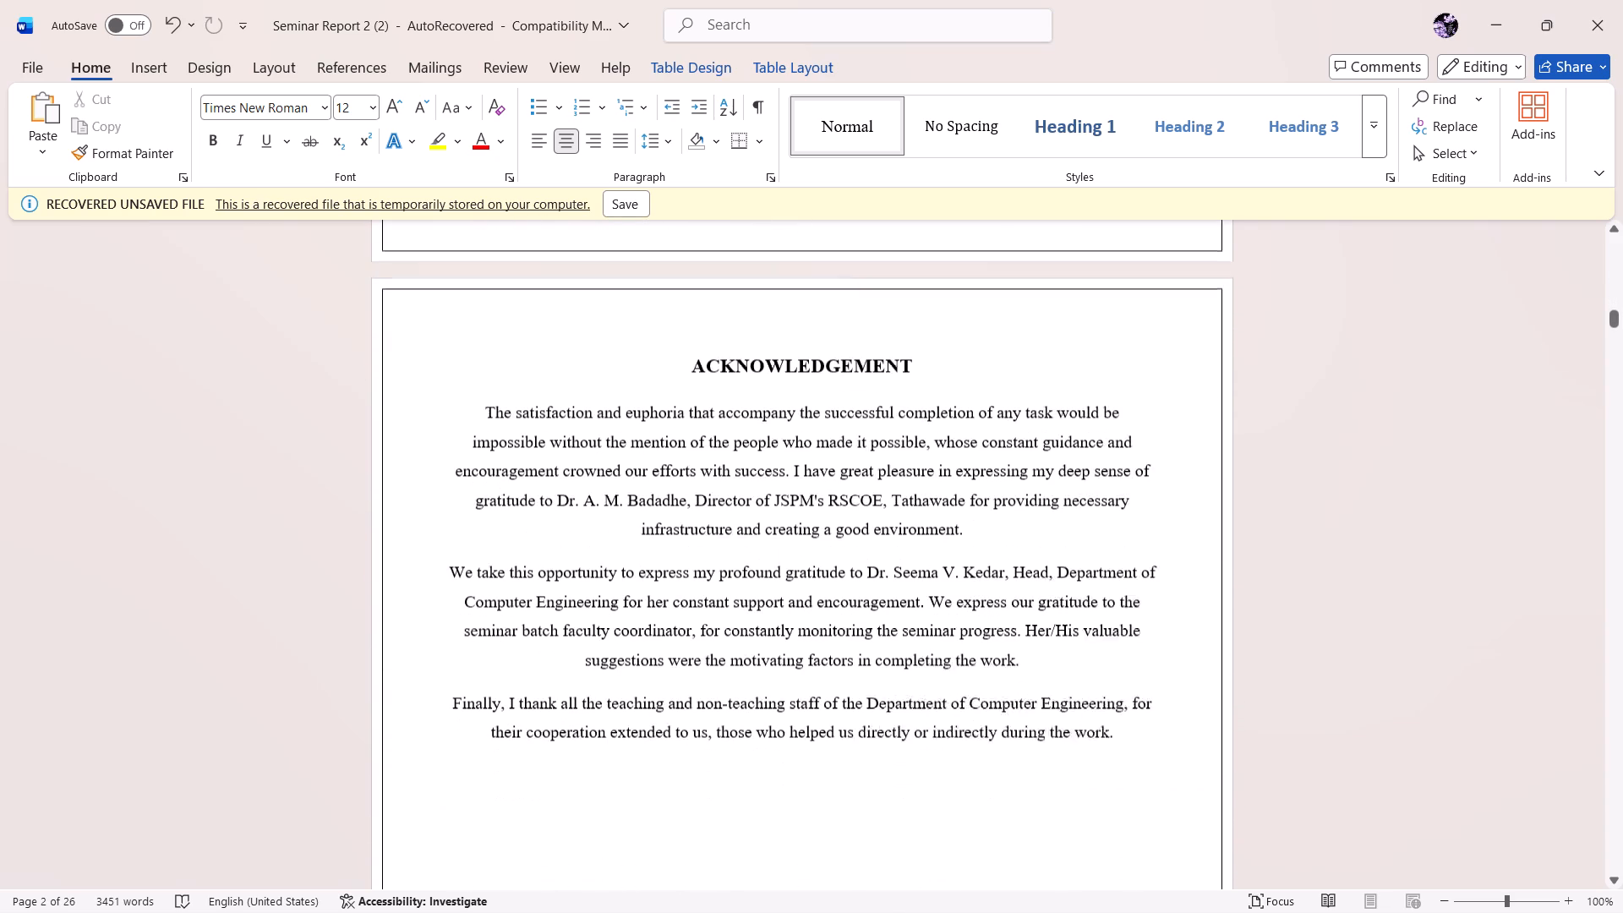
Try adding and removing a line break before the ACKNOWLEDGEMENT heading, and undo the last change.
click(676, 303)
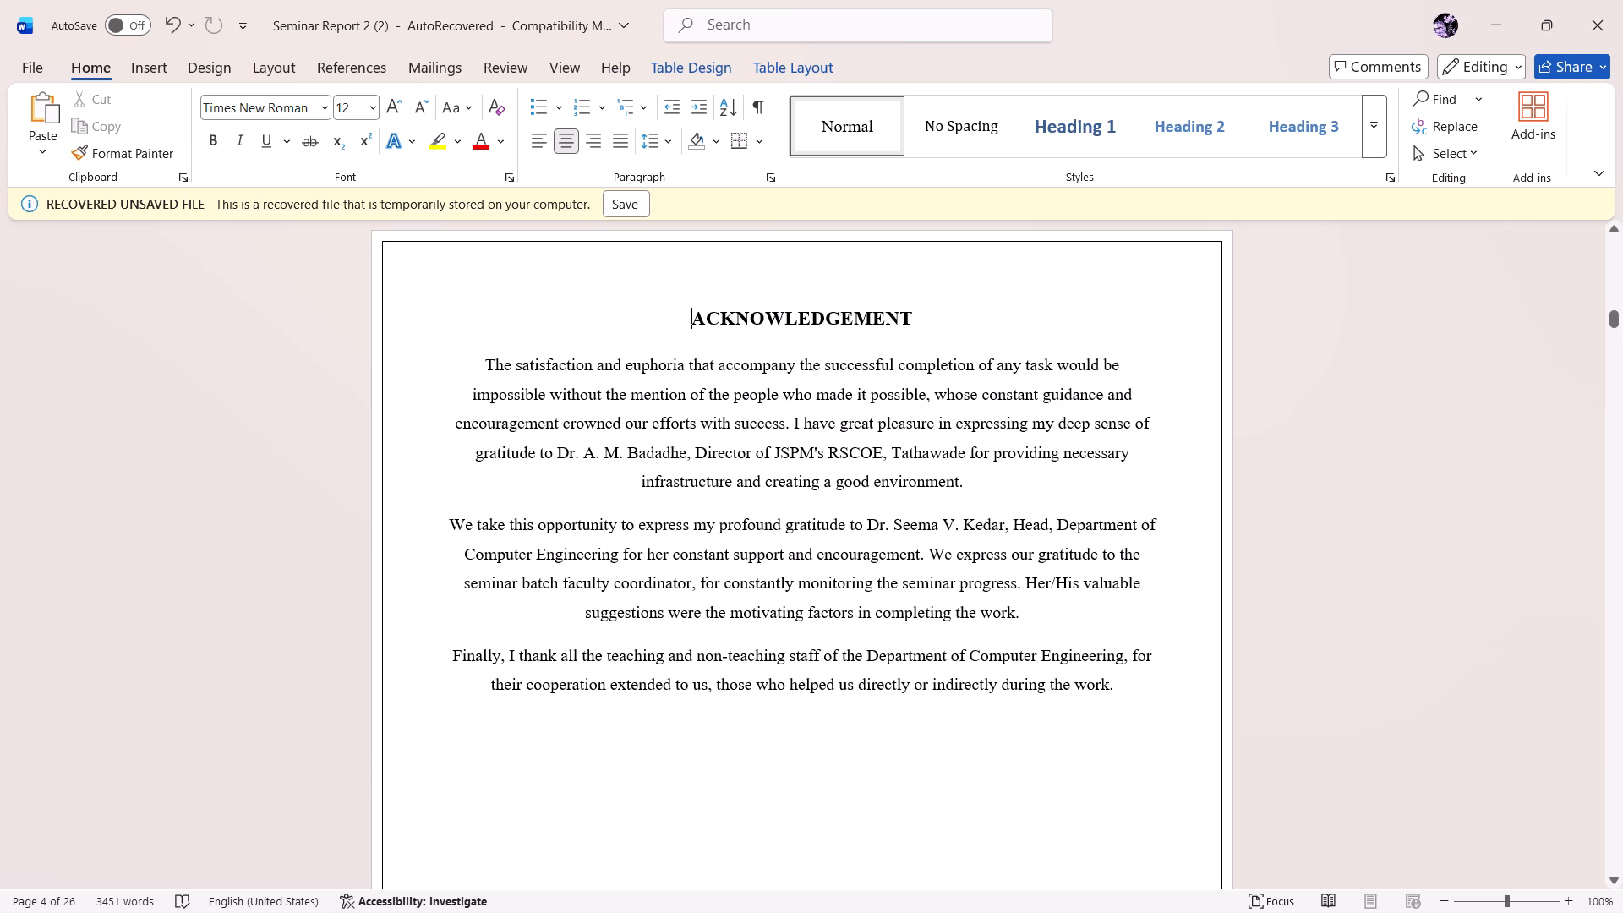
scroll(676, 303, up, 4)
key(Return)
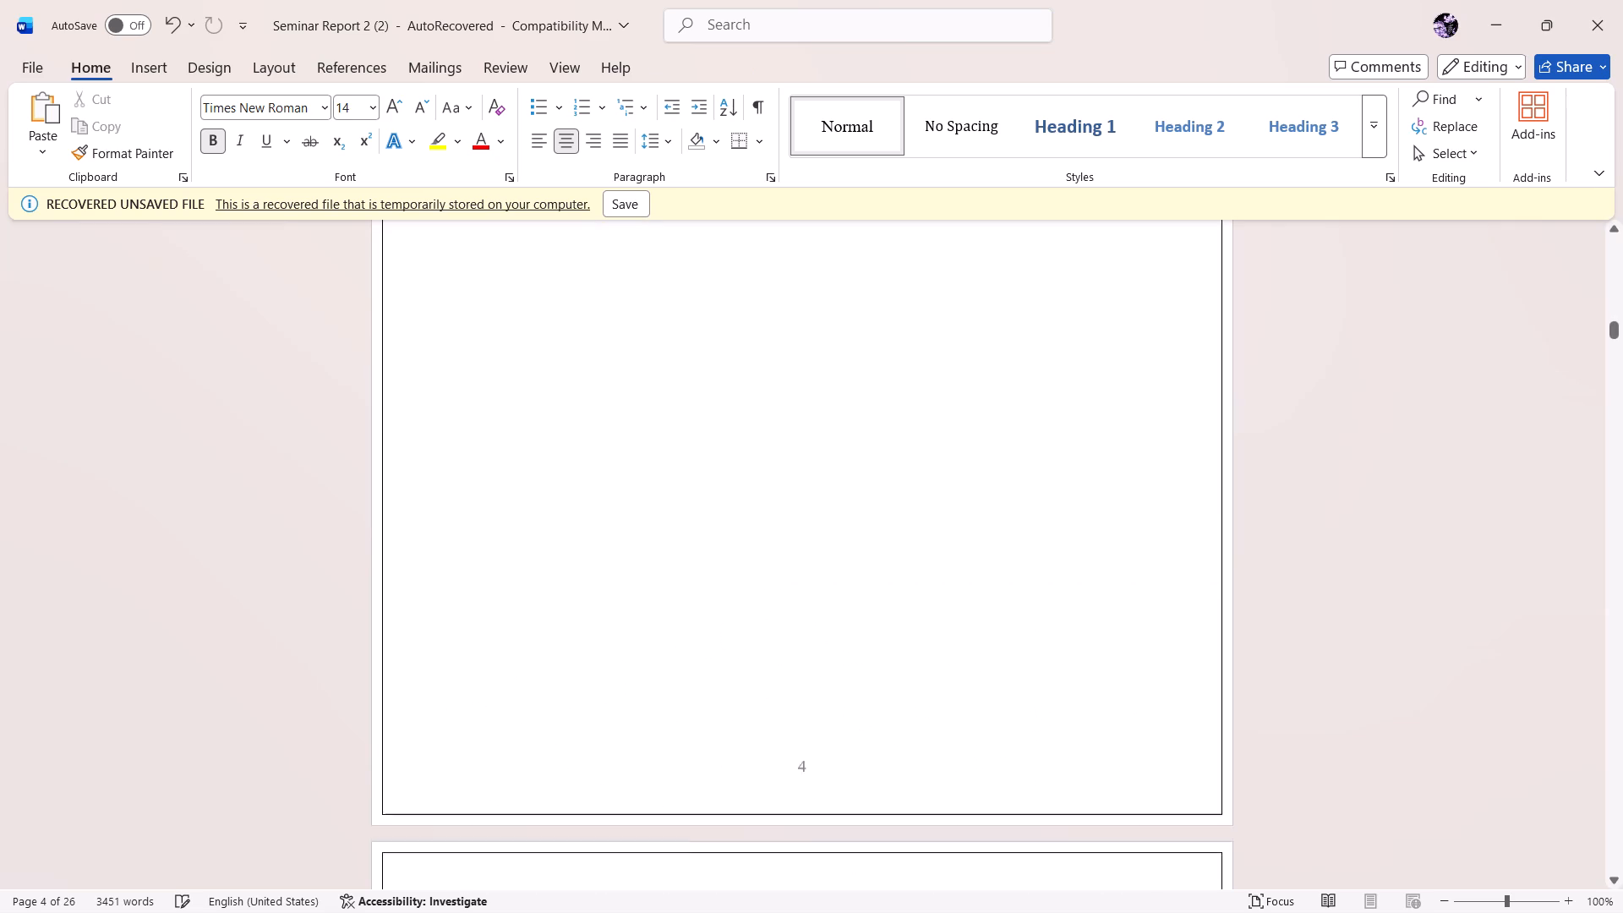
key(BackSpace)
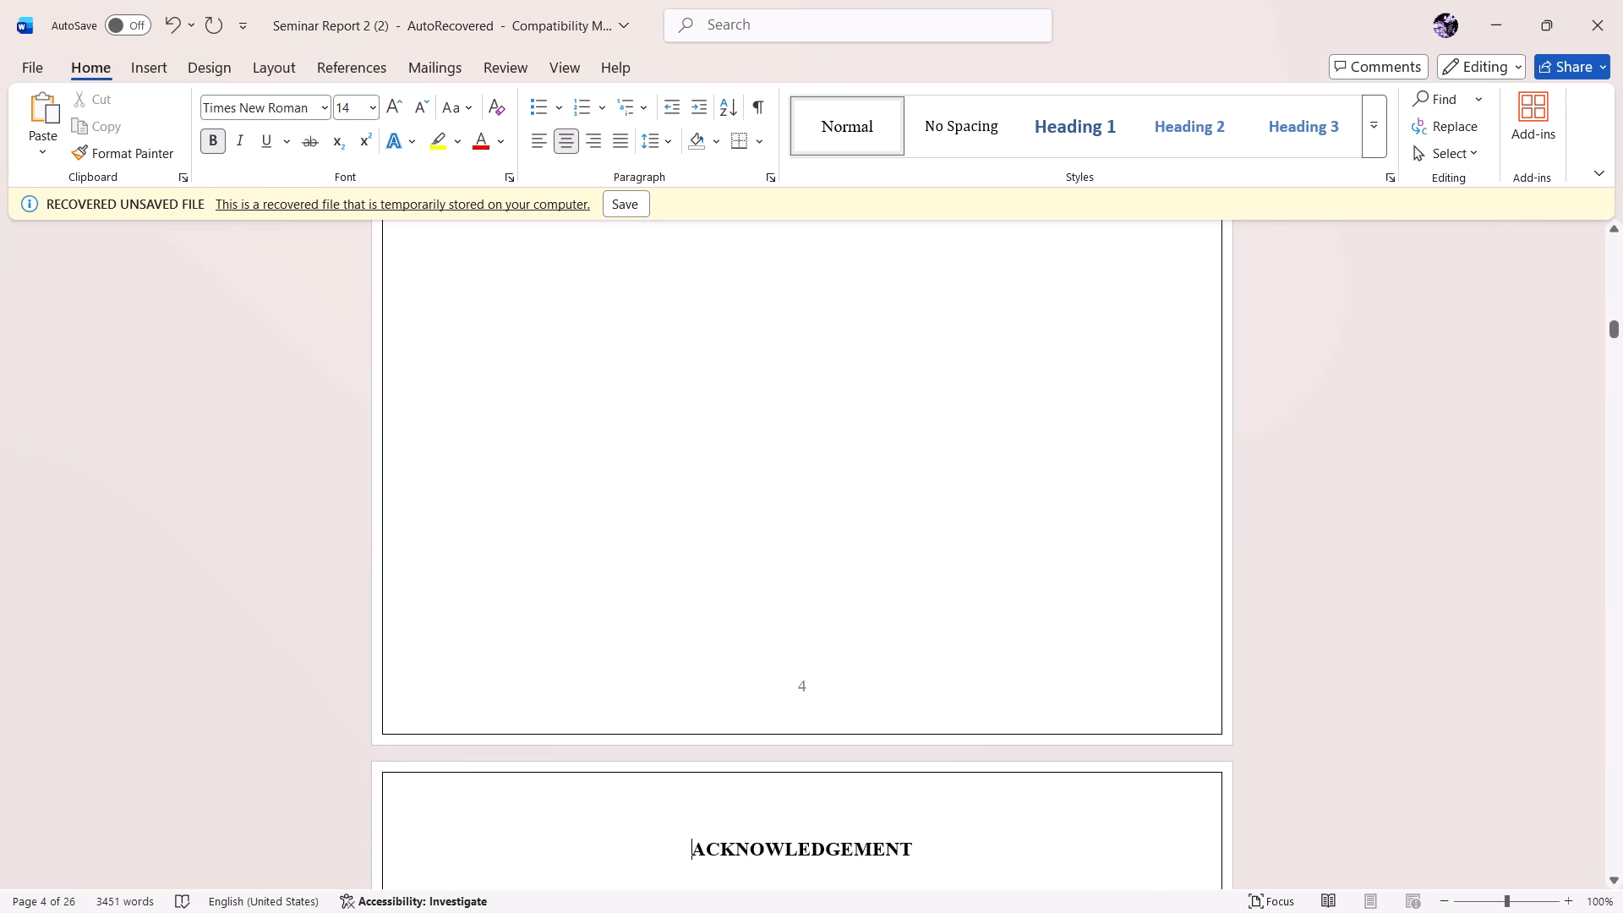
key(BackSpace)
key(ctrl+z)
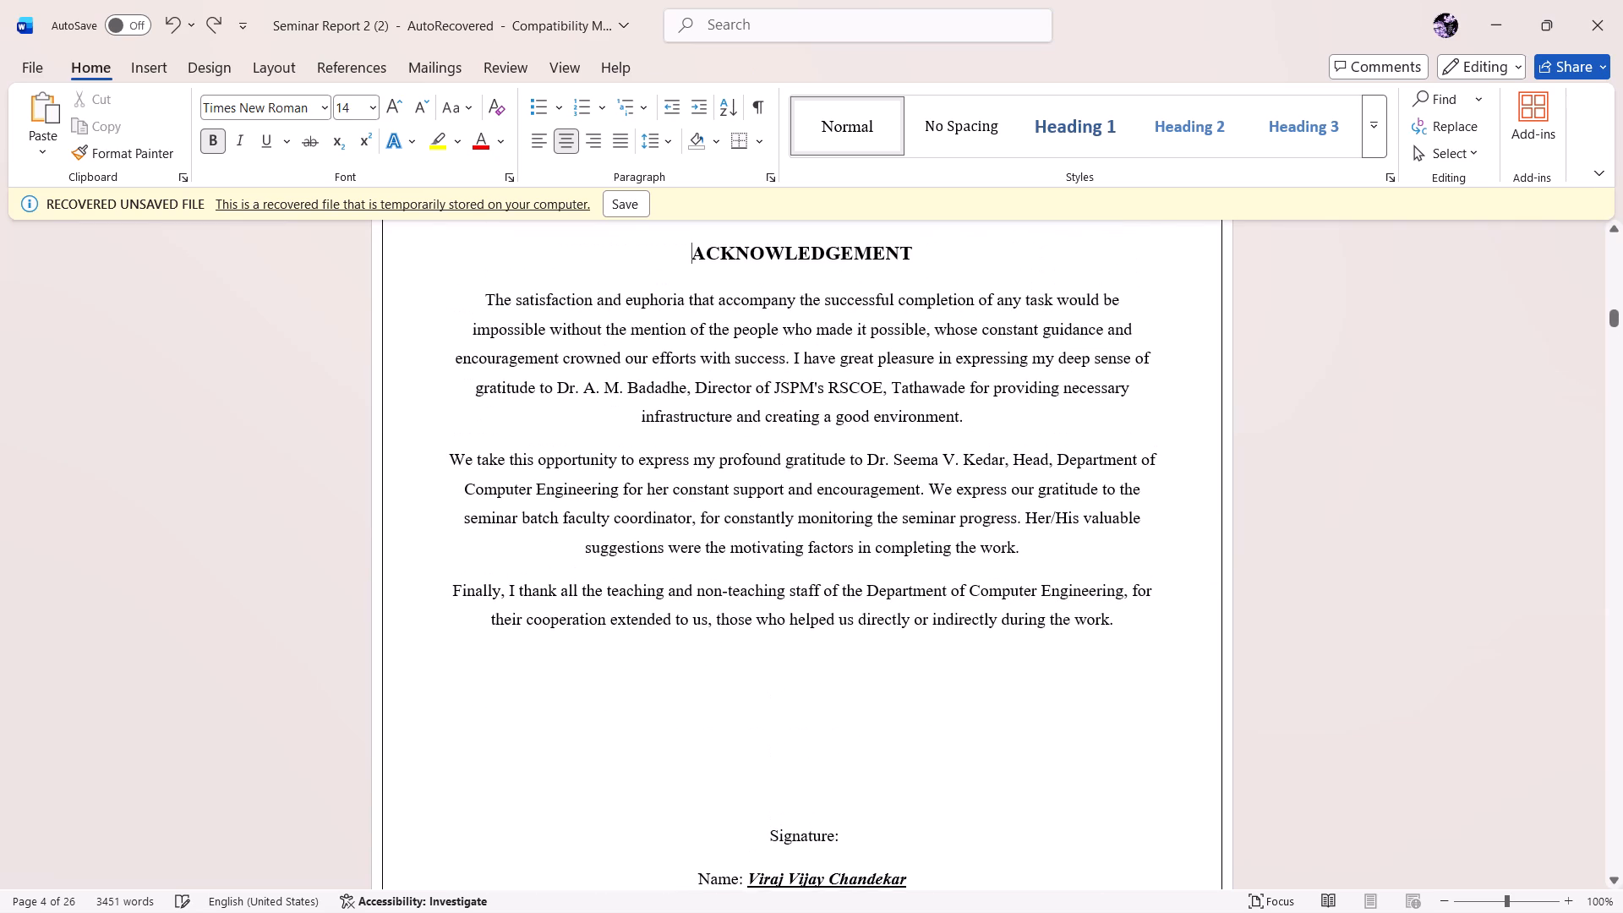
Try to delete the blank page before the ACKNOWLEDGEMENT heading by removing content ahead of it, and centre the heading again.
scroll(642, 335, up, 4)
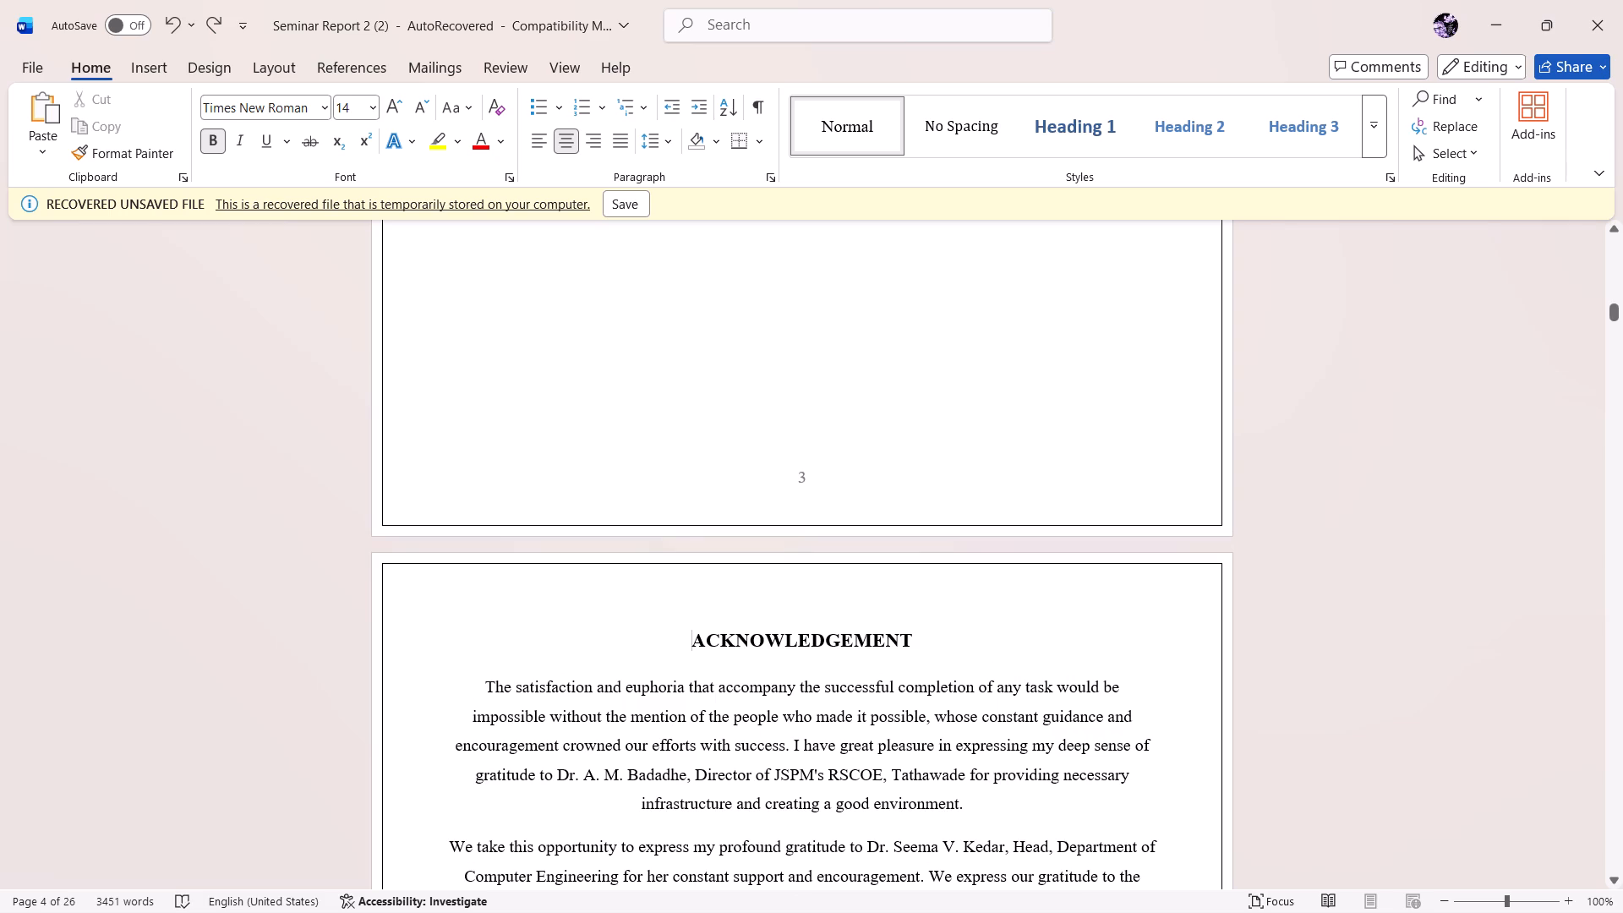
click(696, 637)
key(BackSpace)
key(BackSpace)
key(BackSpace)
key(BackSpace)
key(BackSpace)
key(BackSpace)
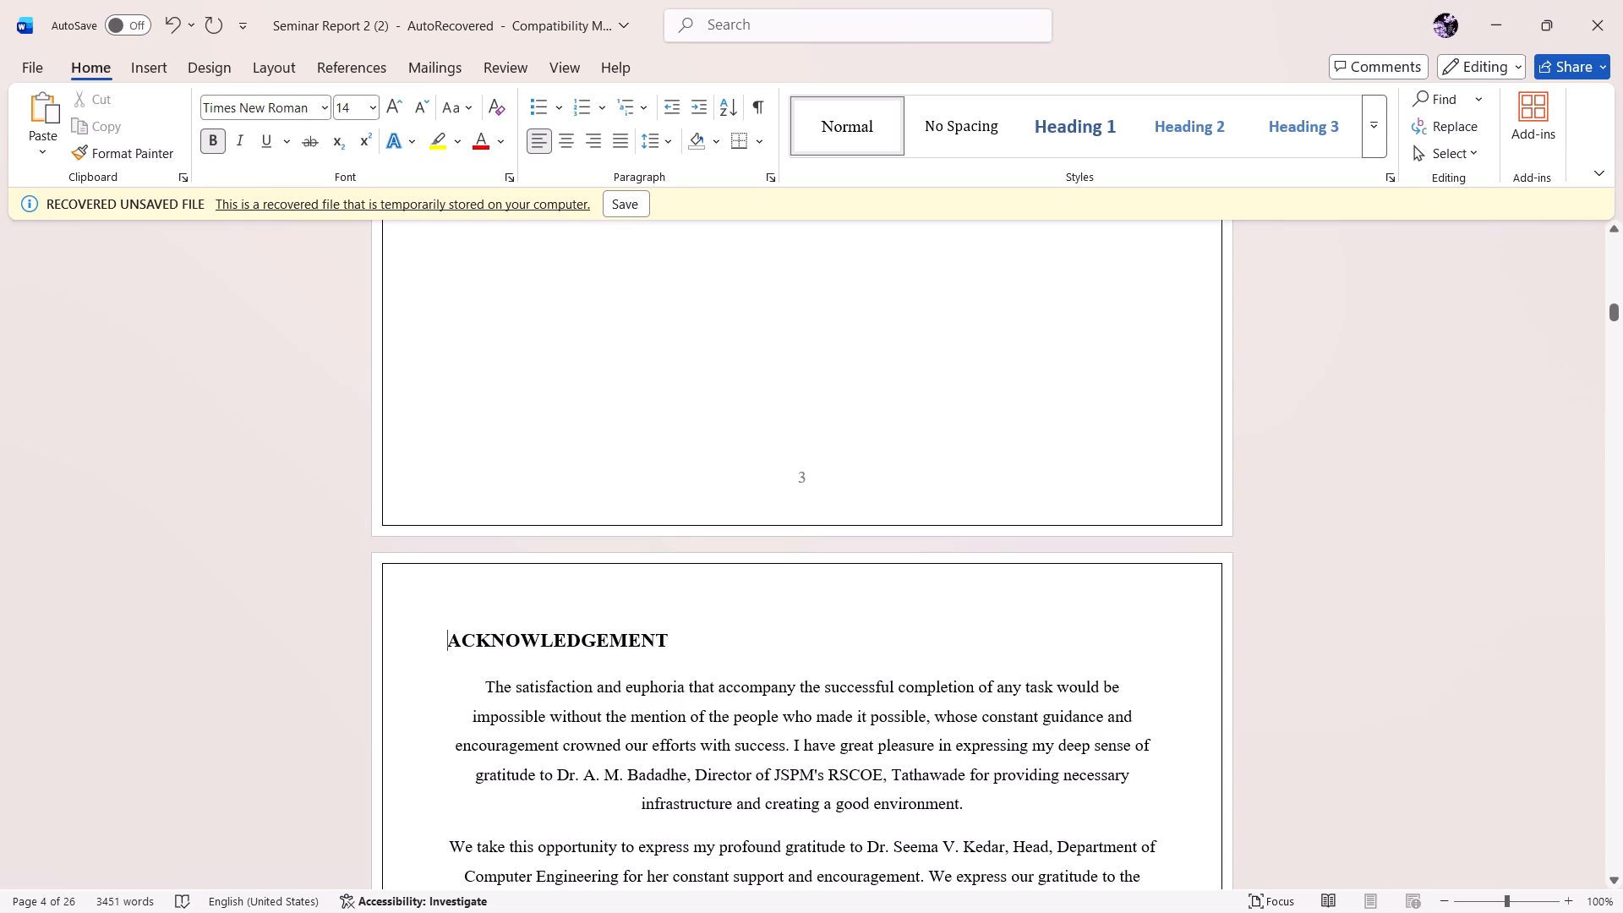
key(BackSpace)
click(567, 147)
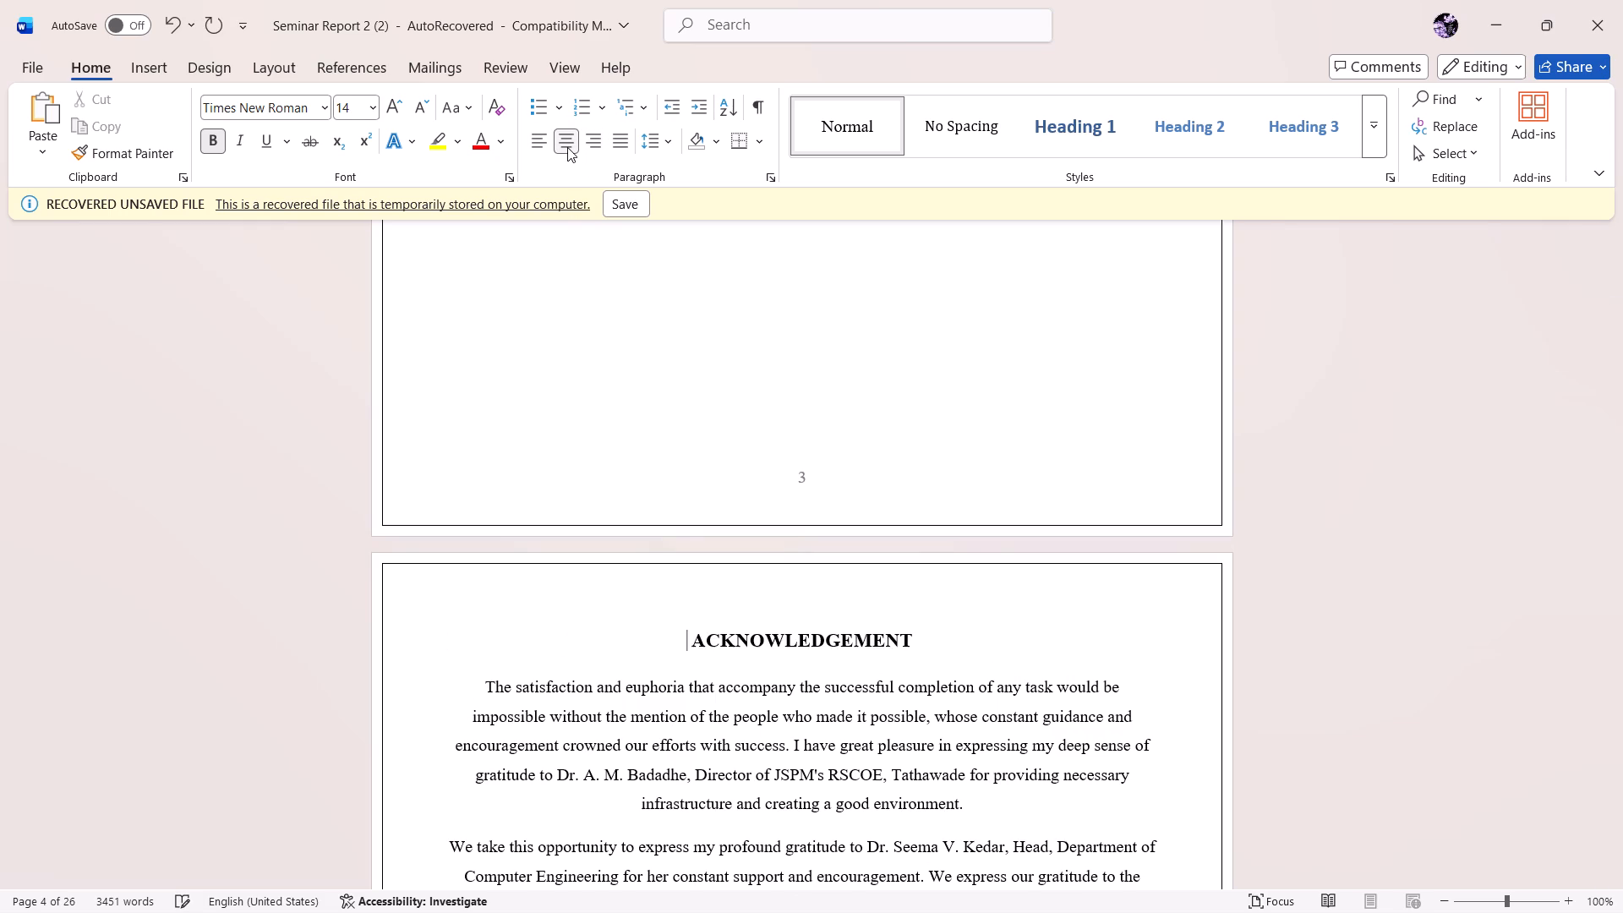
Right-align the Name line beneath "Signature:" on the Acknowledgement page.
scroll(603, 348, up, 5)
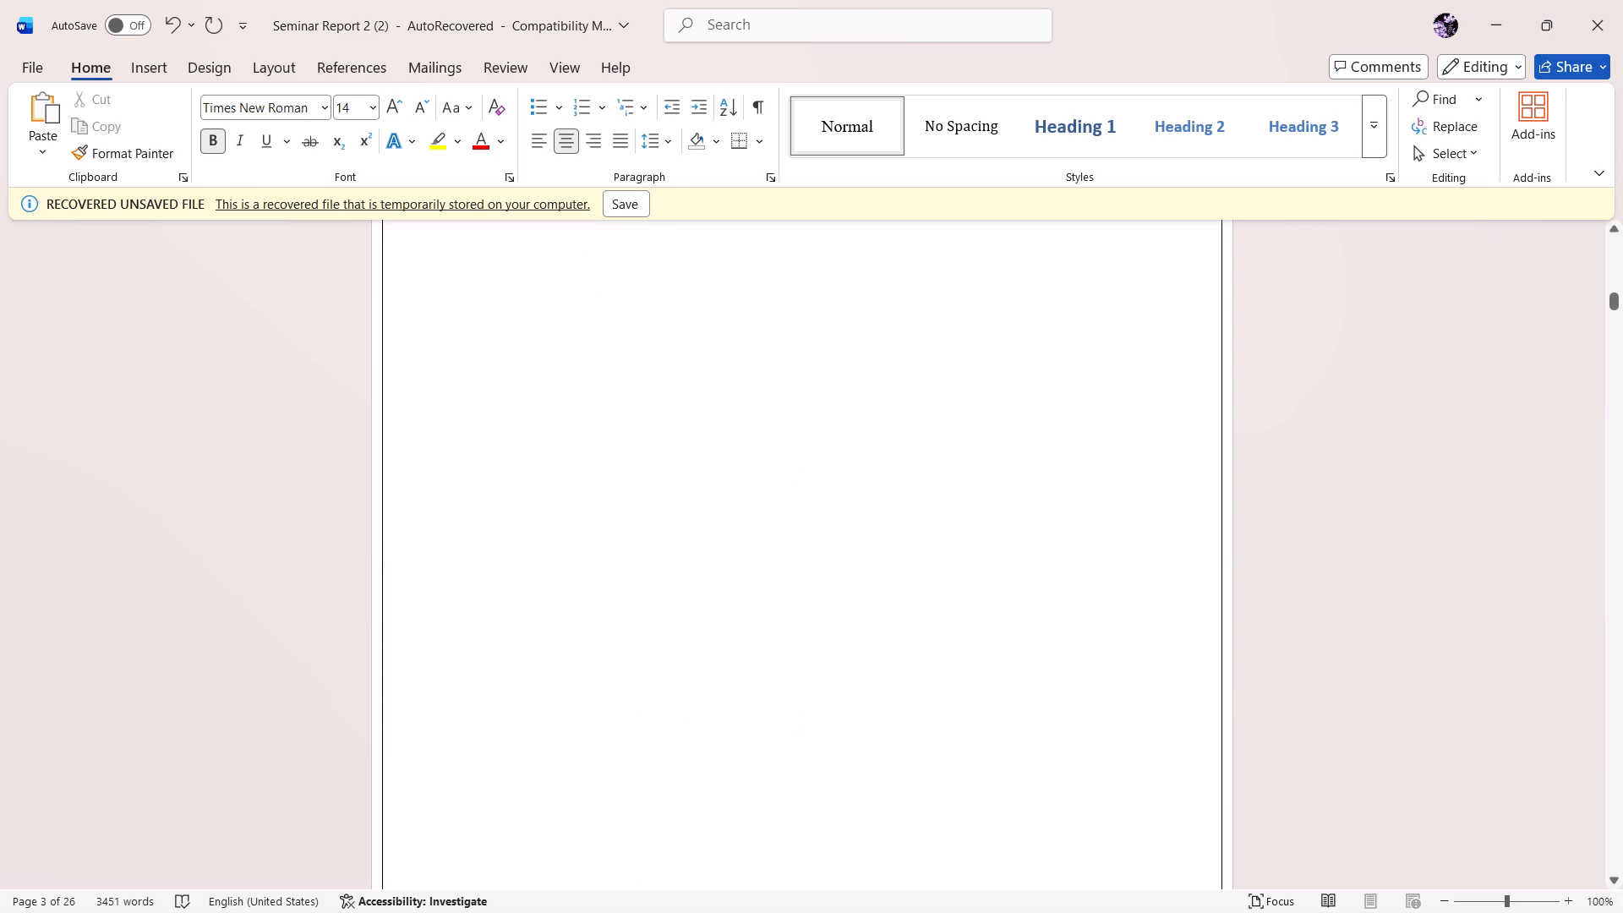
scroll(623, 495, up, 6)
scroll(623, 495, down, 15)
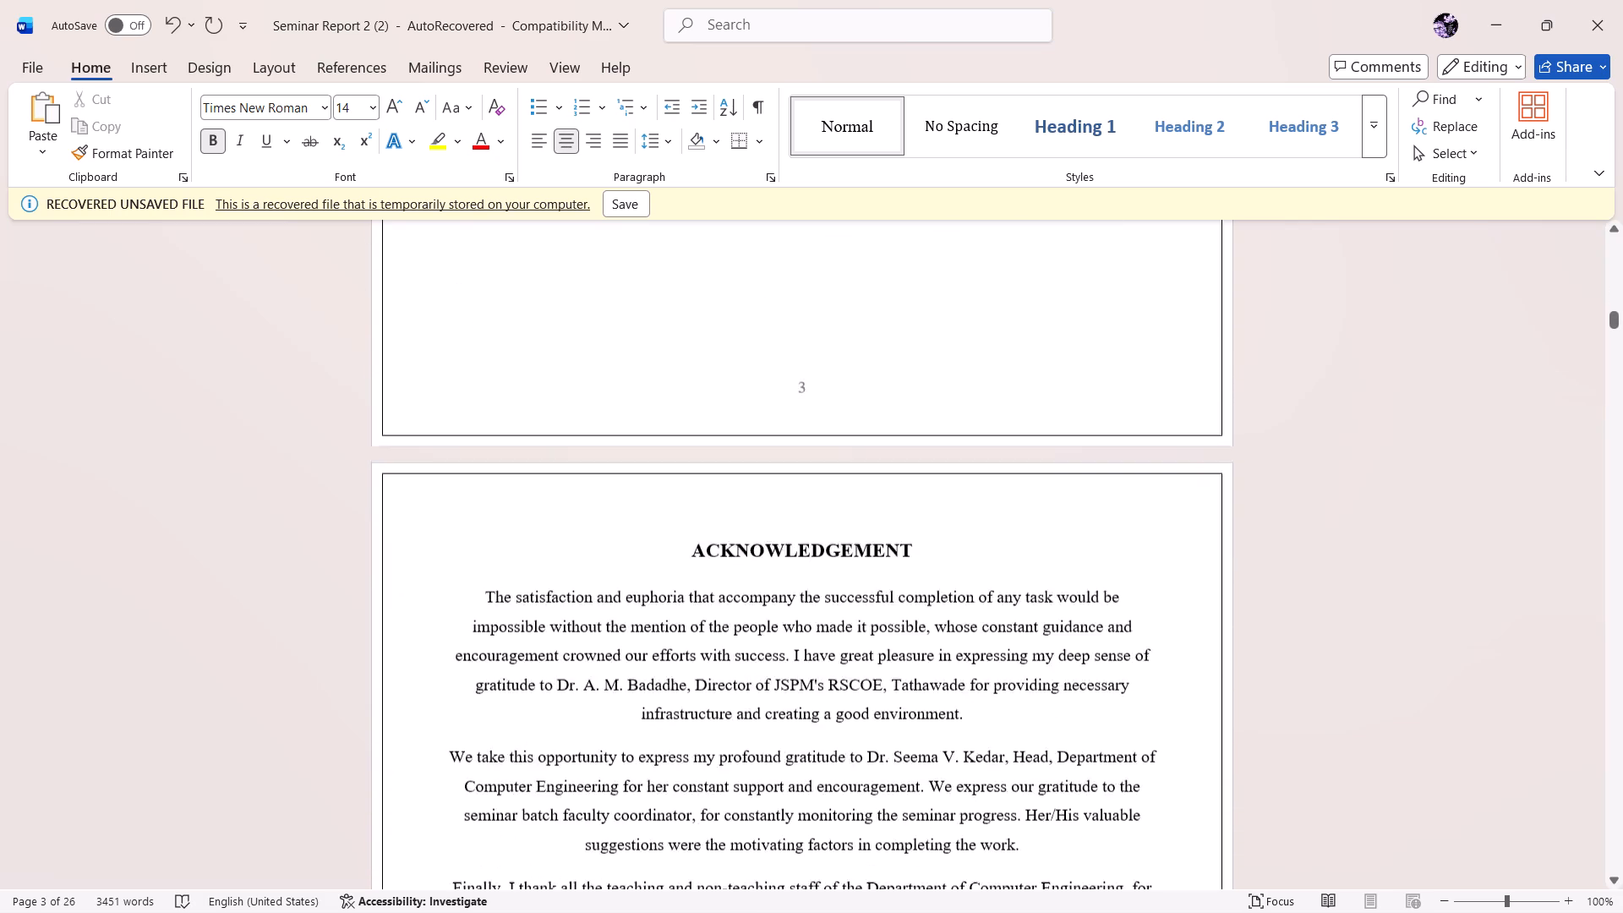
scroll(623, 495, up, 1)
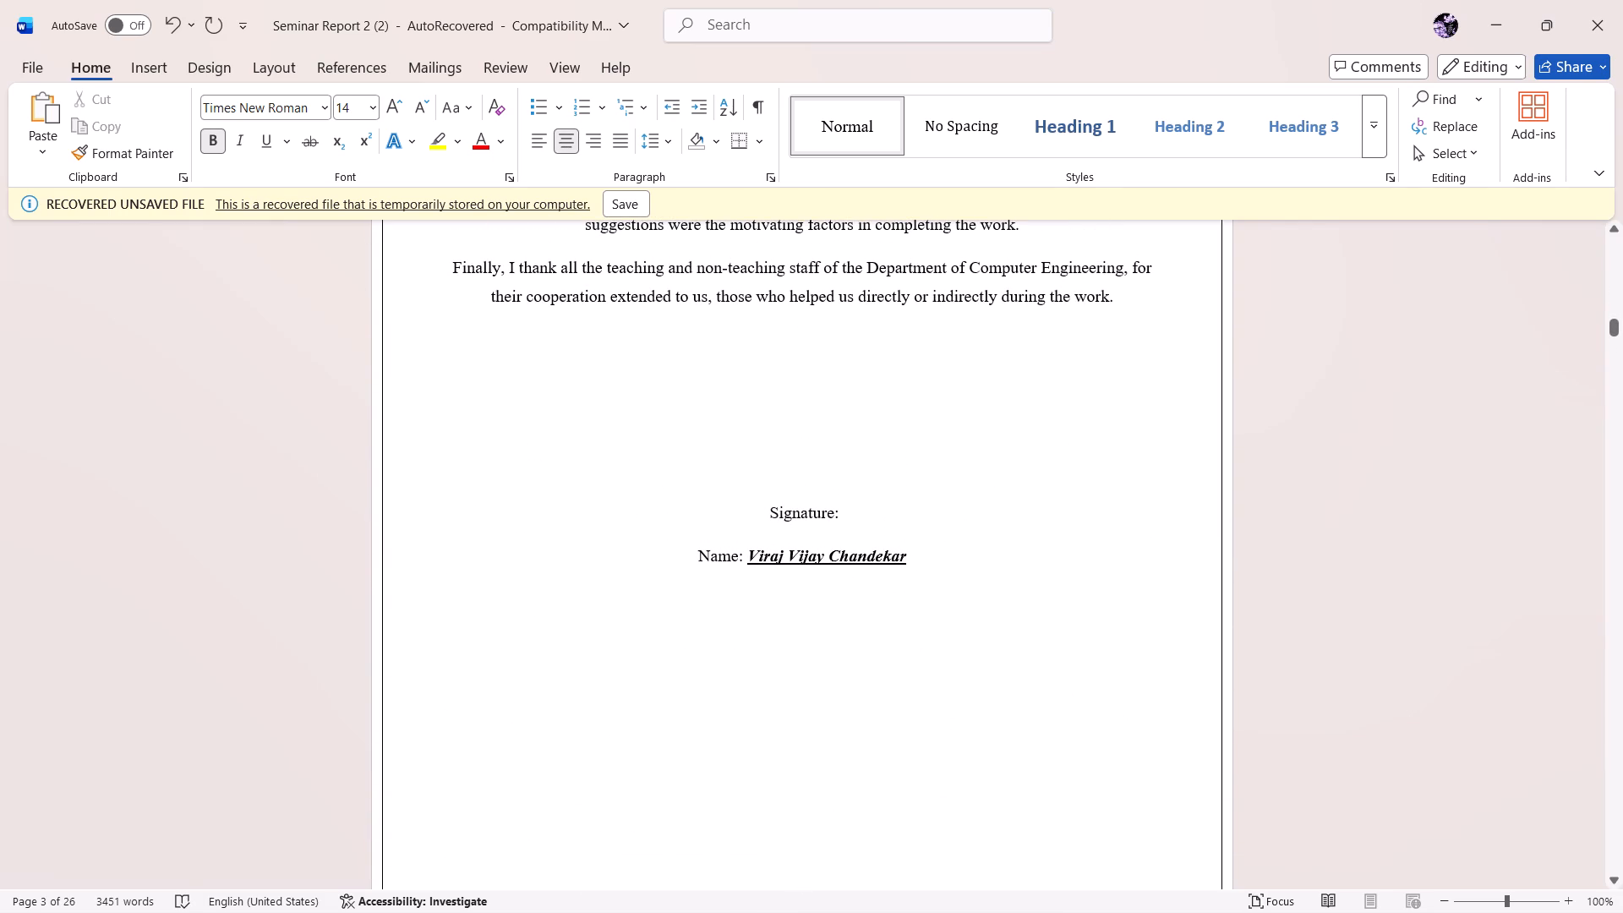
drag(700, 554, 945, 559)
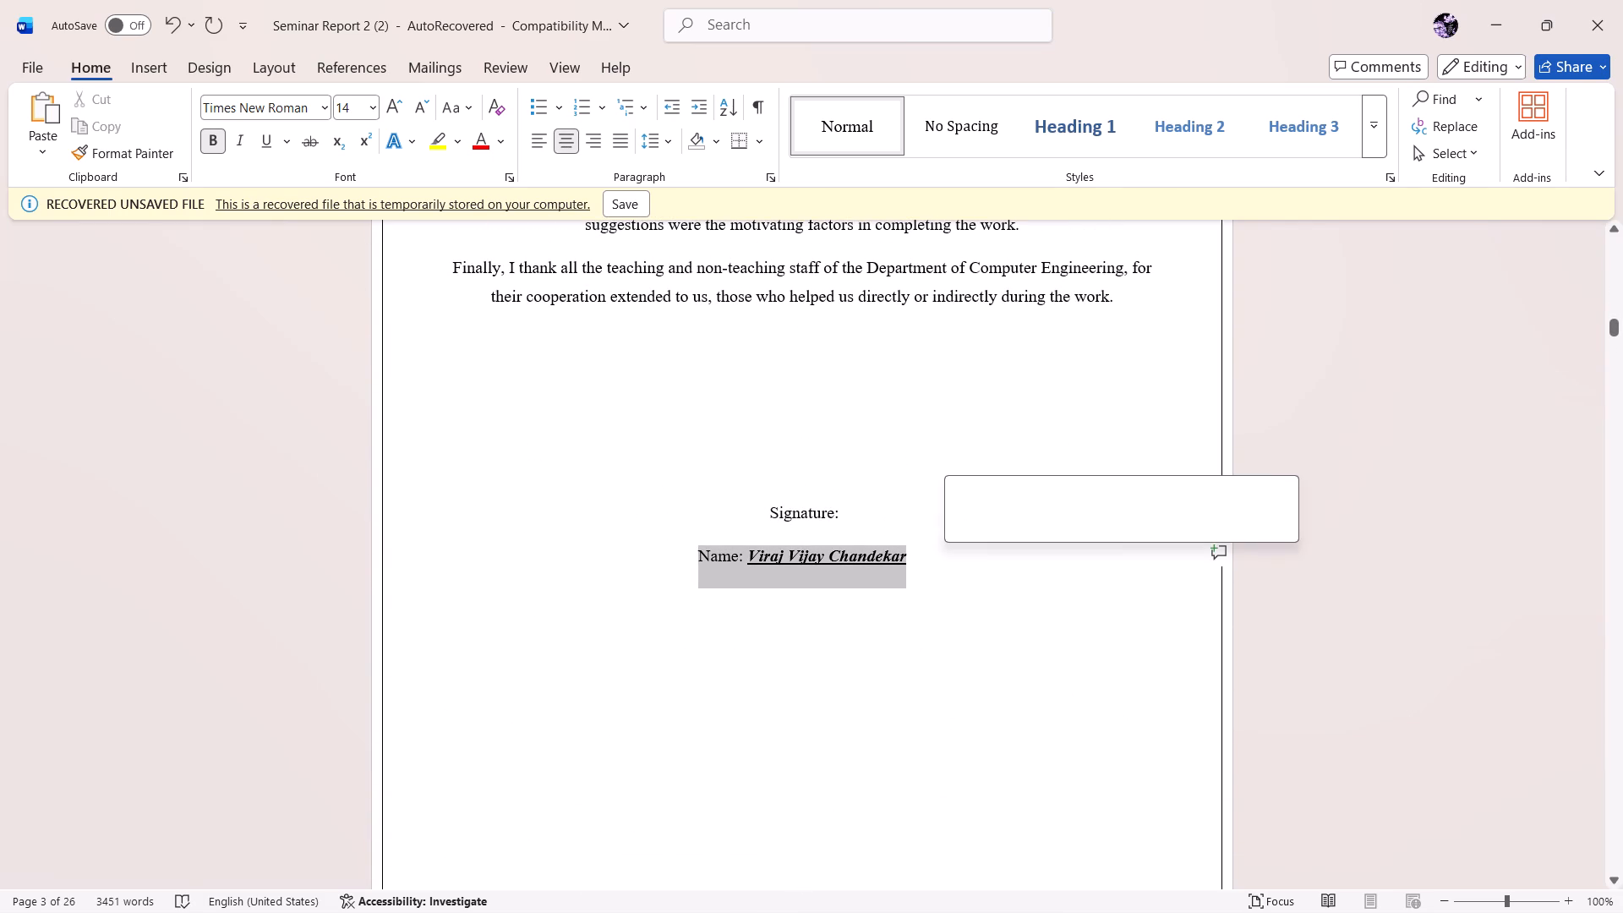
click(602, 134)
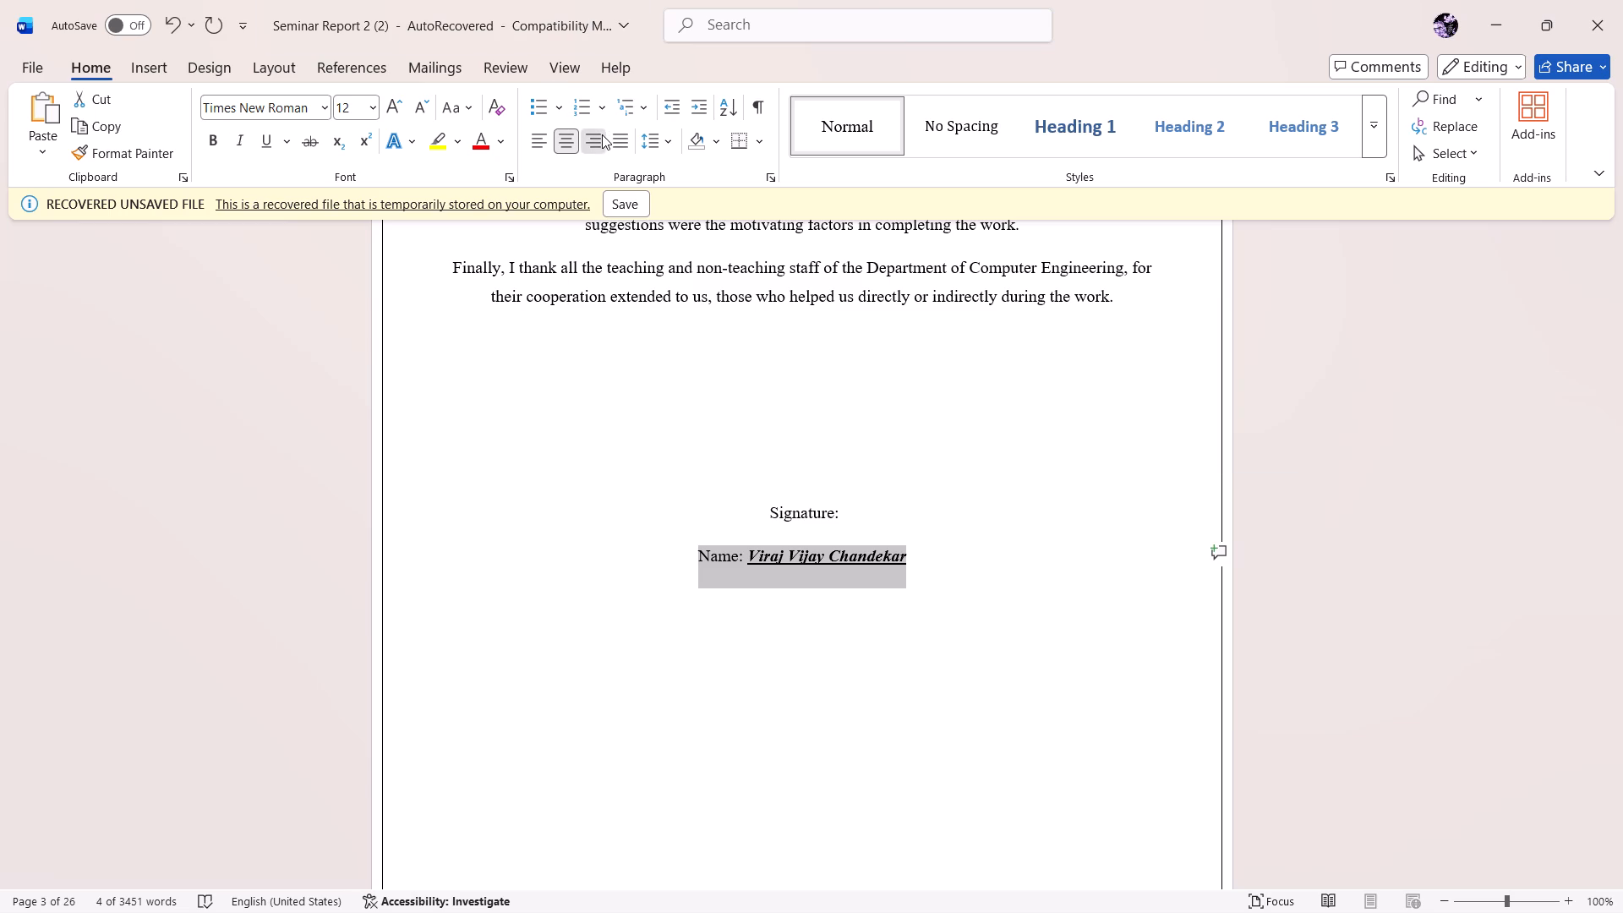
Delete the text "Signature:" above the Name line on the Acknowledgement page.
drag(769, 503, 859, 506)
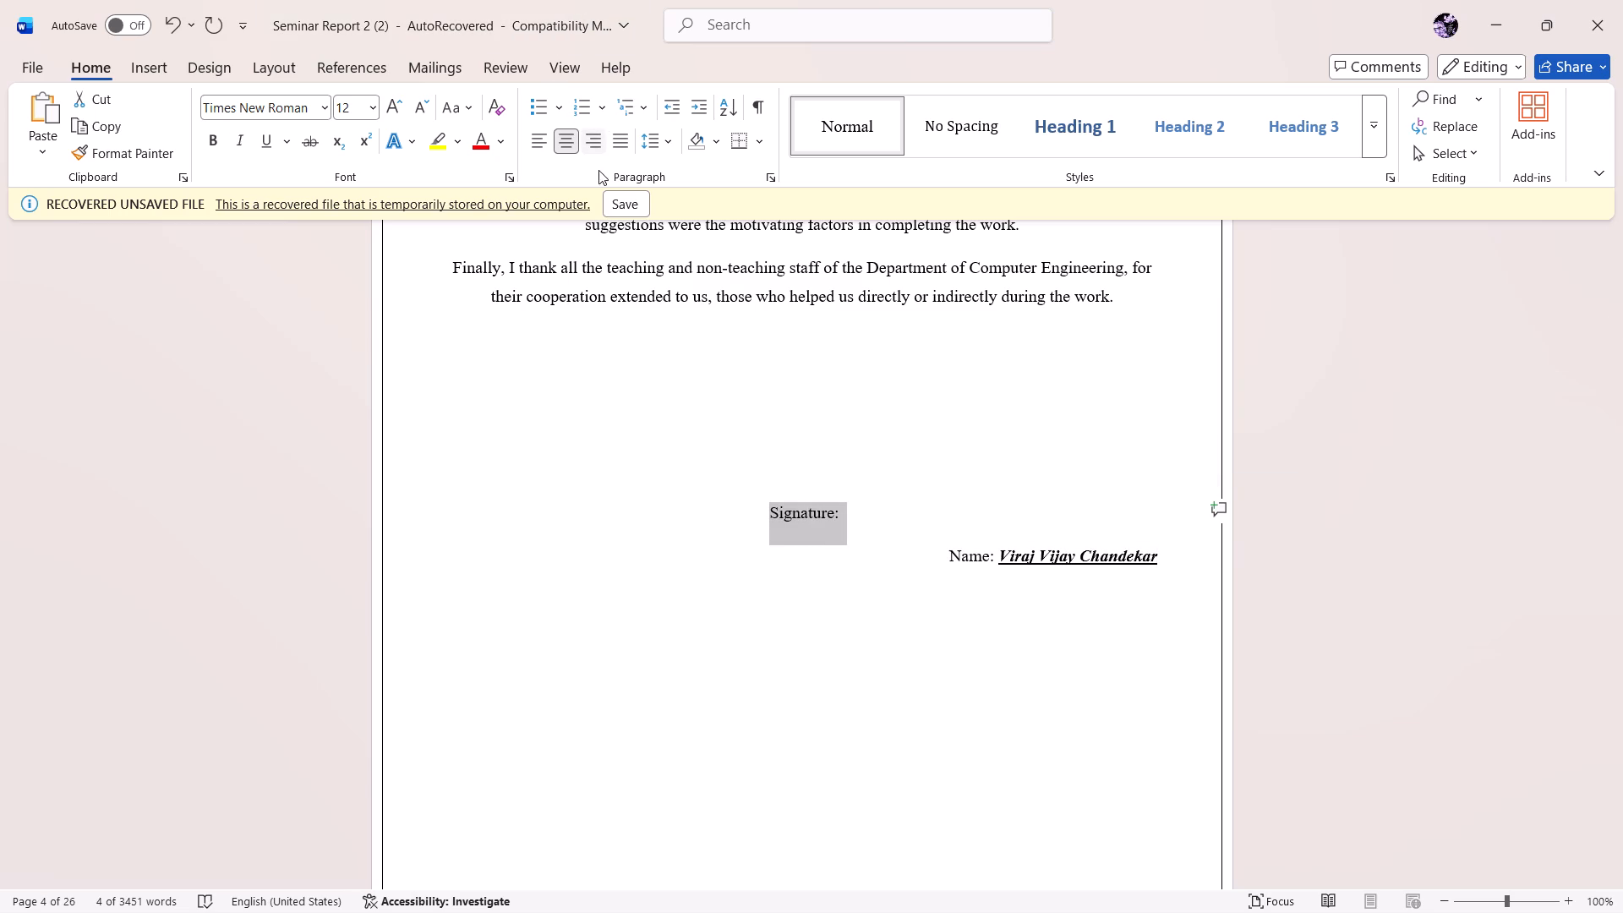
key(Delete)
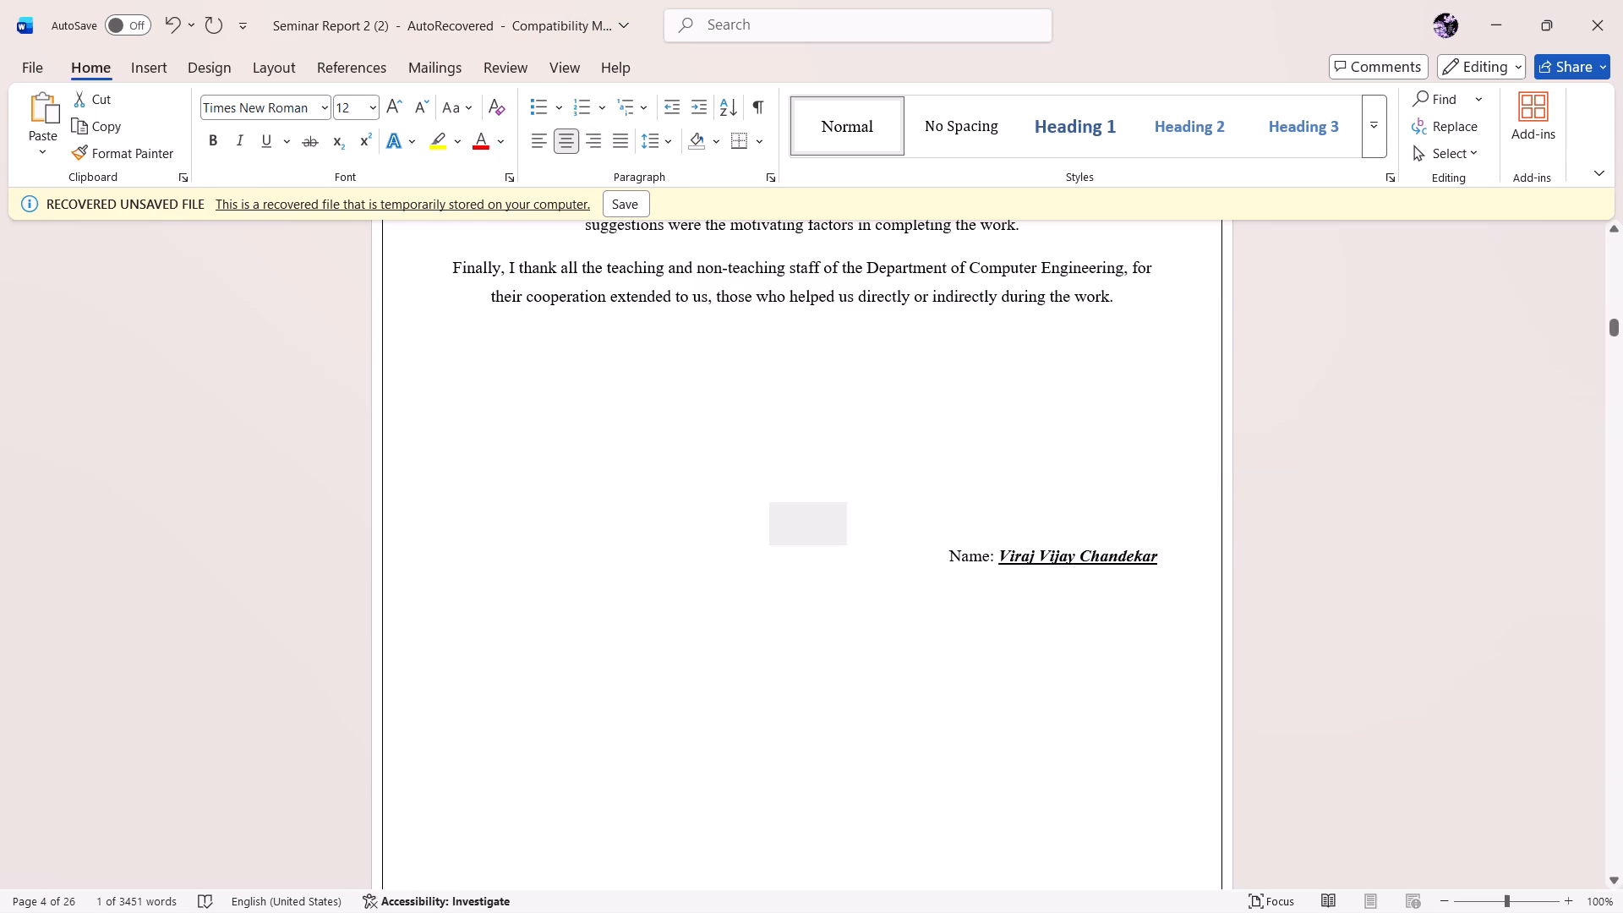
Move the Name line up onto the empty centred line where "Signature:" stood, clearing the original from the line below.
click(961, 571)
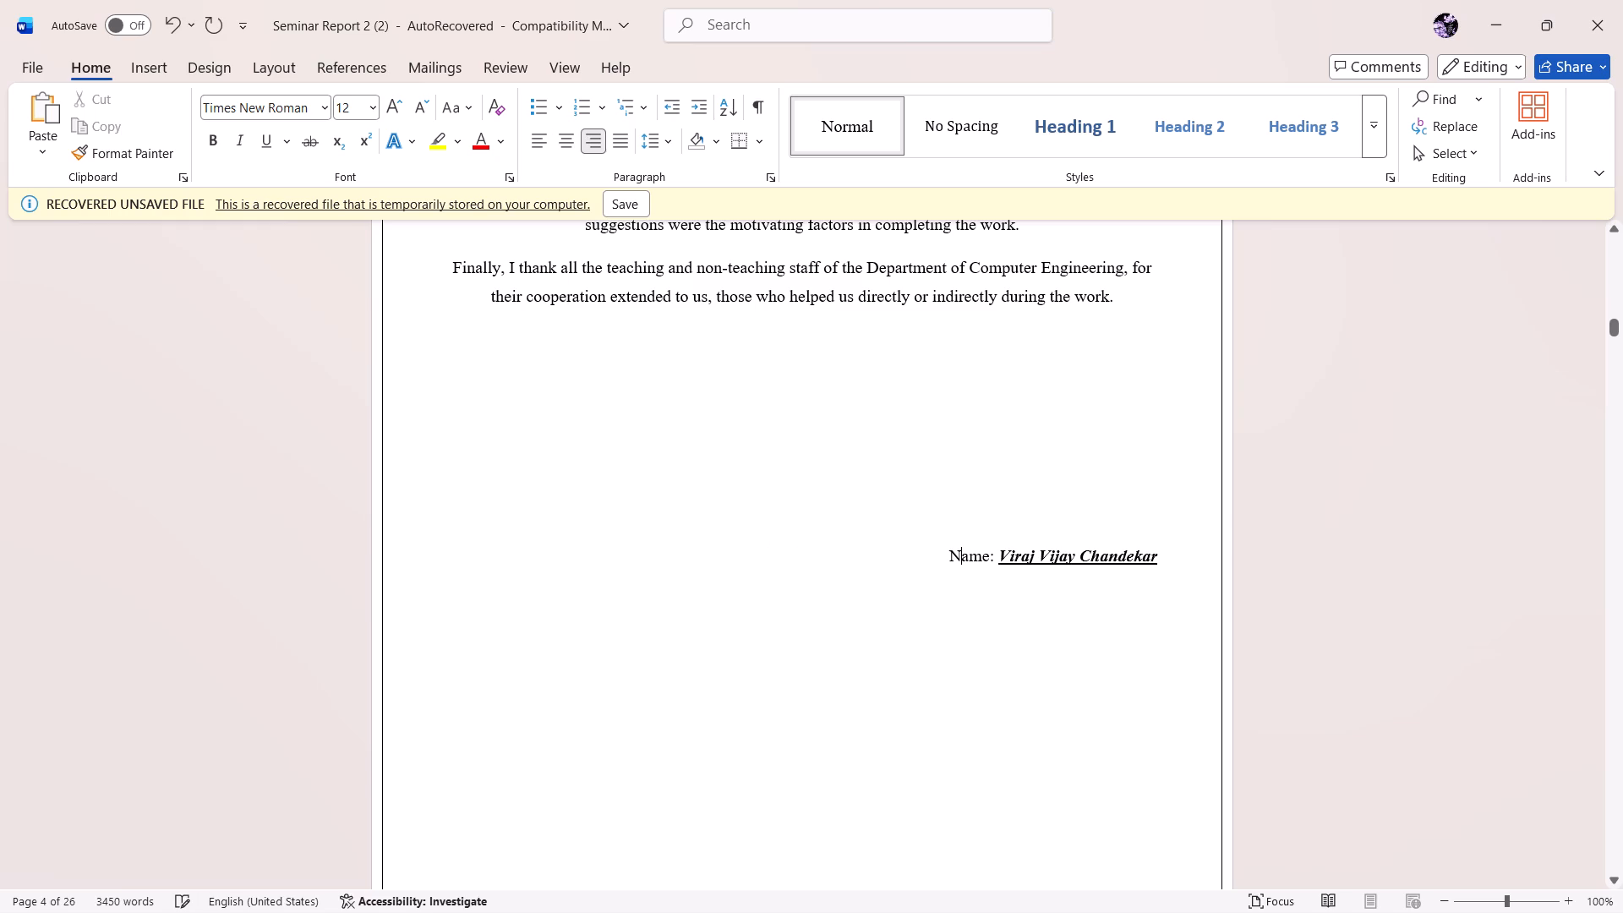
click(959, 593)
click(984, 538)
drag(944, 557, 1178, 577)
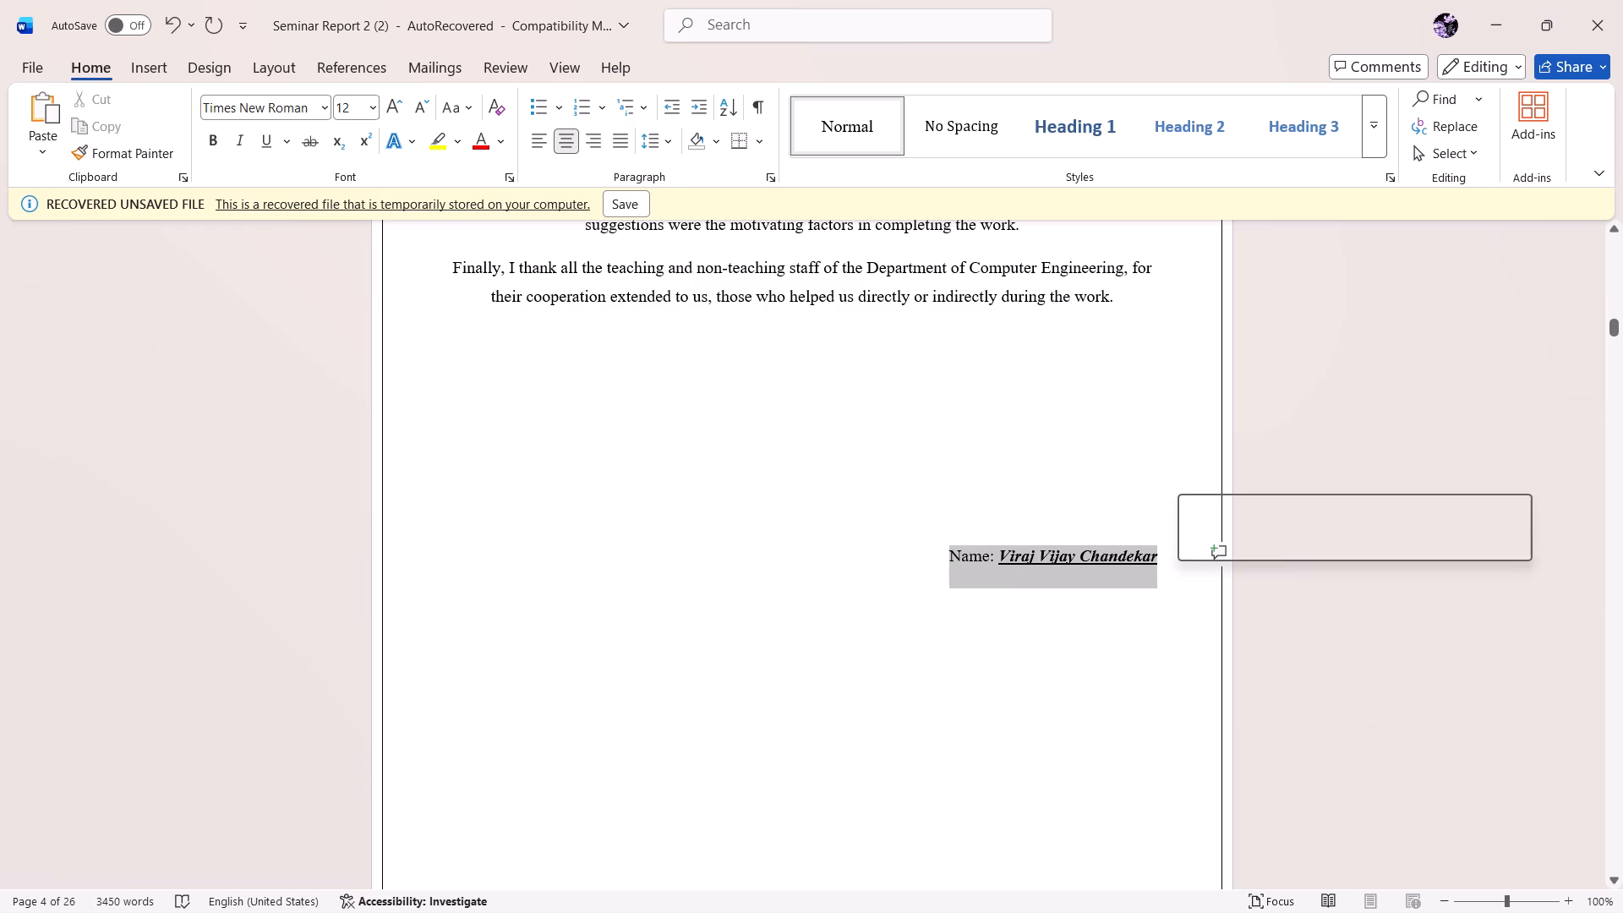
key(ctrl+c)
click(904, 471)
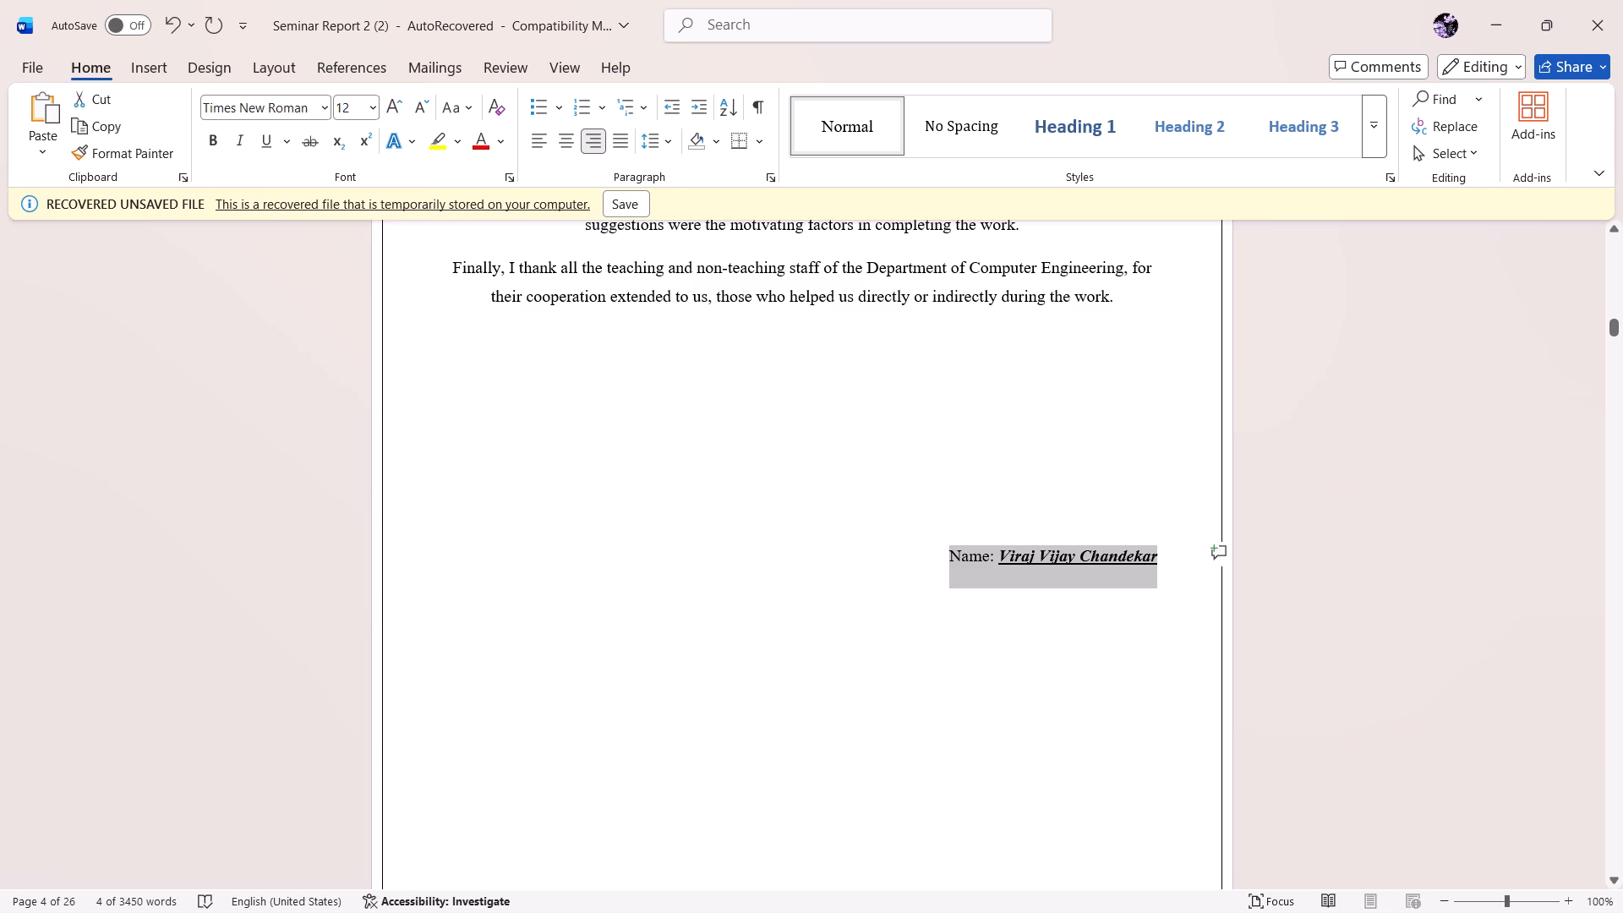
click(951, 515)
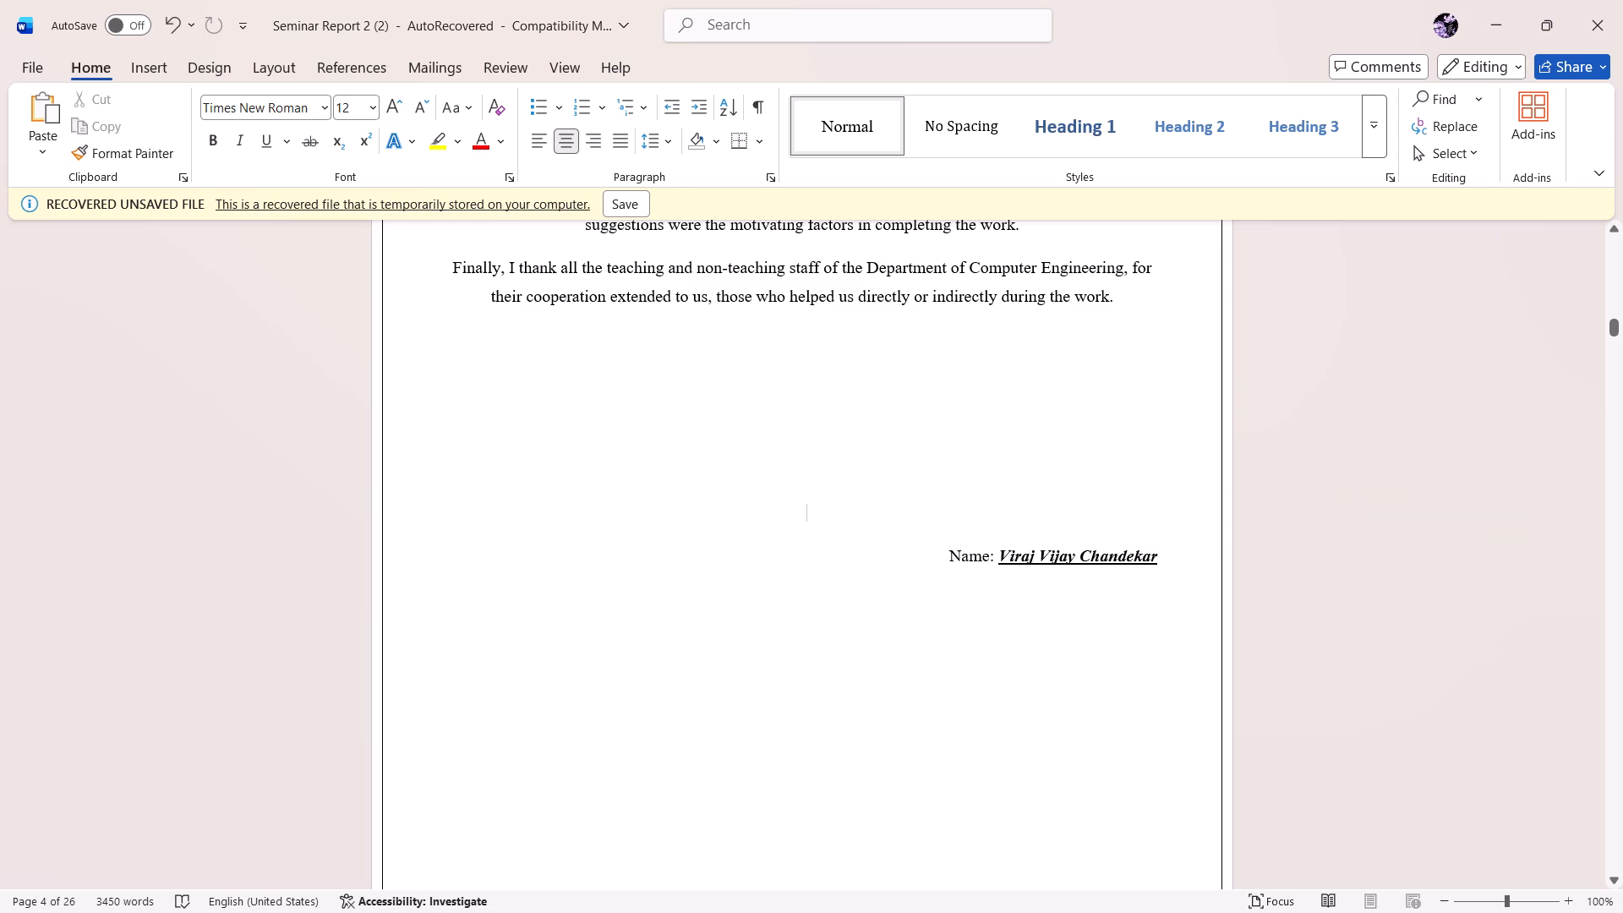
key(ctrl+v)
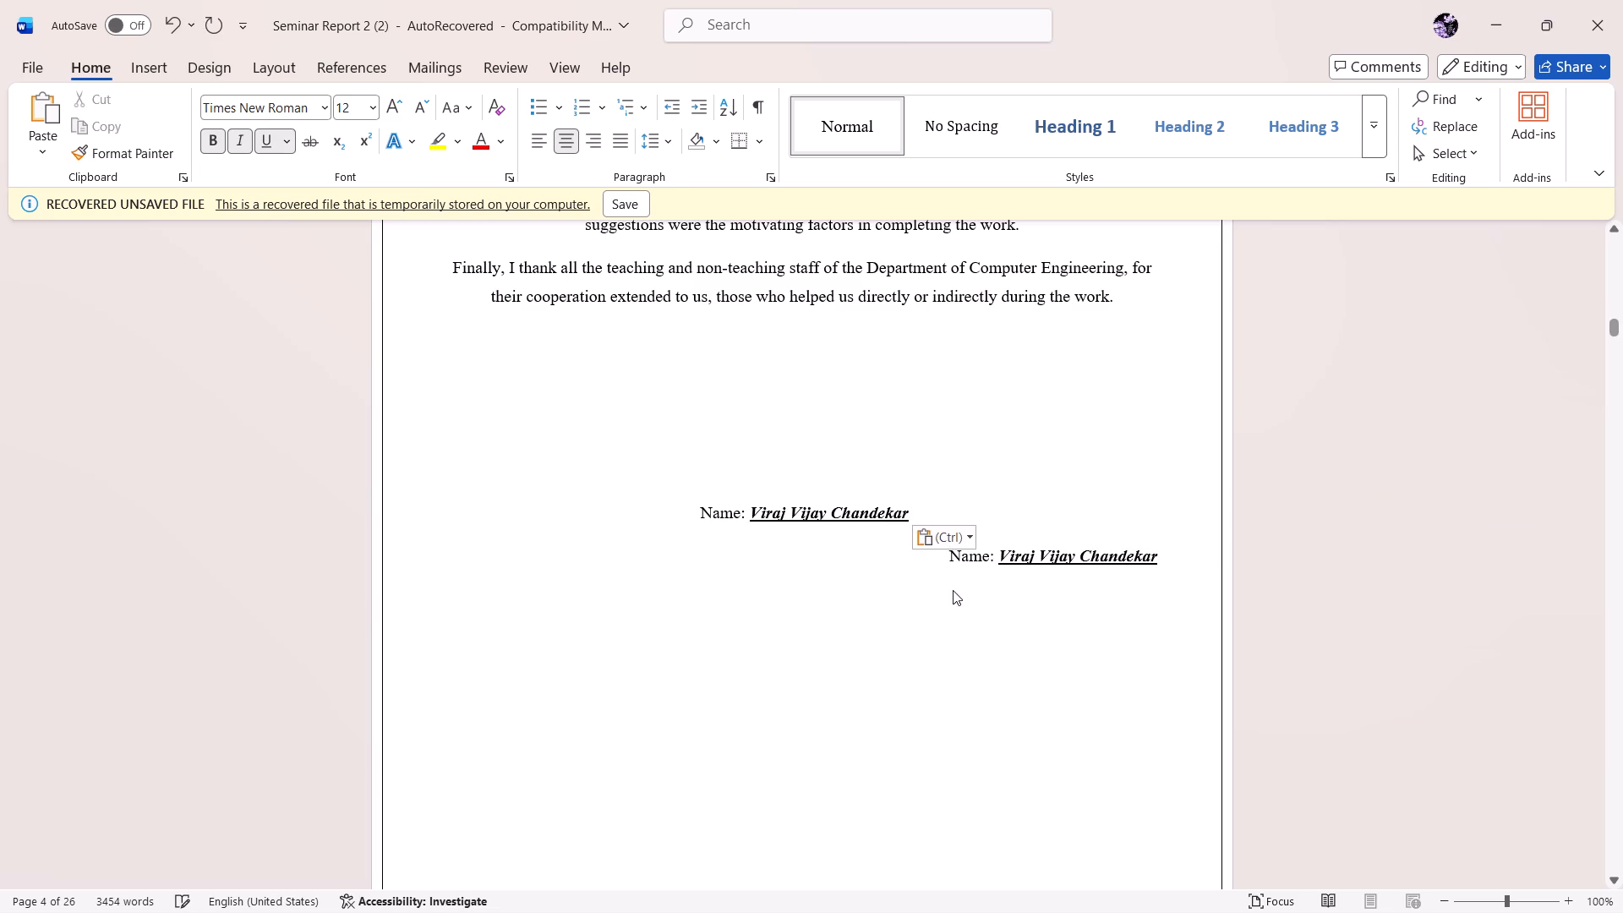
drag(945, 563, 1208, 576)
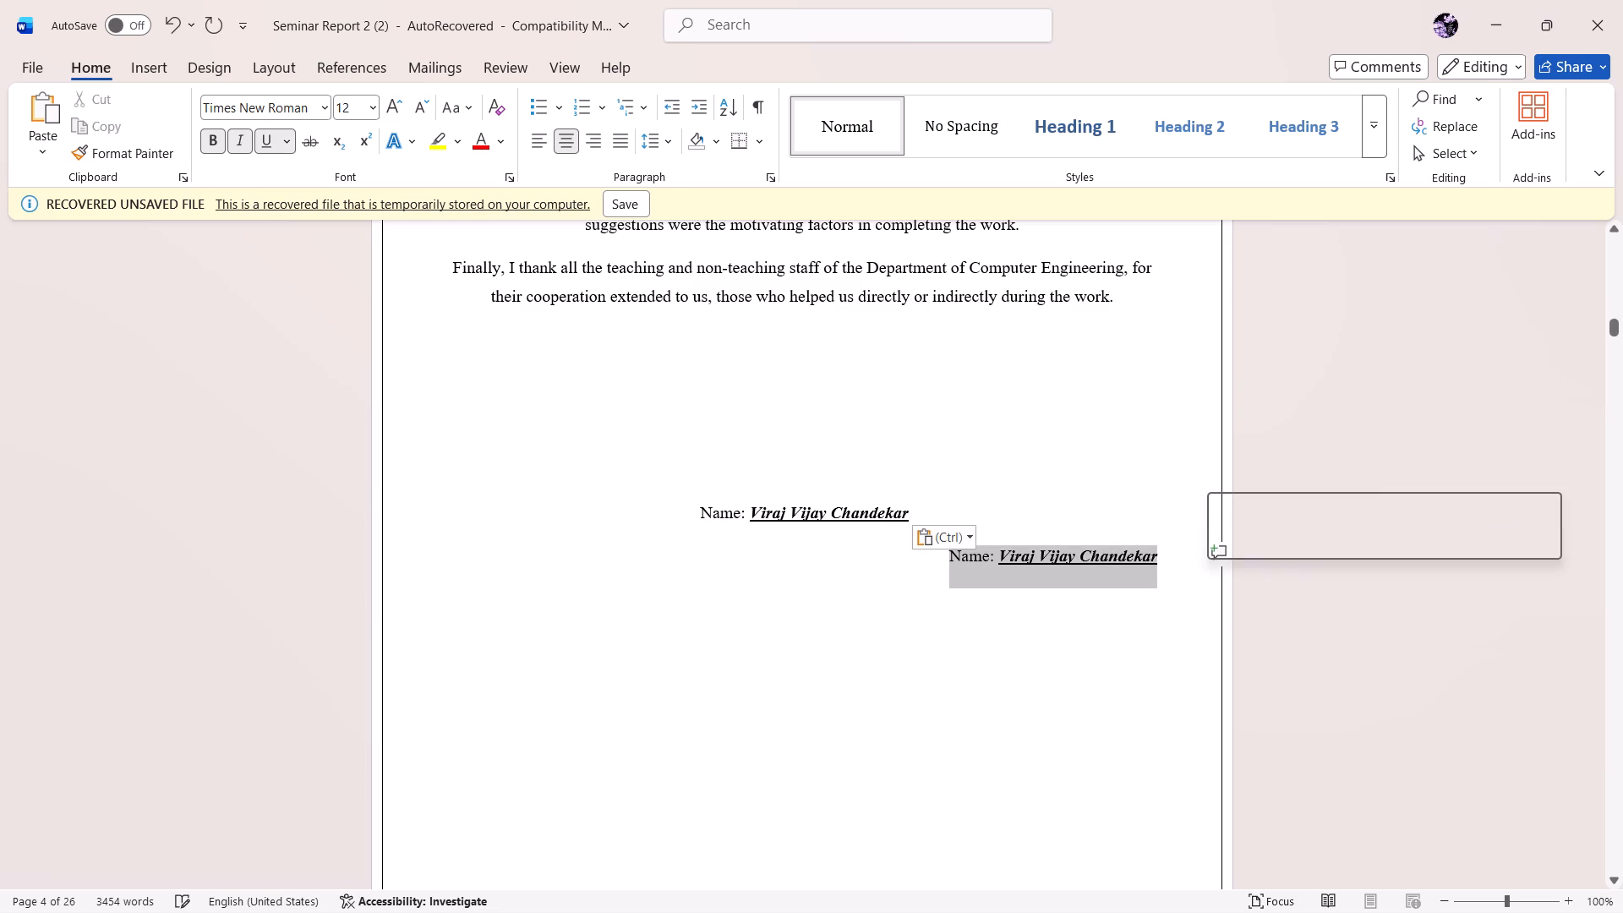
key(ctrl+x)
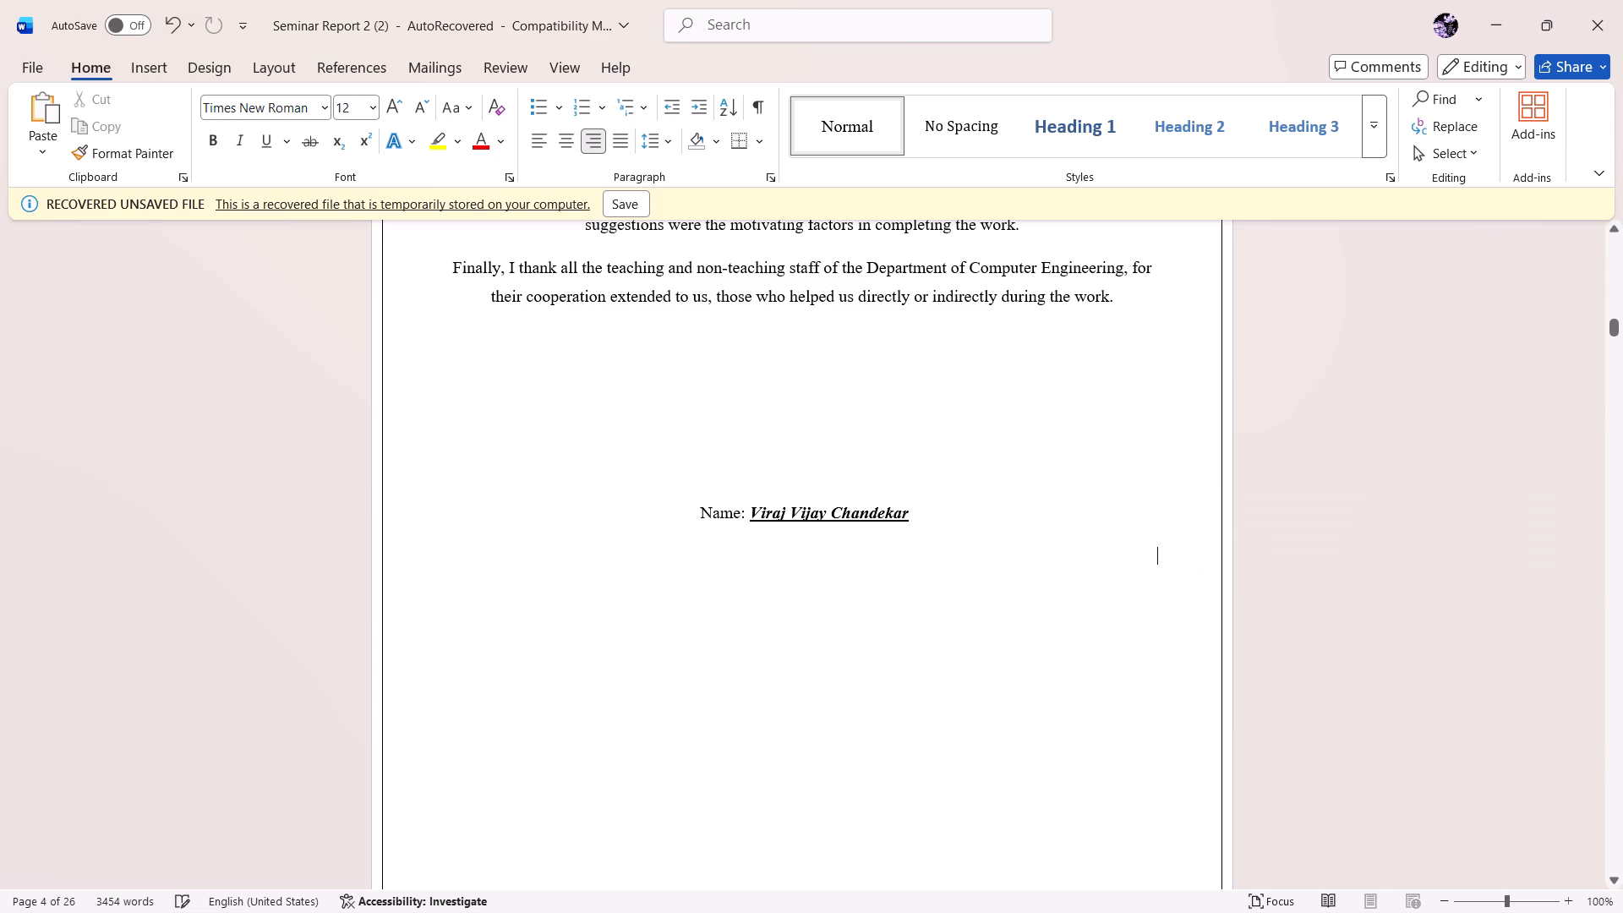
Add an empty line below the Name line and make it right-aligned, with bold off and a hanging indent.
click(712, 533)
click(923, 535)
key(Return)
key(ctrl+r)
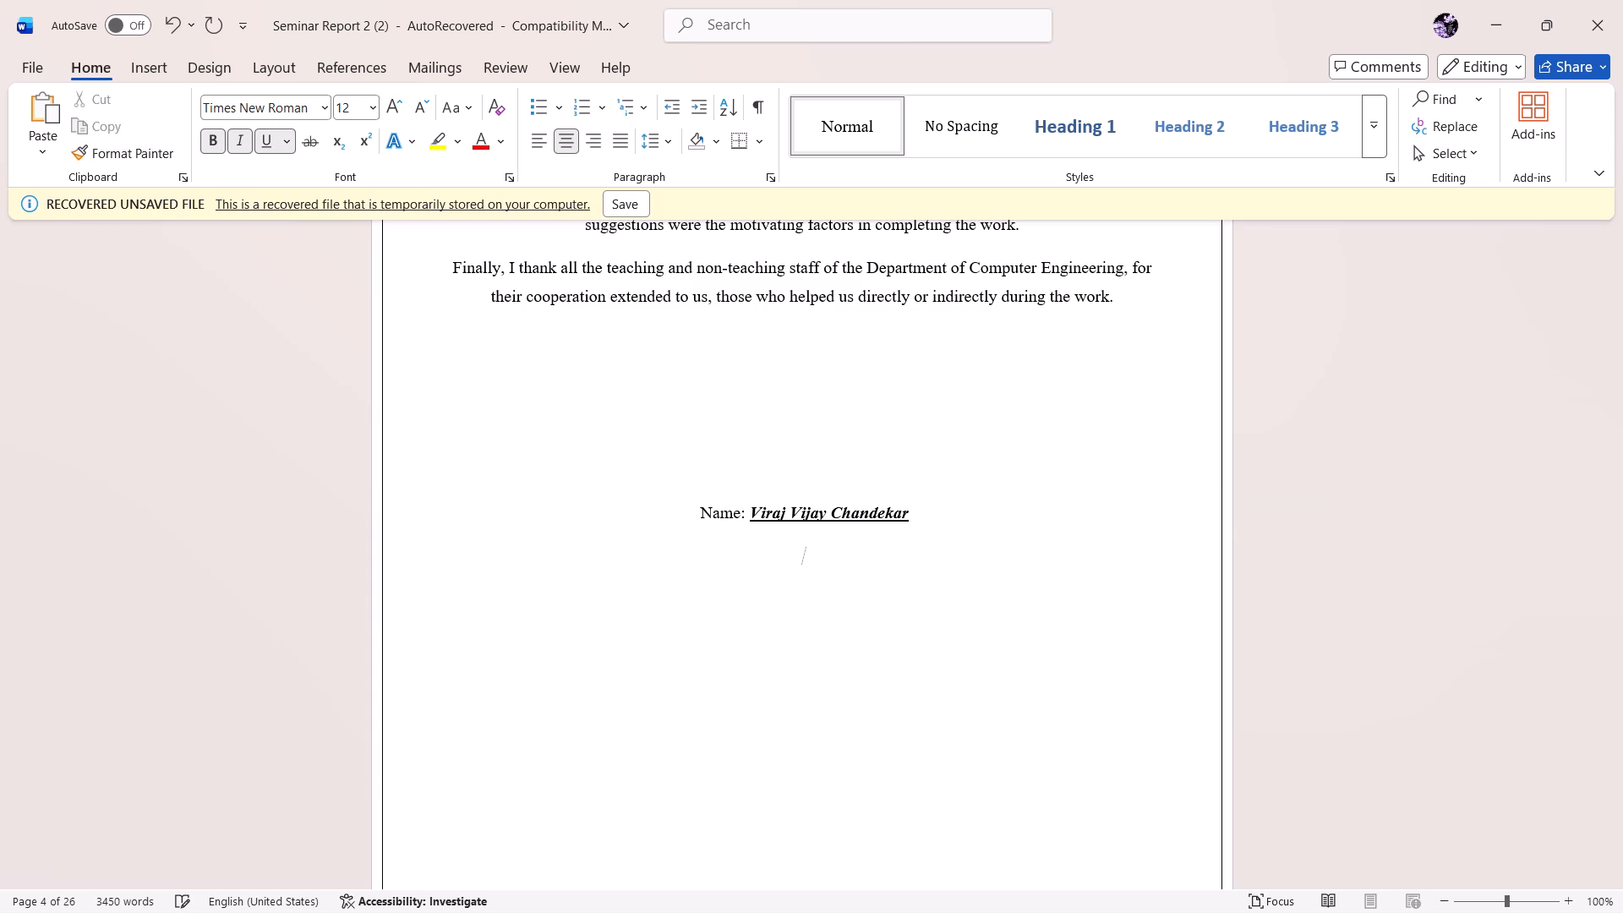
key(ctrl+b)
key(ctrl+t)
Add the student's registration number on a new centred line directly below the Name line on the Acknowledgement page.
click(923, 535)
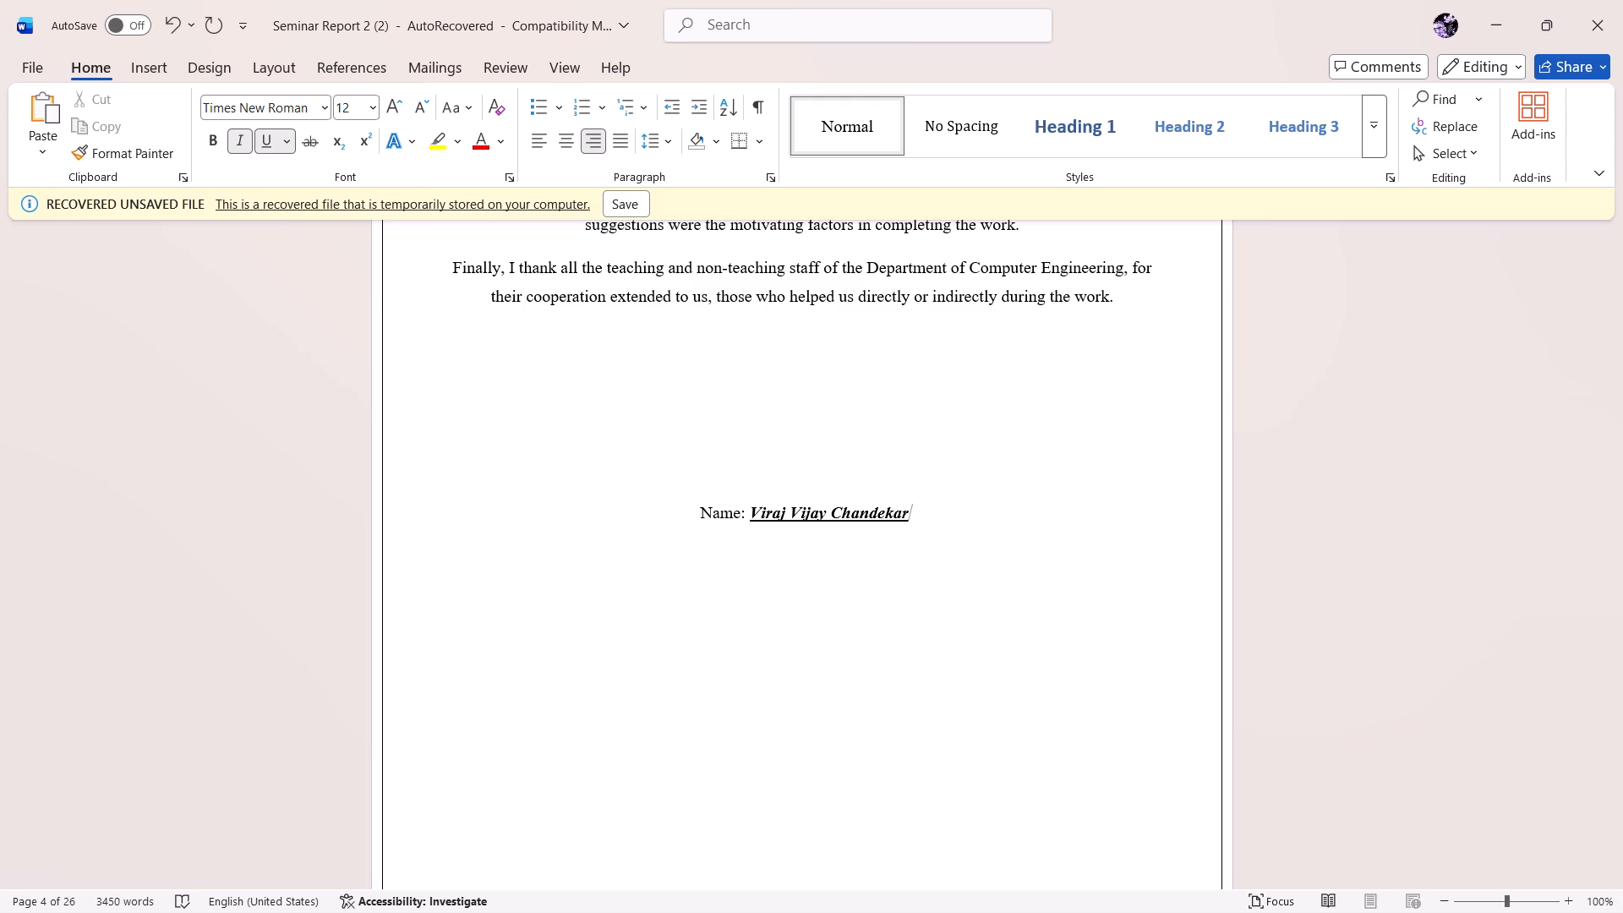
click(921, 517)
key(Return)
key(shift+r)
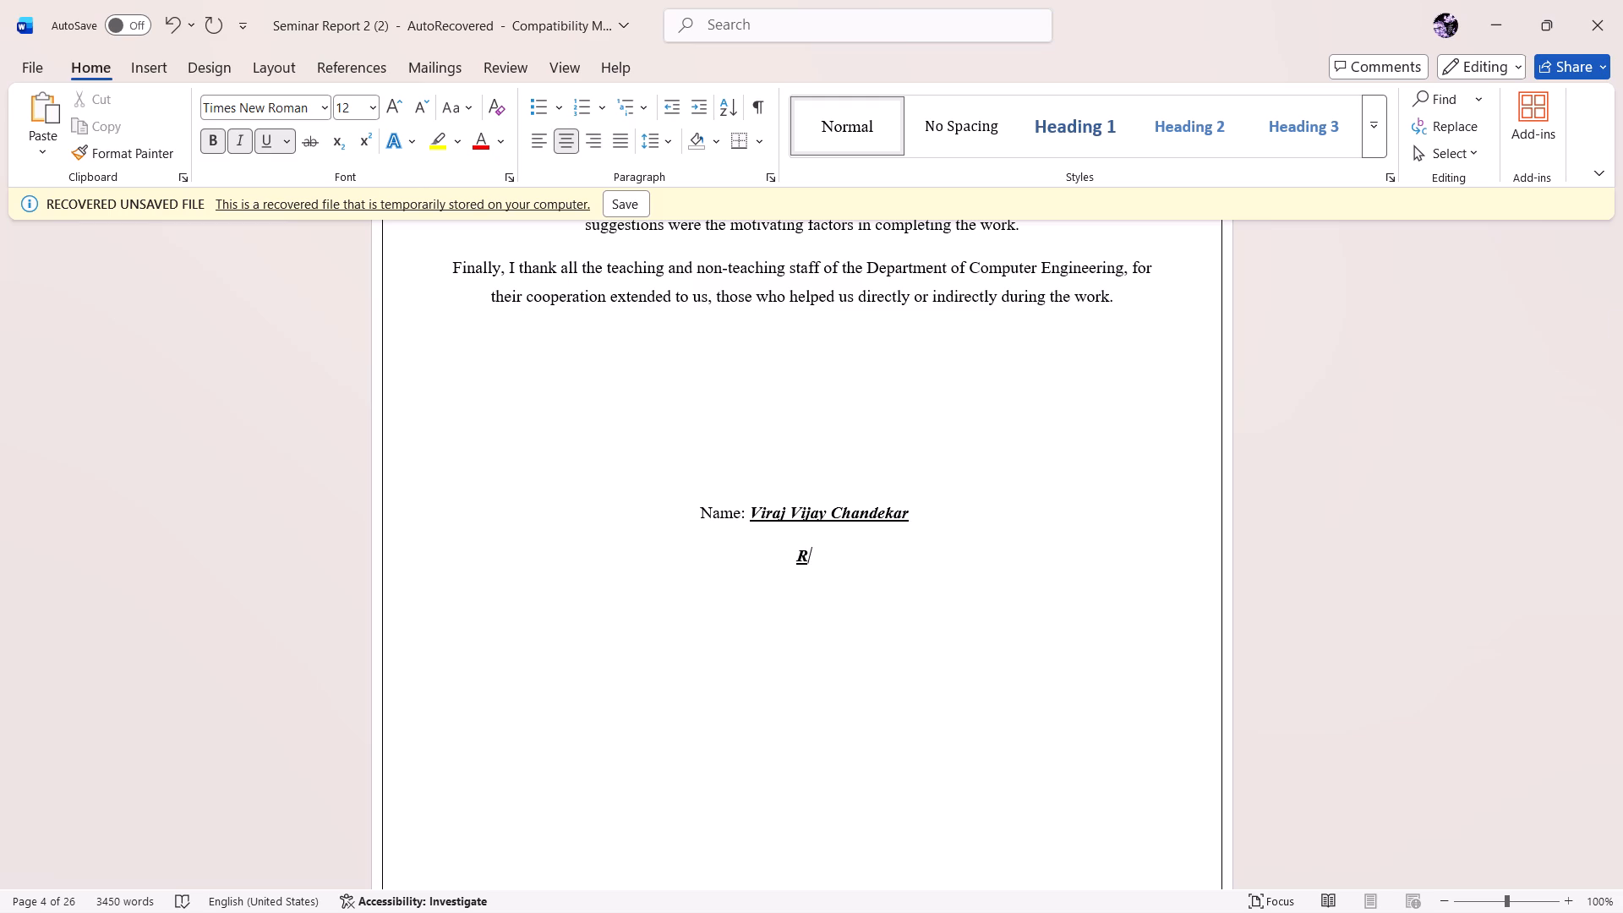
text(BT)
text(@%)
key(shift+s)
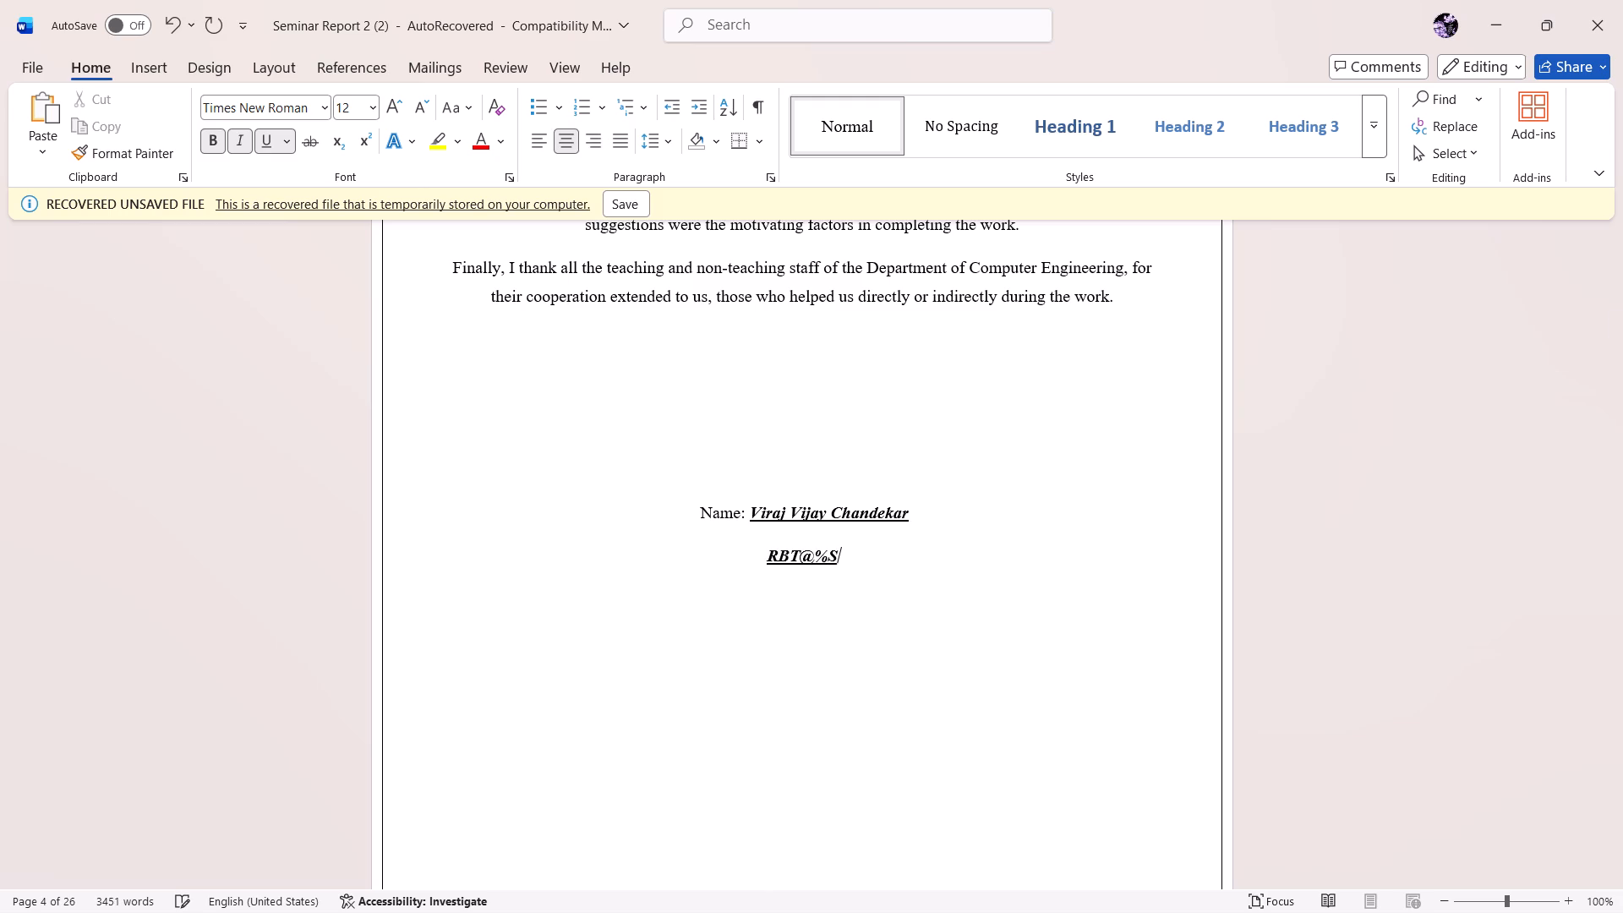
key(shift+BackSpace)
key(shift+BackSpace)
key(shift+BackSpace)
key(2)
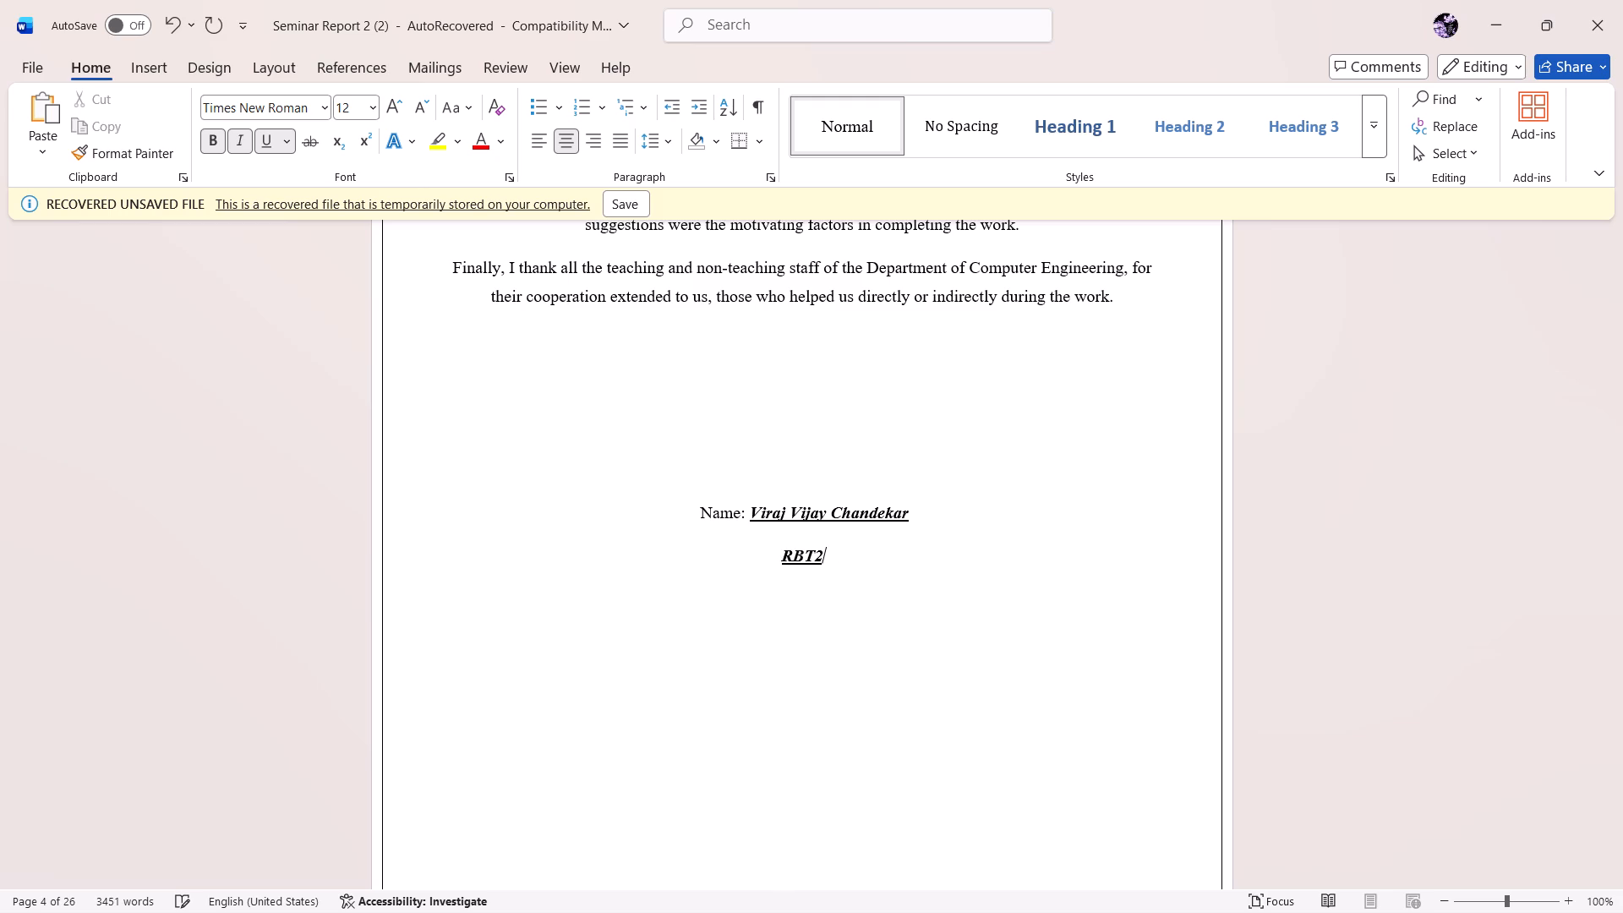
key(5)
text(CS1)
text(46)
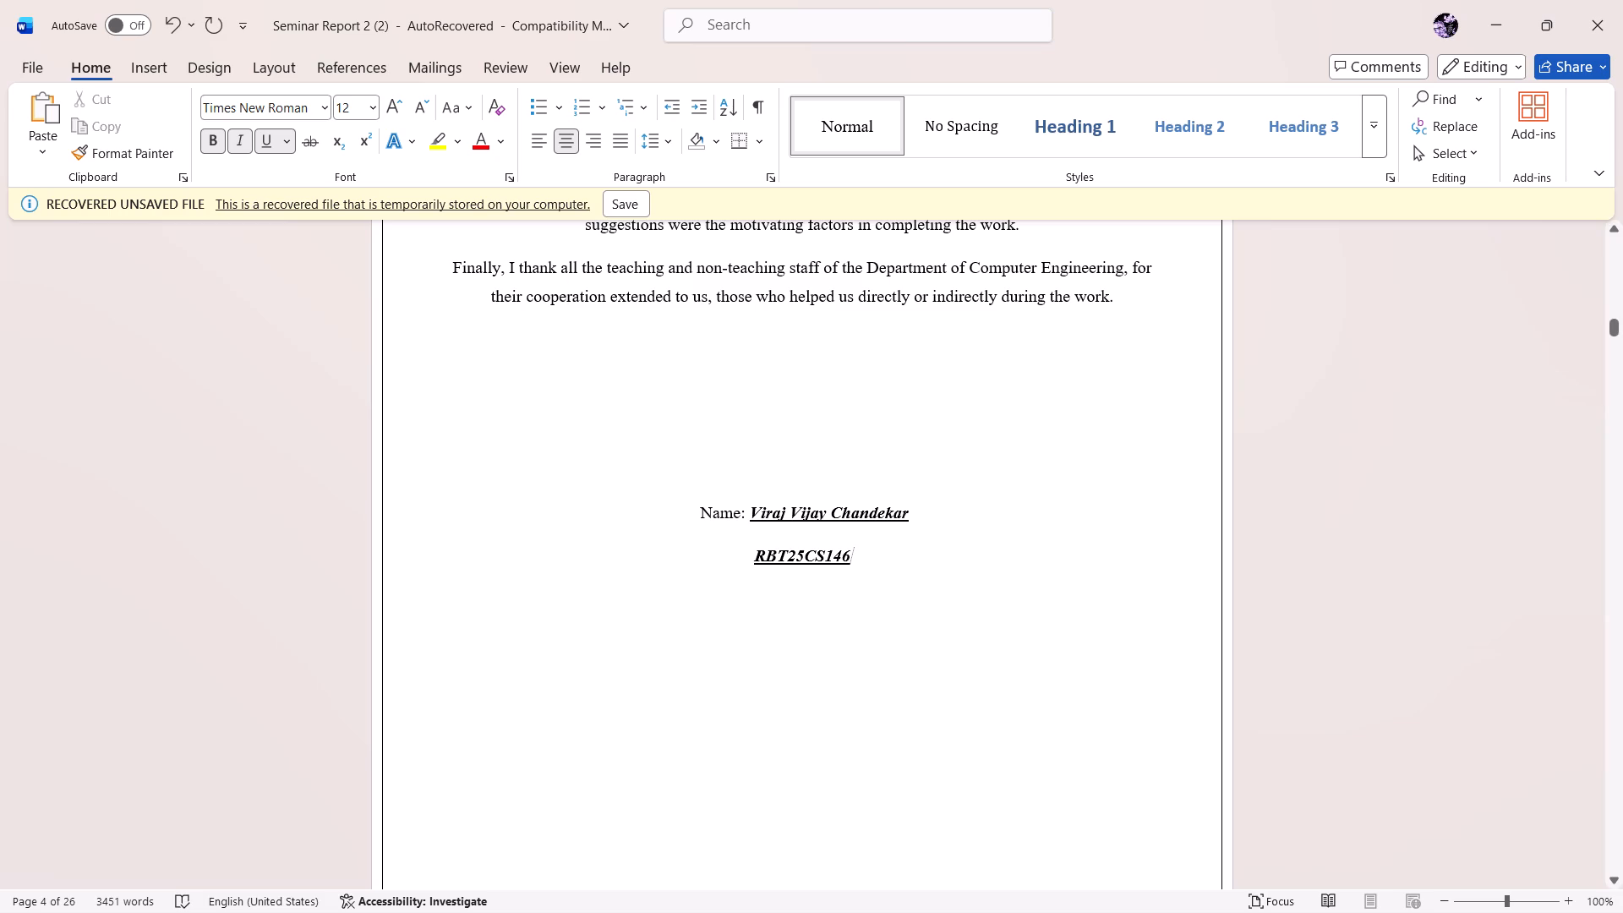
Set the line spacing of the Name and registration number lines to 1.0.
drag(708, 518, 849, 566)
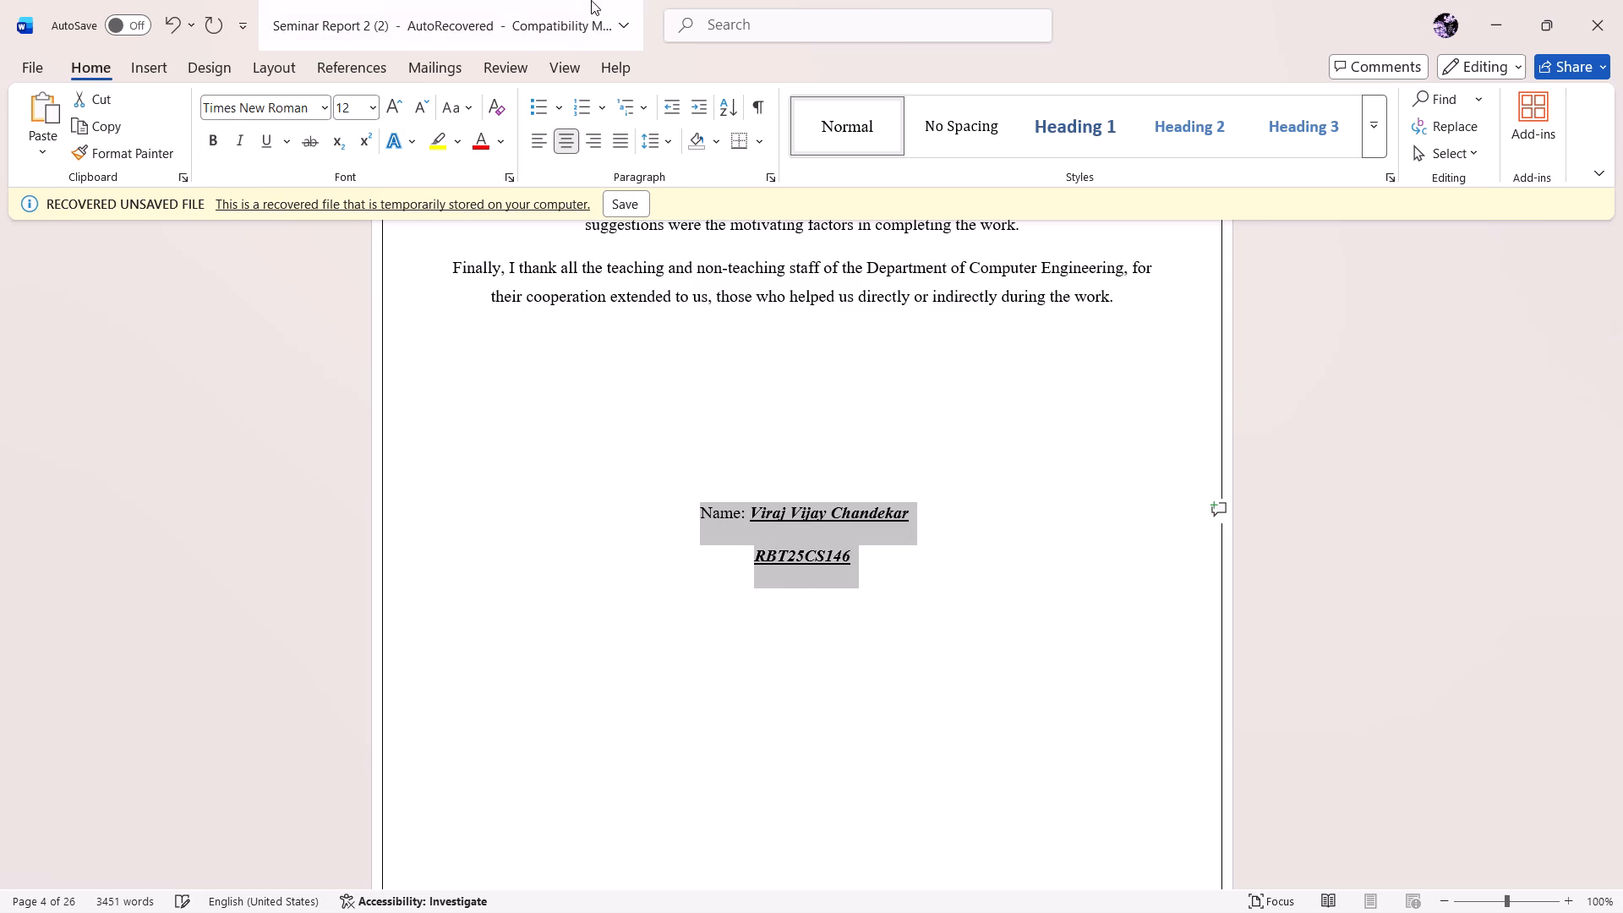
click(647, 134)
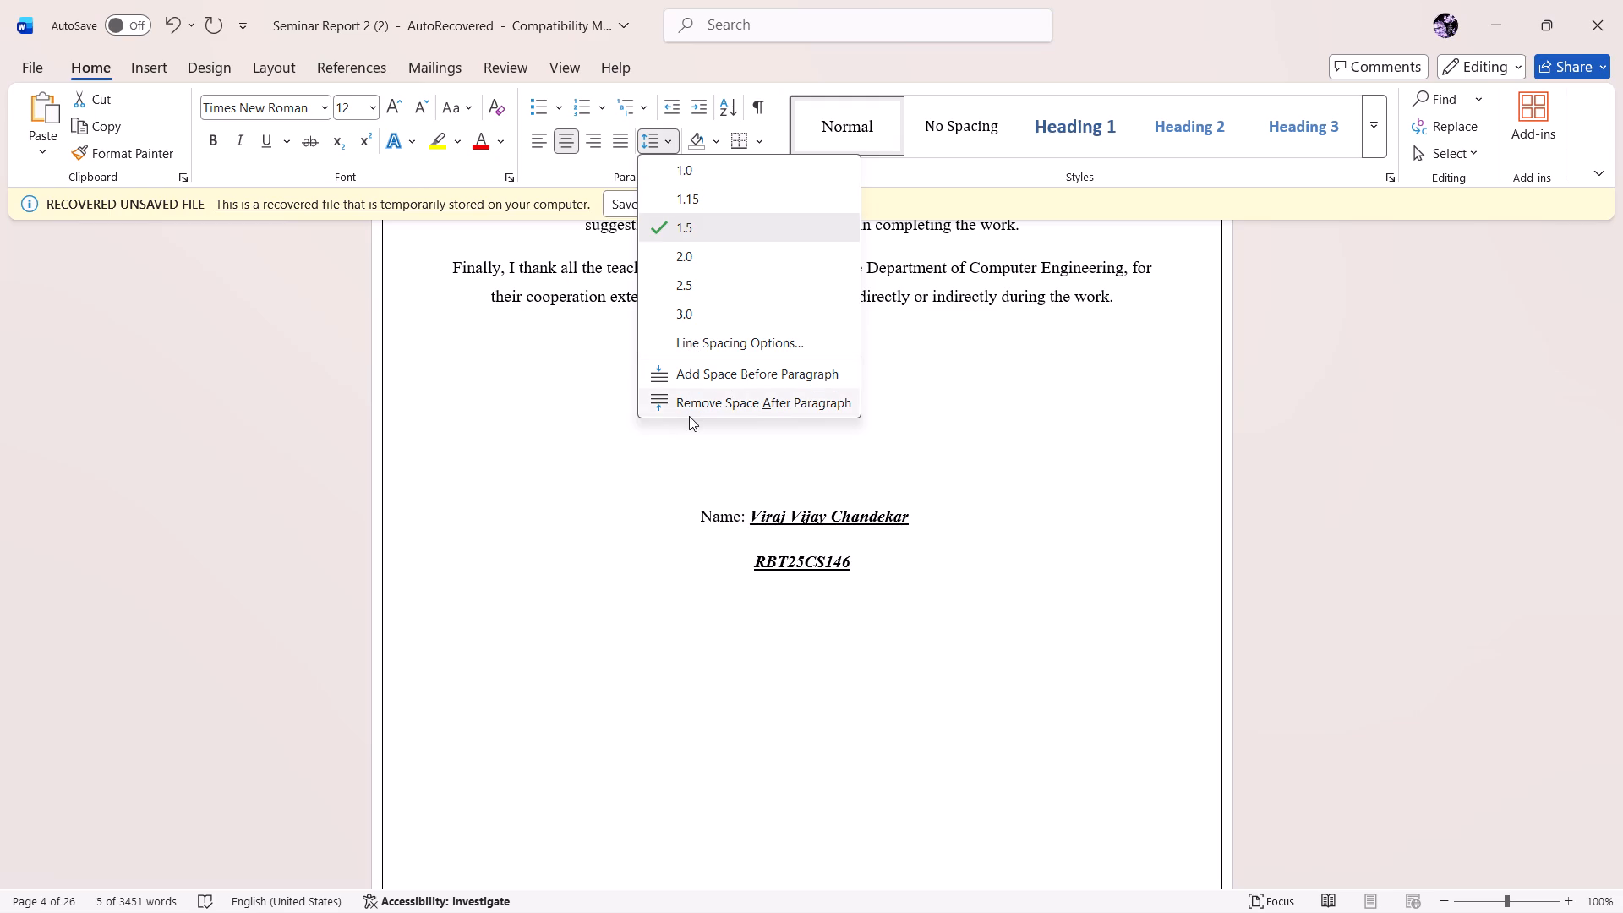
click(691, 172)
click(783, 438)
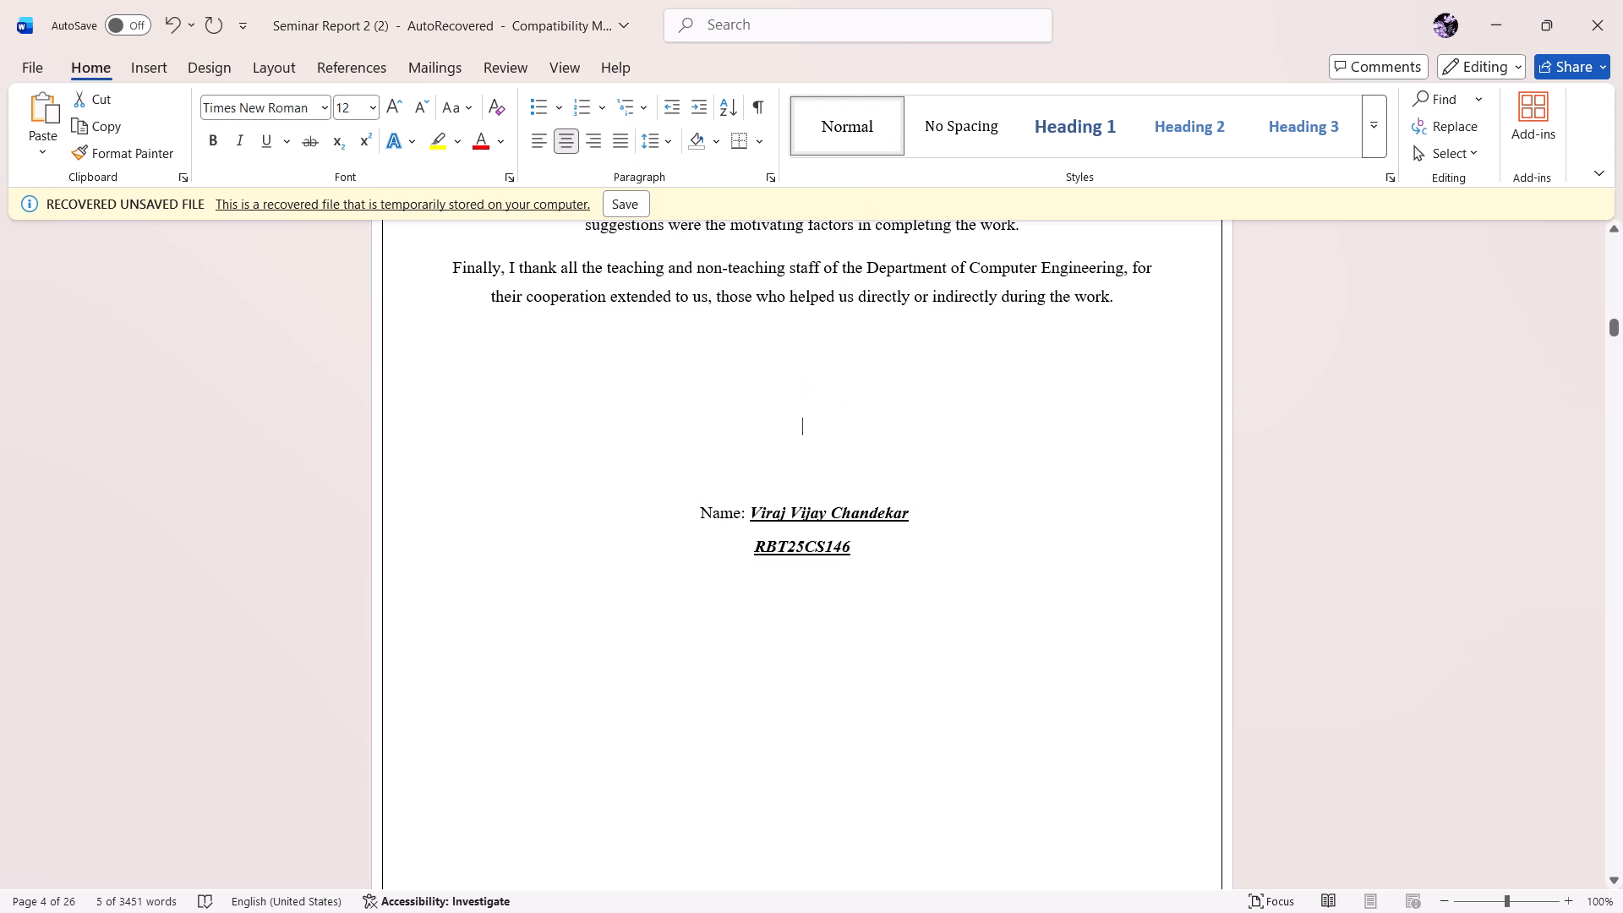
Right-align the Name and registration number lines on the Acknowledgement page.
drag(703, 505, 844, 552)
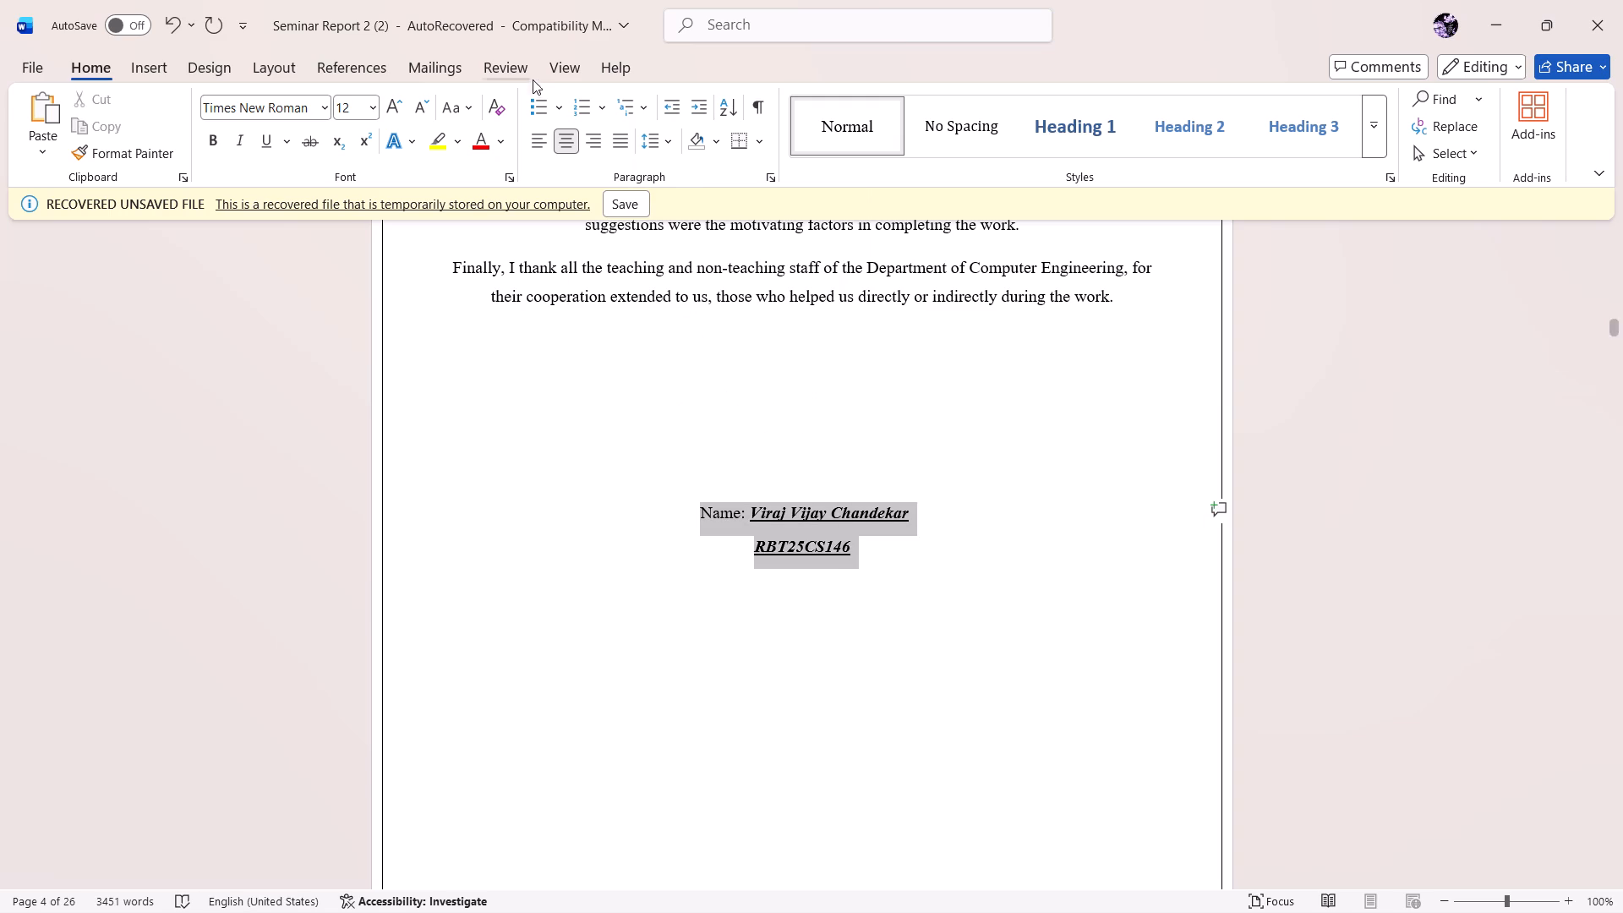
click(594, 139)
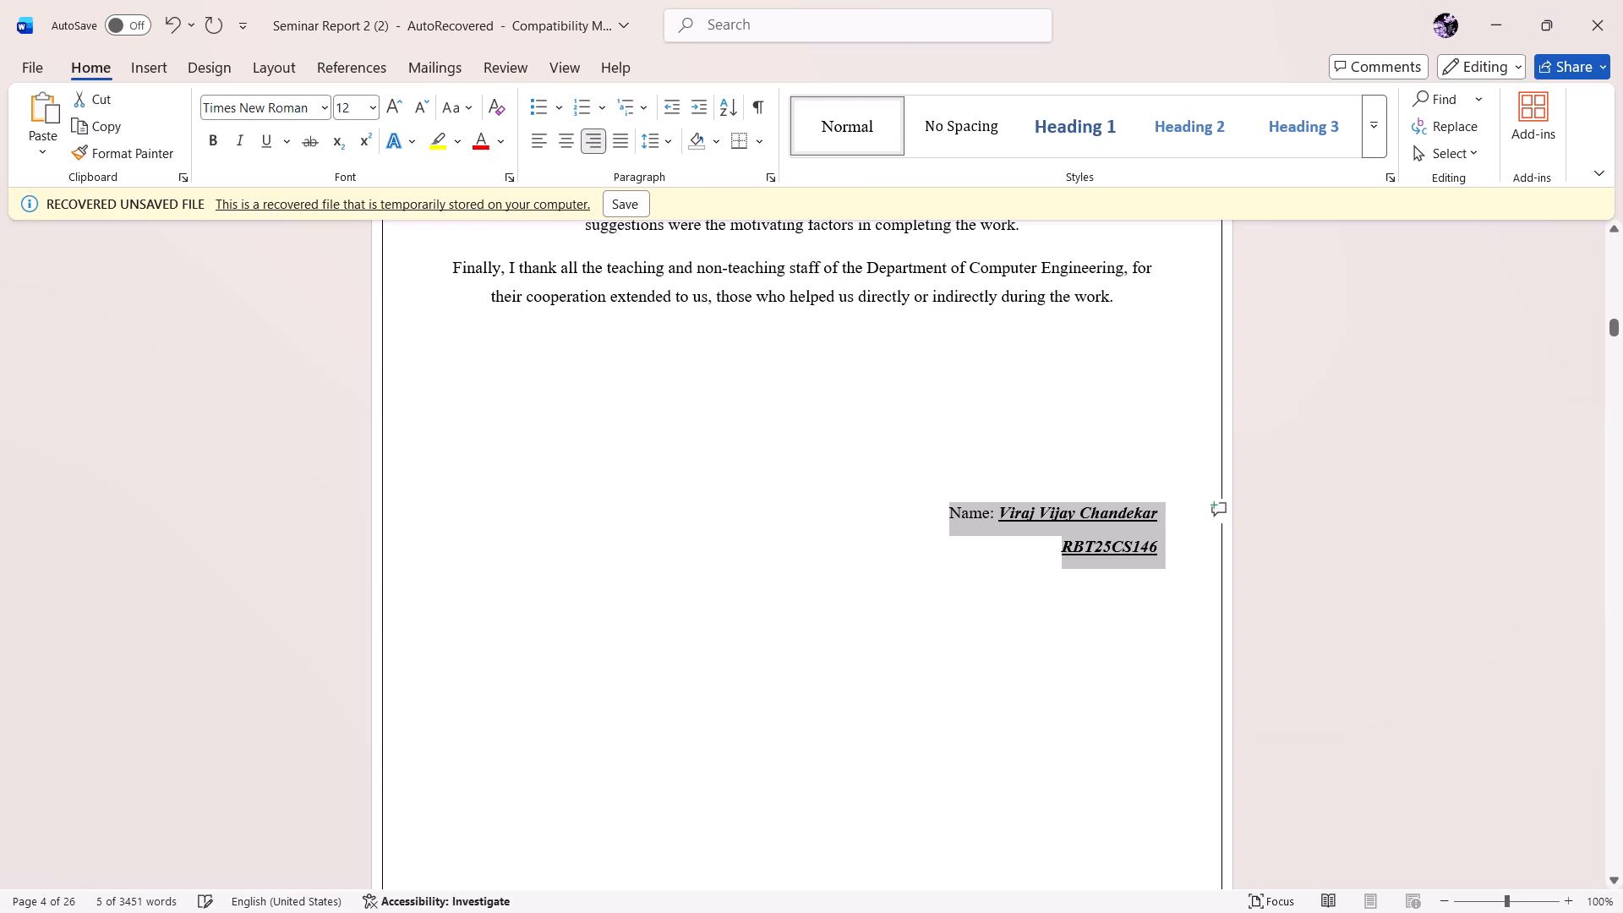
click(717, 478)
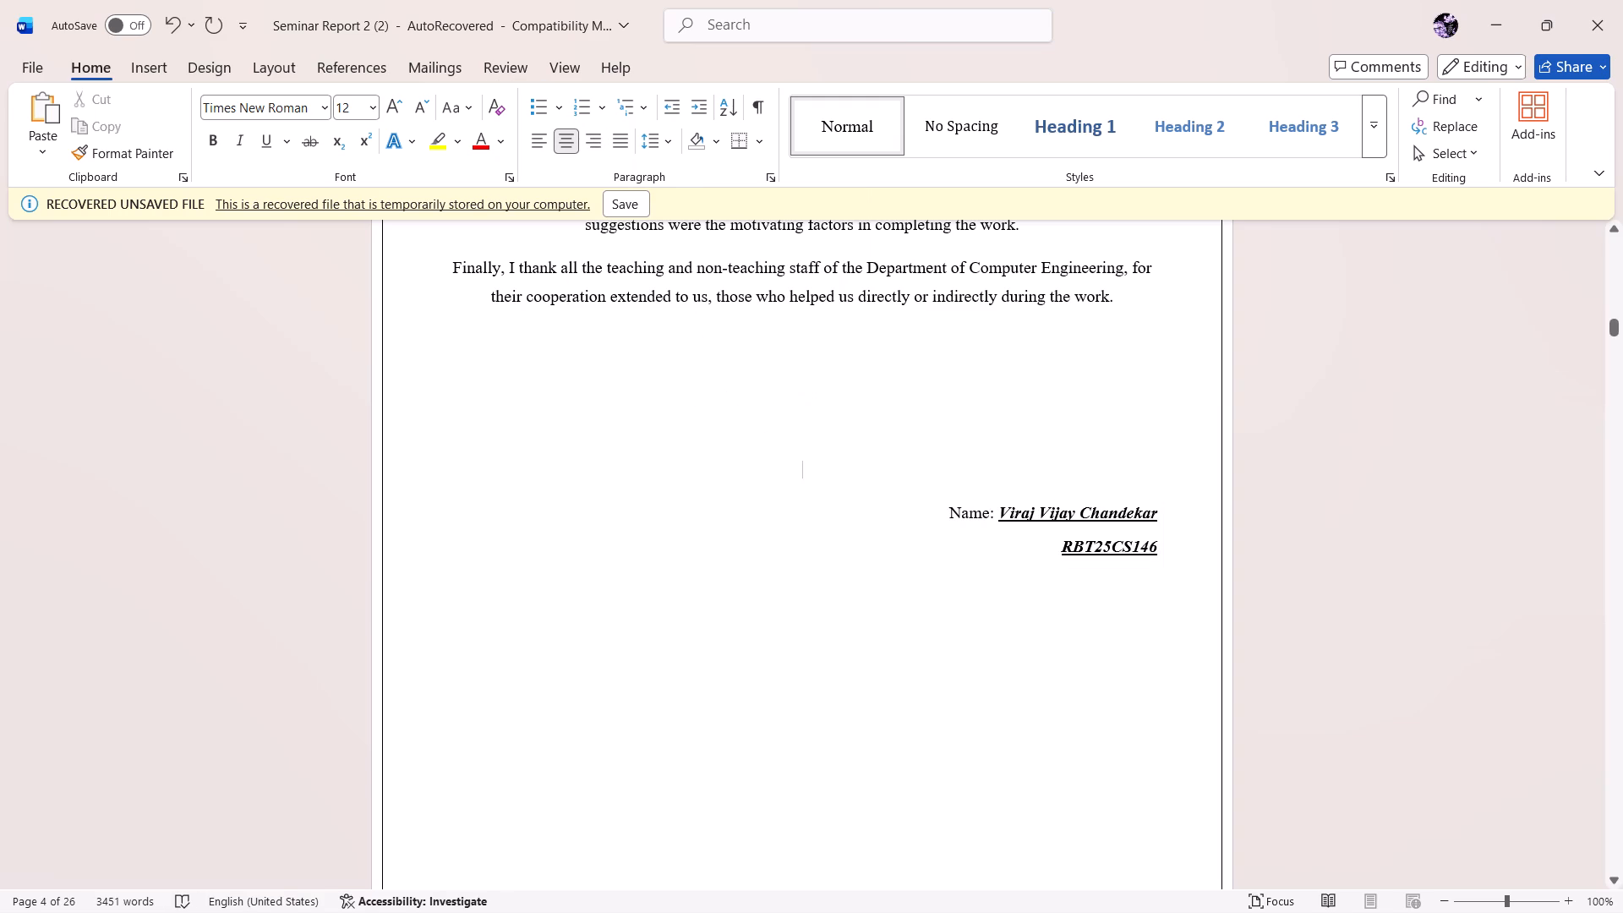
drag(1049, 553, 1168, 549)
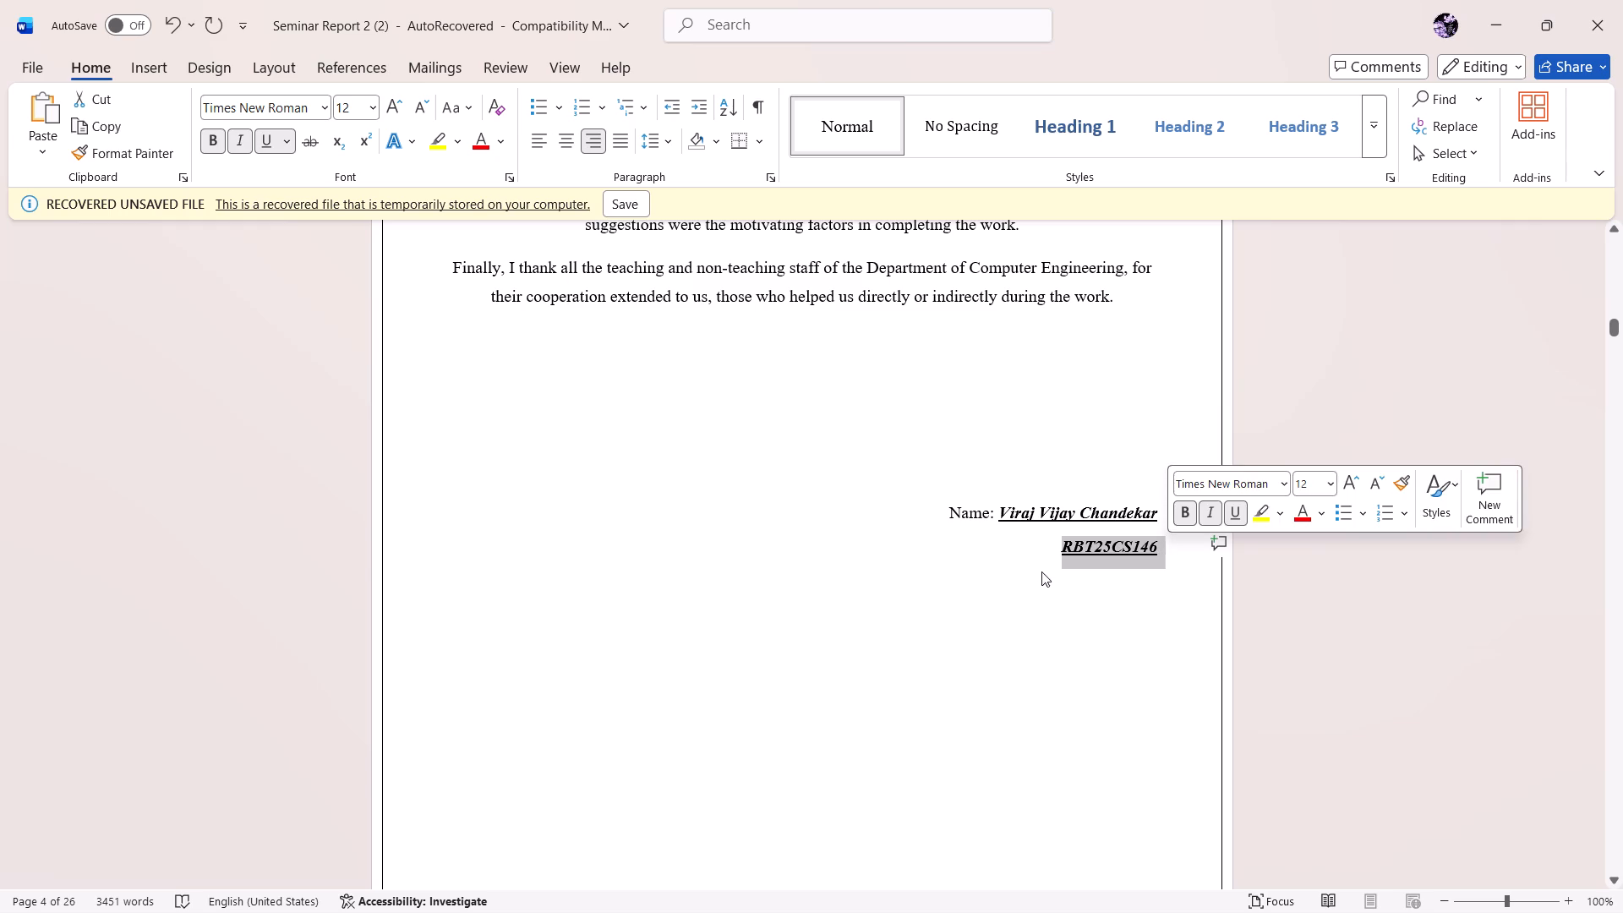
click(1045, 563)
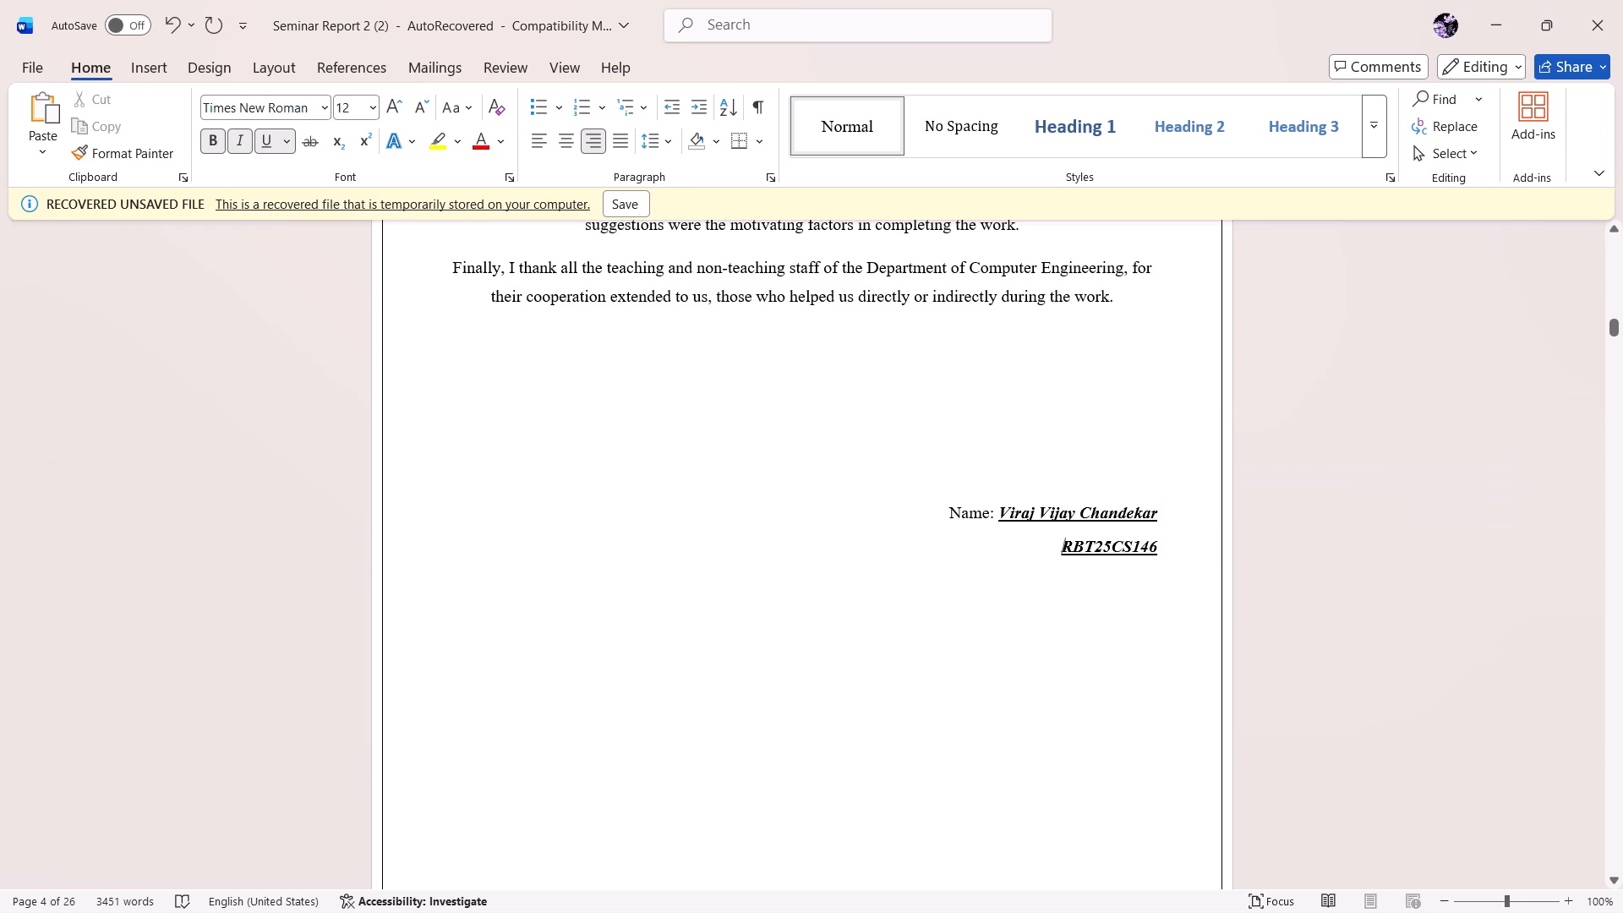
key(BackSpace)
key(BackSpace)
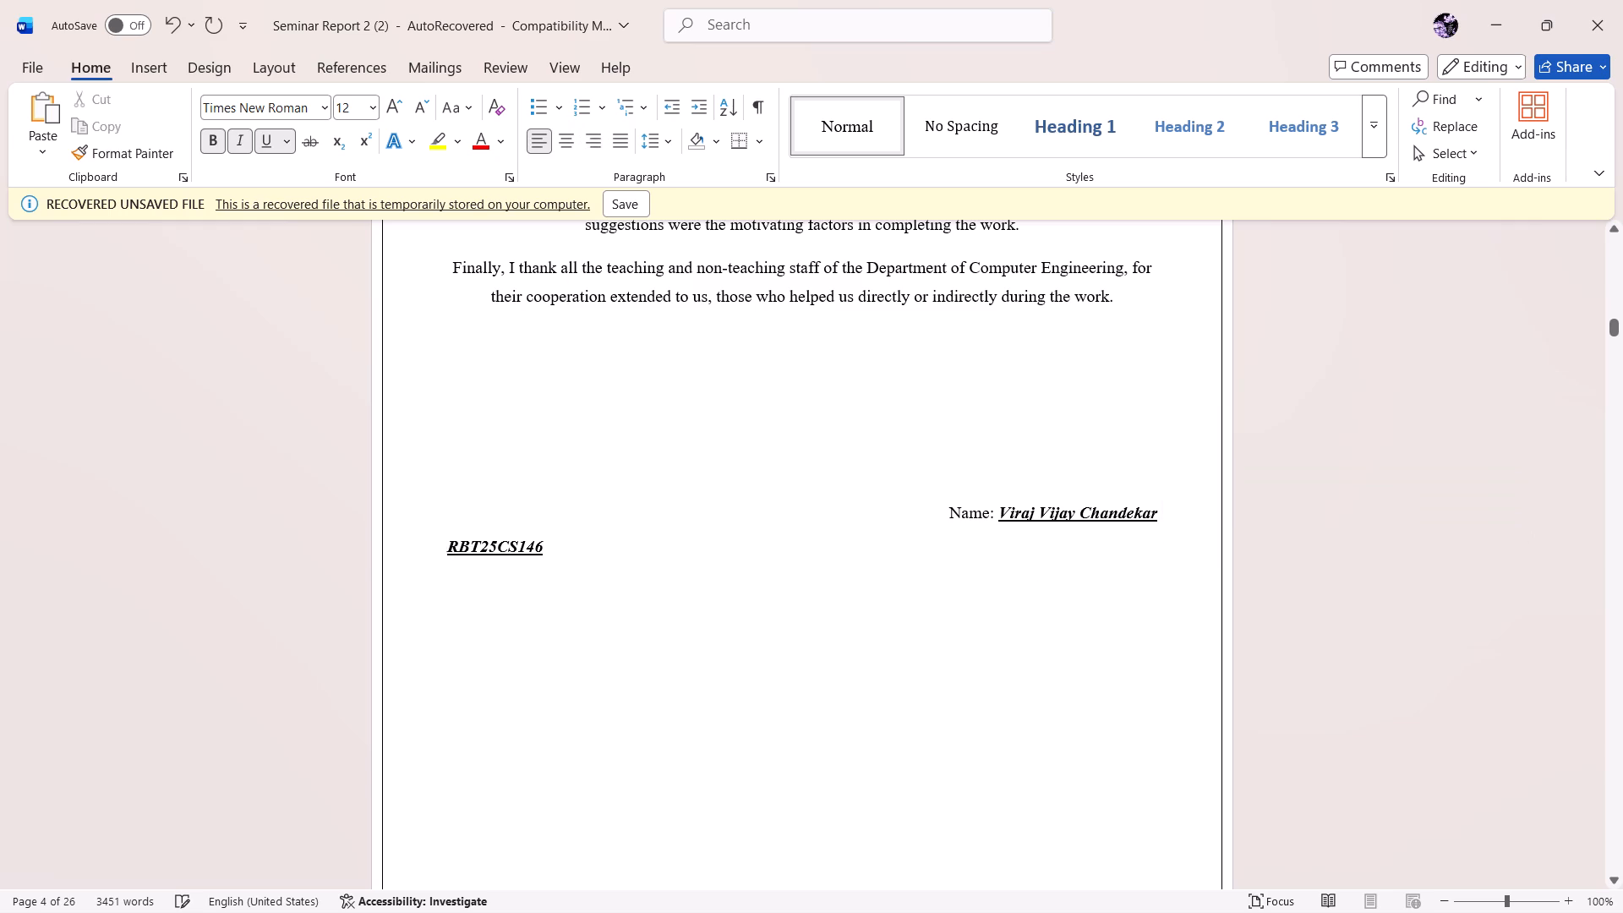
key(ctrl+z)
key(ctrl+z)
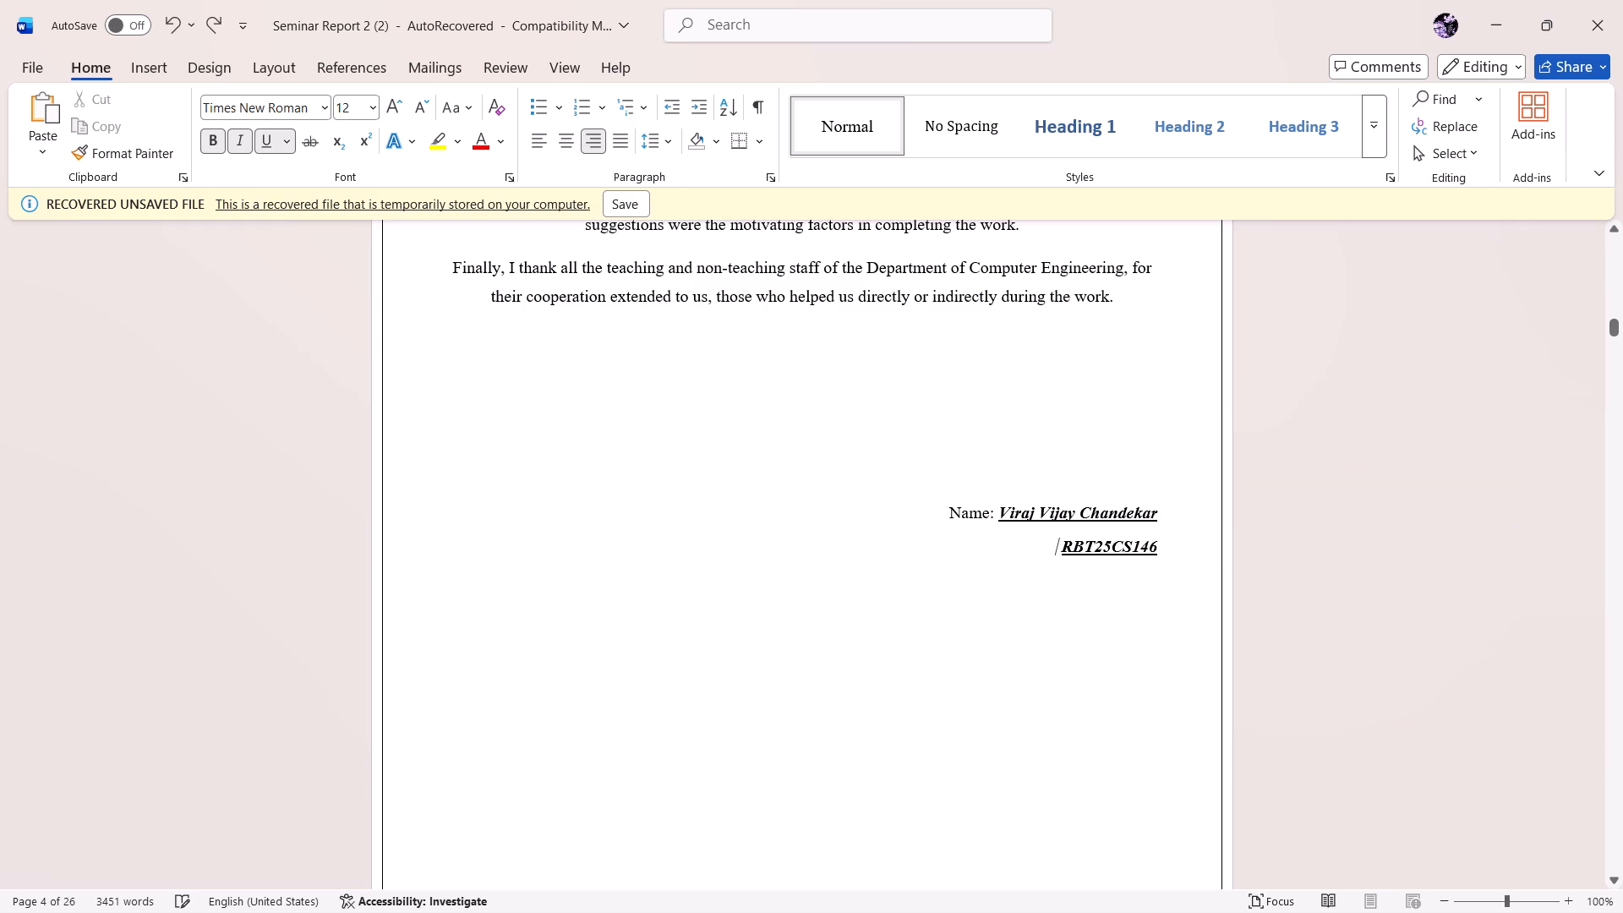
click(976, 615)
Check the Abstract and its keywords, the Acknowledgement, and the certificate page's signatory block.
scroll(976, 615, down, 6)
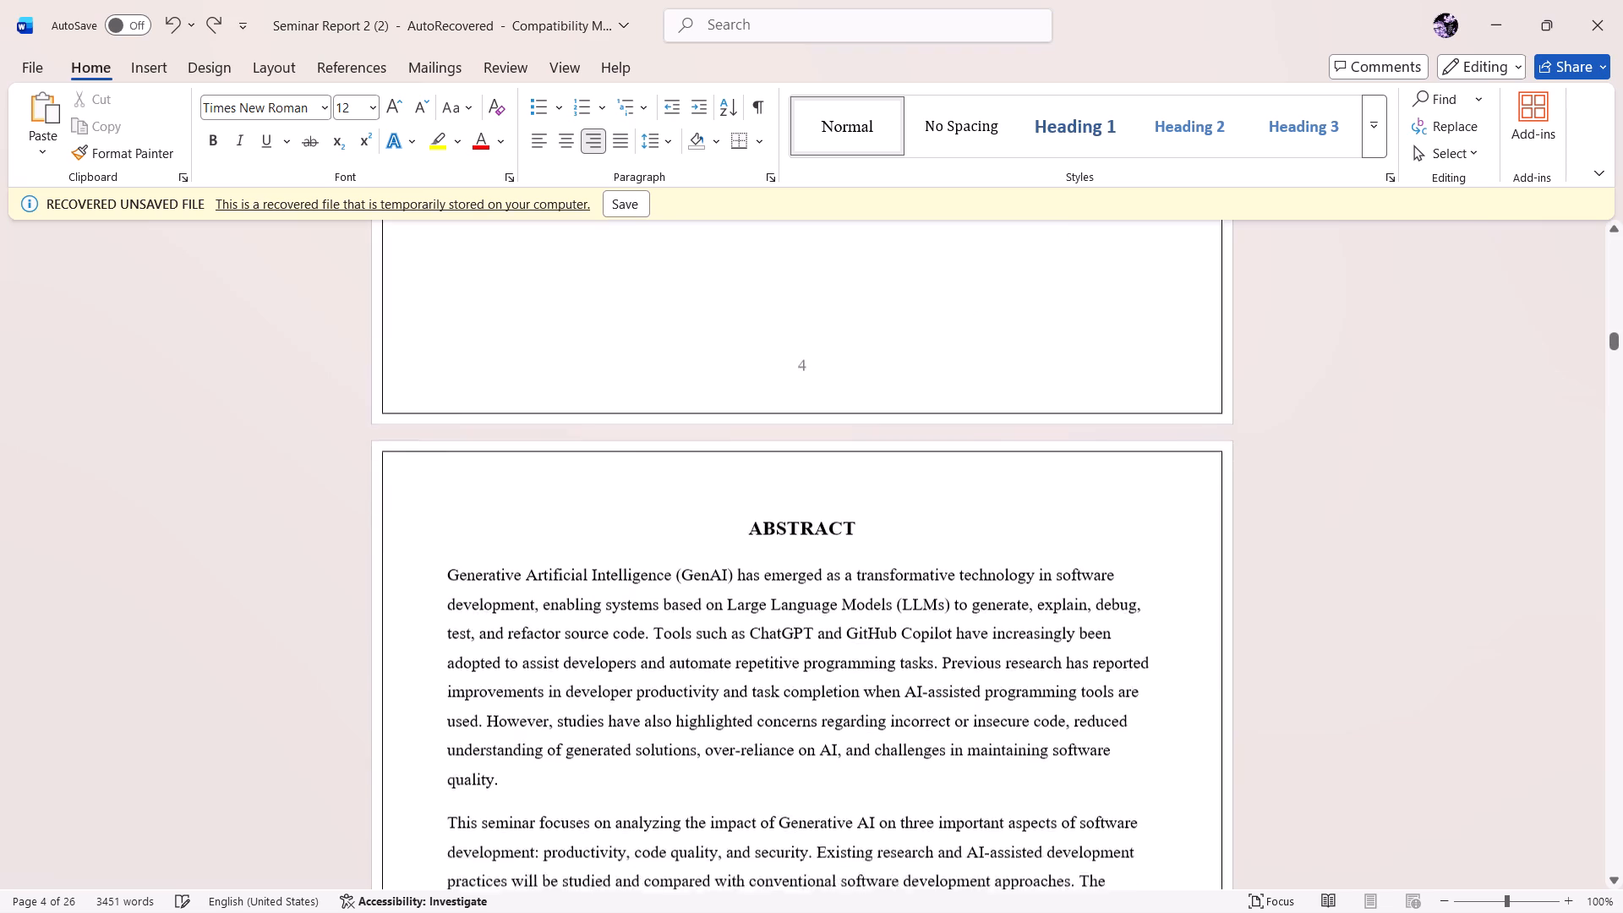
scroll(976, 615, down, 8)
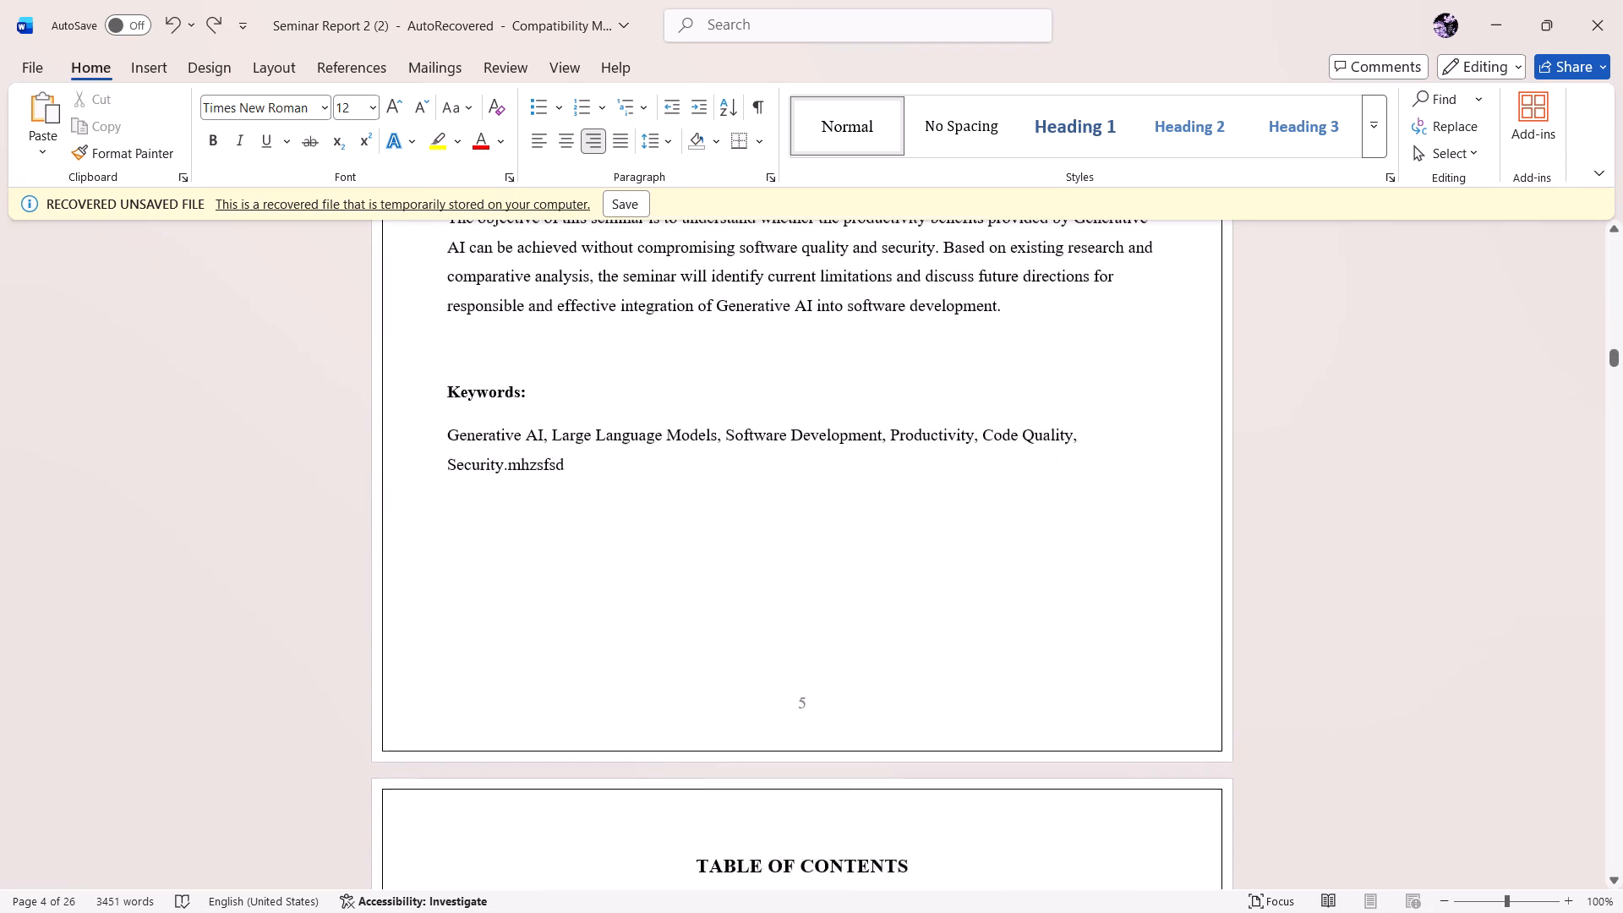
scroll(976, 615, down, 3)
scroll(976, 615, up, 15)
scroll(976, 615, down, 4)
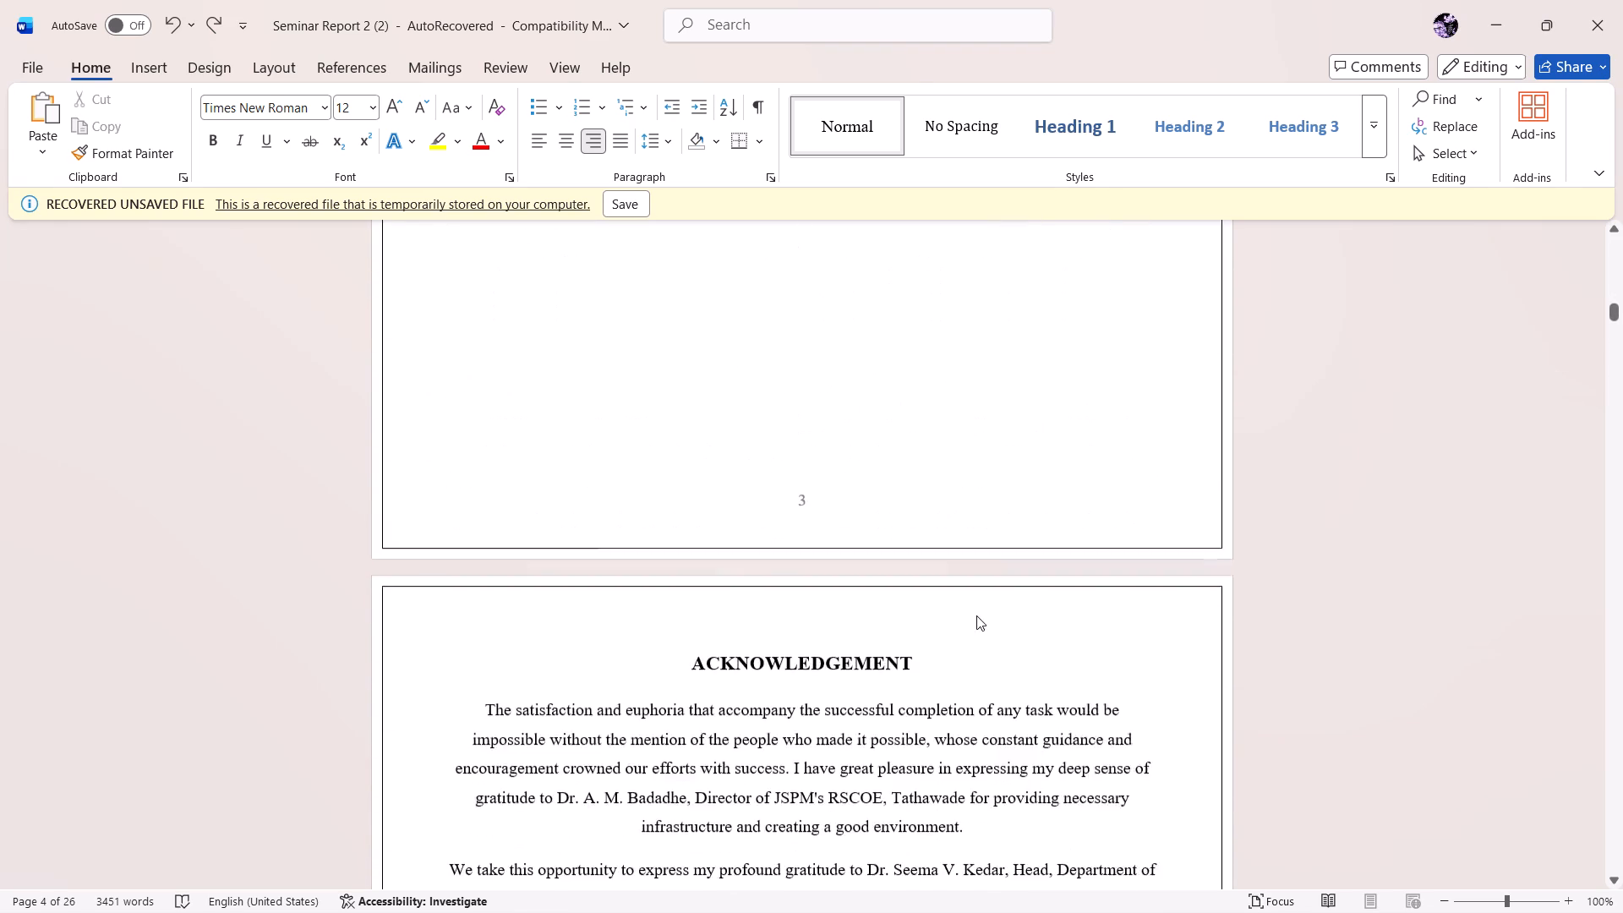
scroll(976, 615, up, 15)
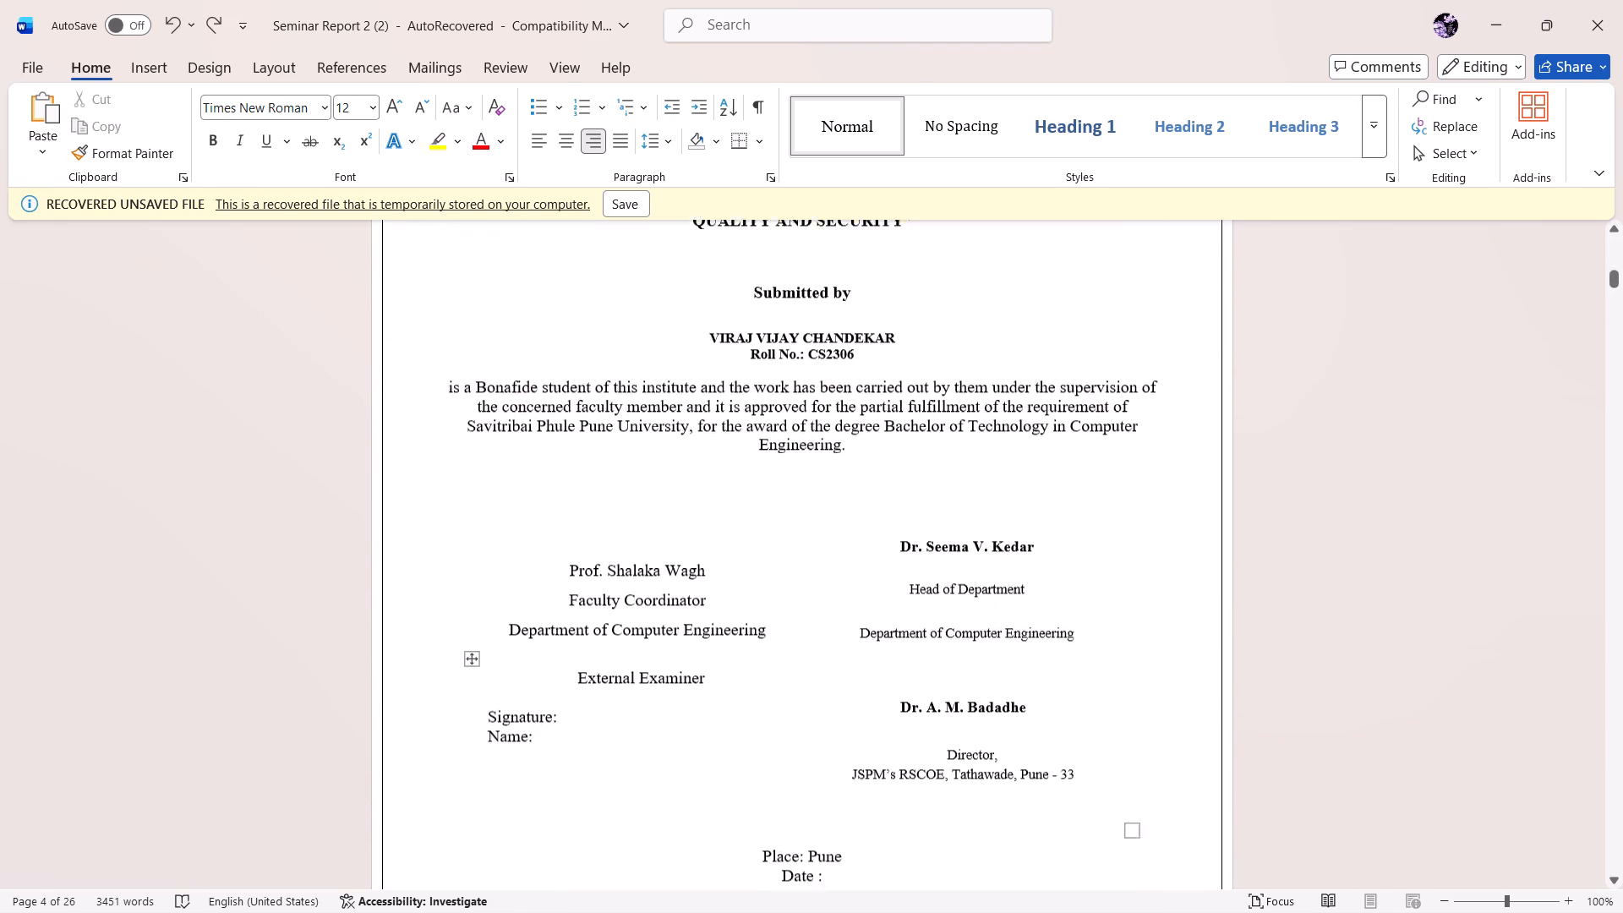
scroll(976, 615, up, 2)
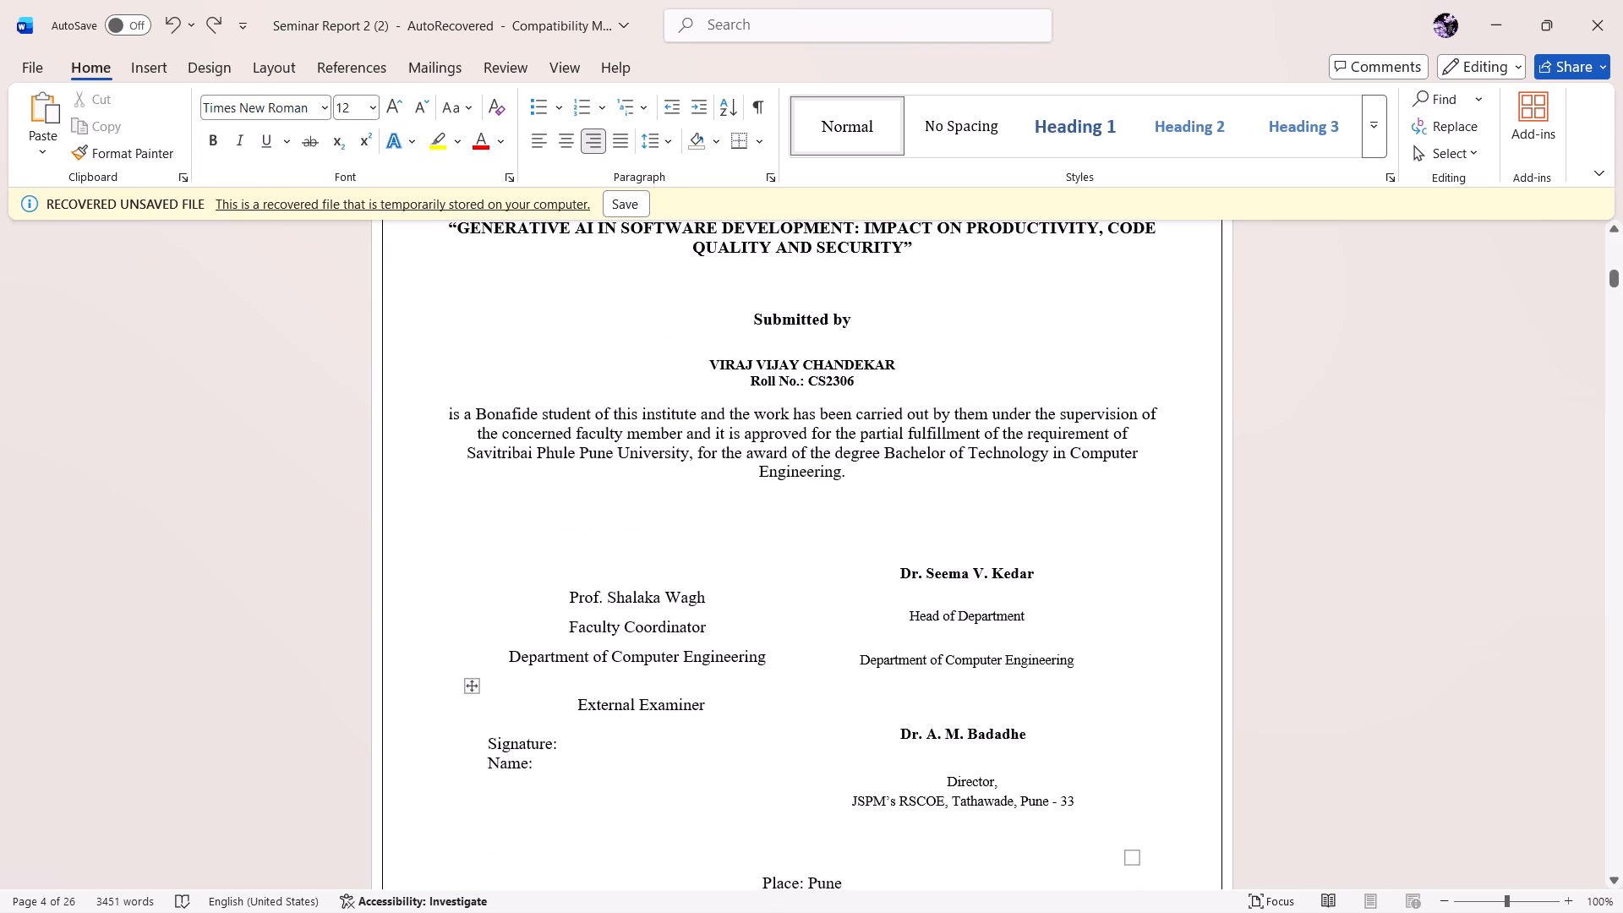
Review the rest of the seminar report from the certificate page through the chapters and references to Appendix A.
scroll(976, 615, down, 4)
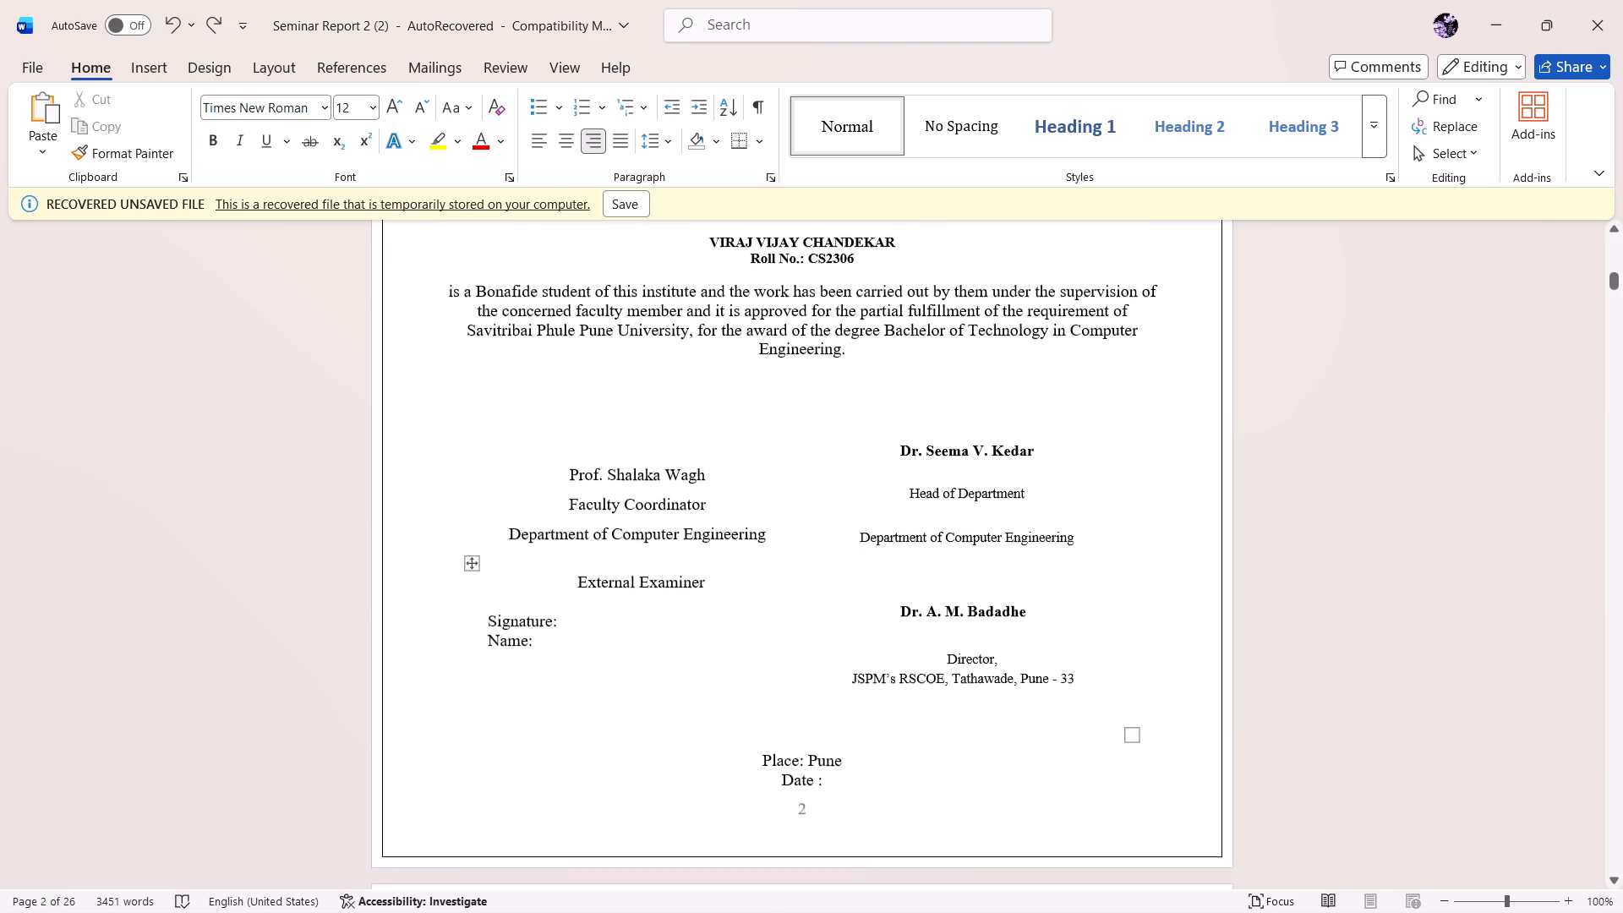
scroll(976, 615, down, 17)
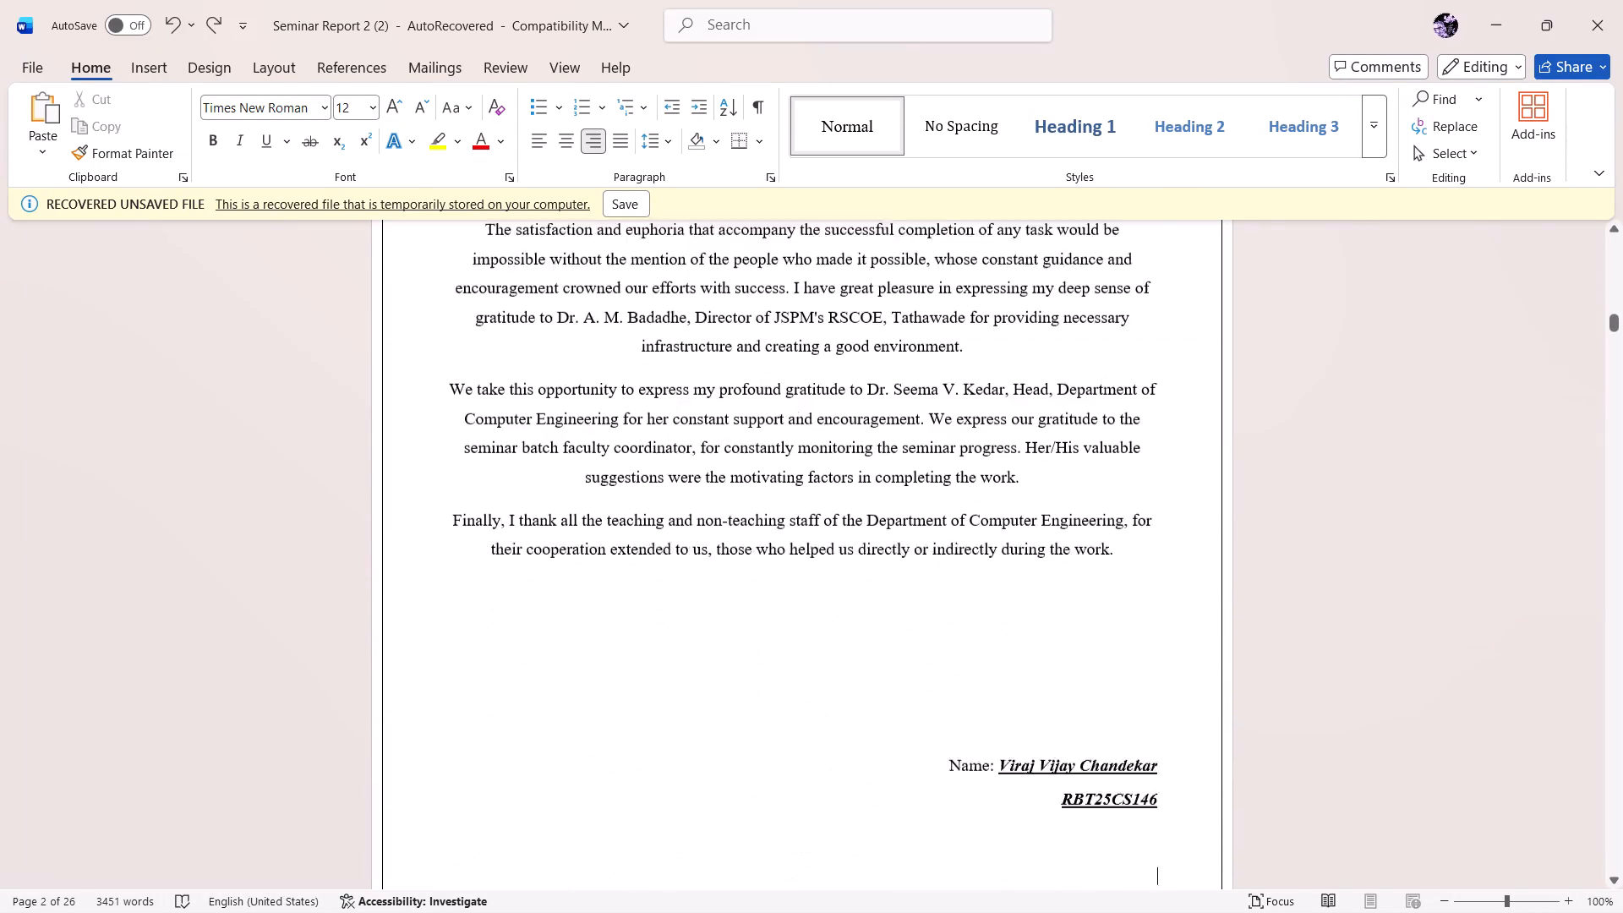
scroll(976, 615, down, 18)
scroll(976, 615, down, 7)
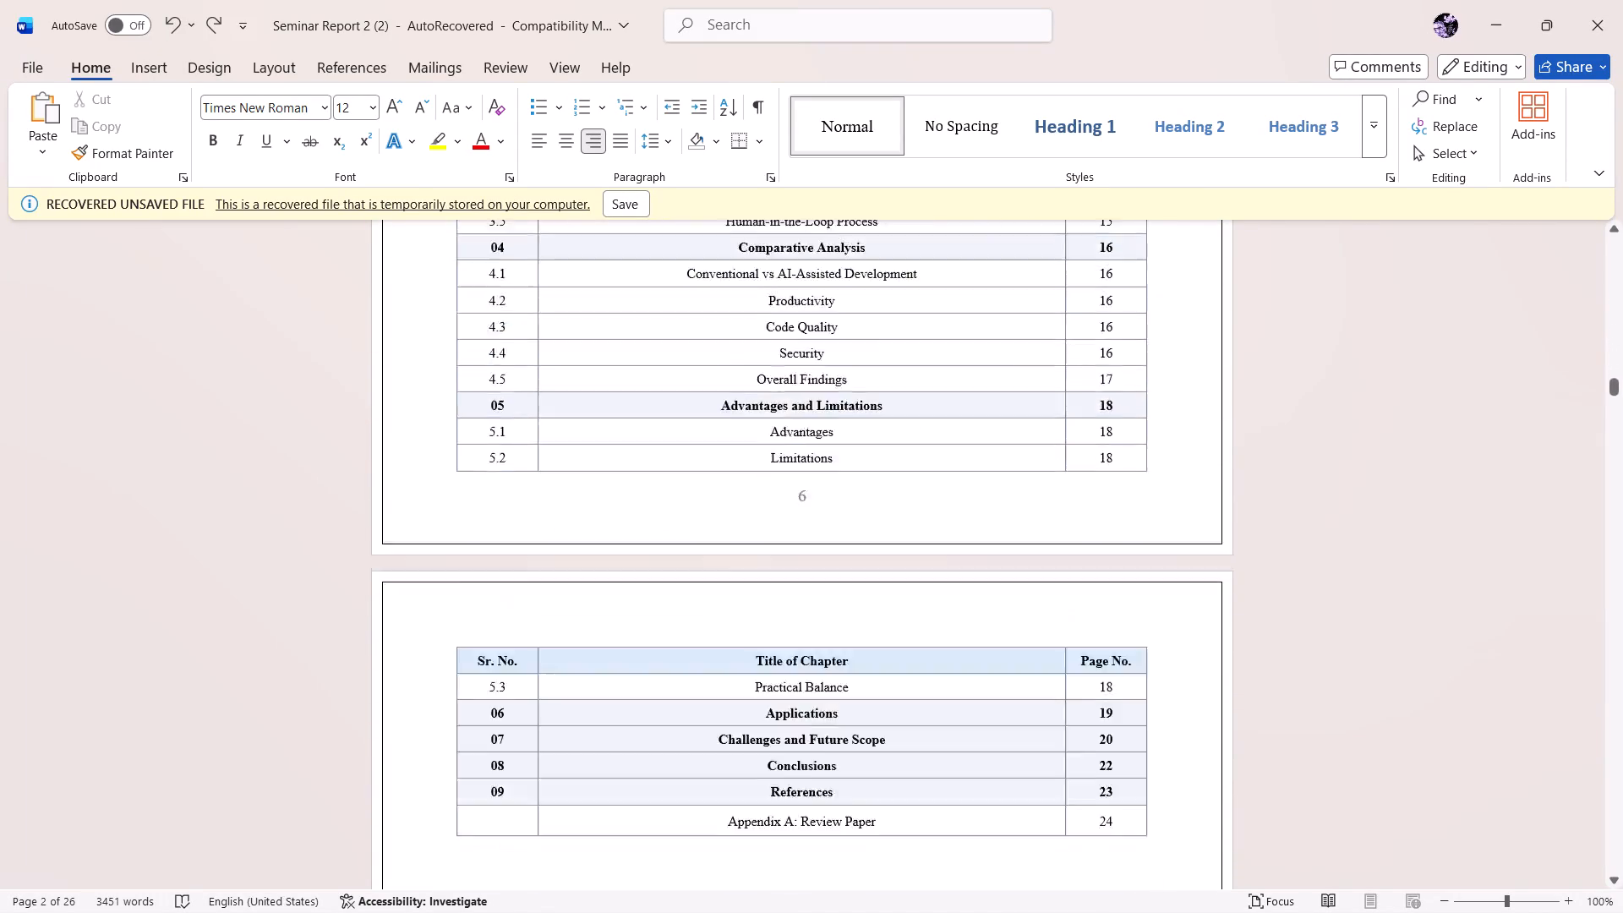
scroll(976, 615, down, 14)
scroll(976, 615, down, 10)
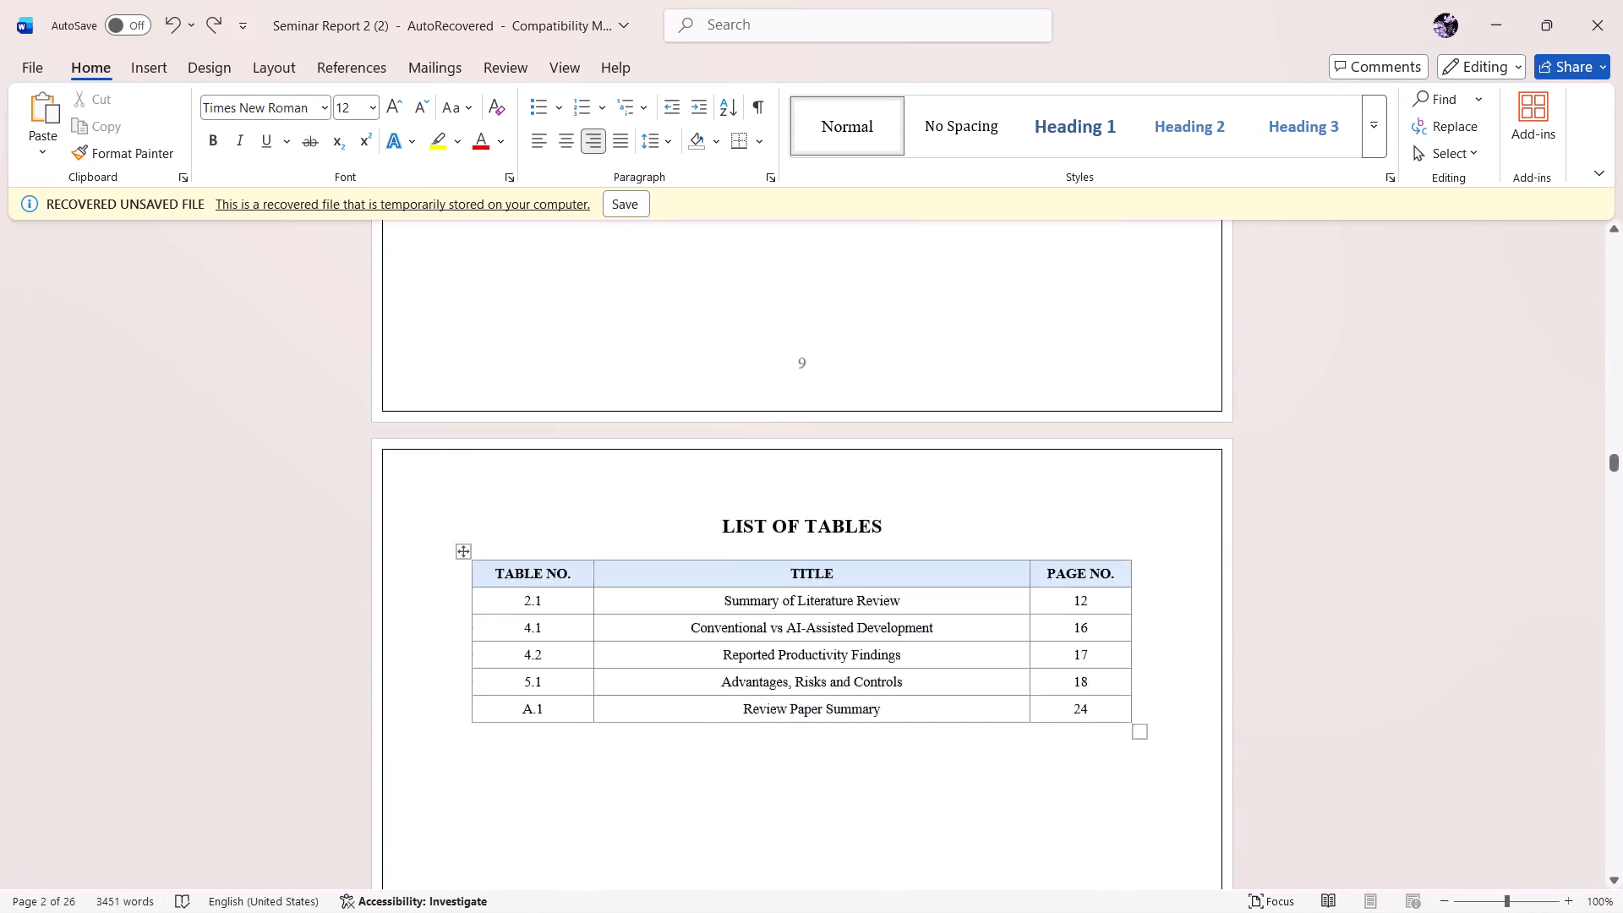
scroll(976, 615, down, 16)
scroll(976, 615, down, 6)
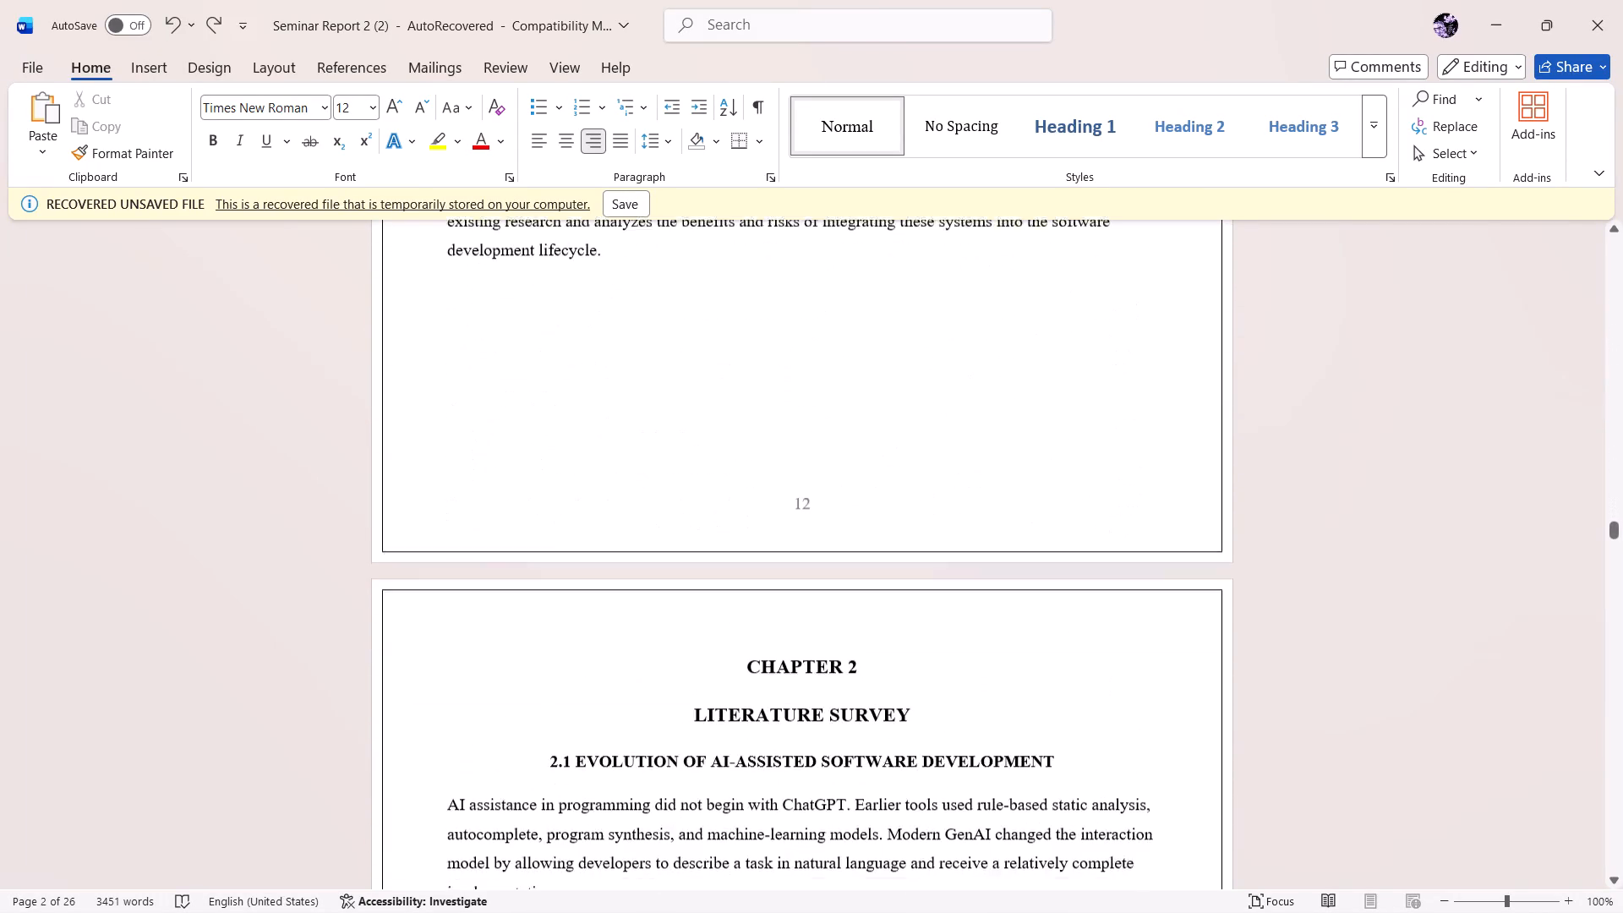
scroll(976, 615, down, 14)
scroll(976, 615, down, 10)
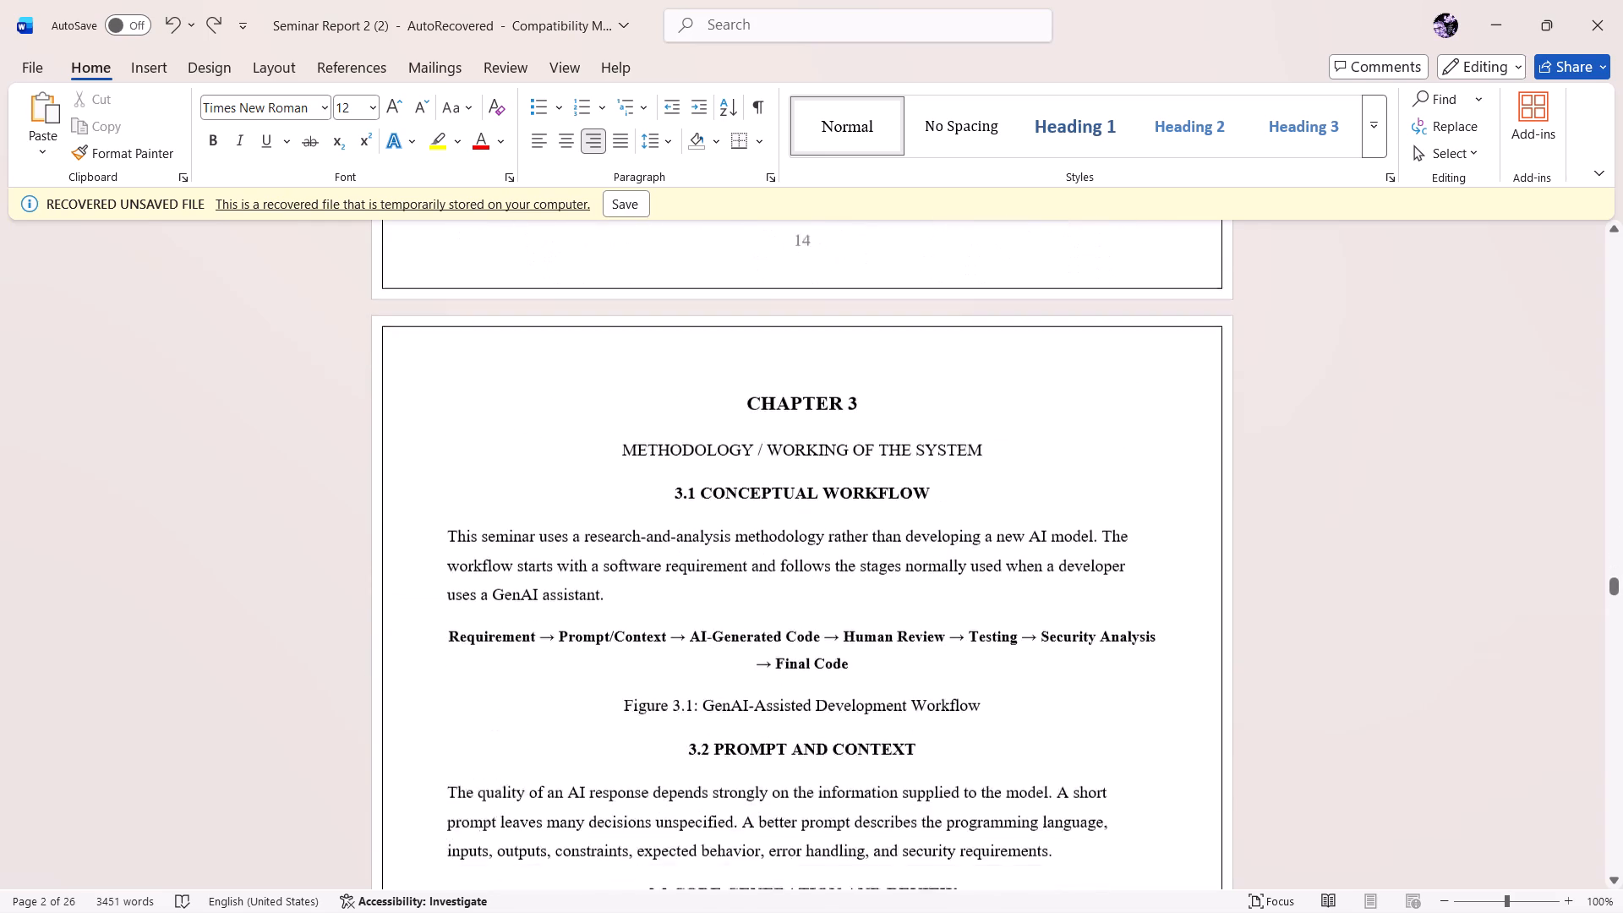
scroll(976, 615, down, 18)
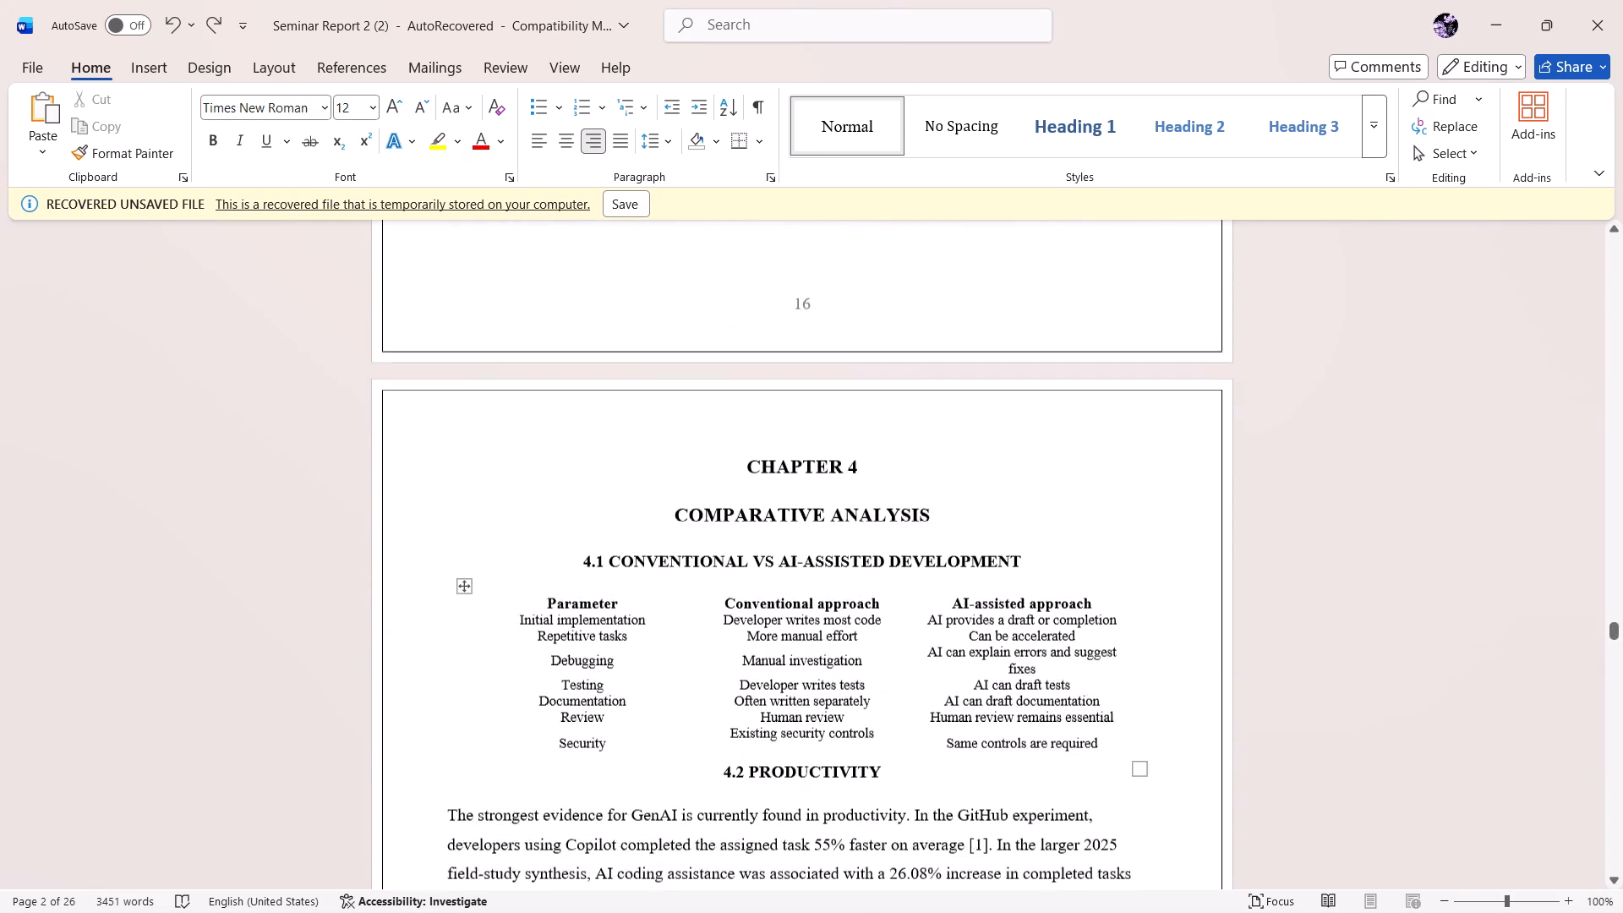
scroll(976, 615, down, 20)
scroll(976, 615, down, 20)
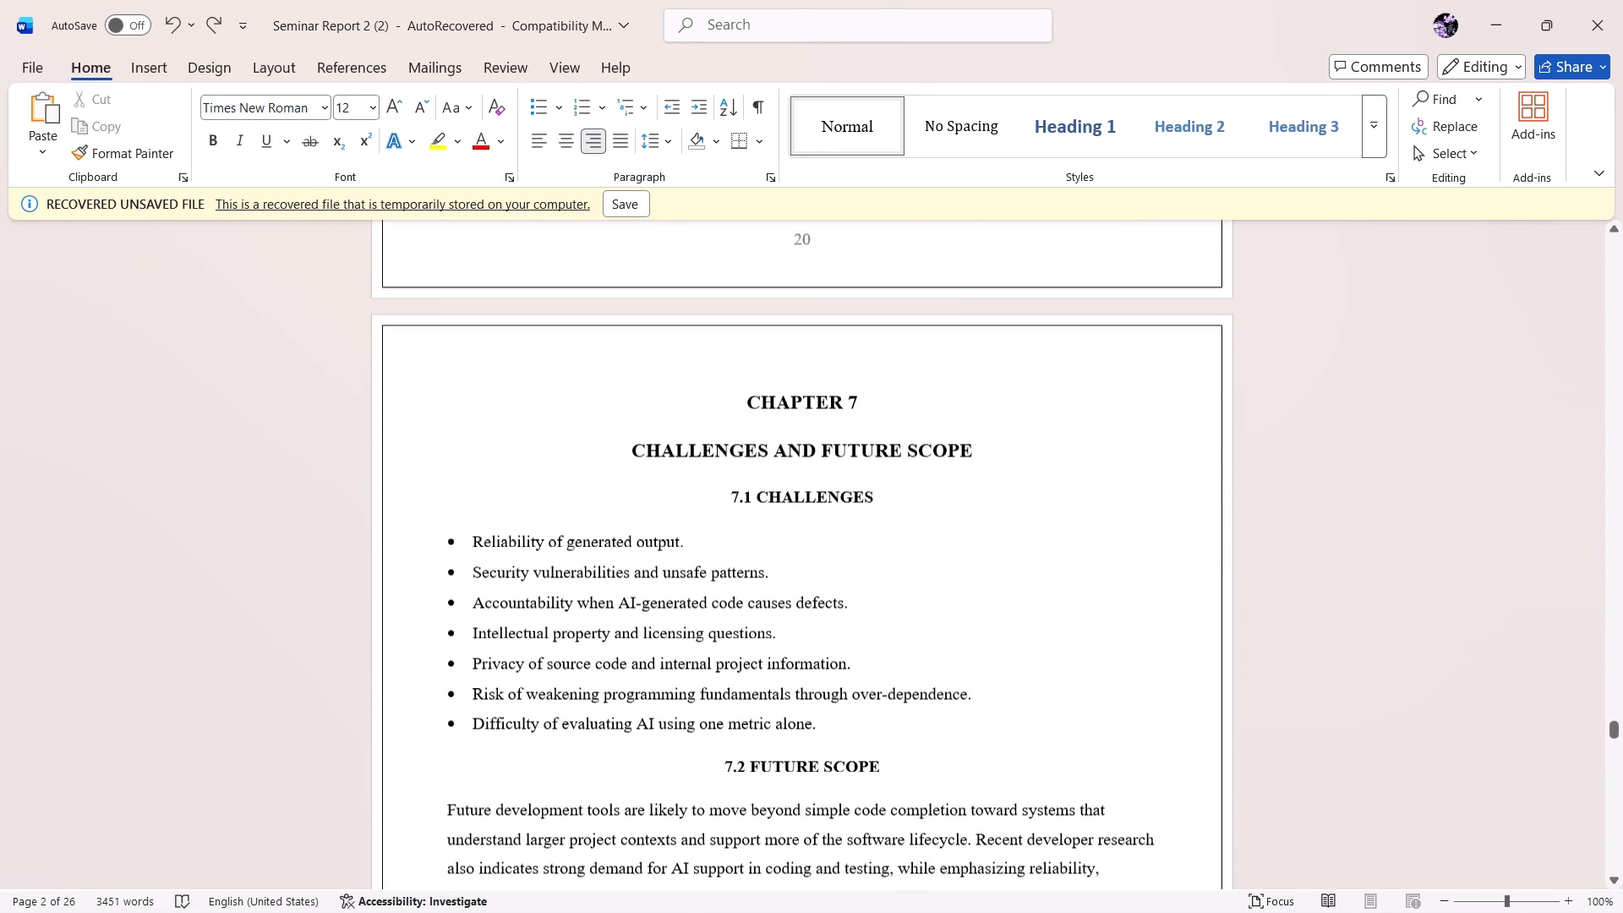
scroll(976, 615, down, 18)
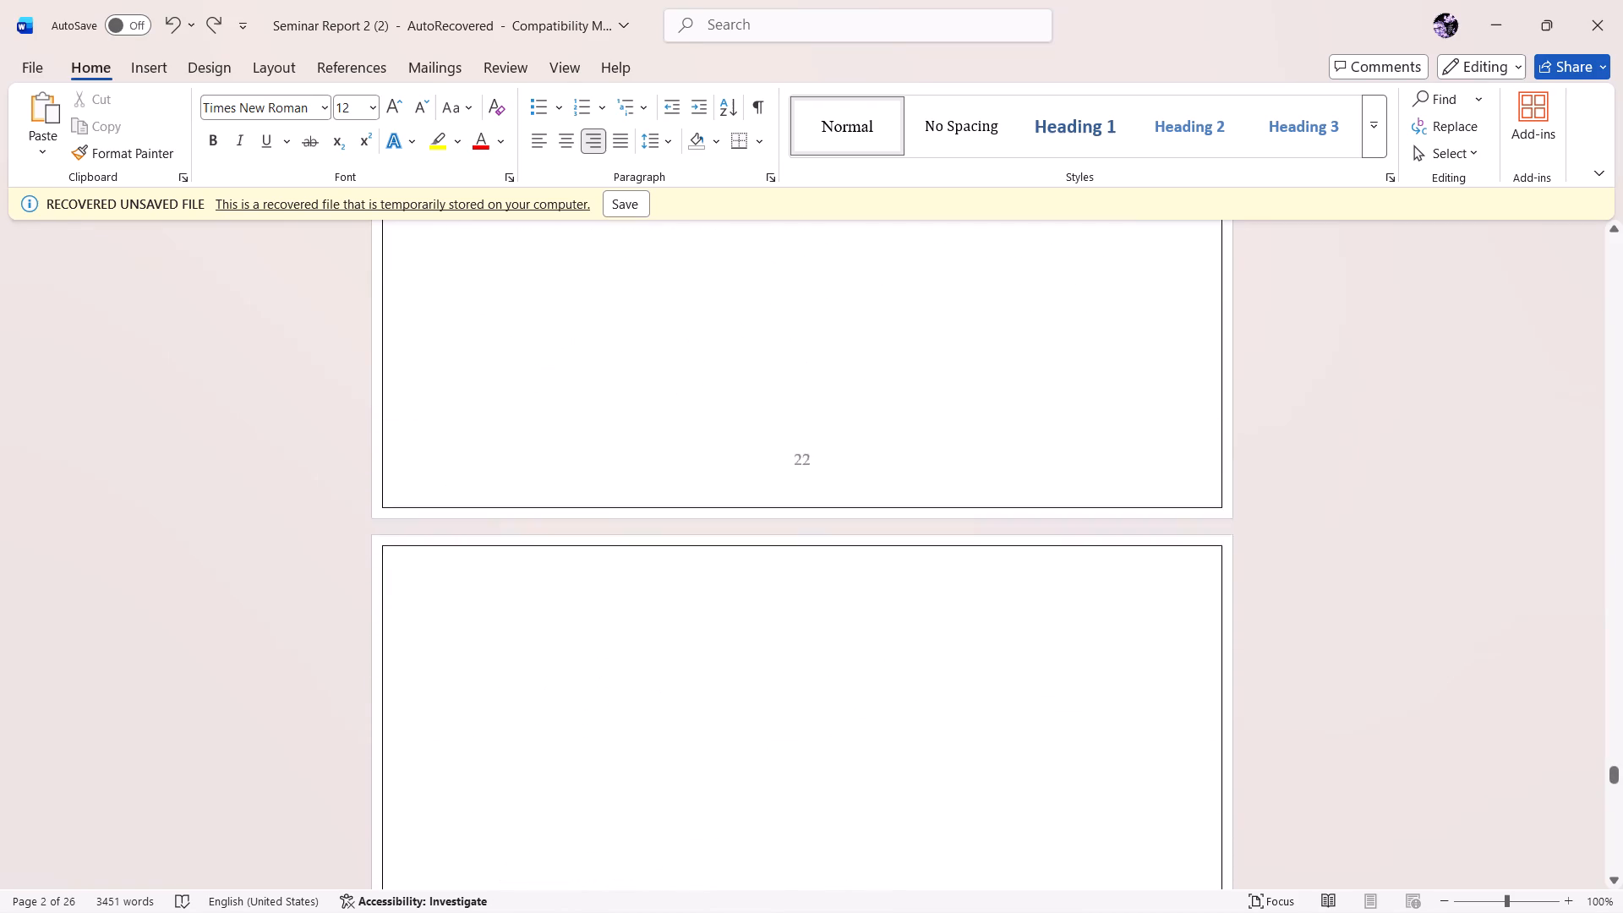
scroll(976, 615, down, 15)
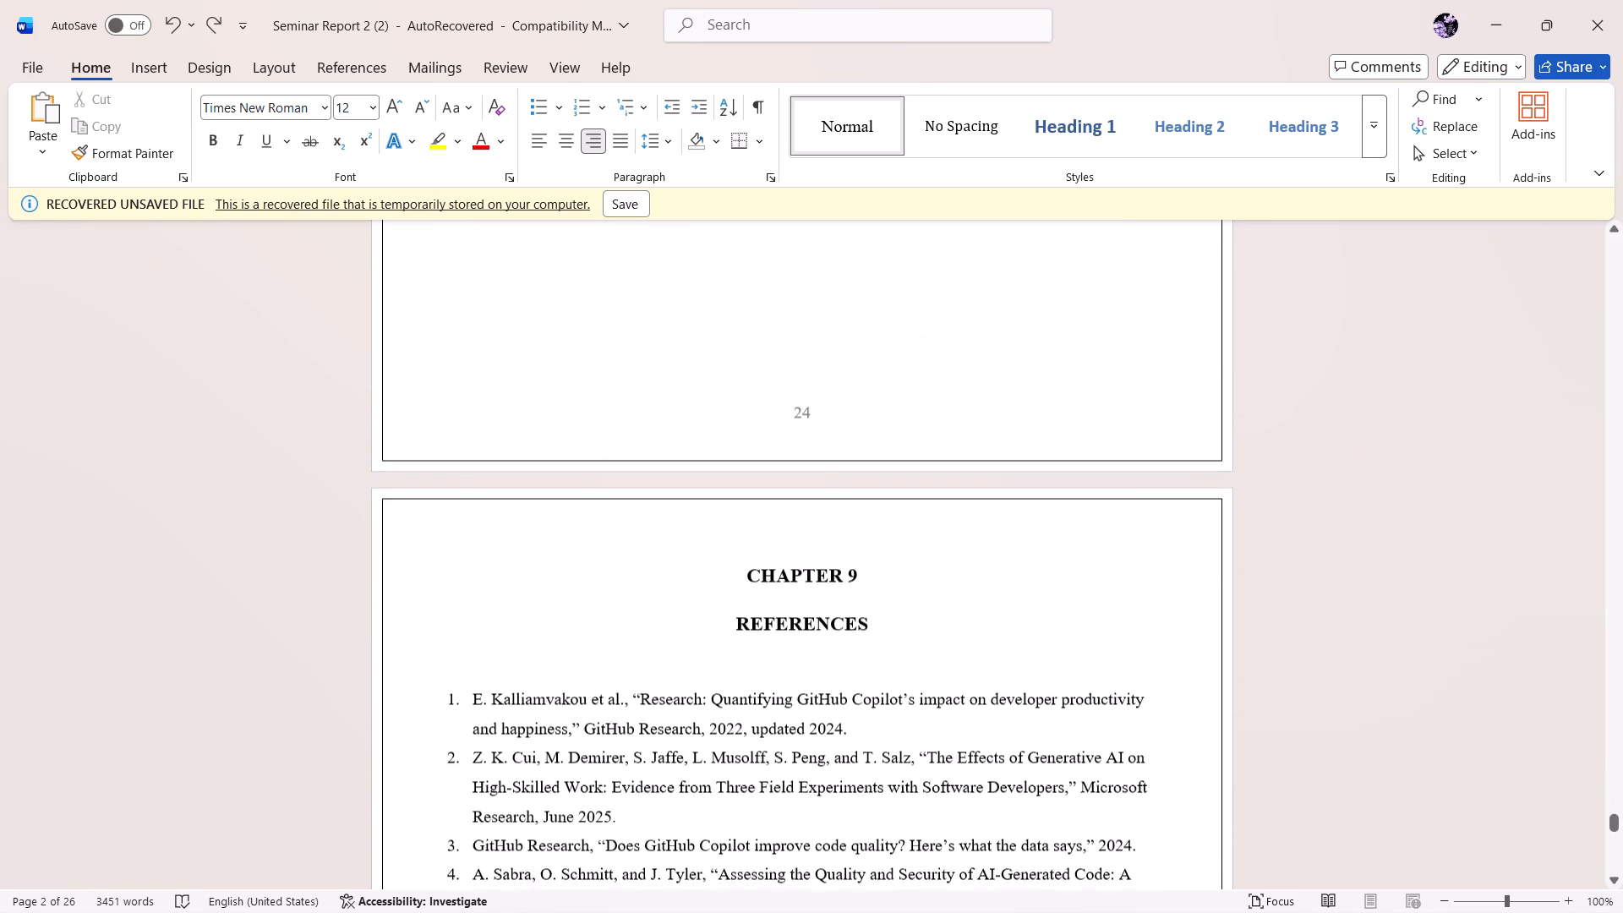
scroll(976, 615, down, 16)
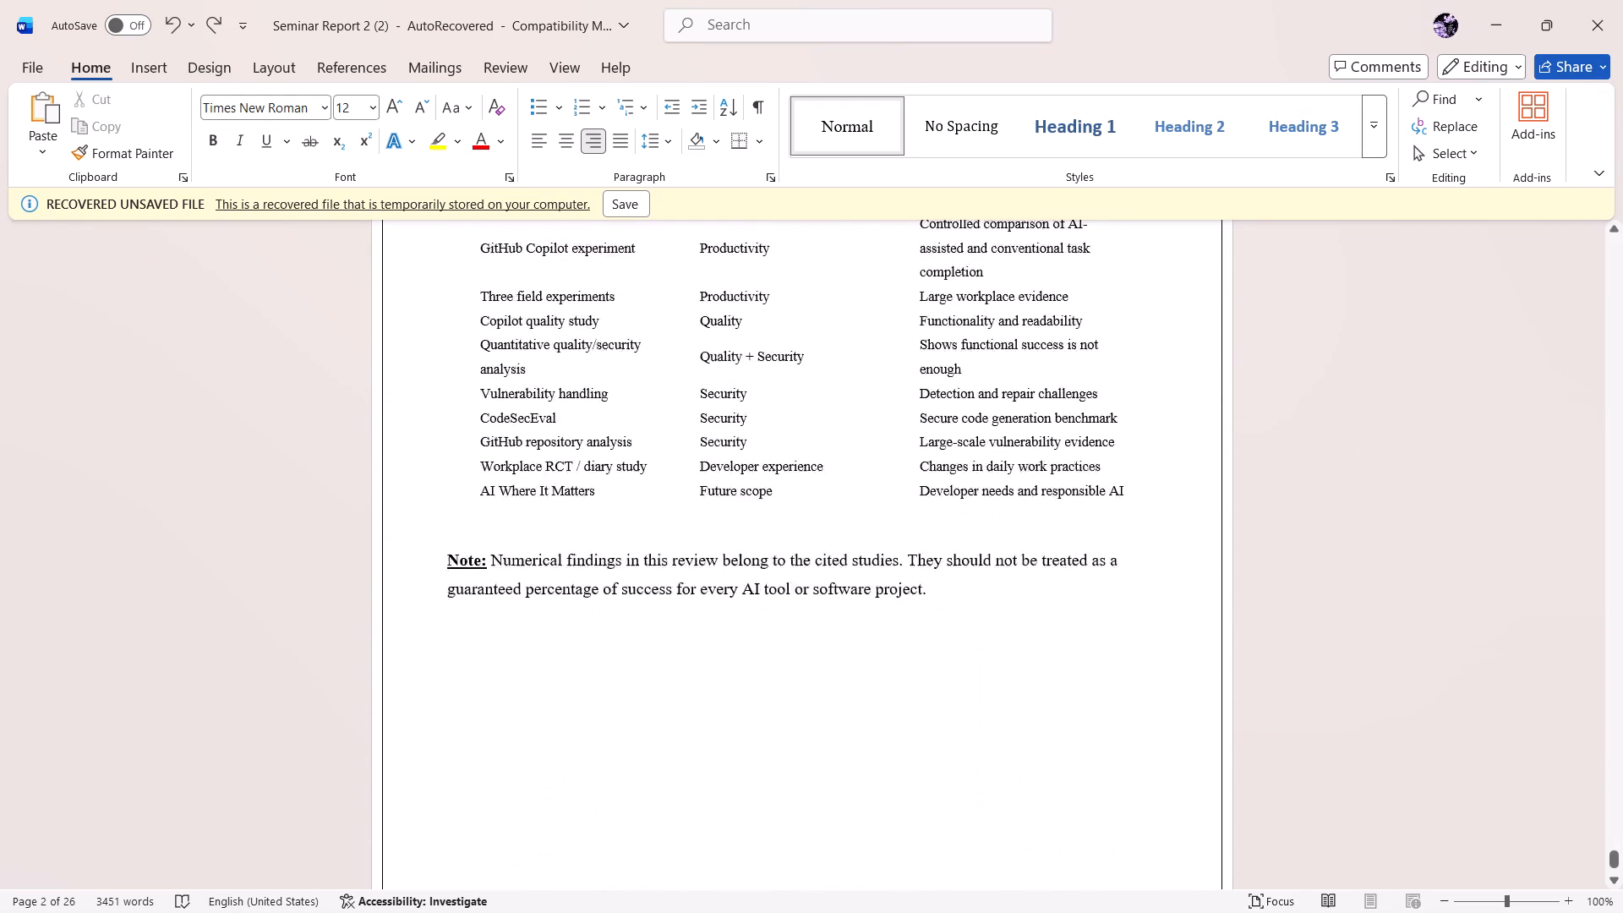
scroll(976, 615, down, 2)
scroll(976, 615, up, 1)
scroll(976, 615, down, 1)
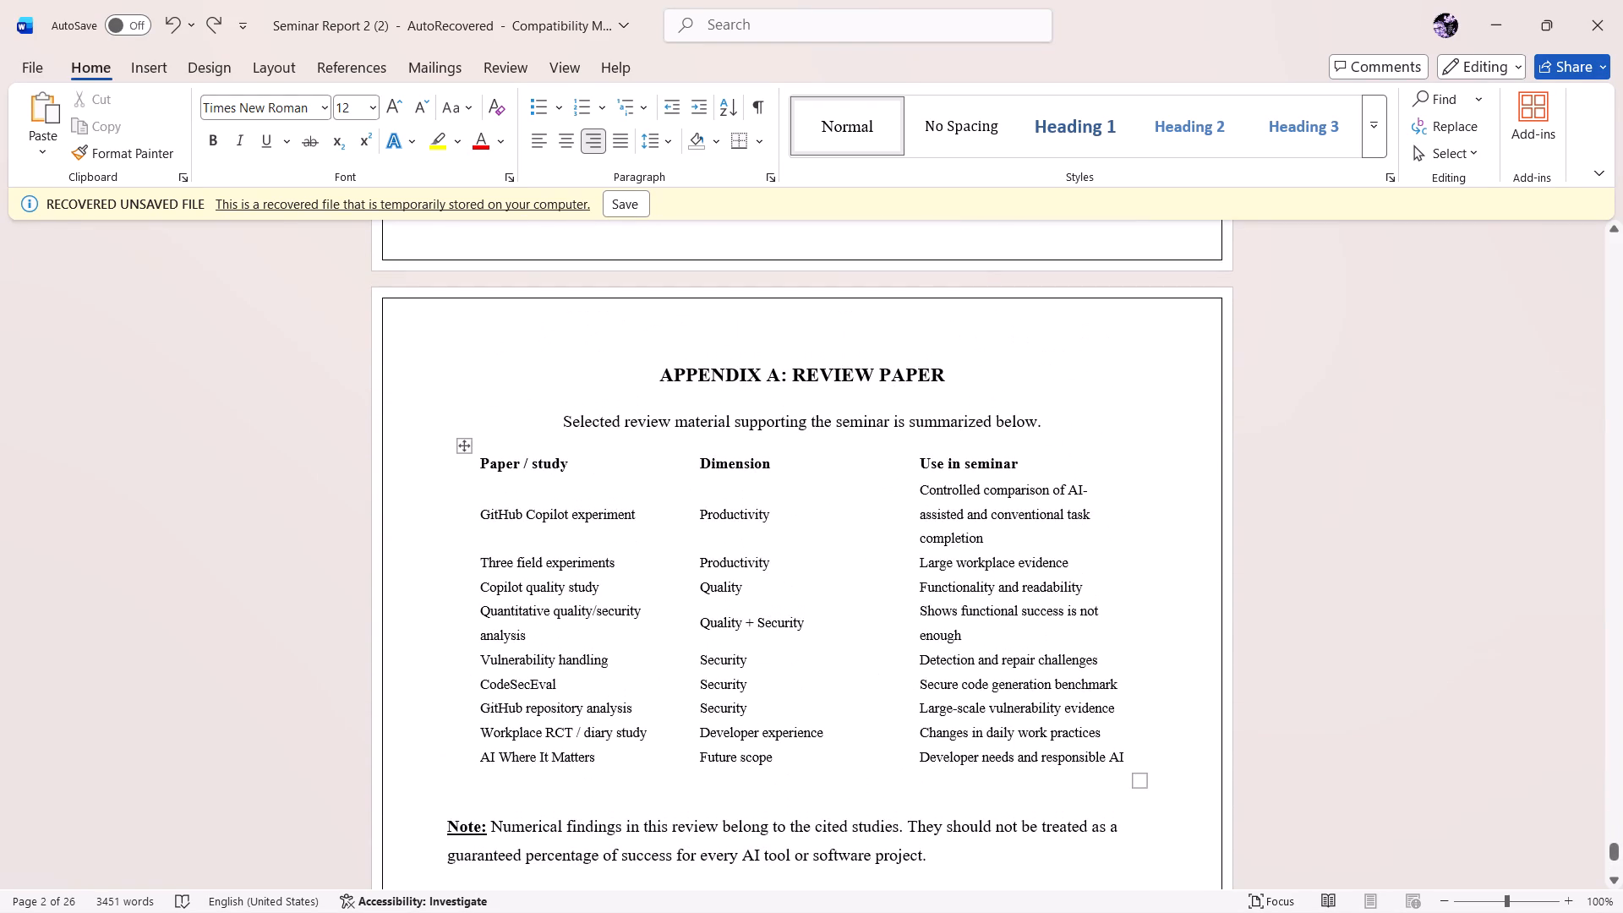
Save the recovered seminar report as Generative AI in Software Development in the OneDrive Documents folder.
scroll(976, 615, down, 9)
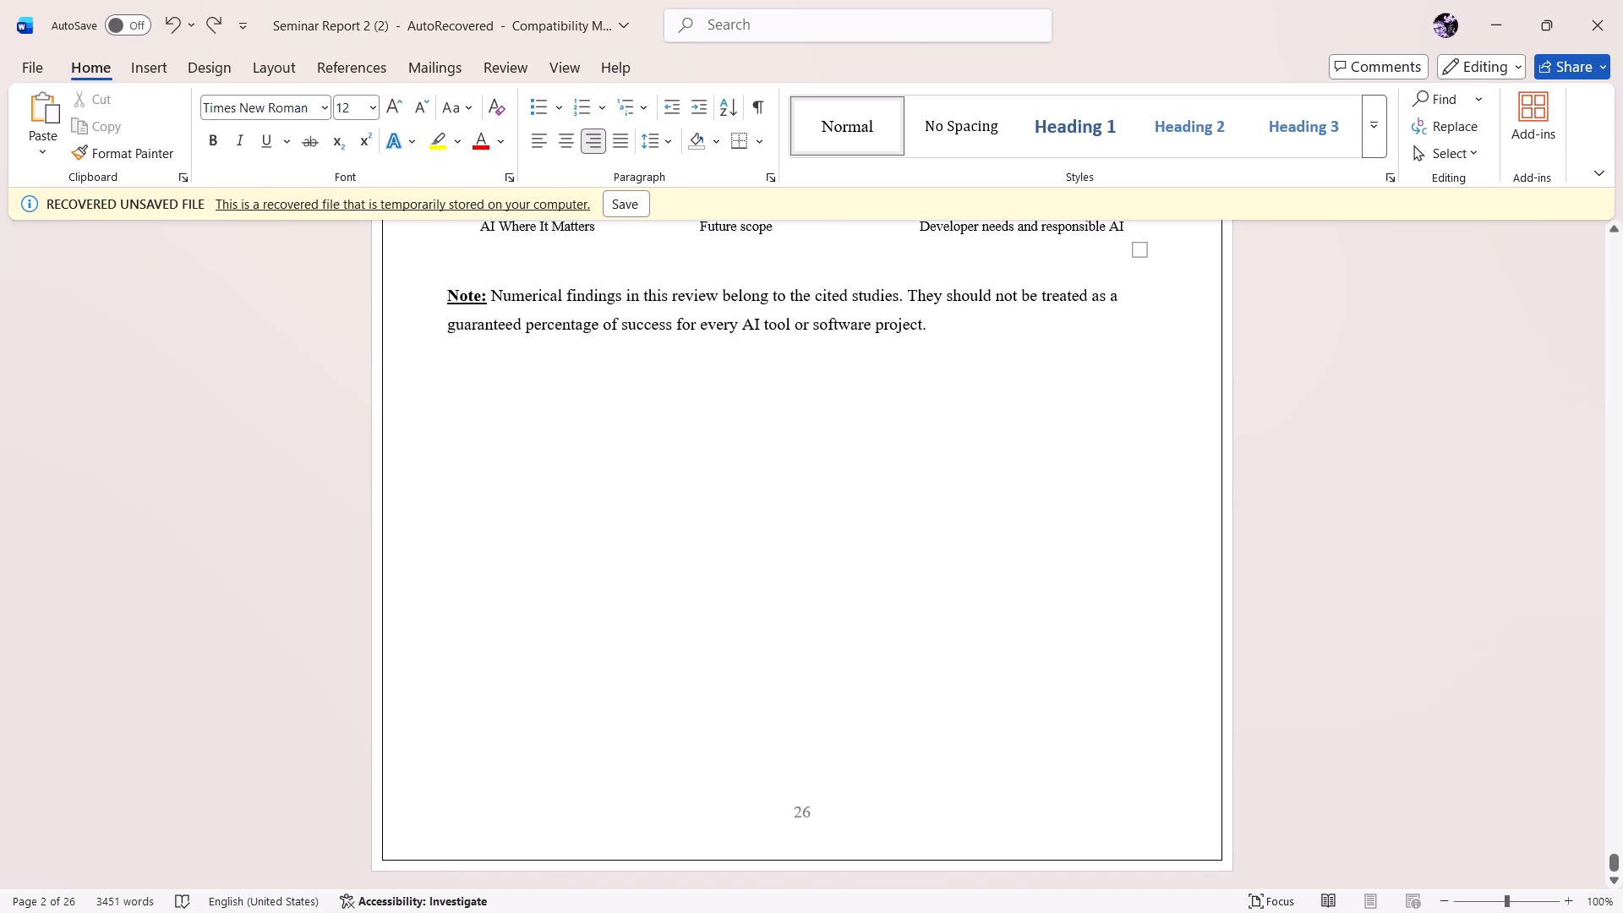
key(ctrl+s)
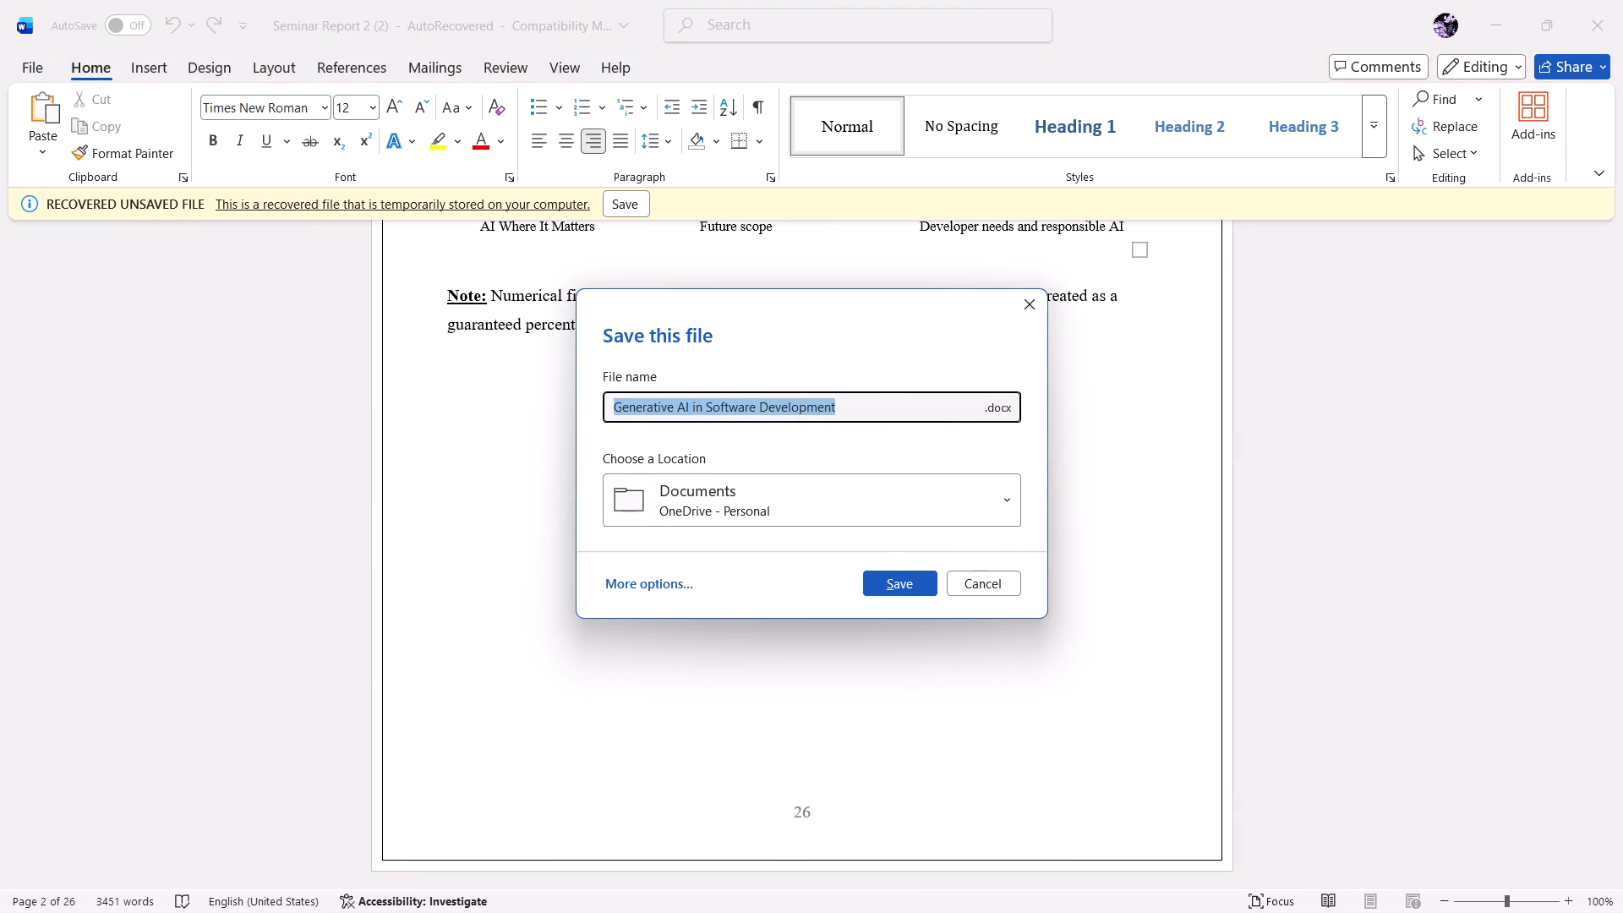
click(904, 577)
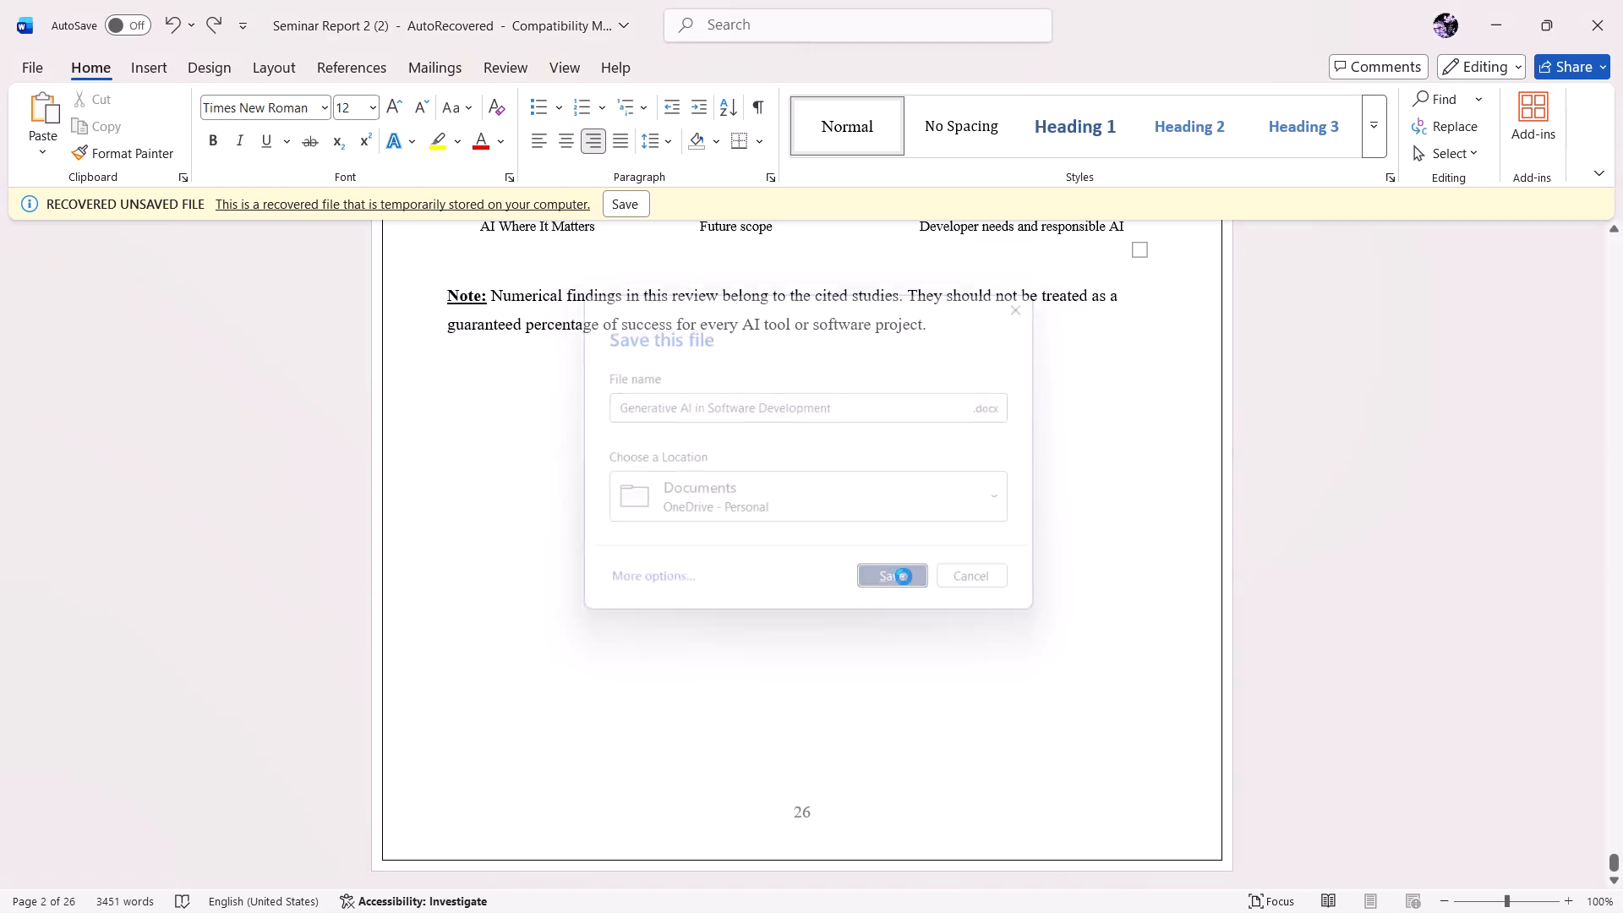
Review the seminar report from the end back through the Abstract to the cover page details.
scroll(880, 540, up, 10)
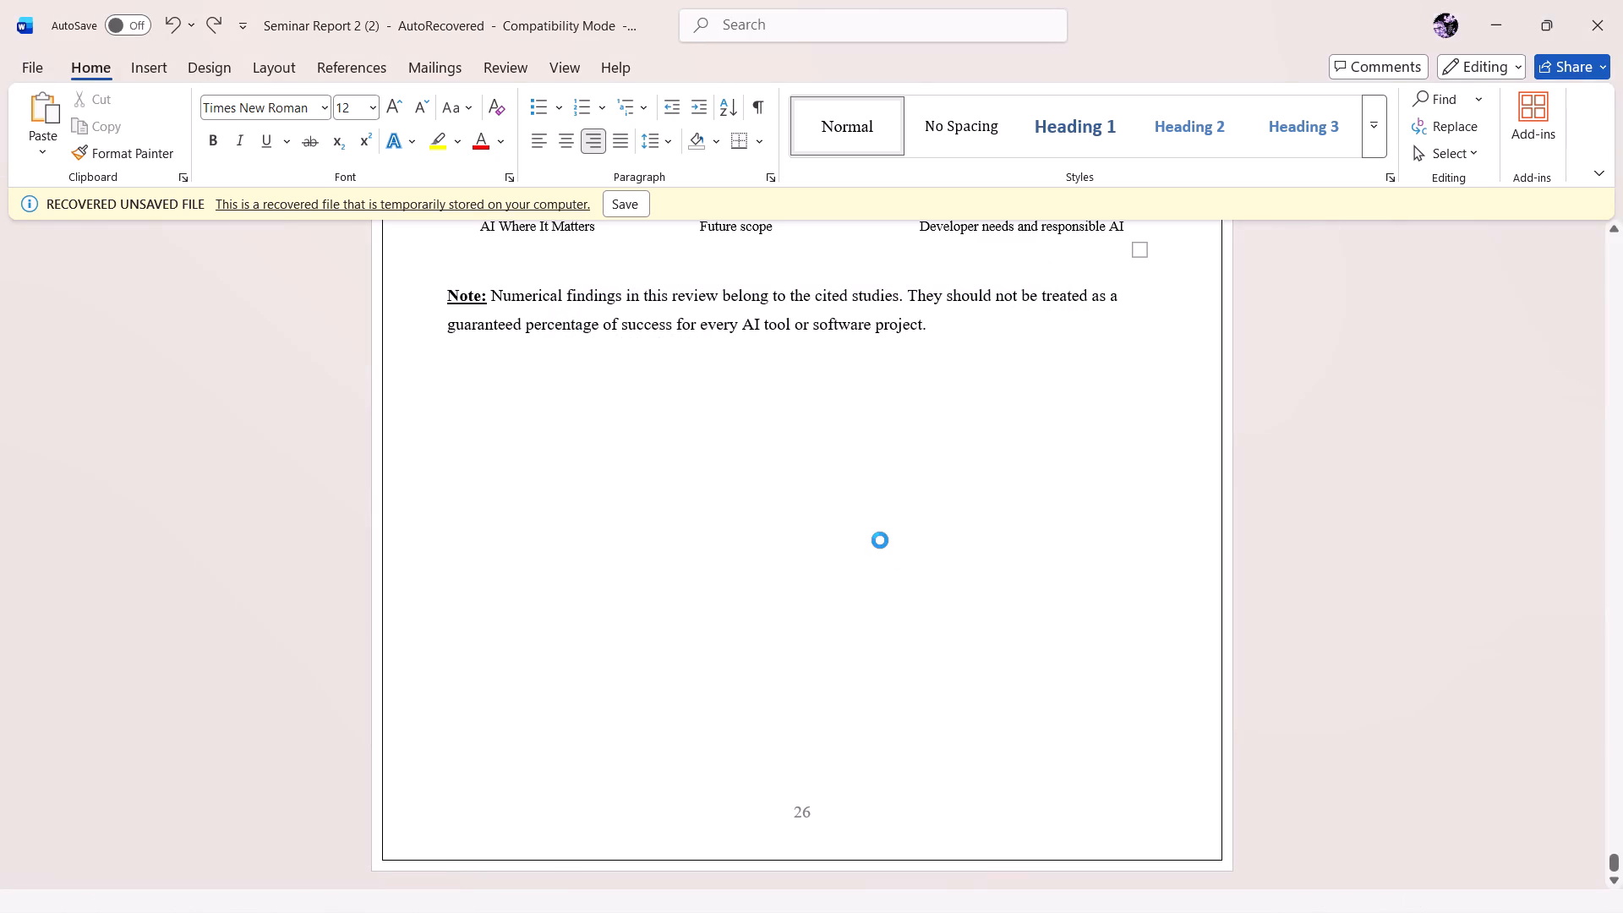
scroll(853, 502, up, 20)
scroll(853, 502, up, 20)
scroll(853, 502, up, 20)
scroll(850, 493, up, 10)
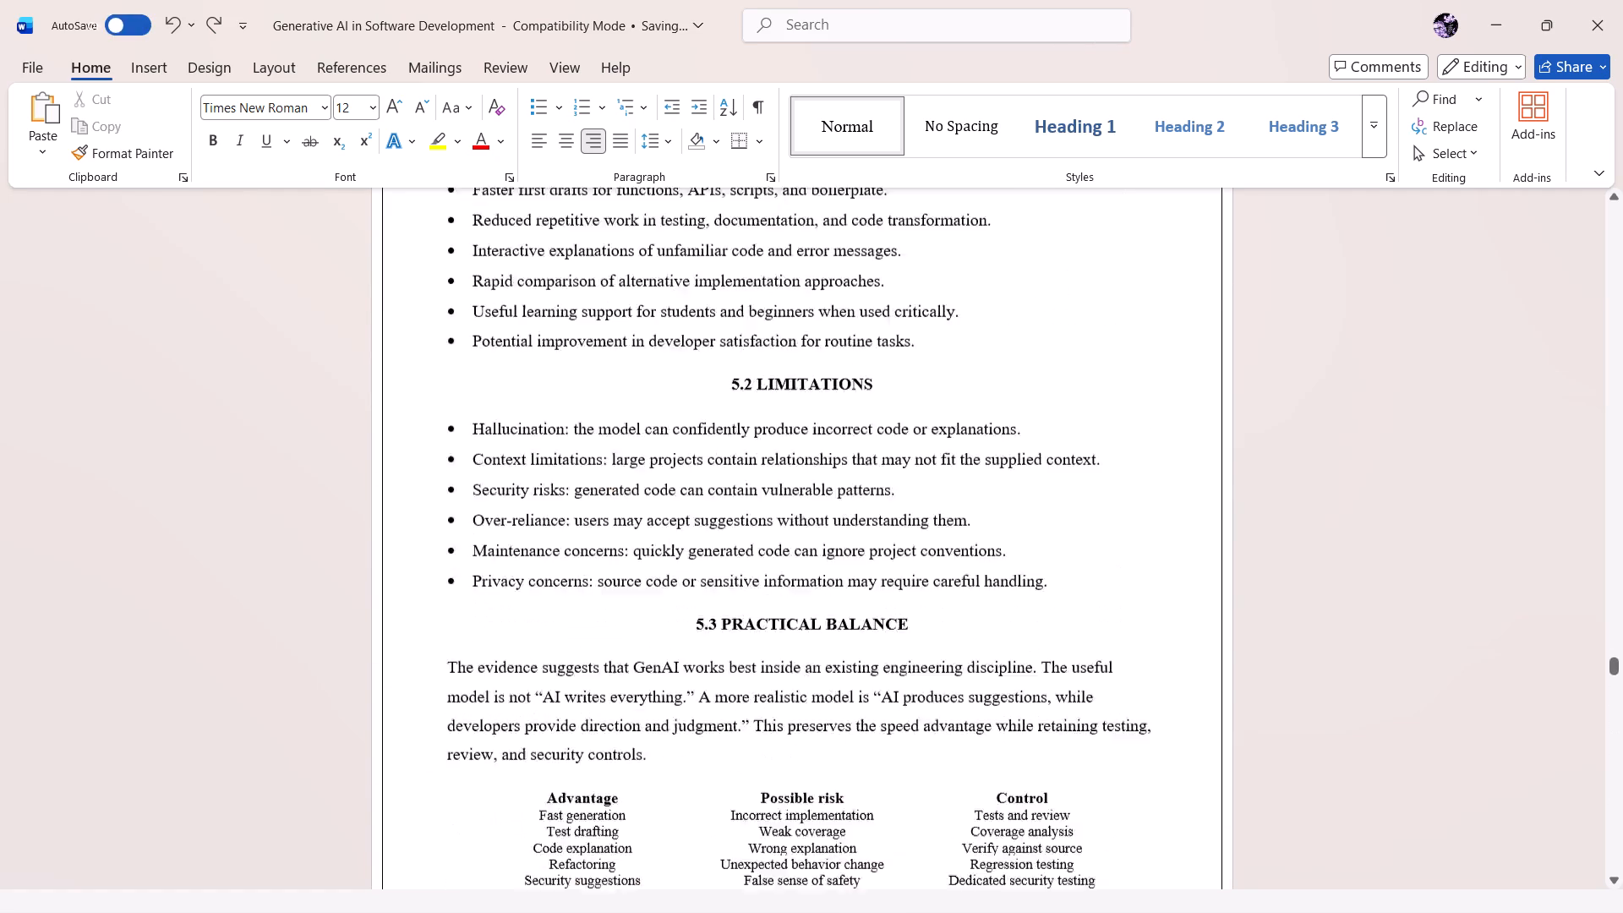
scroll(850, 493, up, 9)
scroll(850, 493, up, 14)
scroll(850, 493, up, 17)
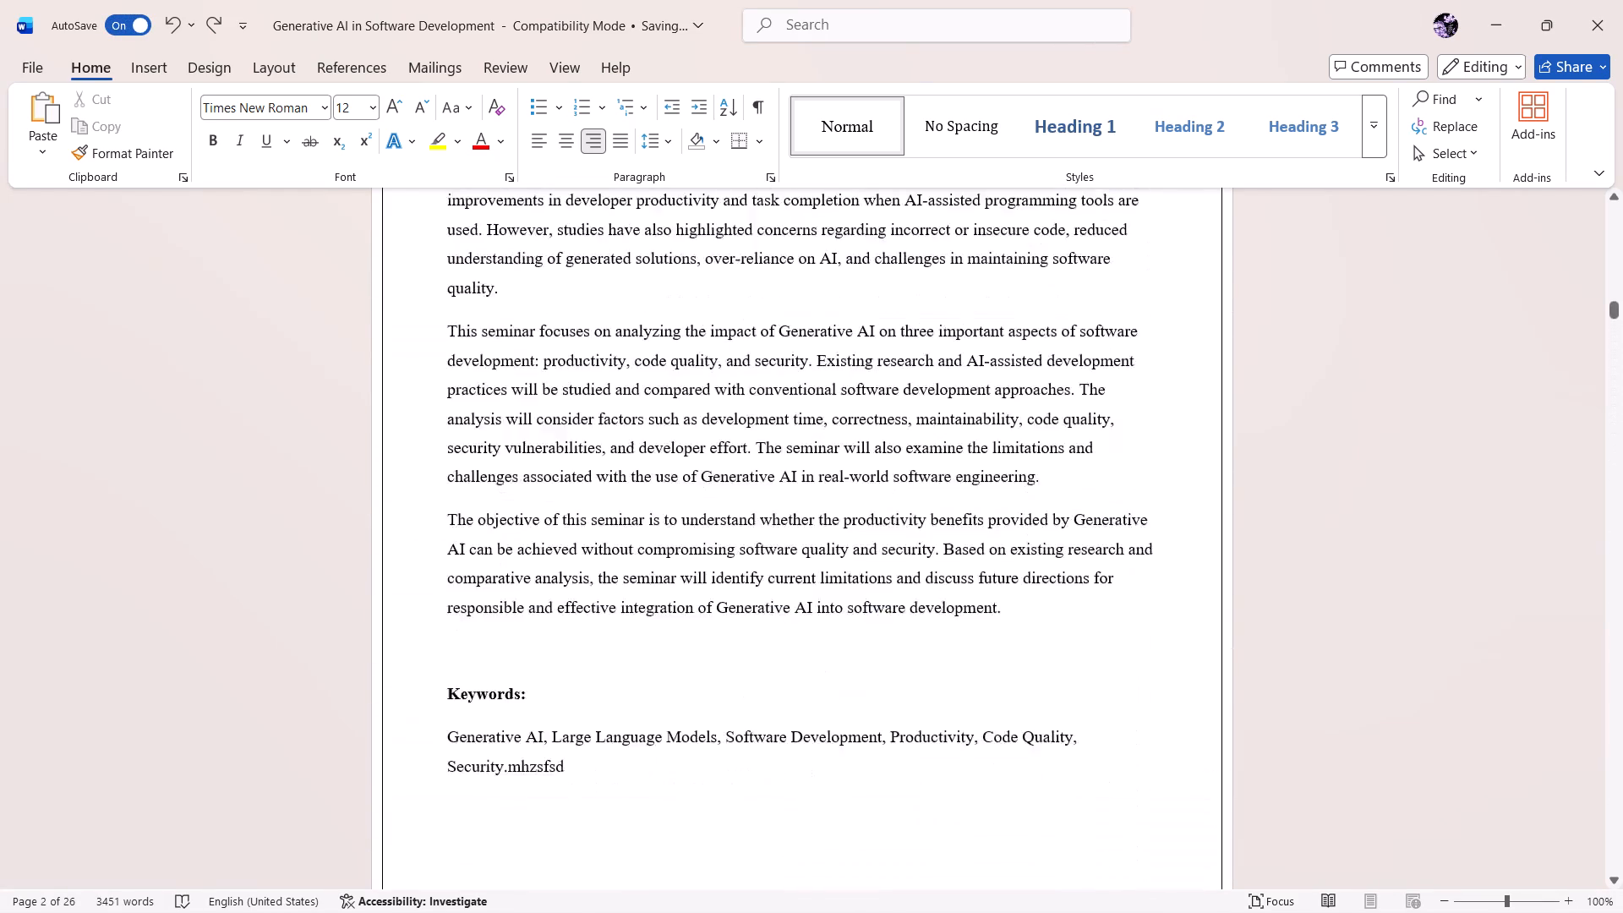
scroll(850, 493, up, 15)
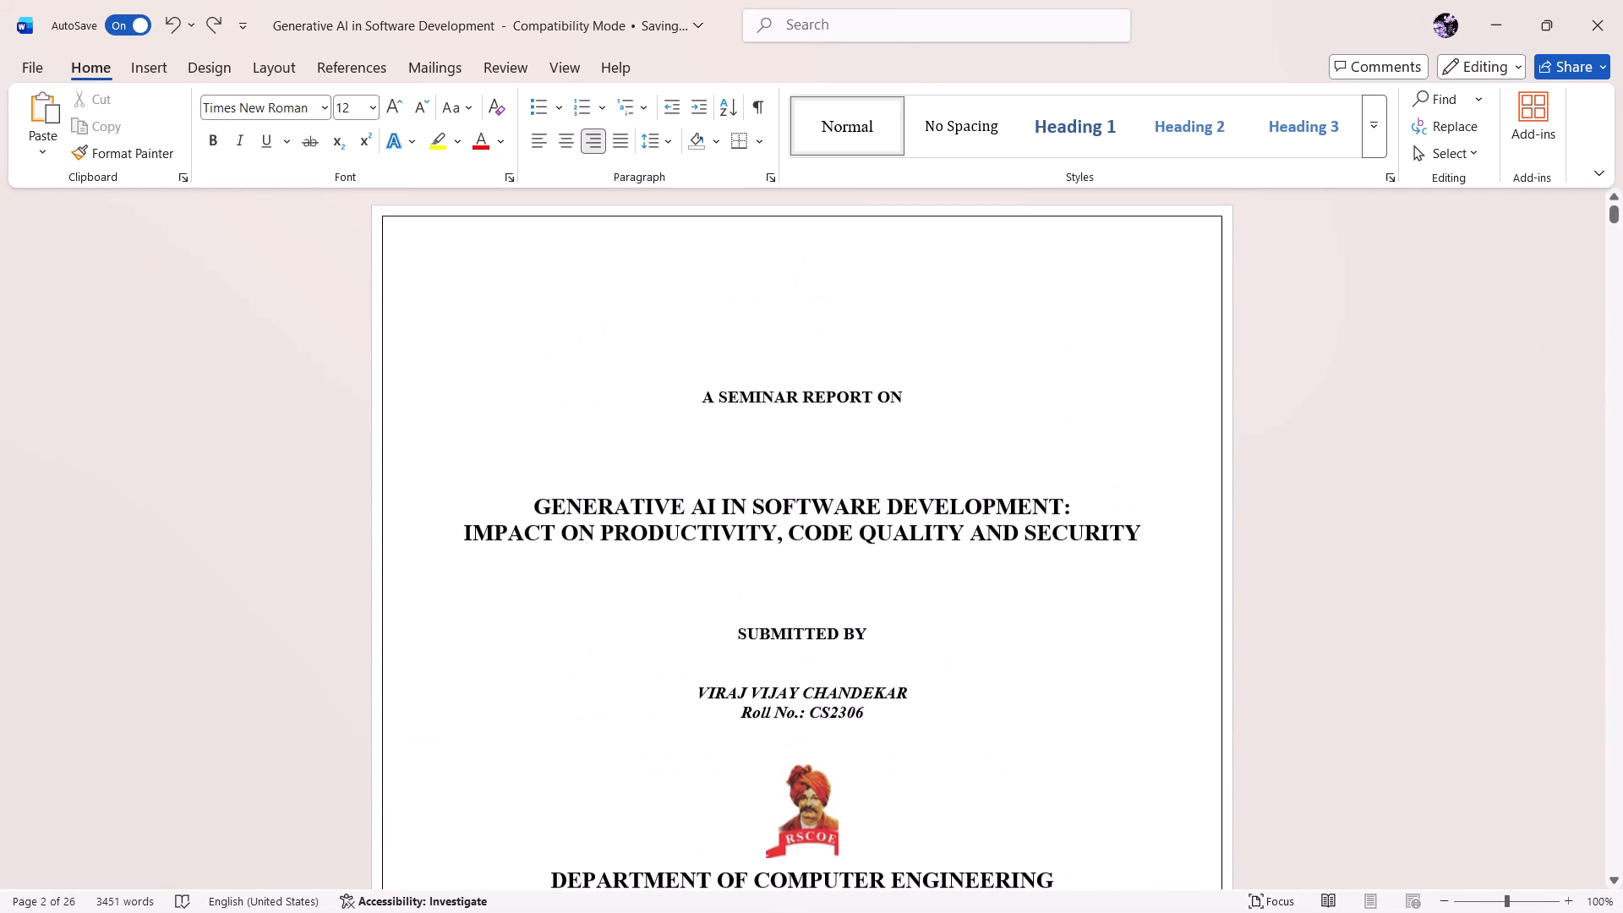
scroll(847, 390, down, 4)
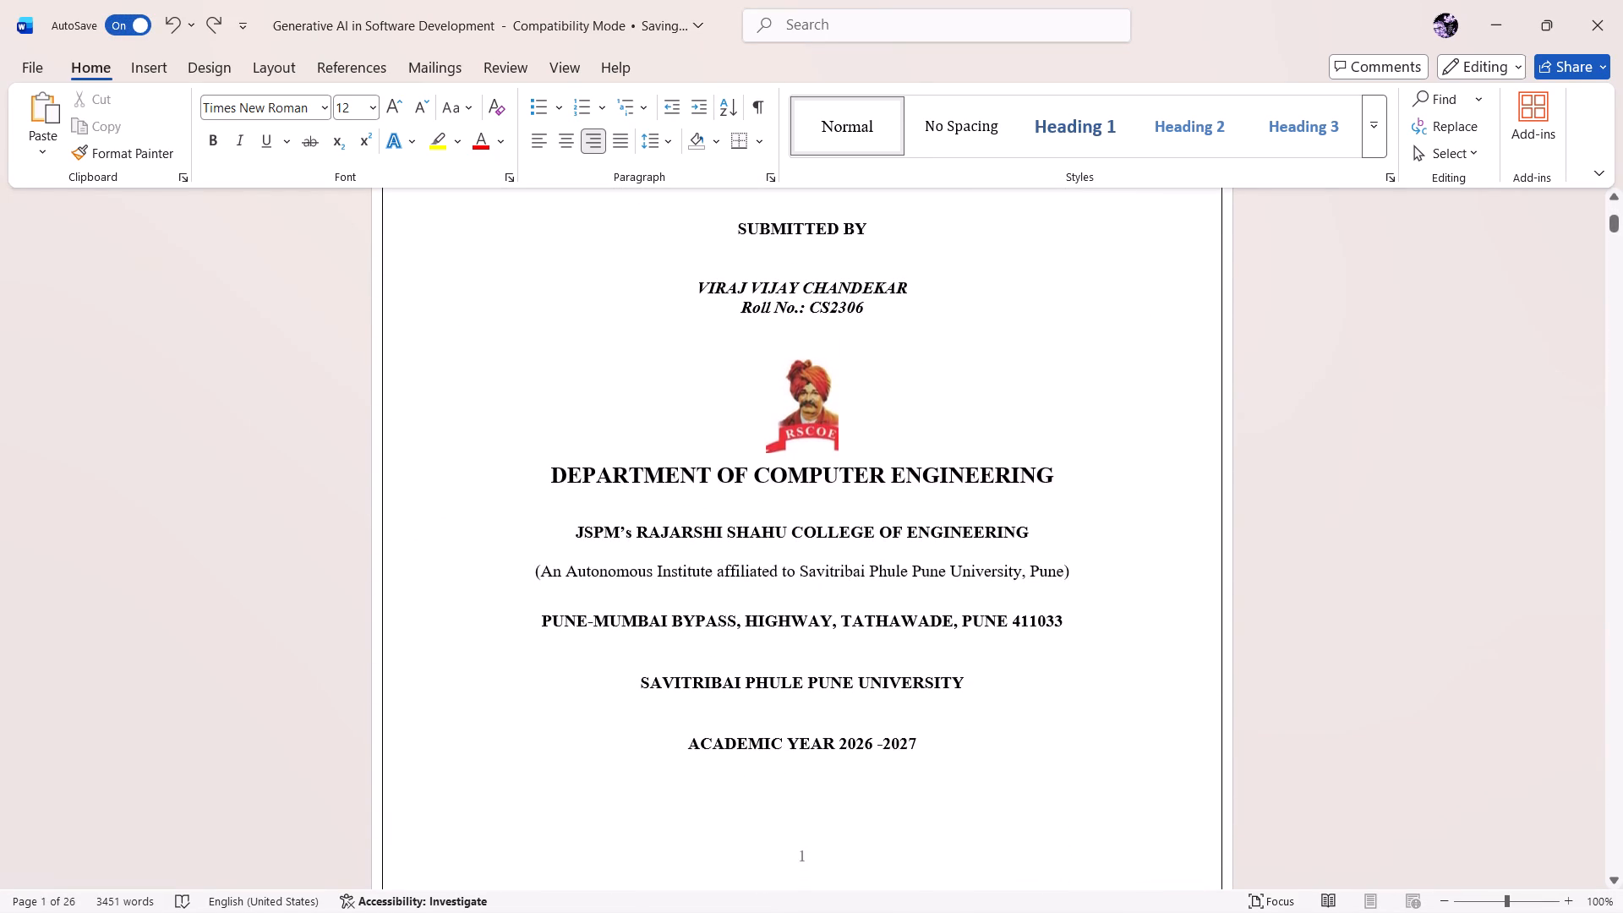
scroll(847, 390, up, 1)
scroll(847, 390, down, 2)
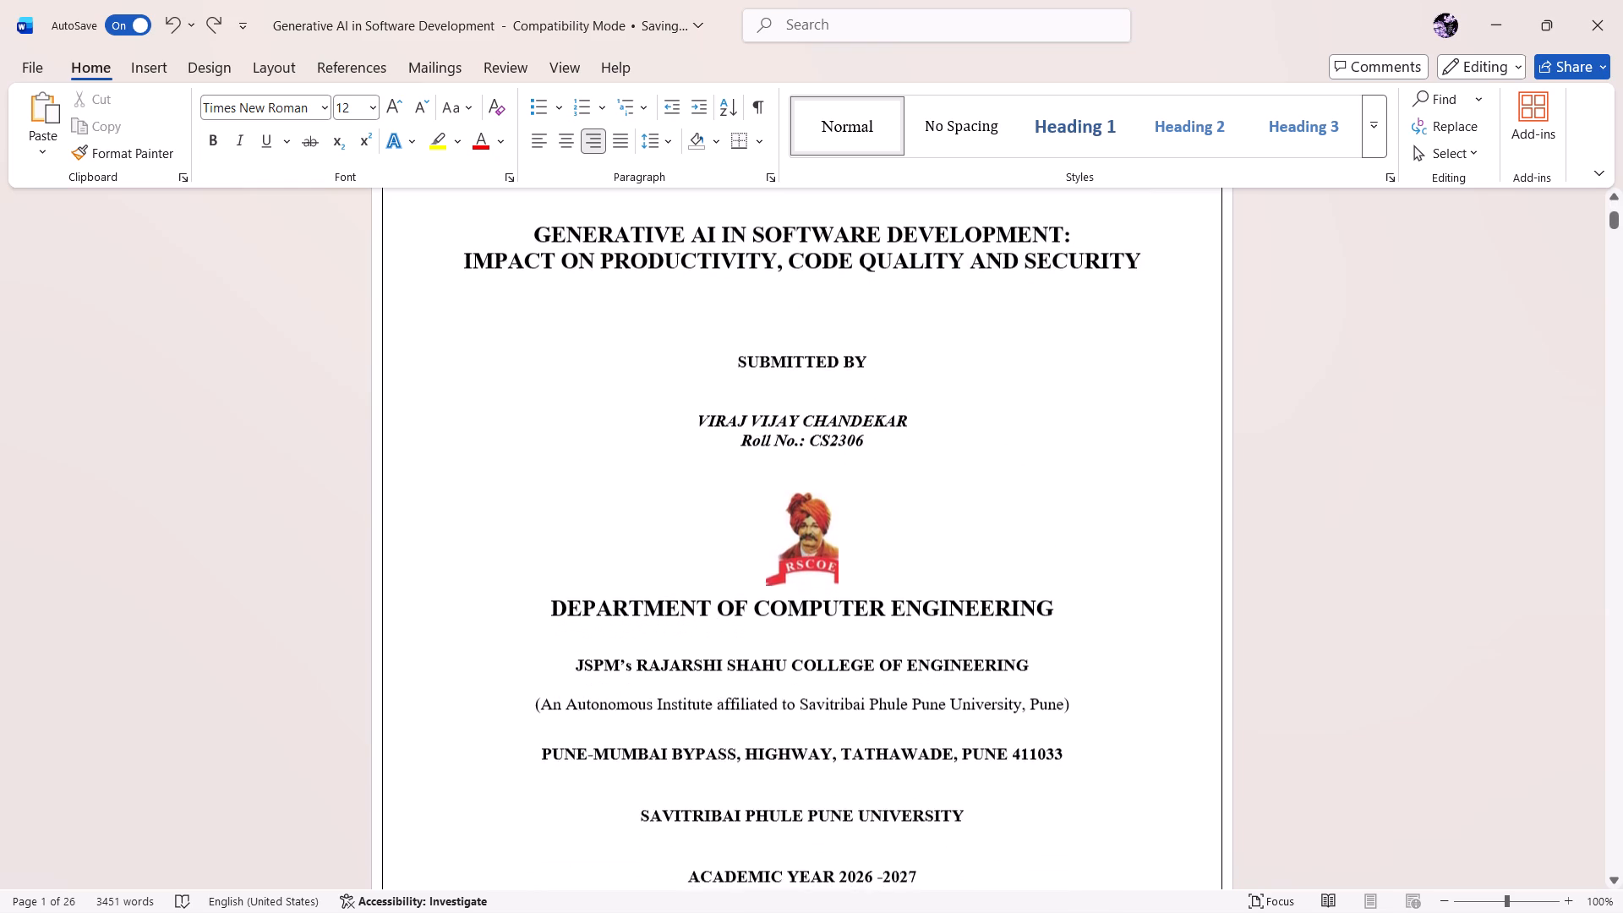
scroll(847, 390, down, 2)
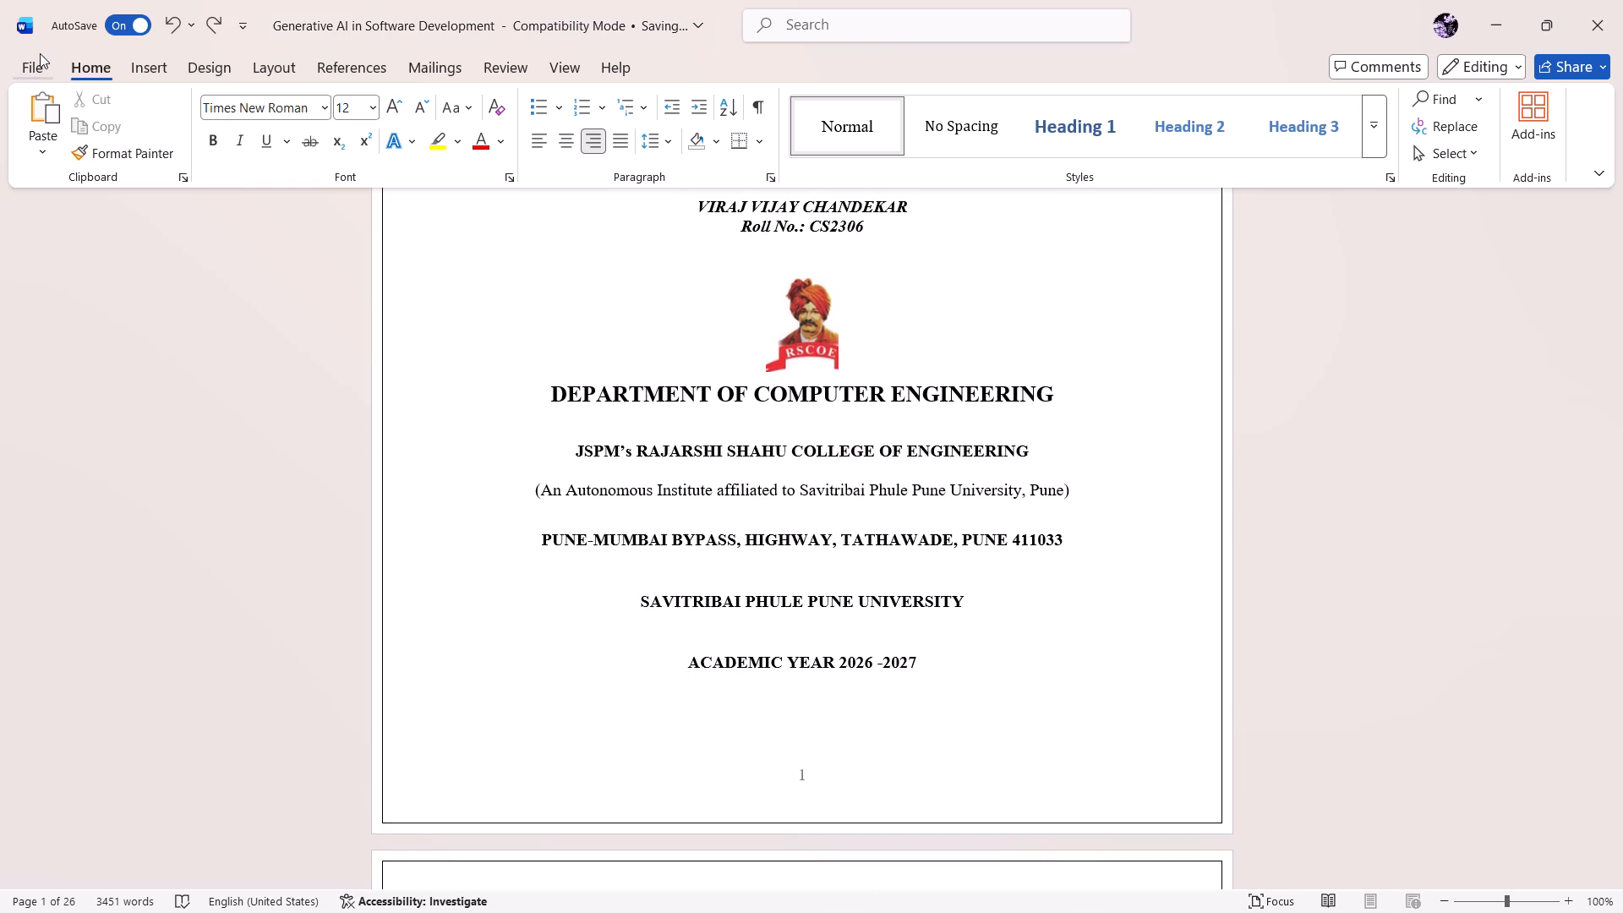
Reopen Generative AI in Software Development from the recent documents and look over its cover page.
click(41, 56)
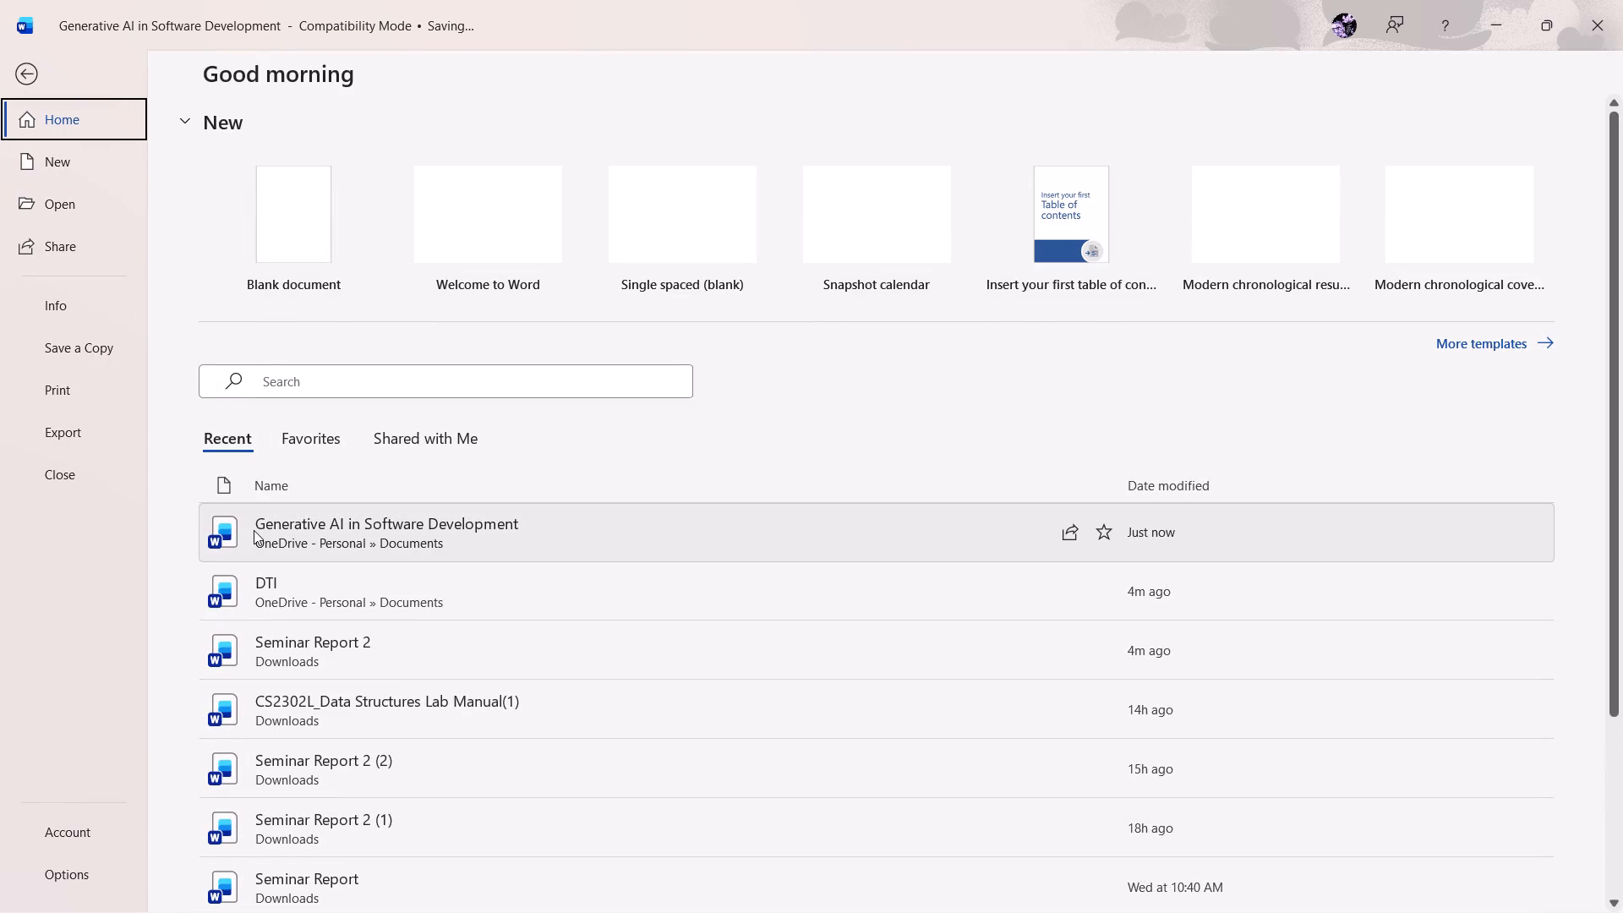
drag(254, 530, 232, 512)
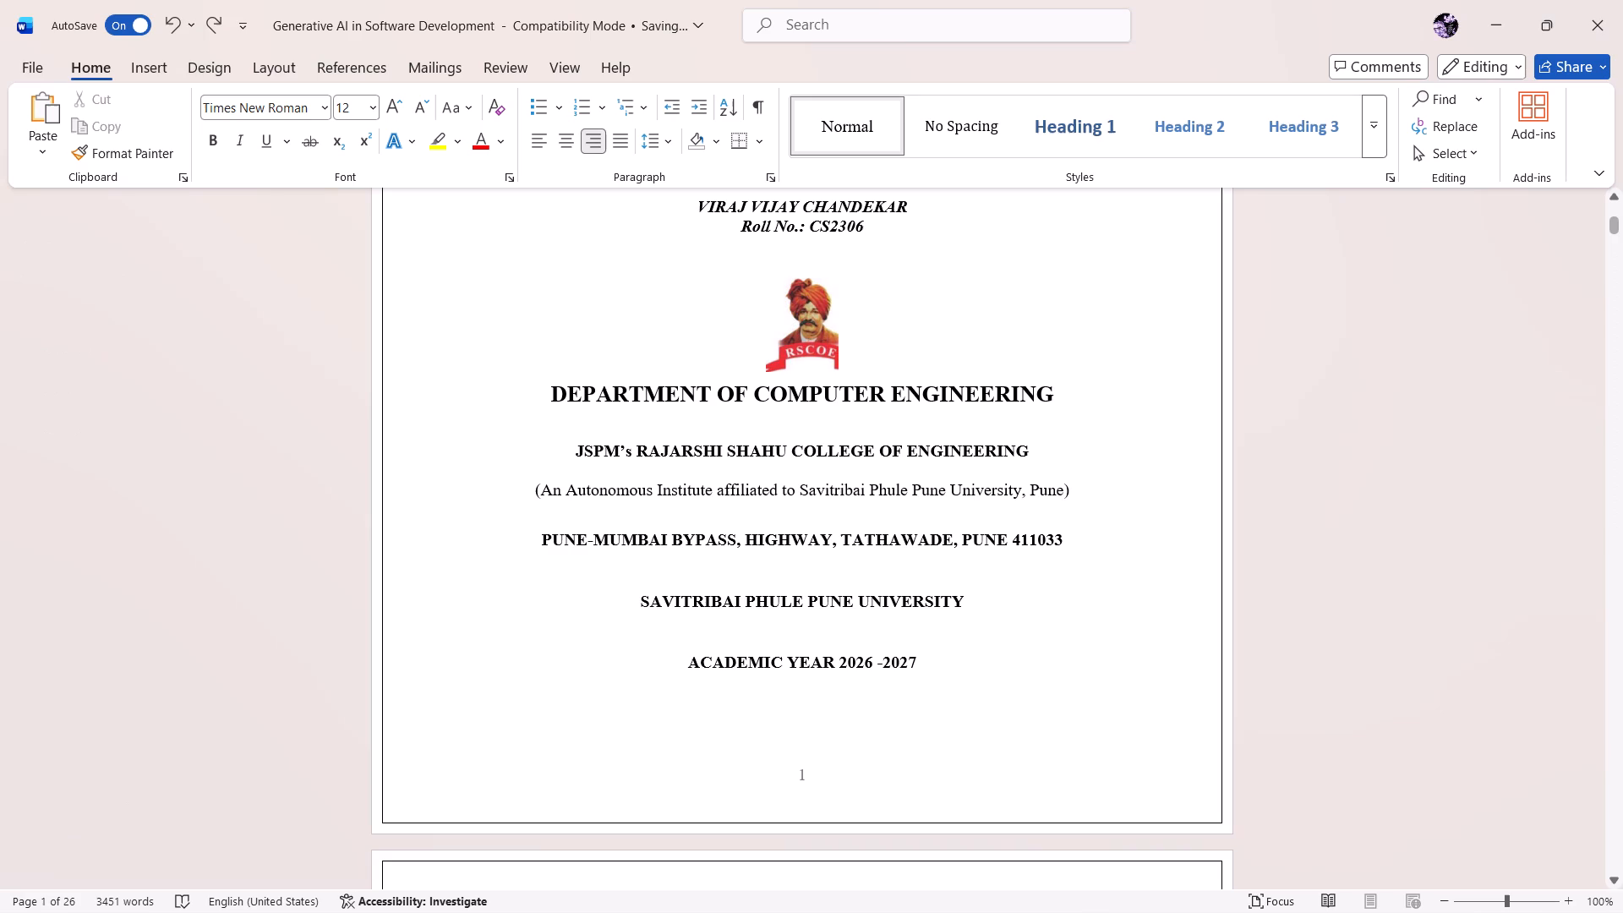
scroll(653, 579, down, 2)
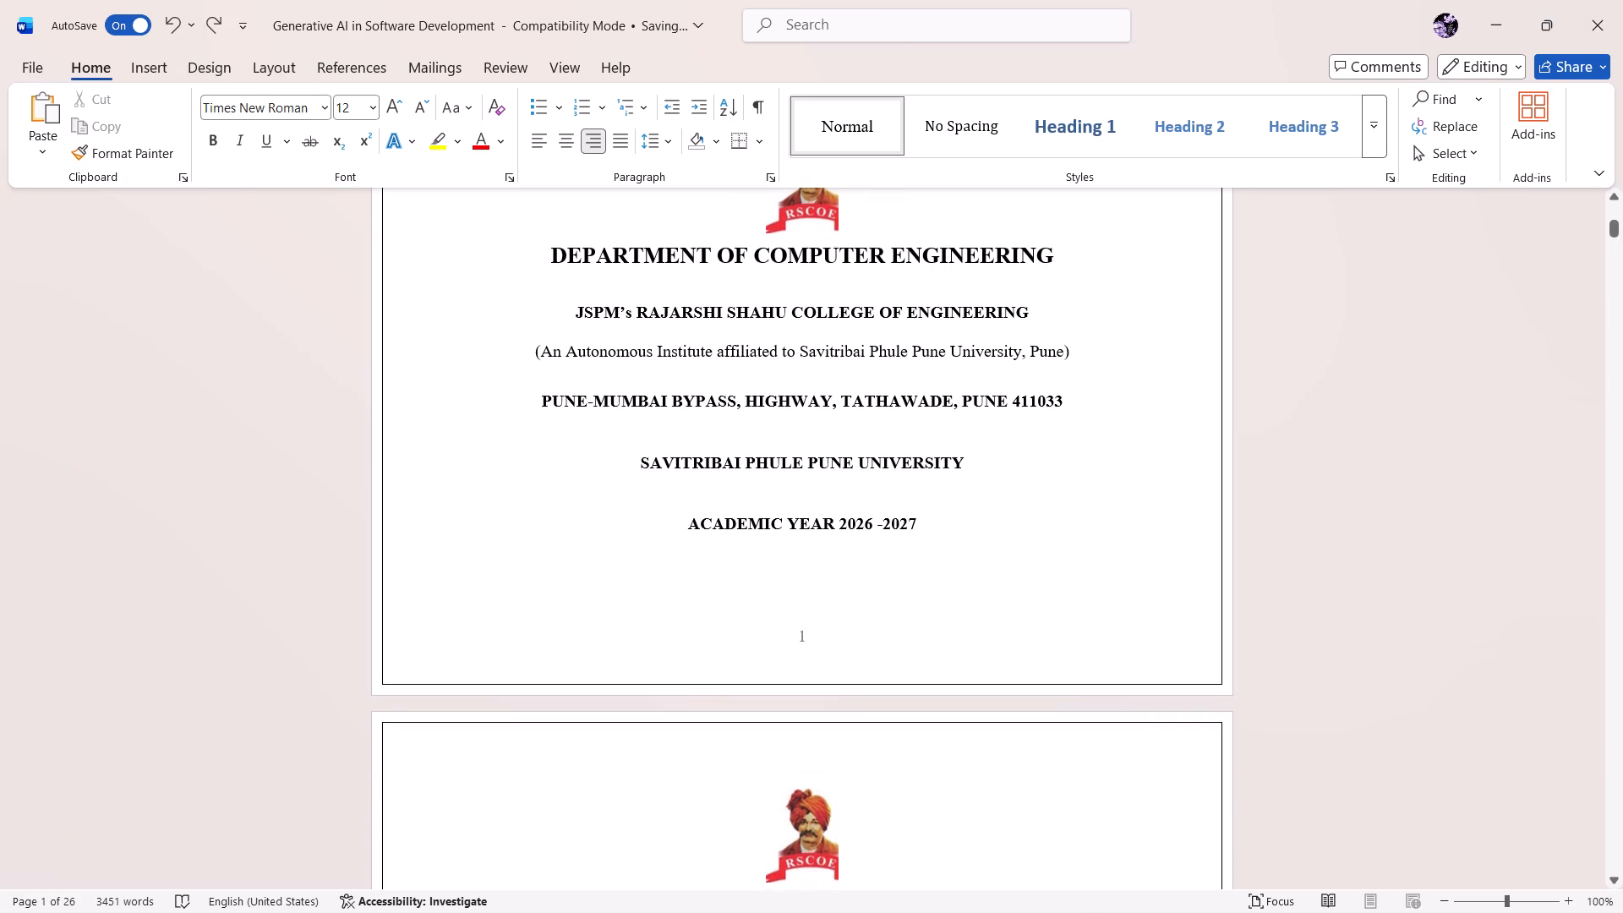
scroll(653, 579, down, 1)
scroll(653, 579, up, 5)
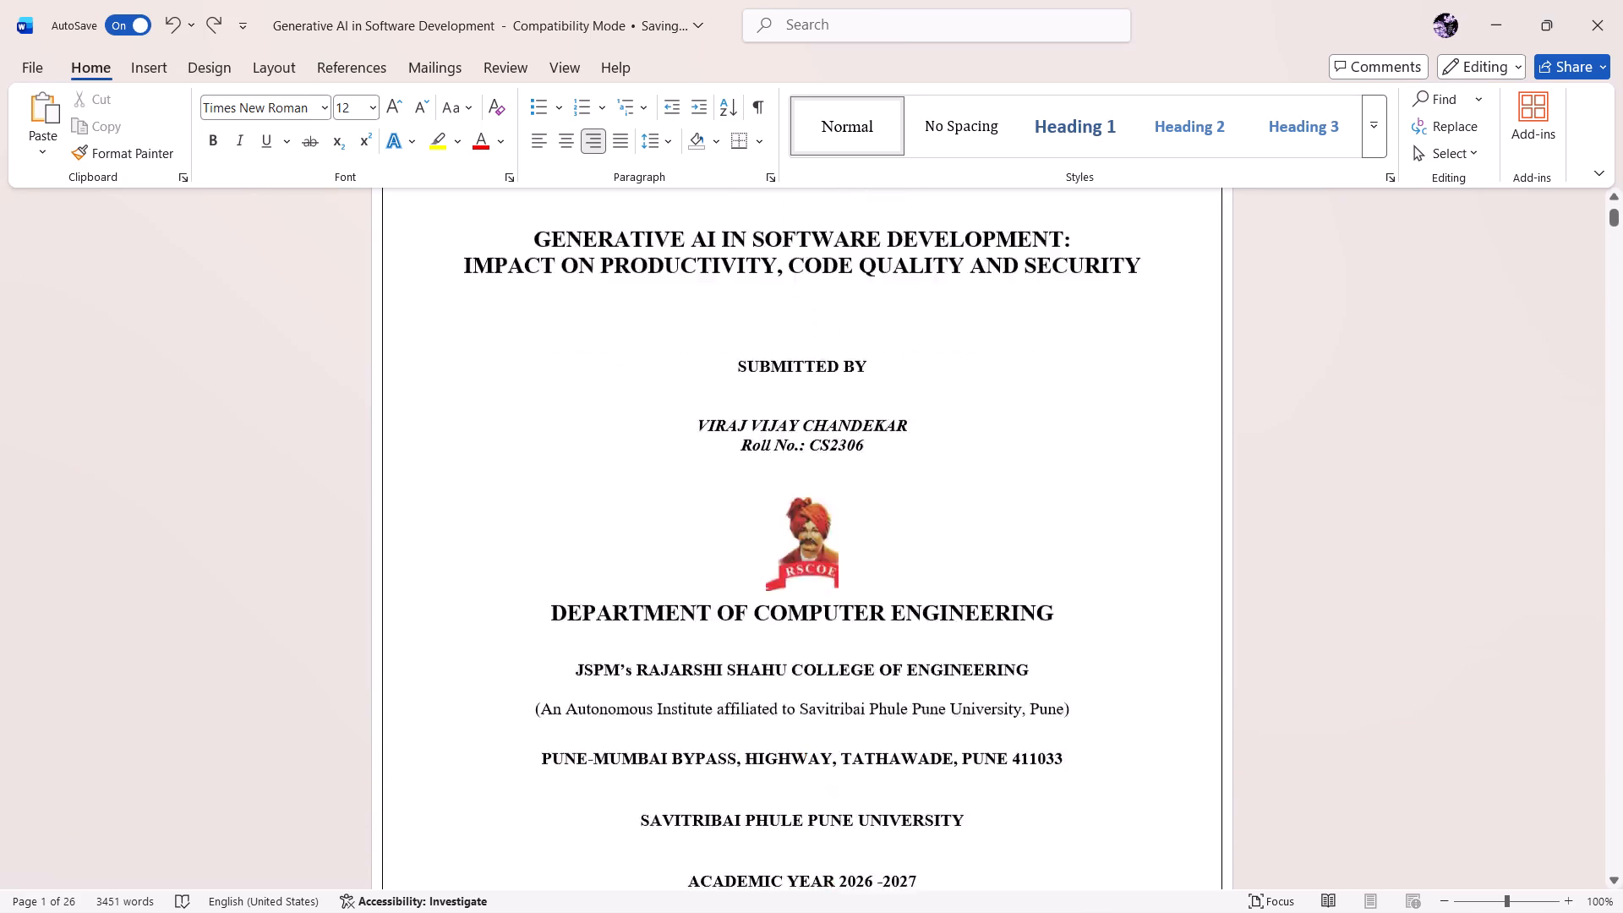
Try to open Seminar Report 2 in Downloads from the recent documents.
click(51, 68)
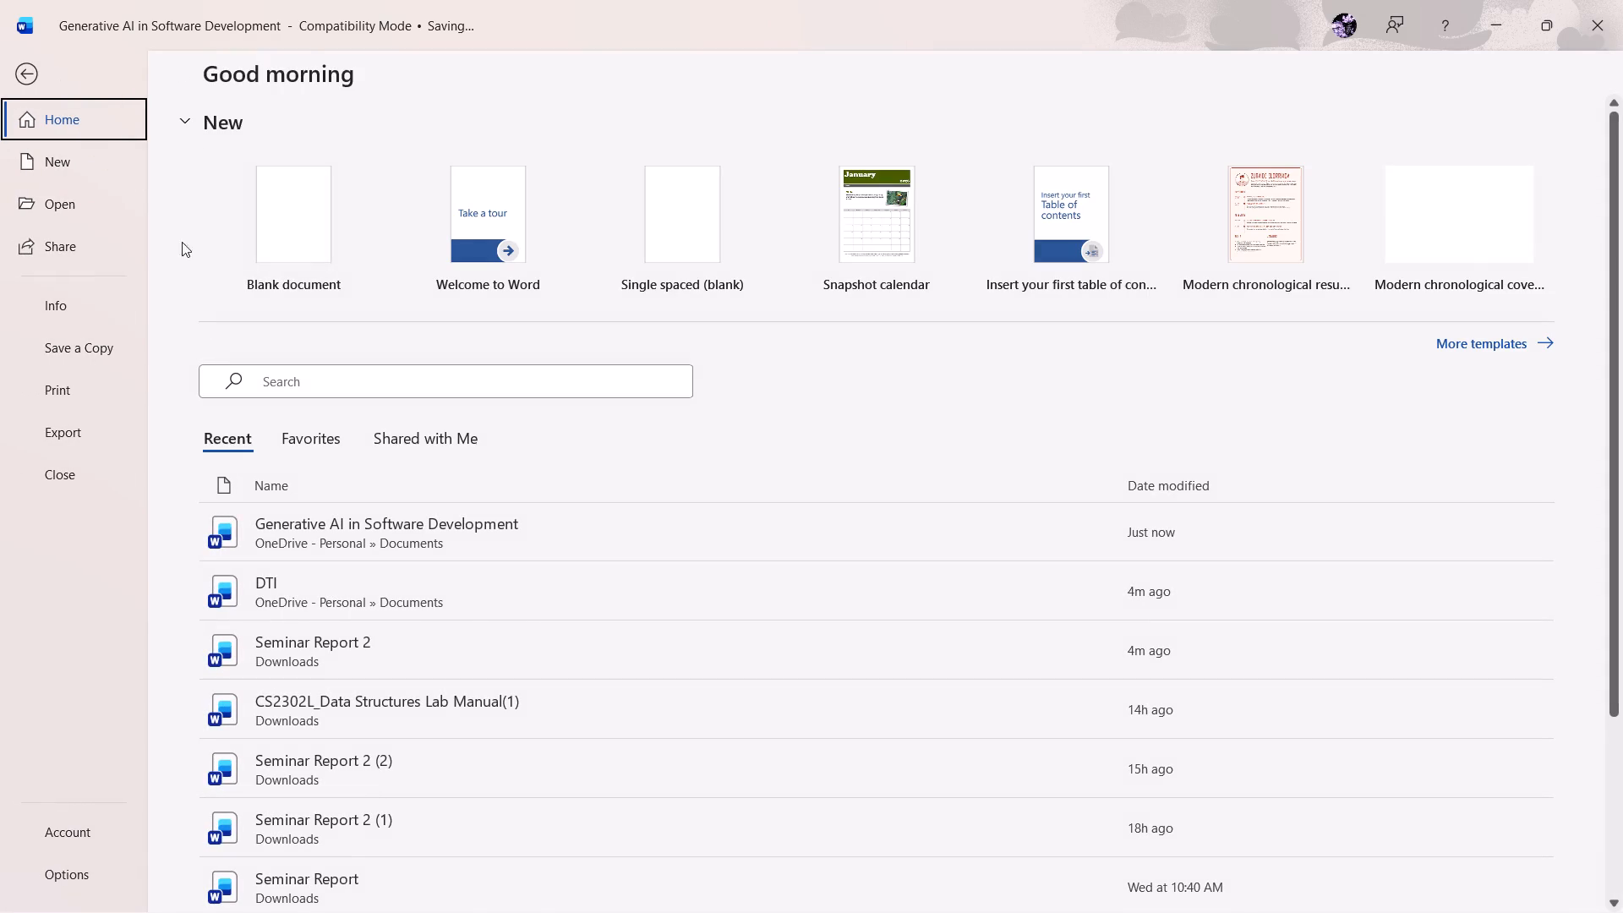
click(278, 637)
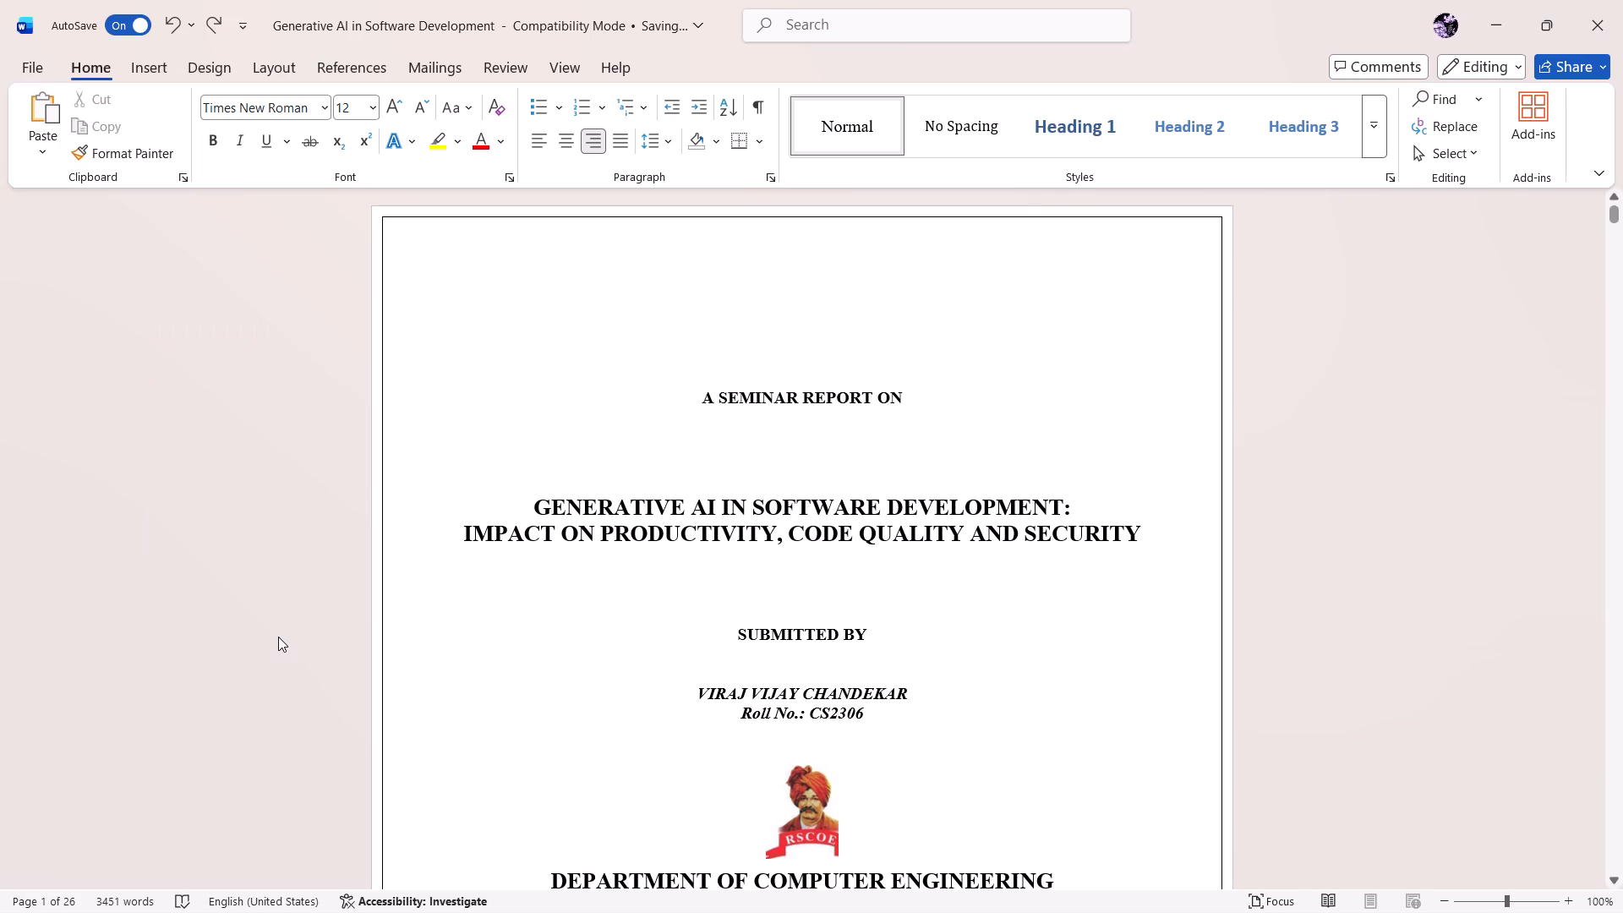
Check the cover page and the certificate page's signatory block.
scroll(567, 615, down, 6)
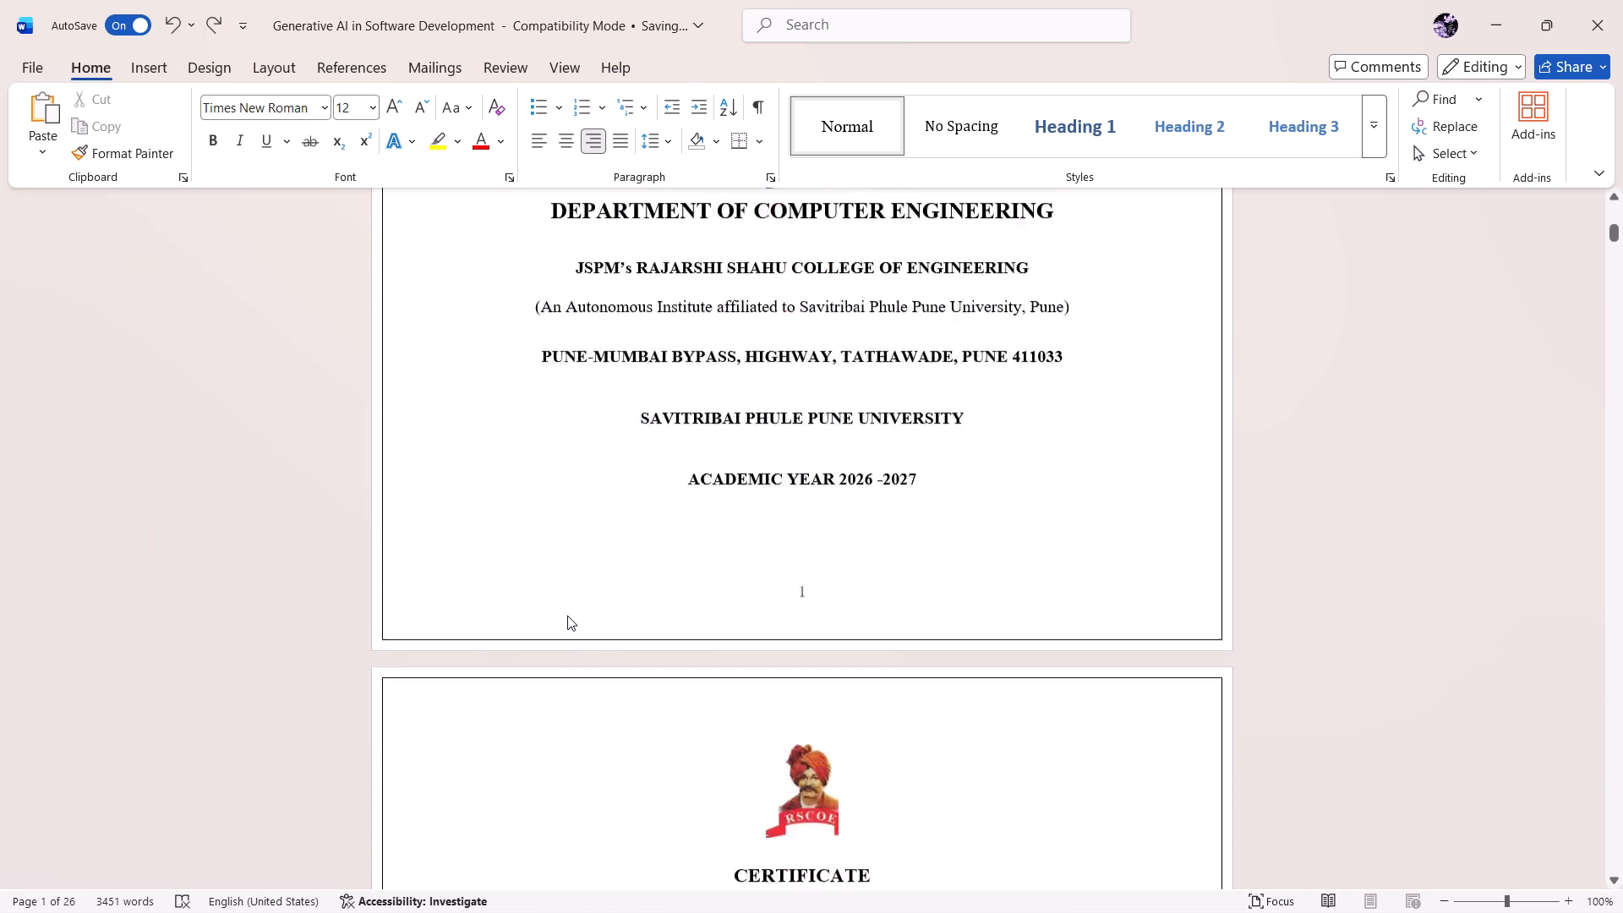
scroll(567, 615, down, 7)
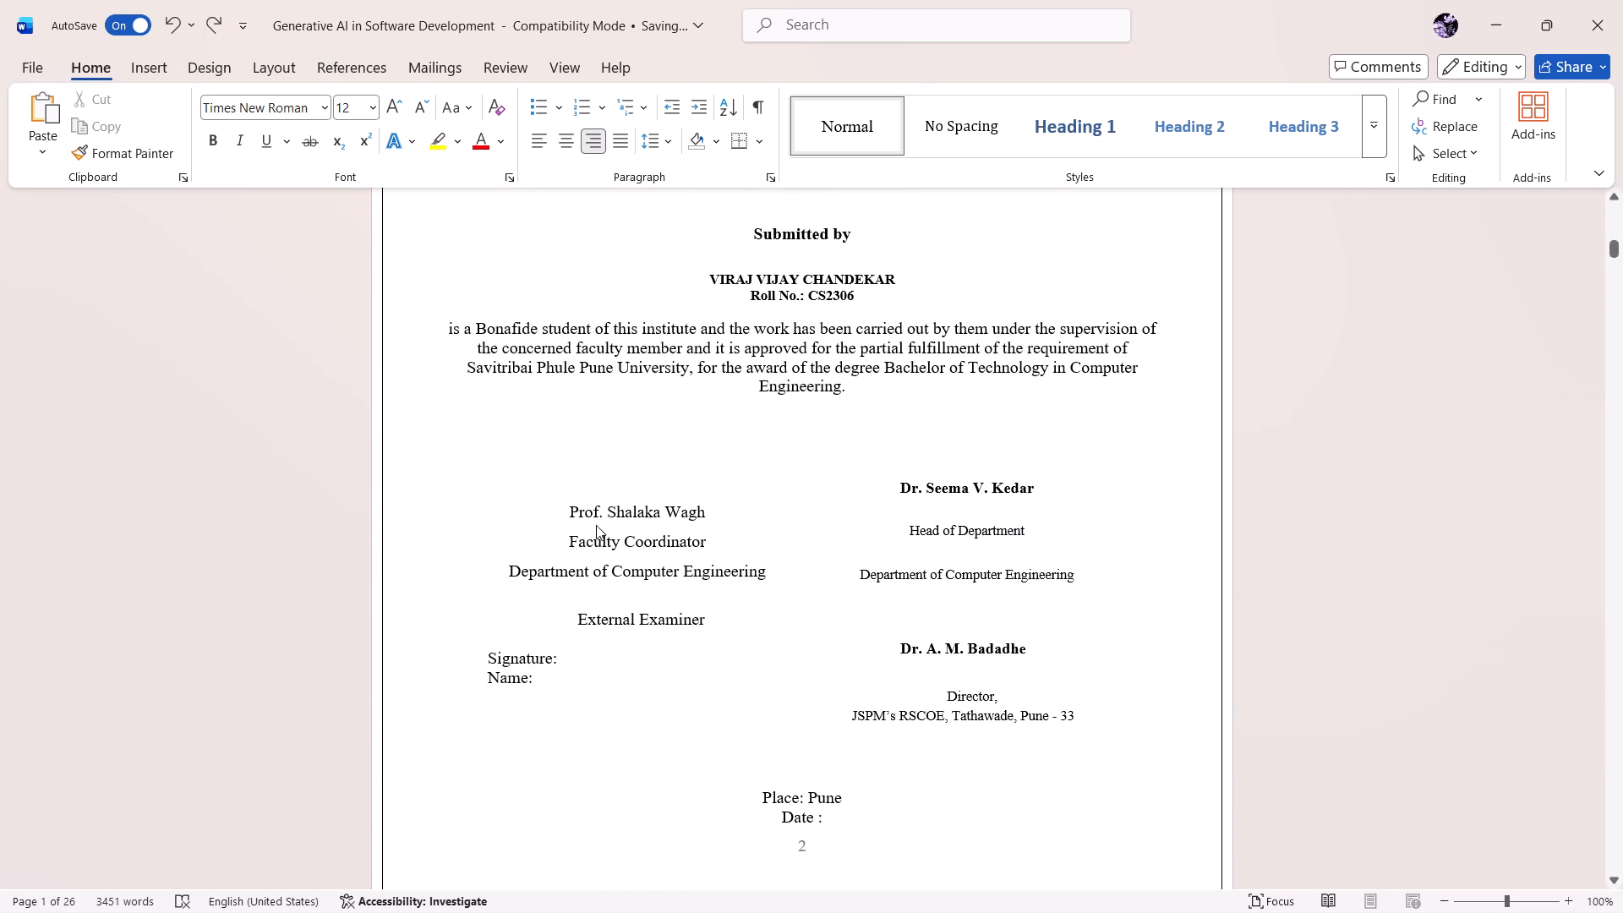
scroll(675, 507, down, 1)
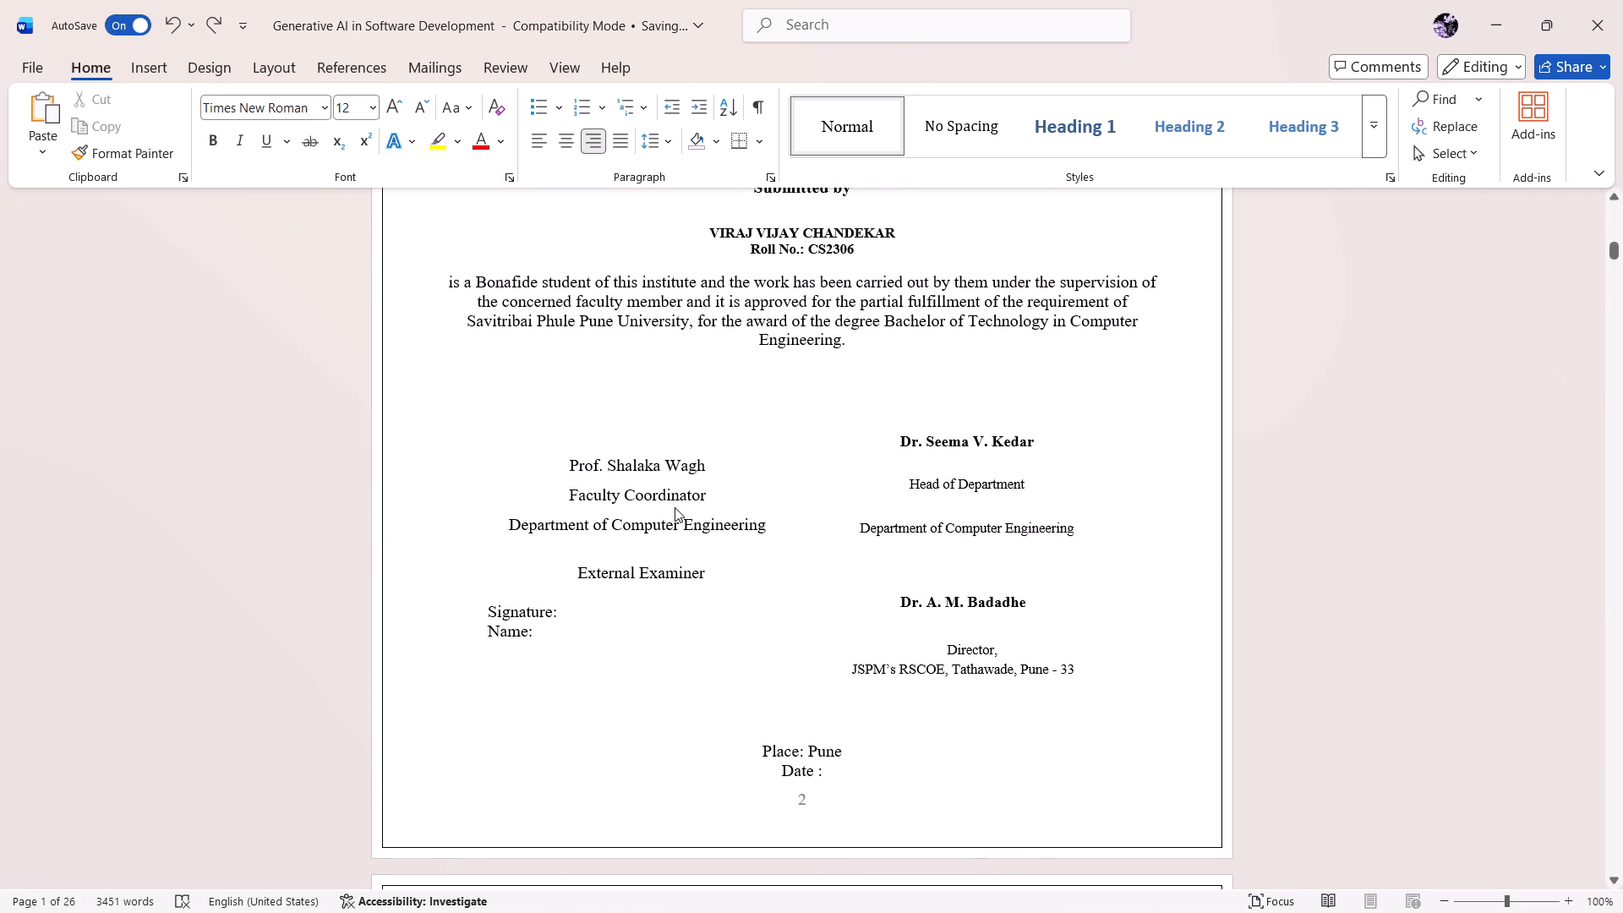
scroll(675, 507, down, 1)
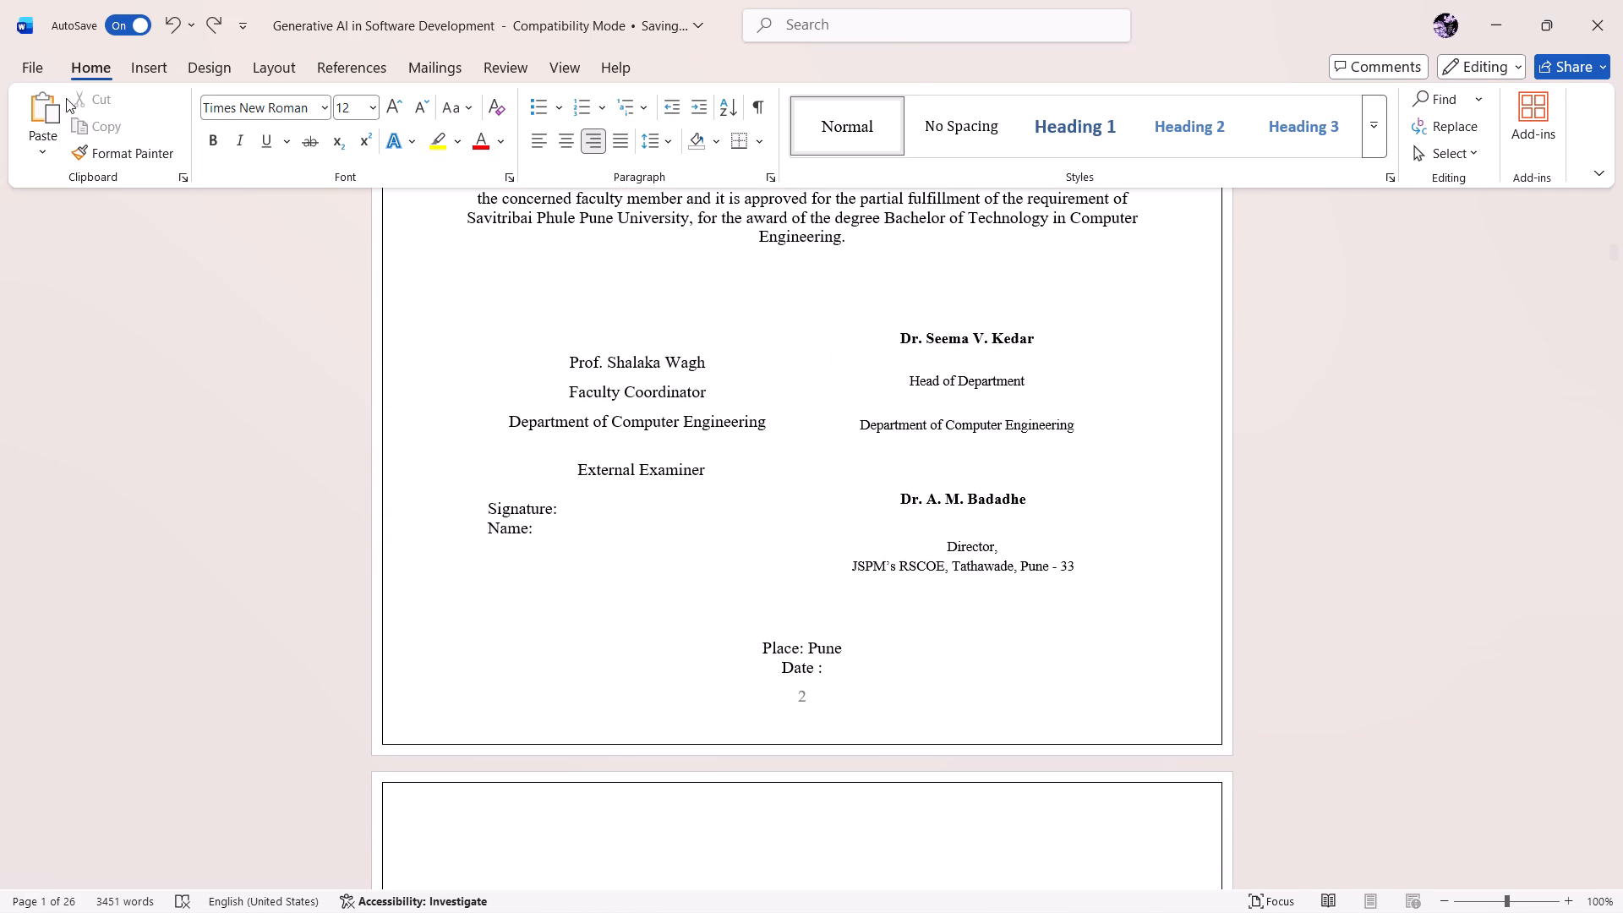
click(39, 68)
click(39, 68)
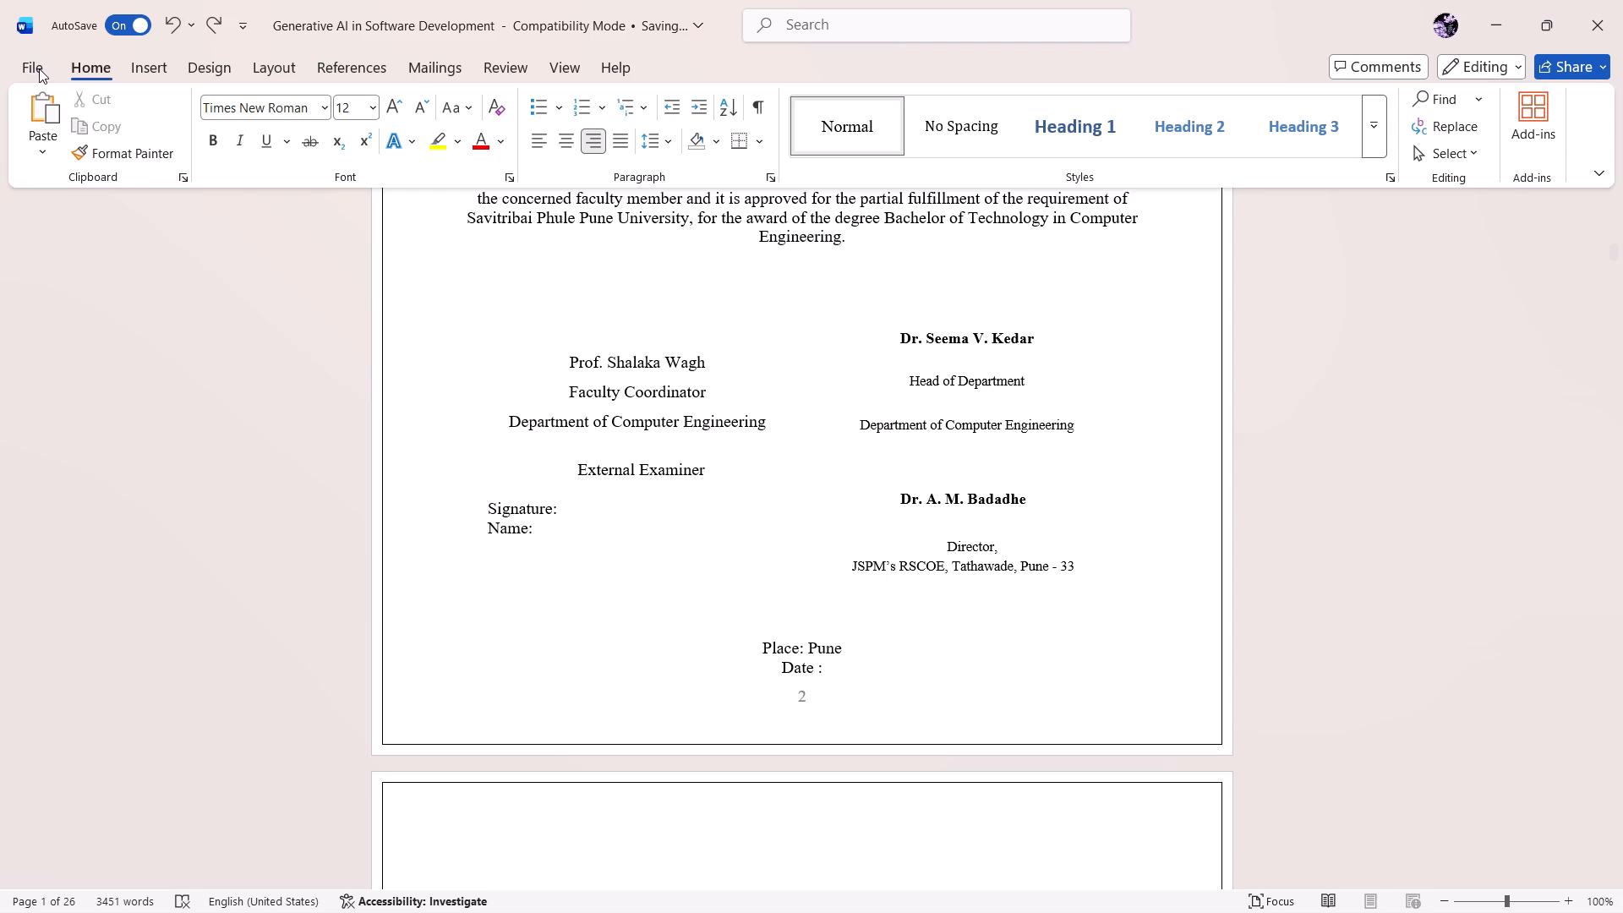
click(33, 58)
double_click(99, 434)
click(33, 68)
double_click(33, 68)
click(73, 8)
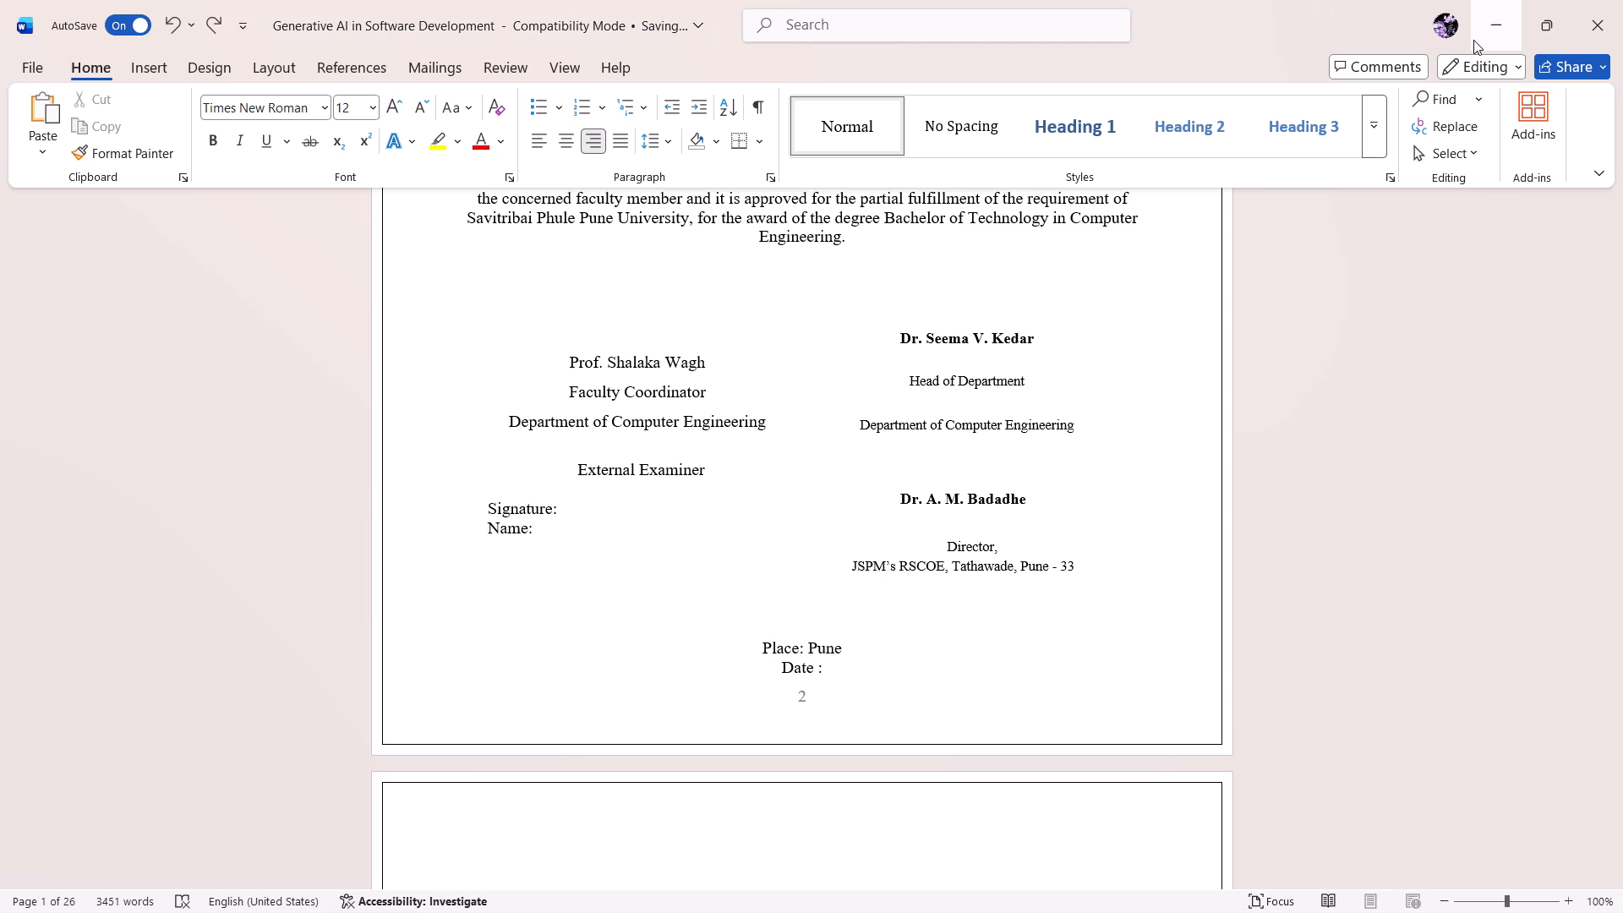
Switch to File Explorer and open the Word document Seminar Report 2 from the recent files.
click(1473, 40)
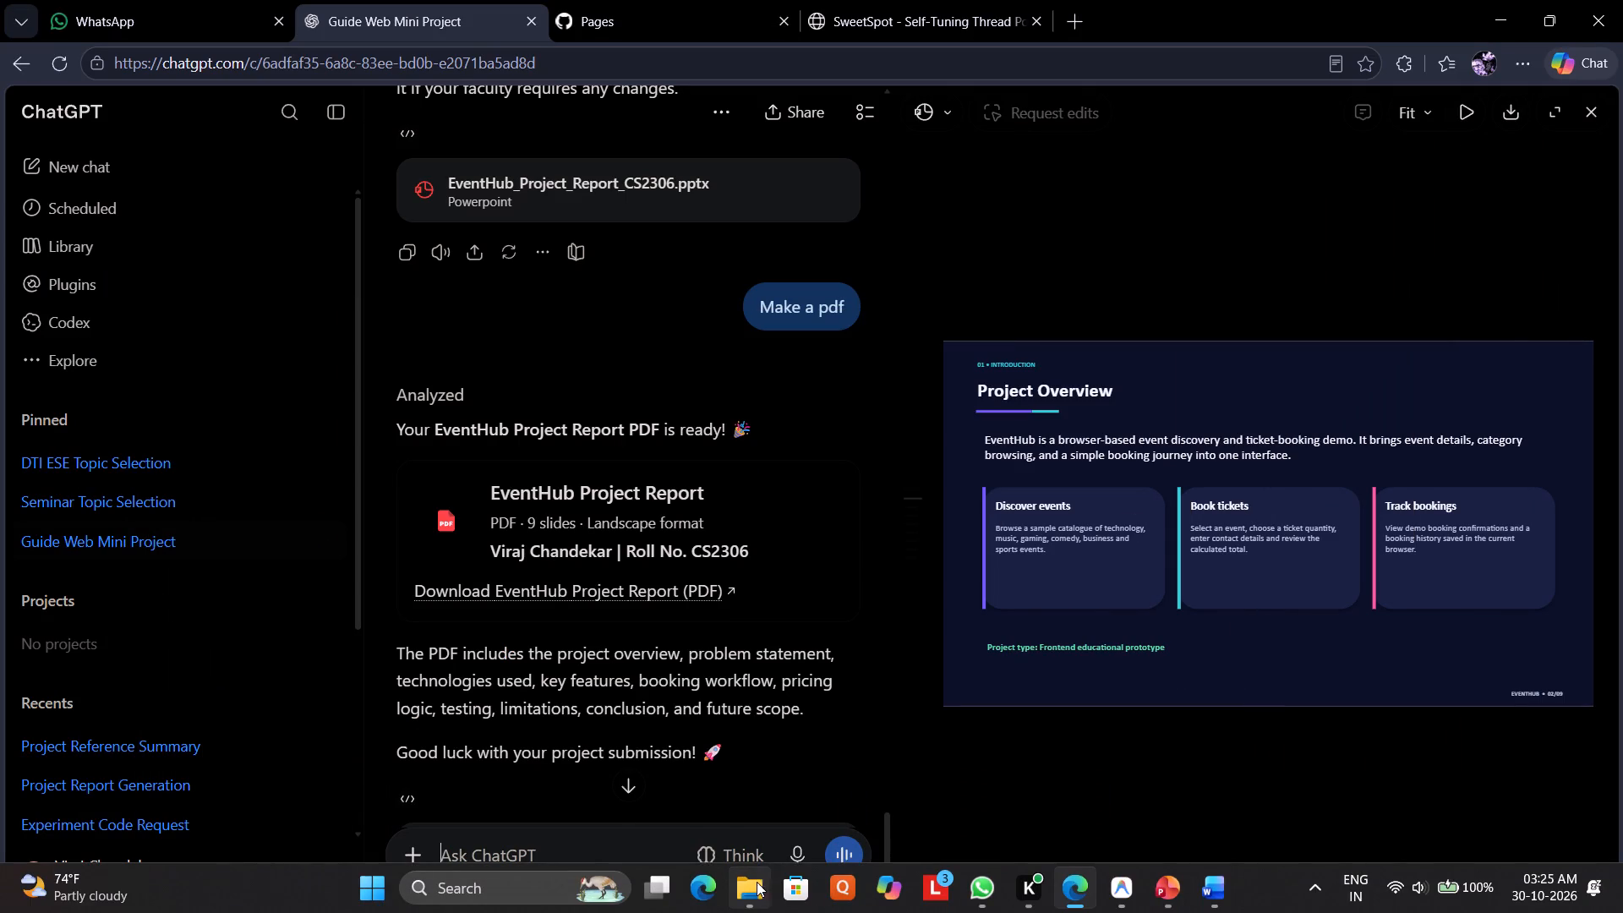
click(750, 882)
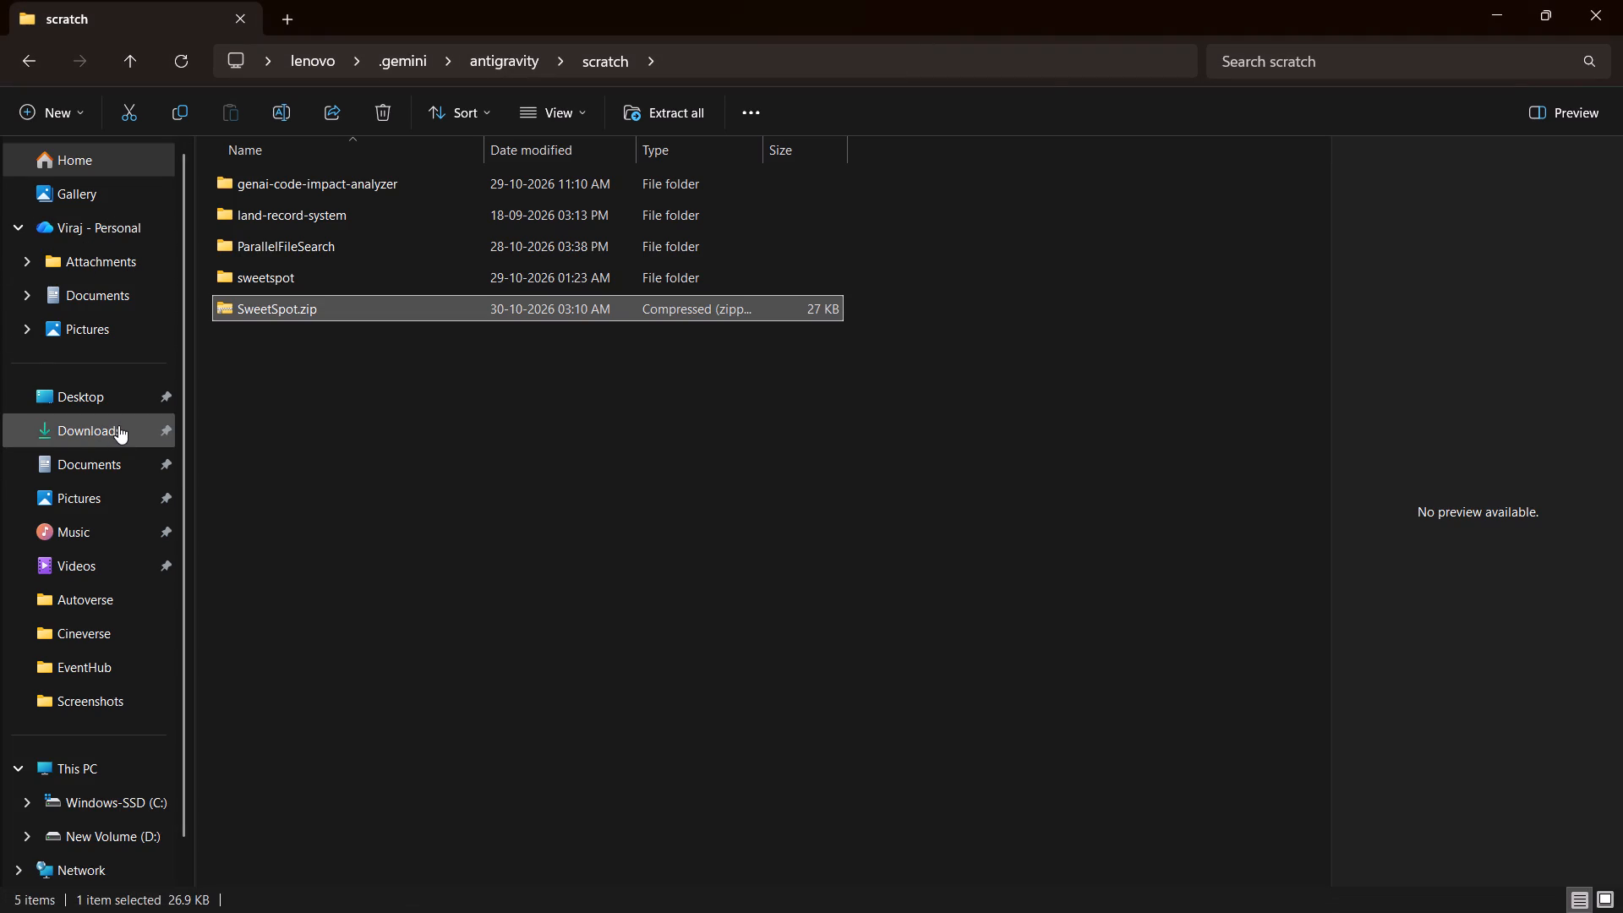
click(117, 172)
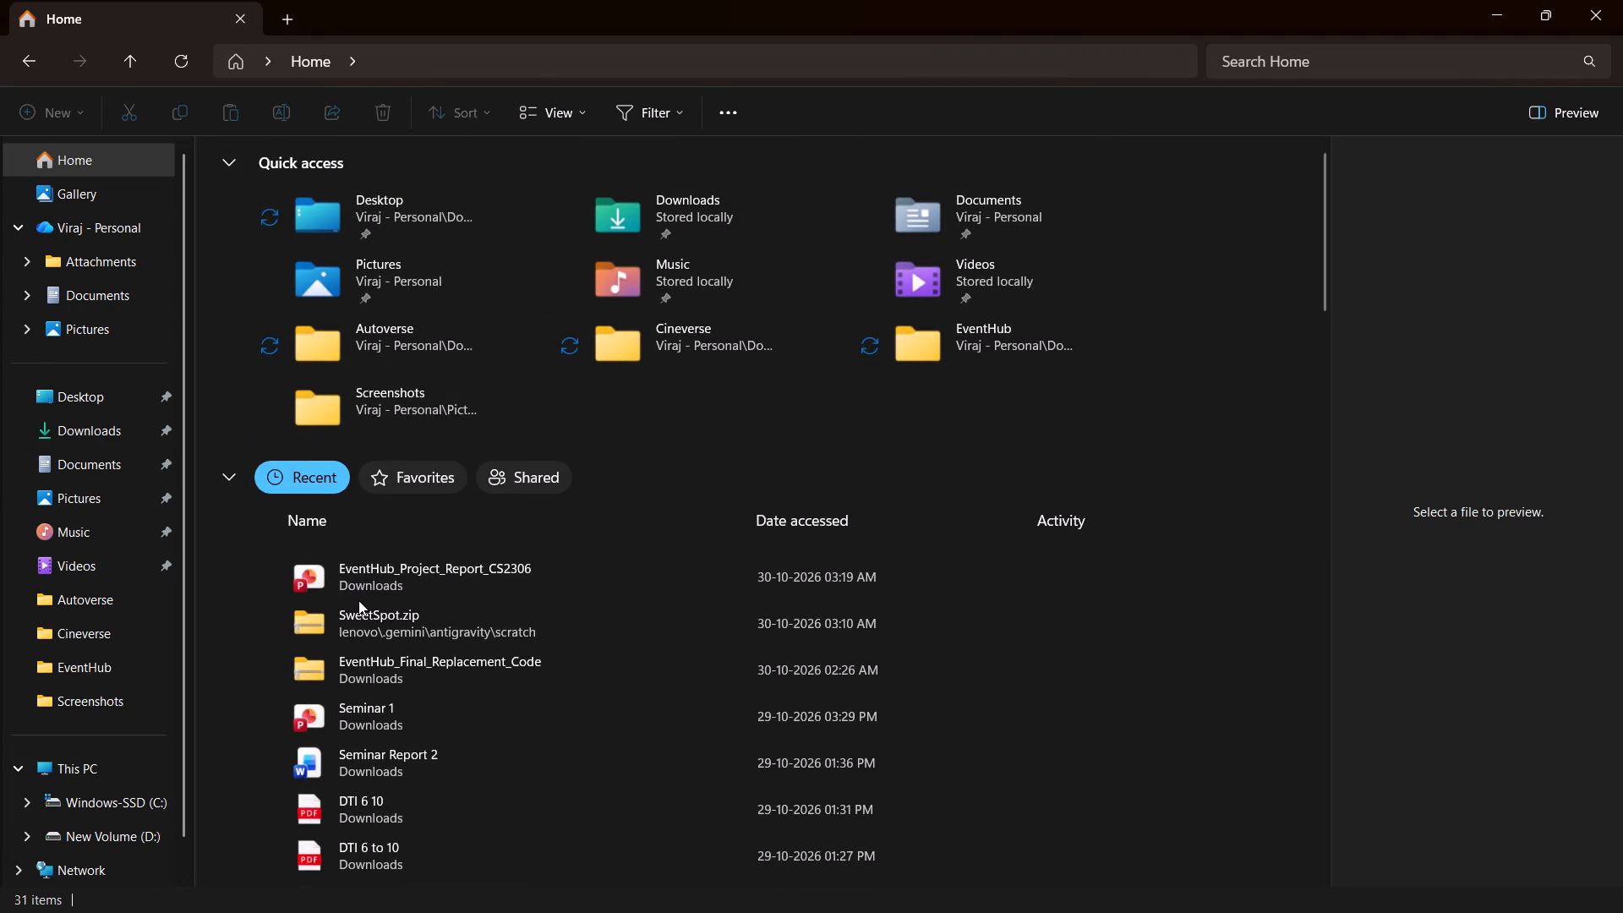
double_click(337, 755)
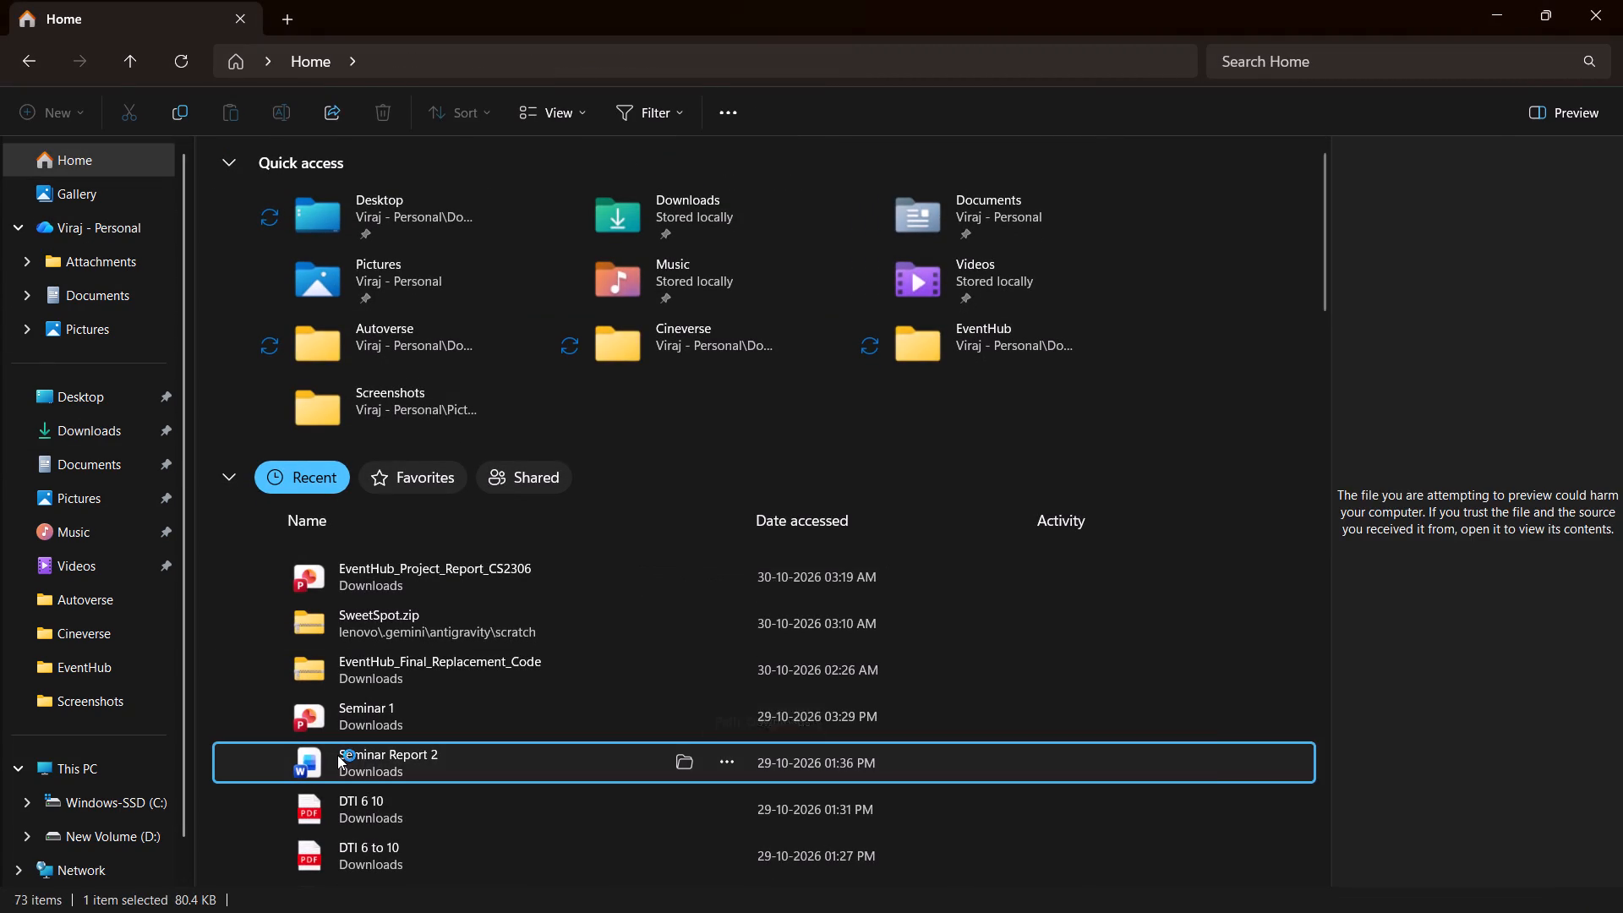
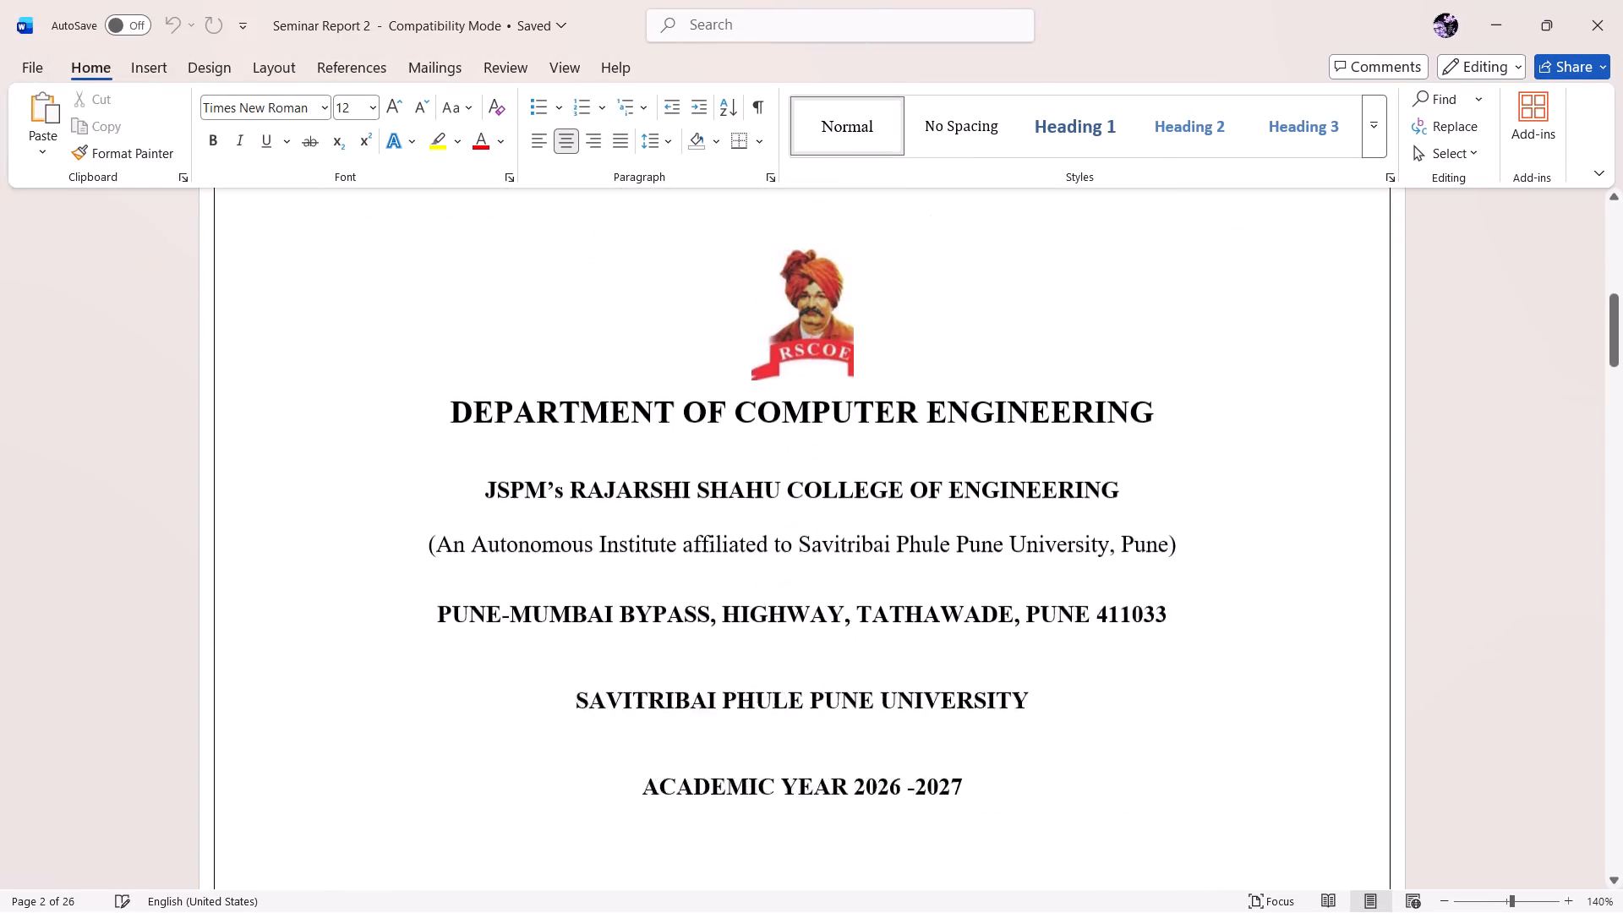
Look over the rest of Seminar Report 2's cover page and its certificate page down to the place and date lines.
scroll(596, 534, down, 1)
ctrl+scroll(623, 643, down, 1)
scroll(623, 643, right, 1)
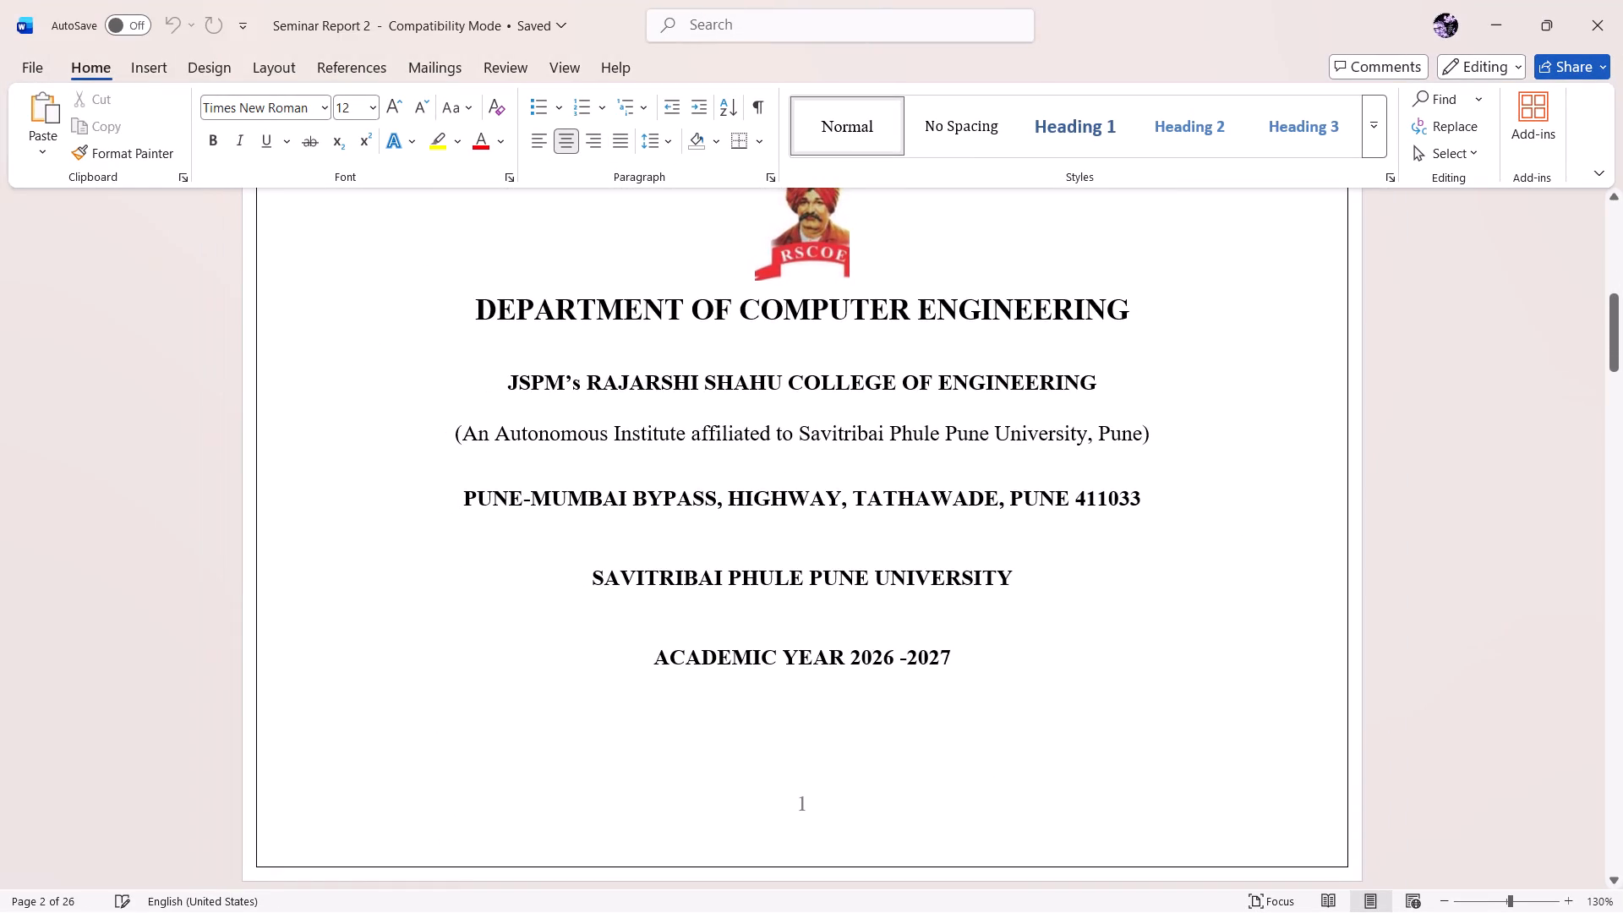
ctrl+scroll(623, 643, down, 3)
scroll(623, 643, down, 7)
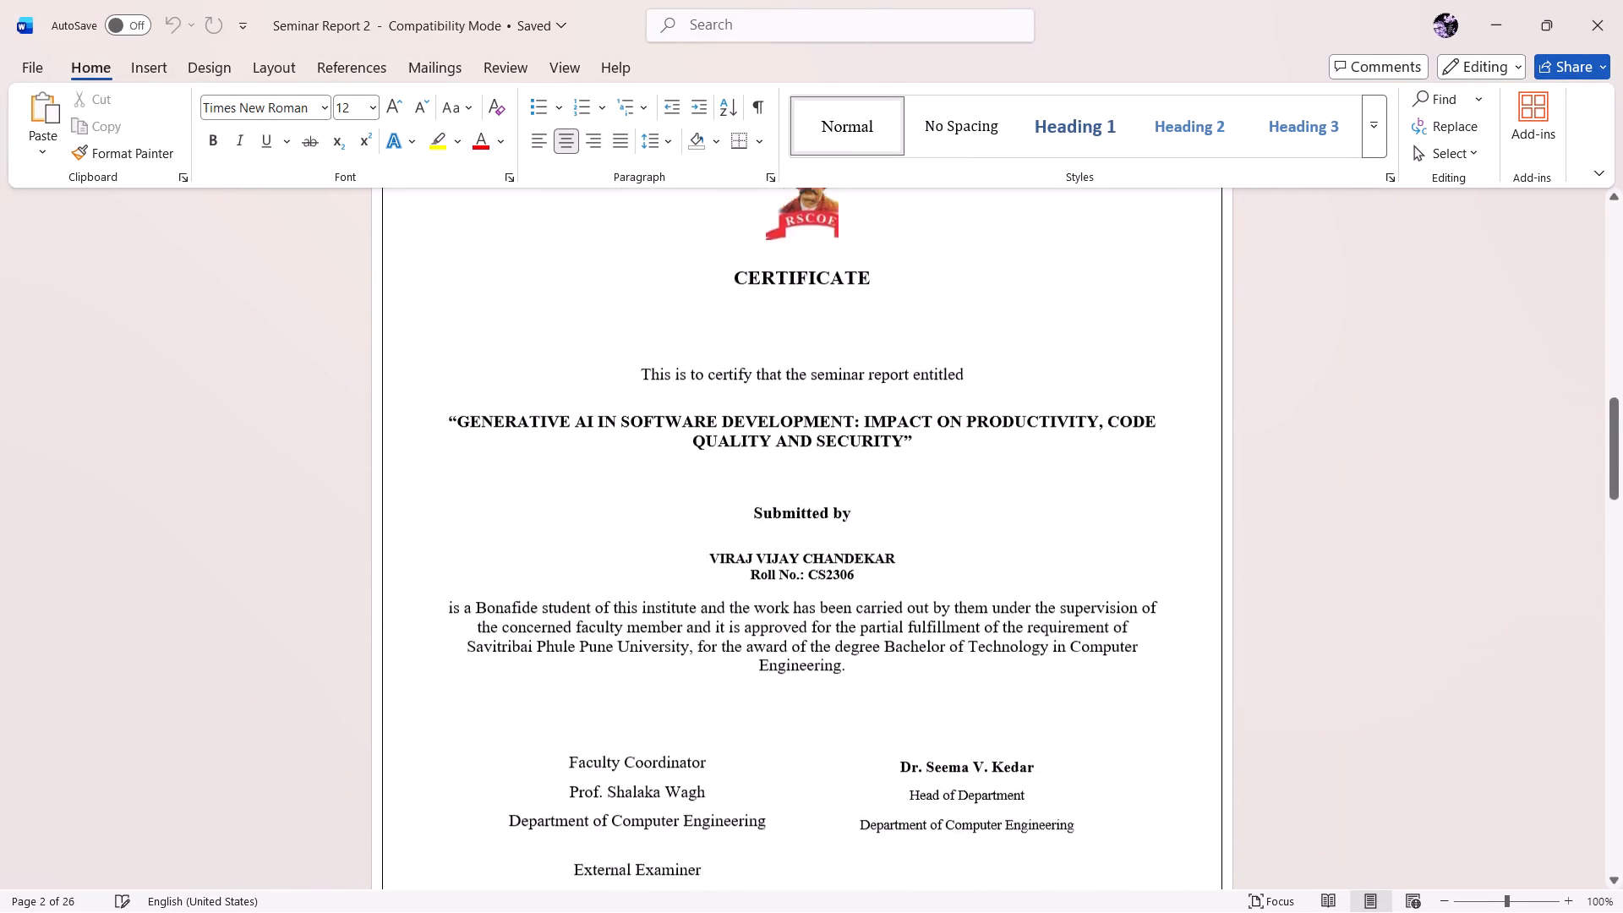
scroll(623, 643, down, 2)
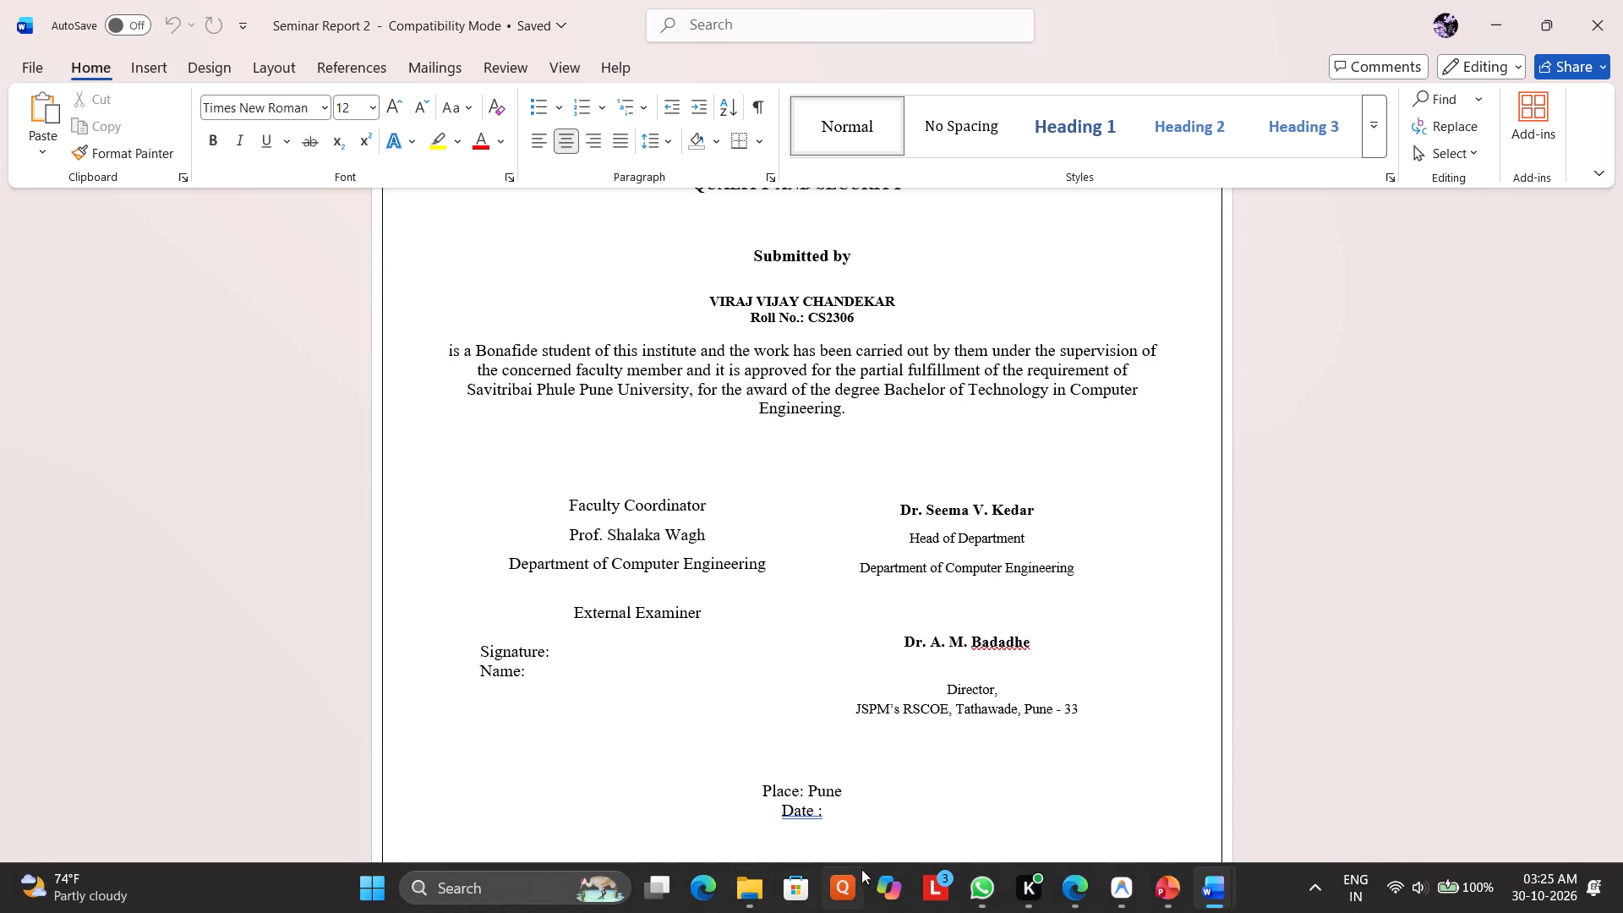
Switch to File Explorer and look through the recent files for the other seminar report documents.
click(735, 893)
scroll(426, 751, down, 1)
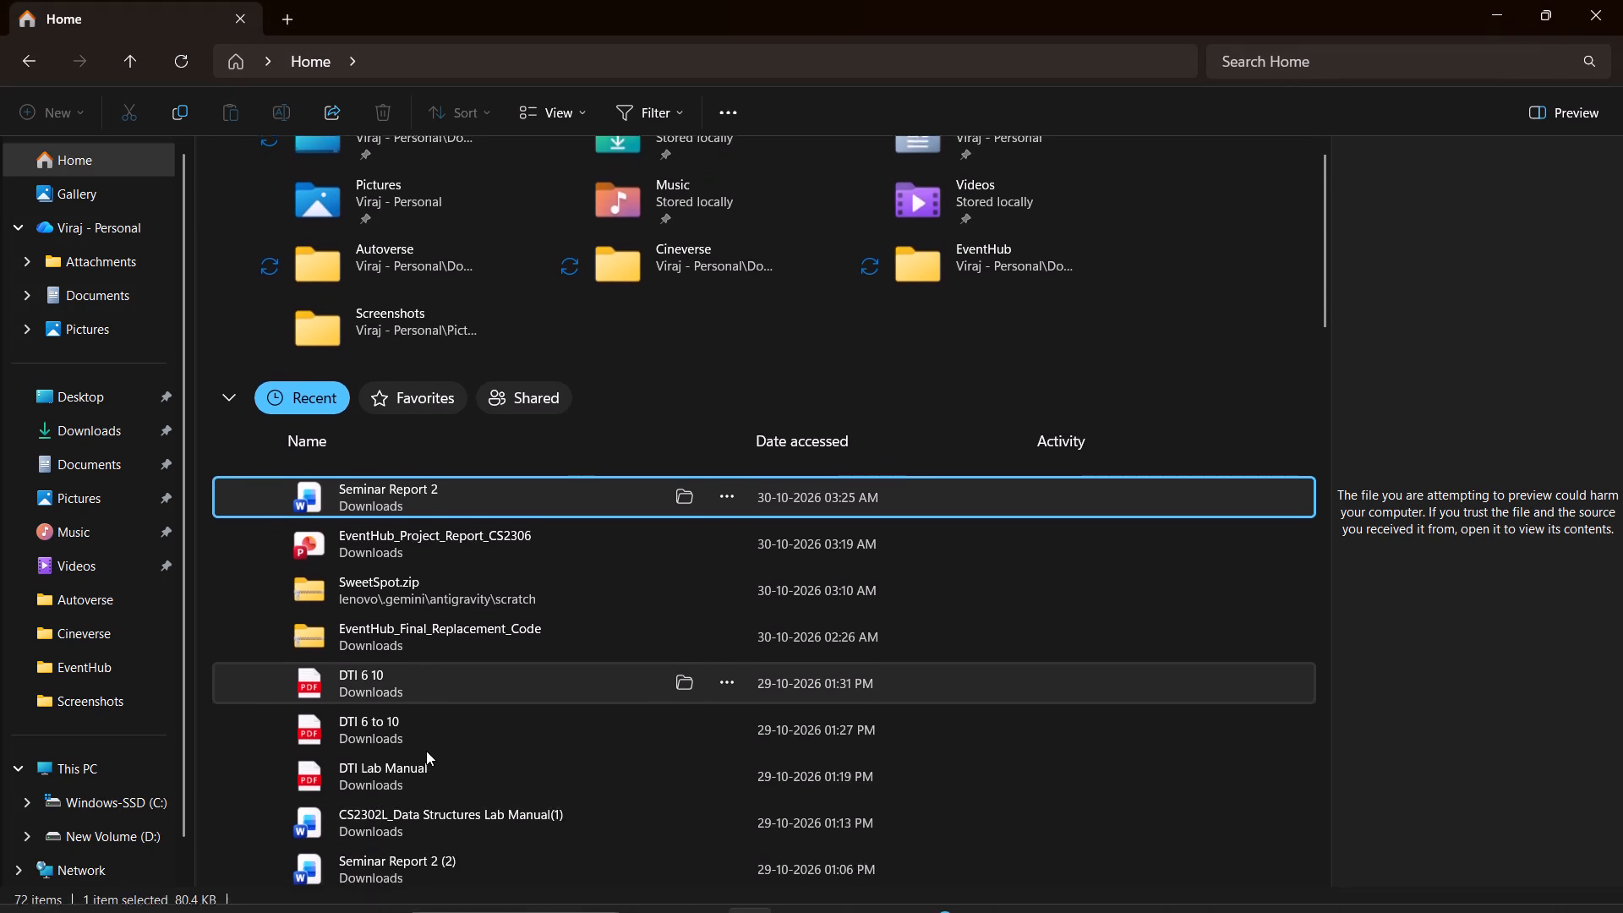
Open the Word document Seminar Report 2 (2) in Downloads from the recent files.
scroll(426, 751, down, 2)
double_click(412, 836)
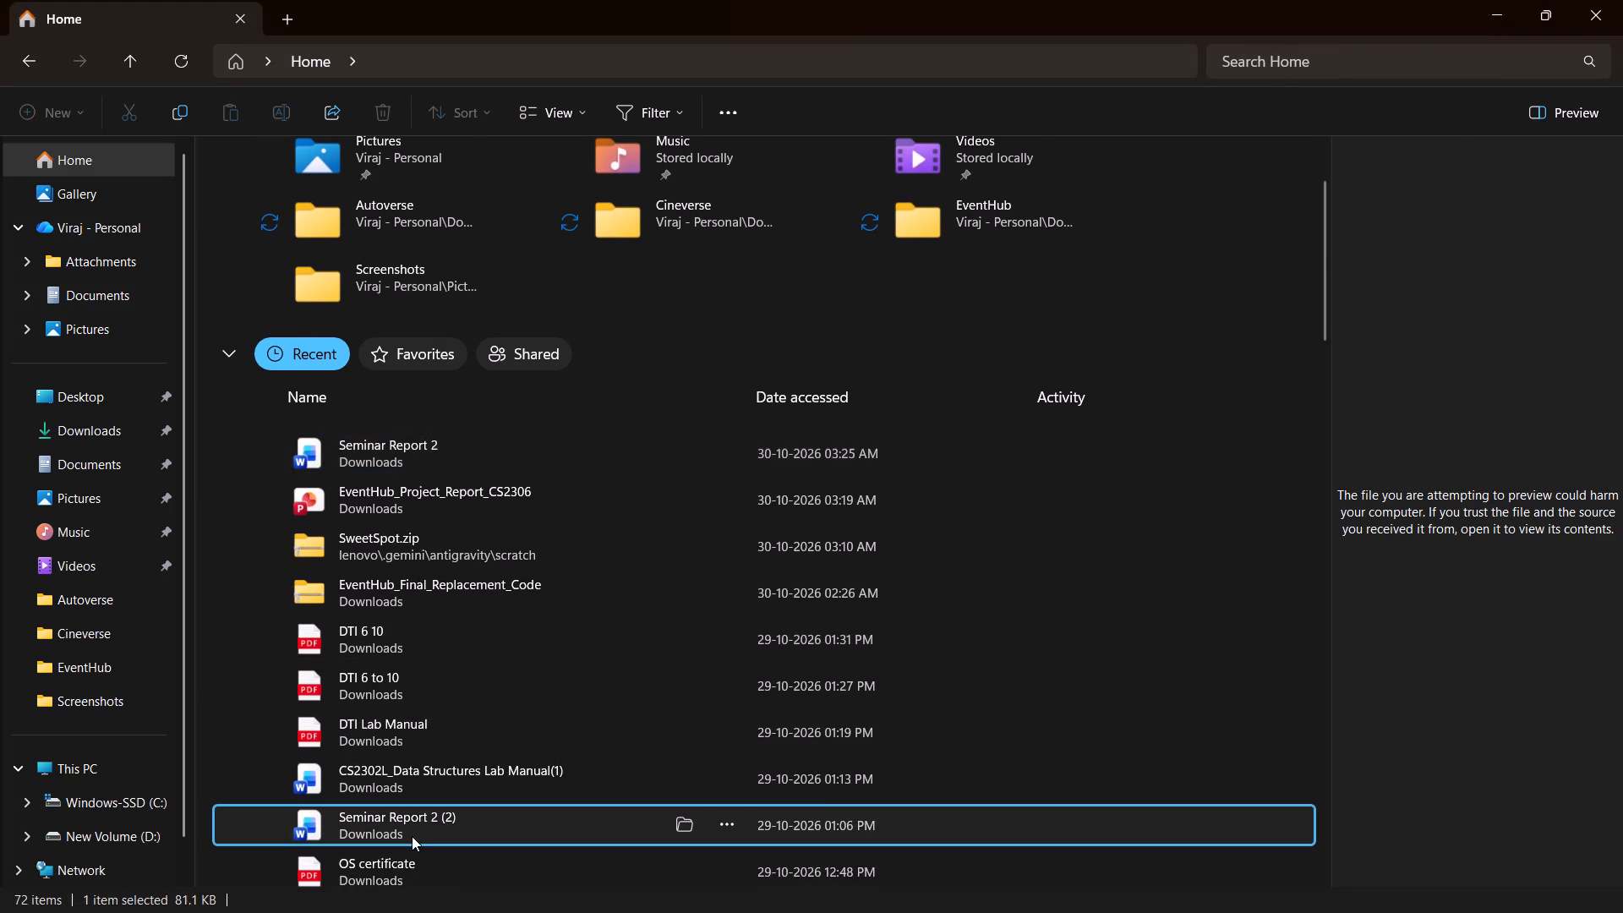
Look over the cover page and the certificate page, including the signatory block.
scroll(540, 707, down, 4)
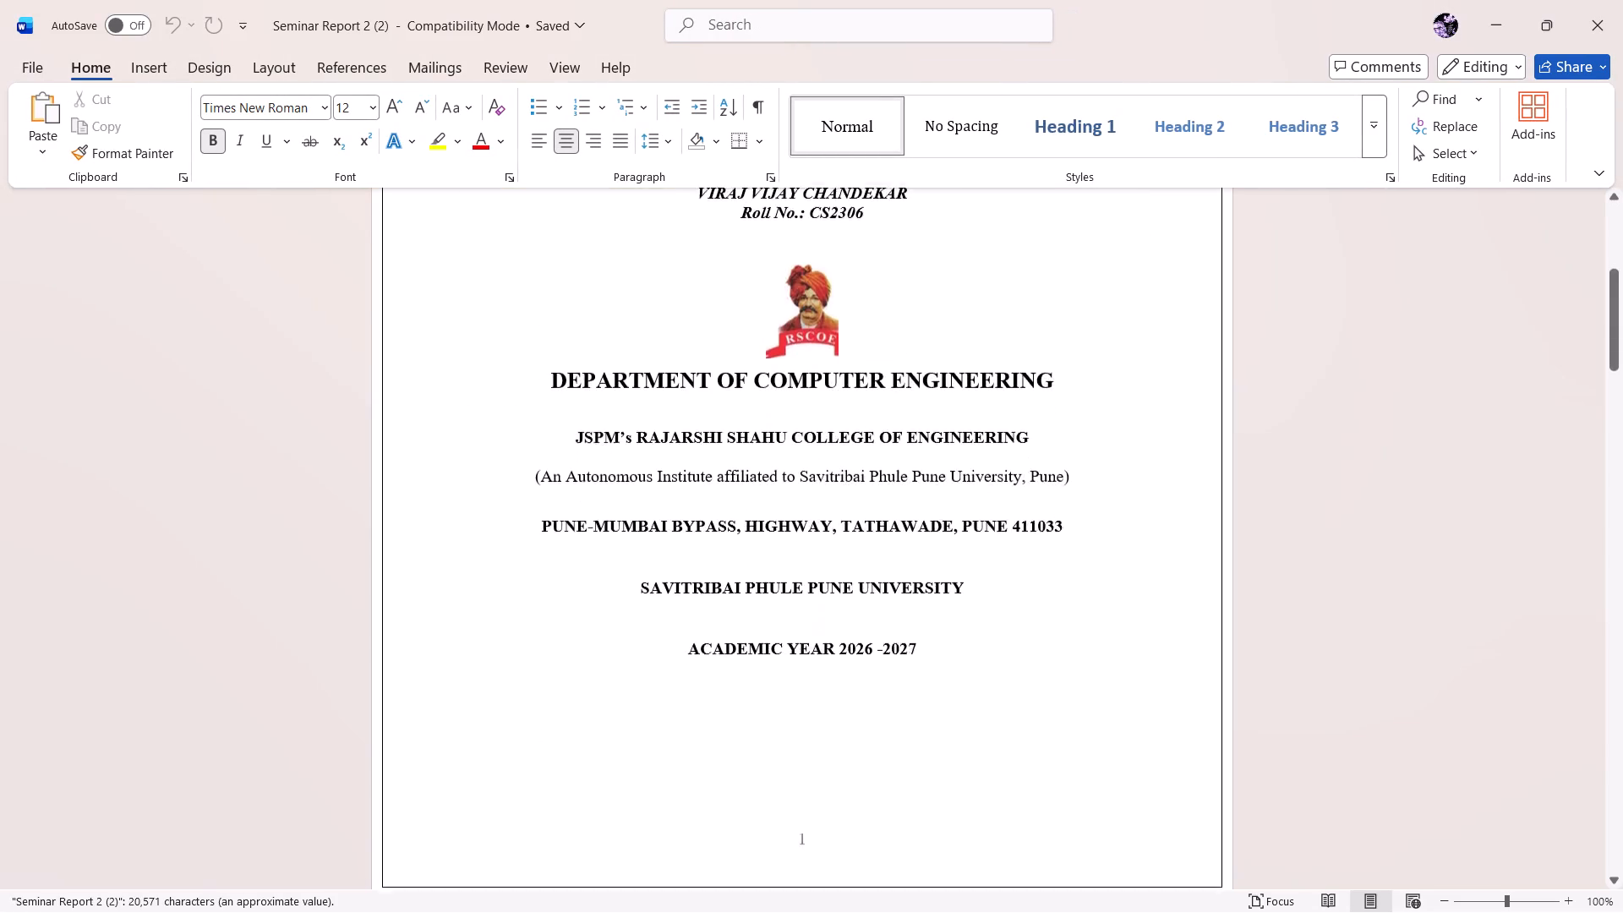
scroll(540, 707, down, 7)
scroll(540, 707, up, 1)
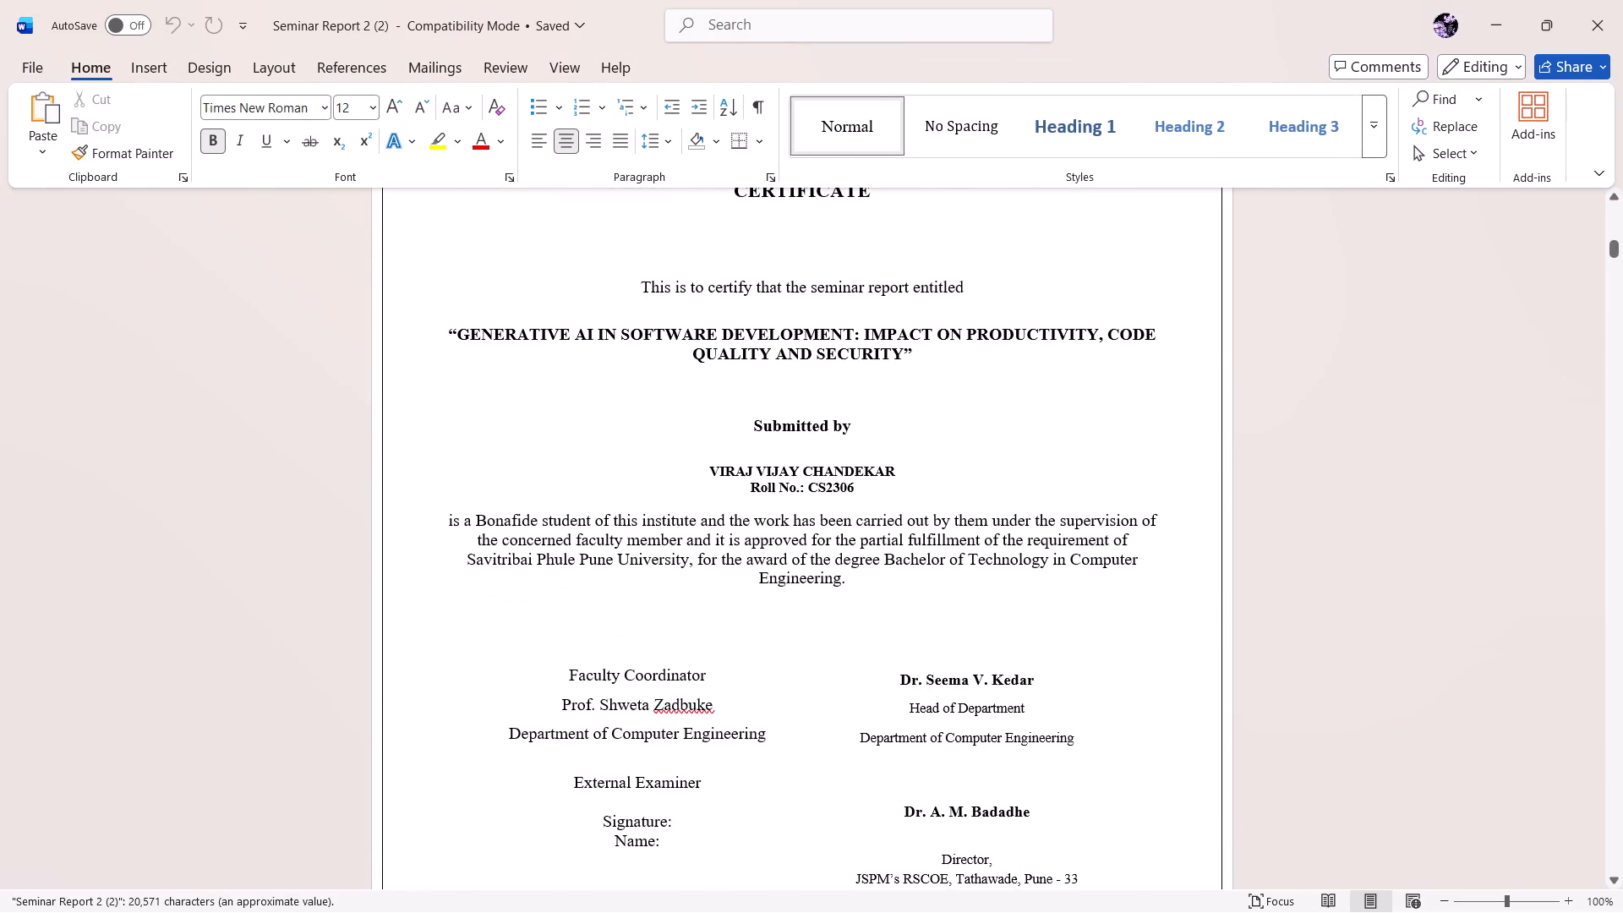
scroll(540, 707, up, 2)
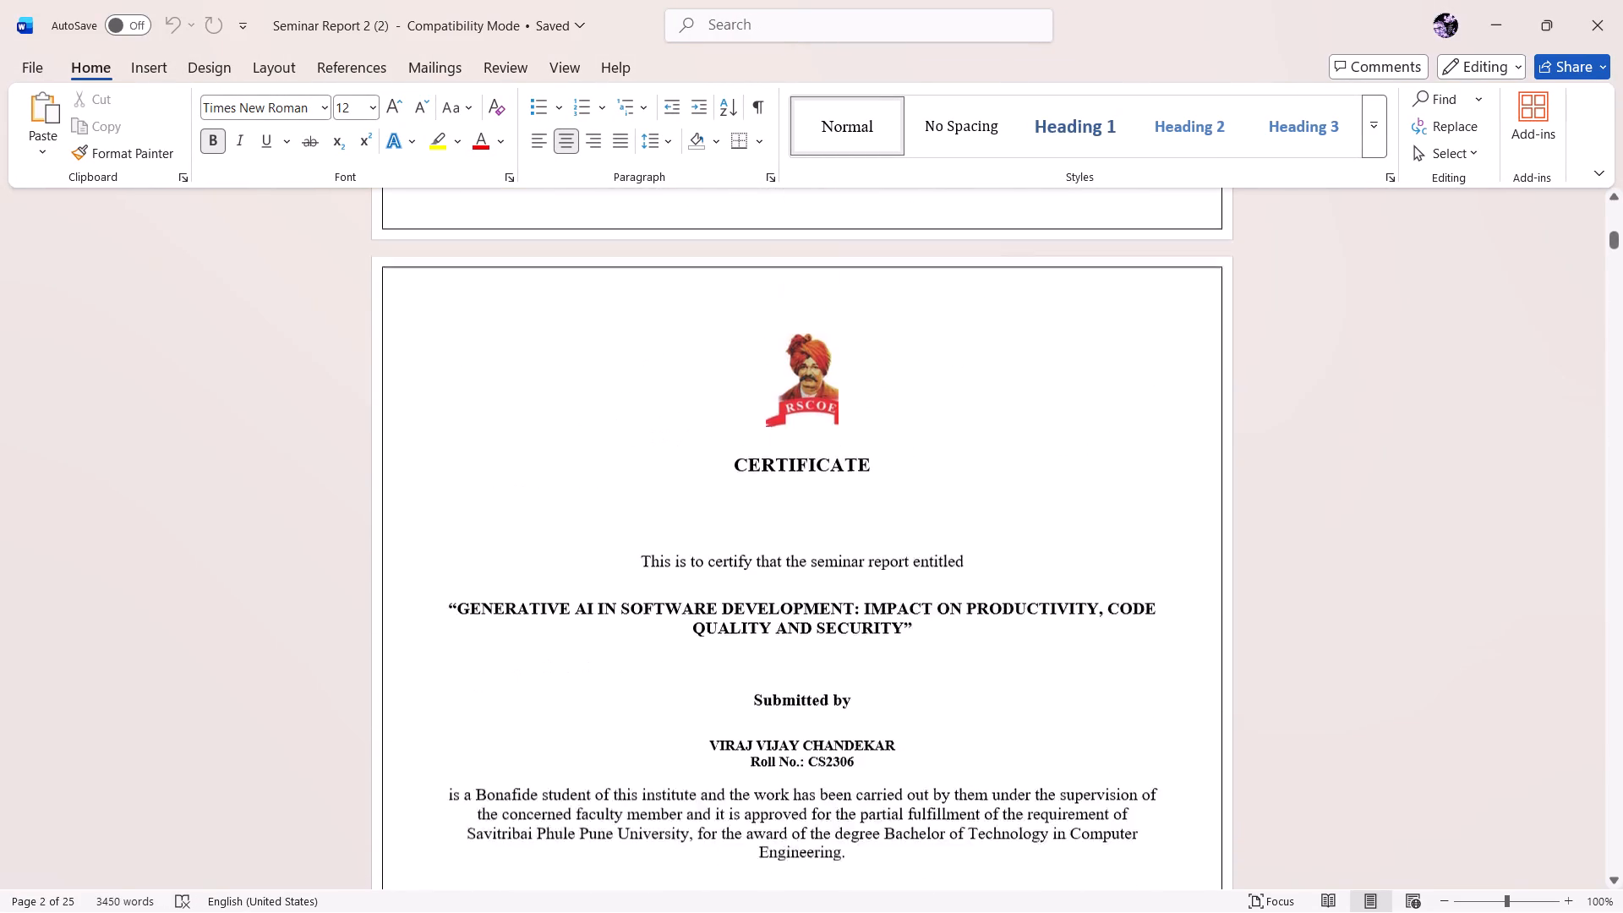
scroll(540, 707, up, 10)
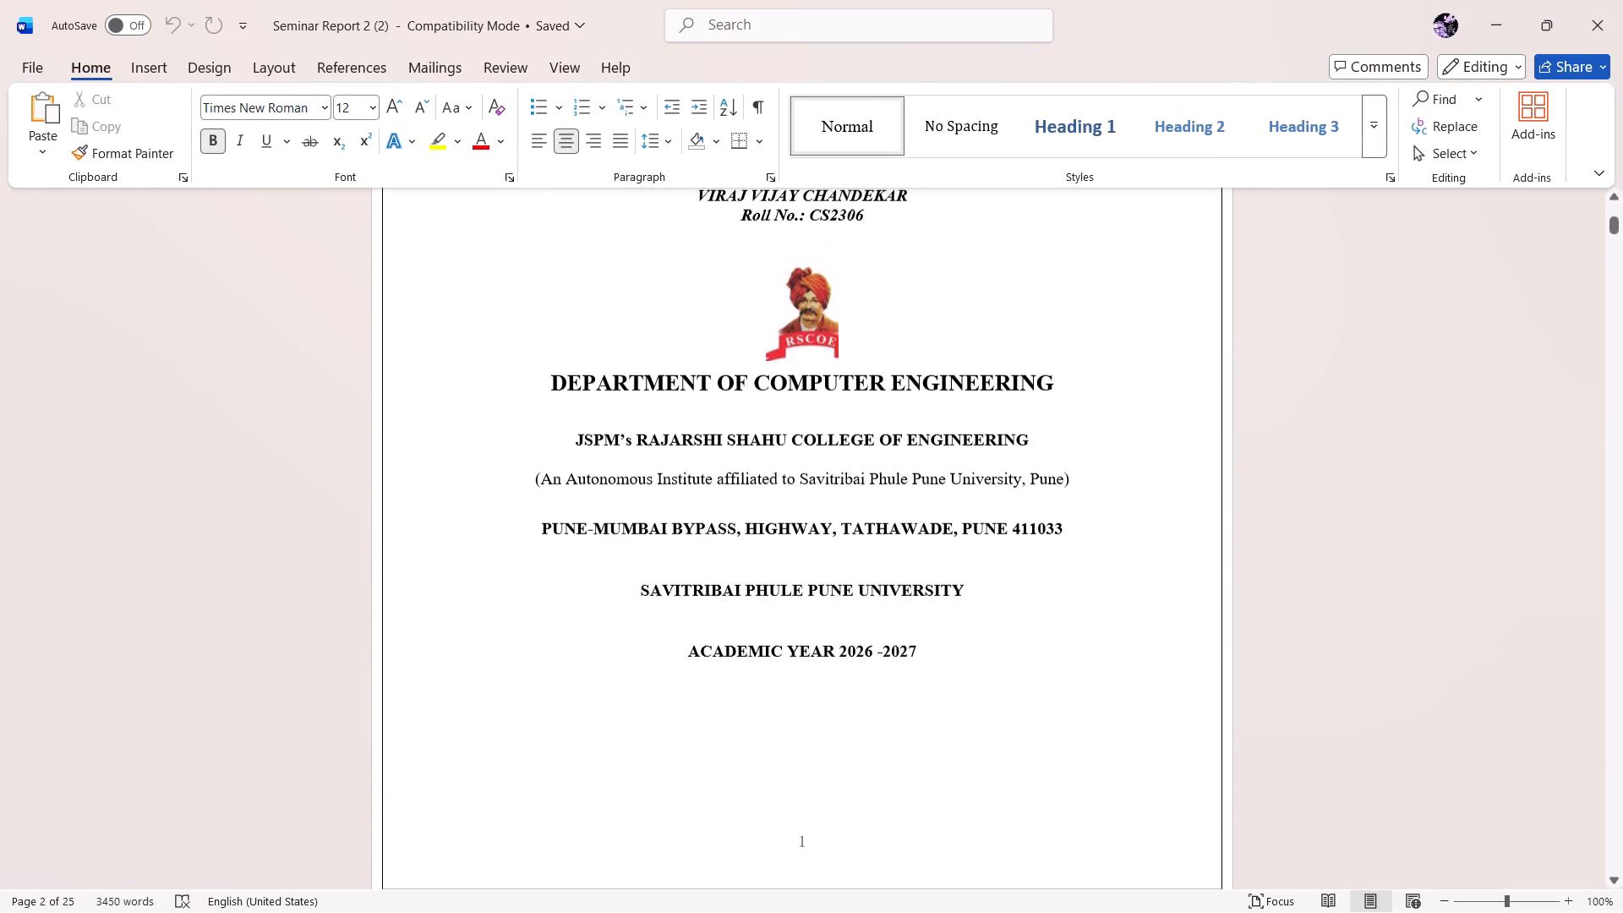
scroll(540, 707, up, 1)
scroll(540, 707, down, 2)
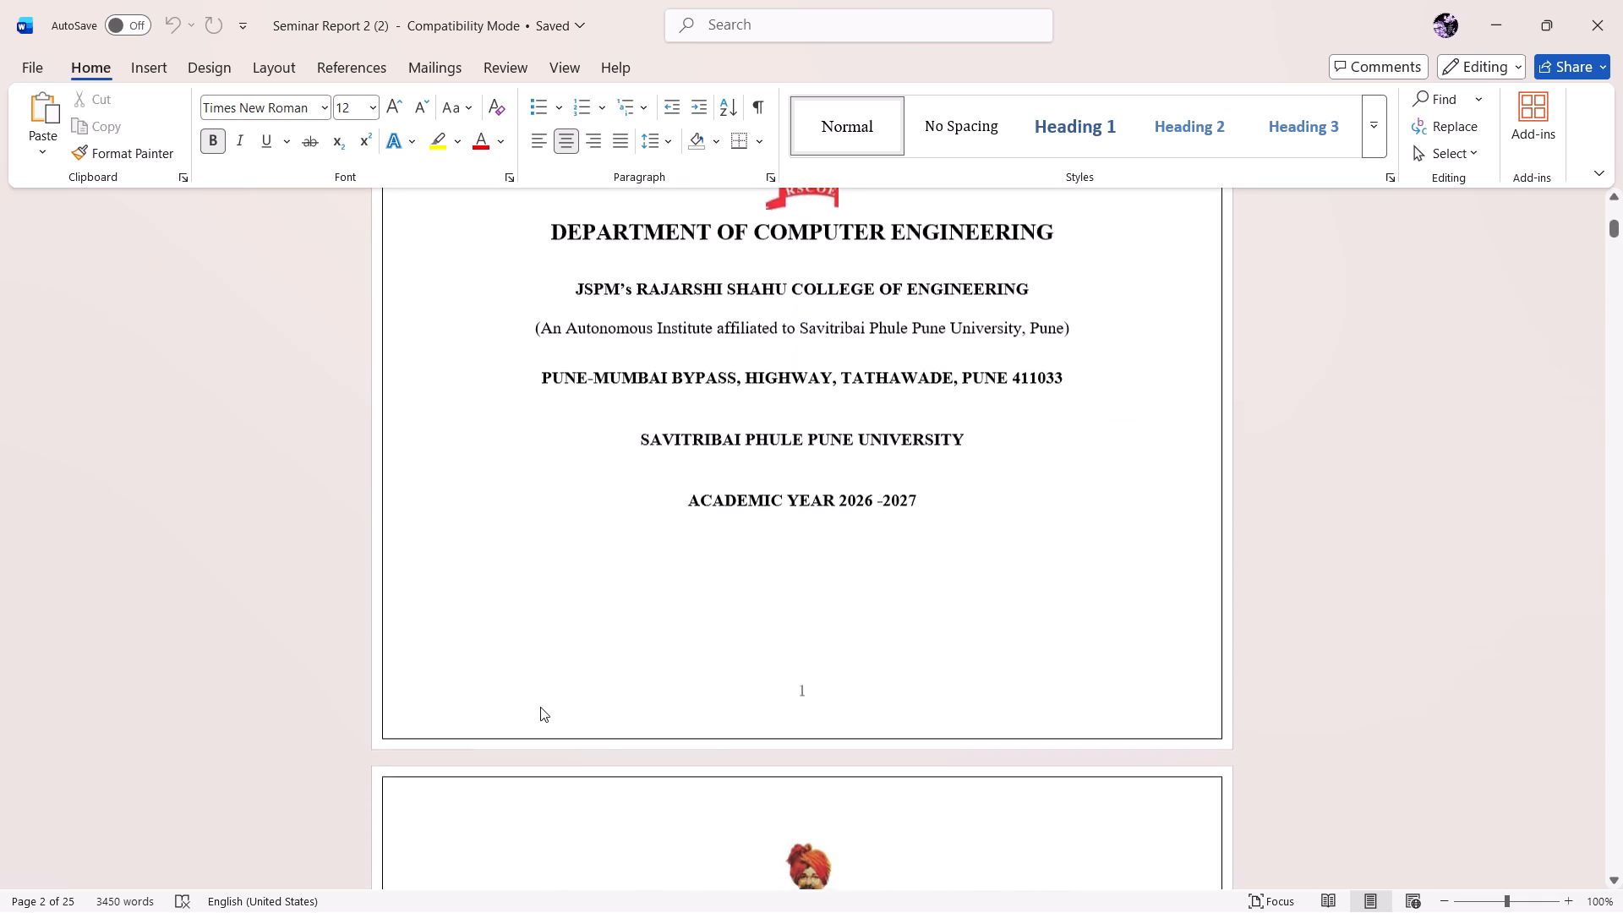
scroll(540, 707, down, 8)
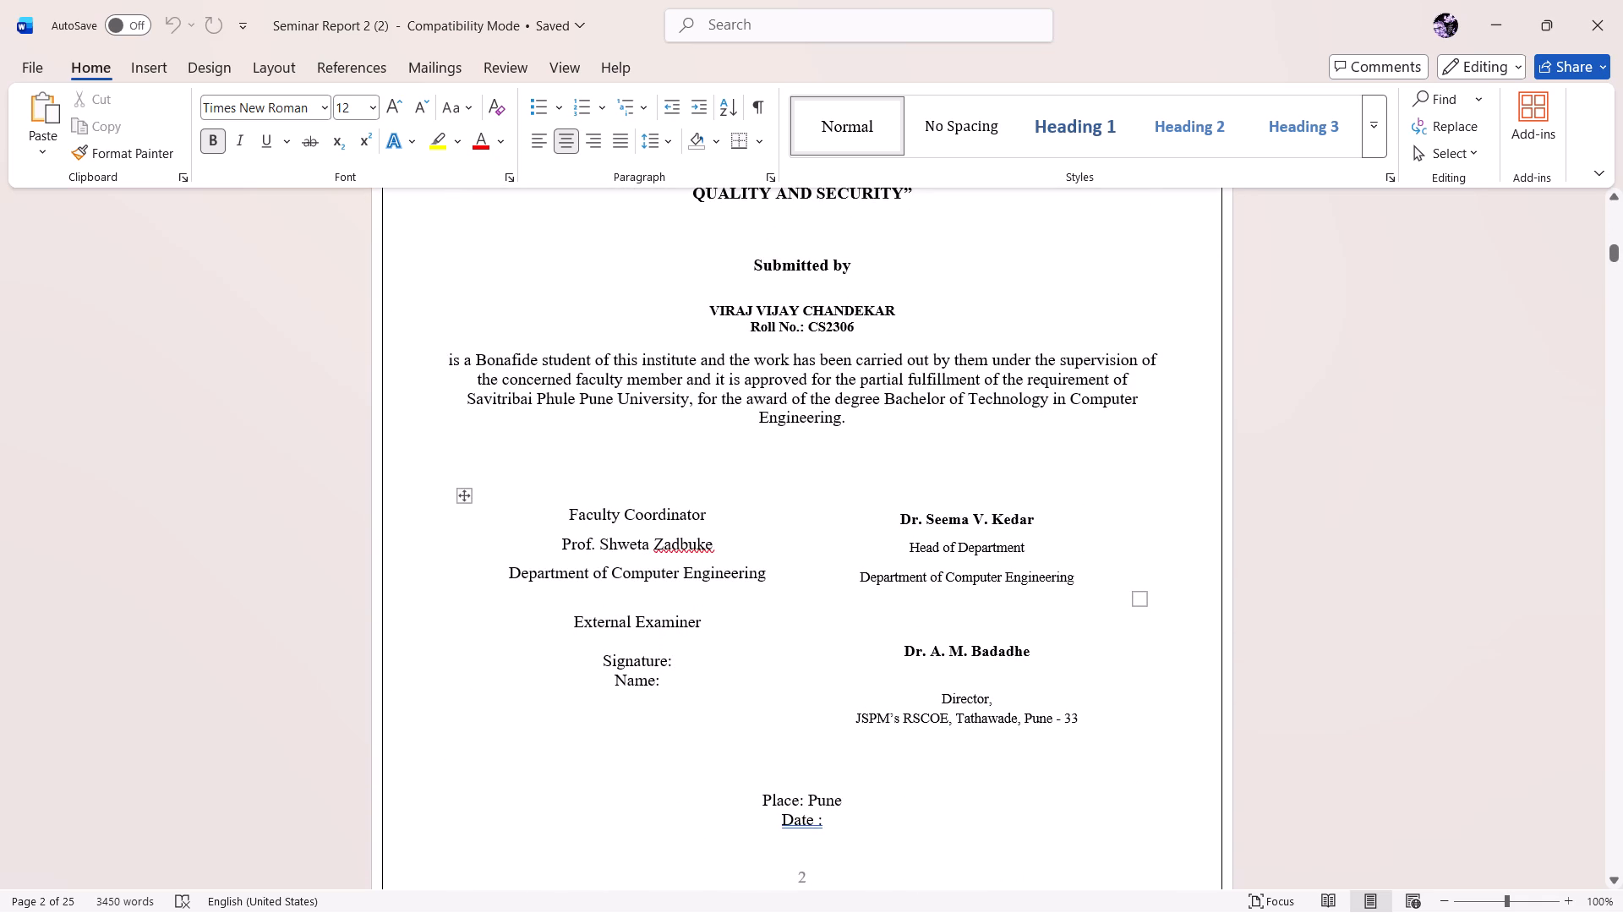
Ignore all spelling flags for the faculty coordinator's surname on the certificate page.
right_click(685, 543)
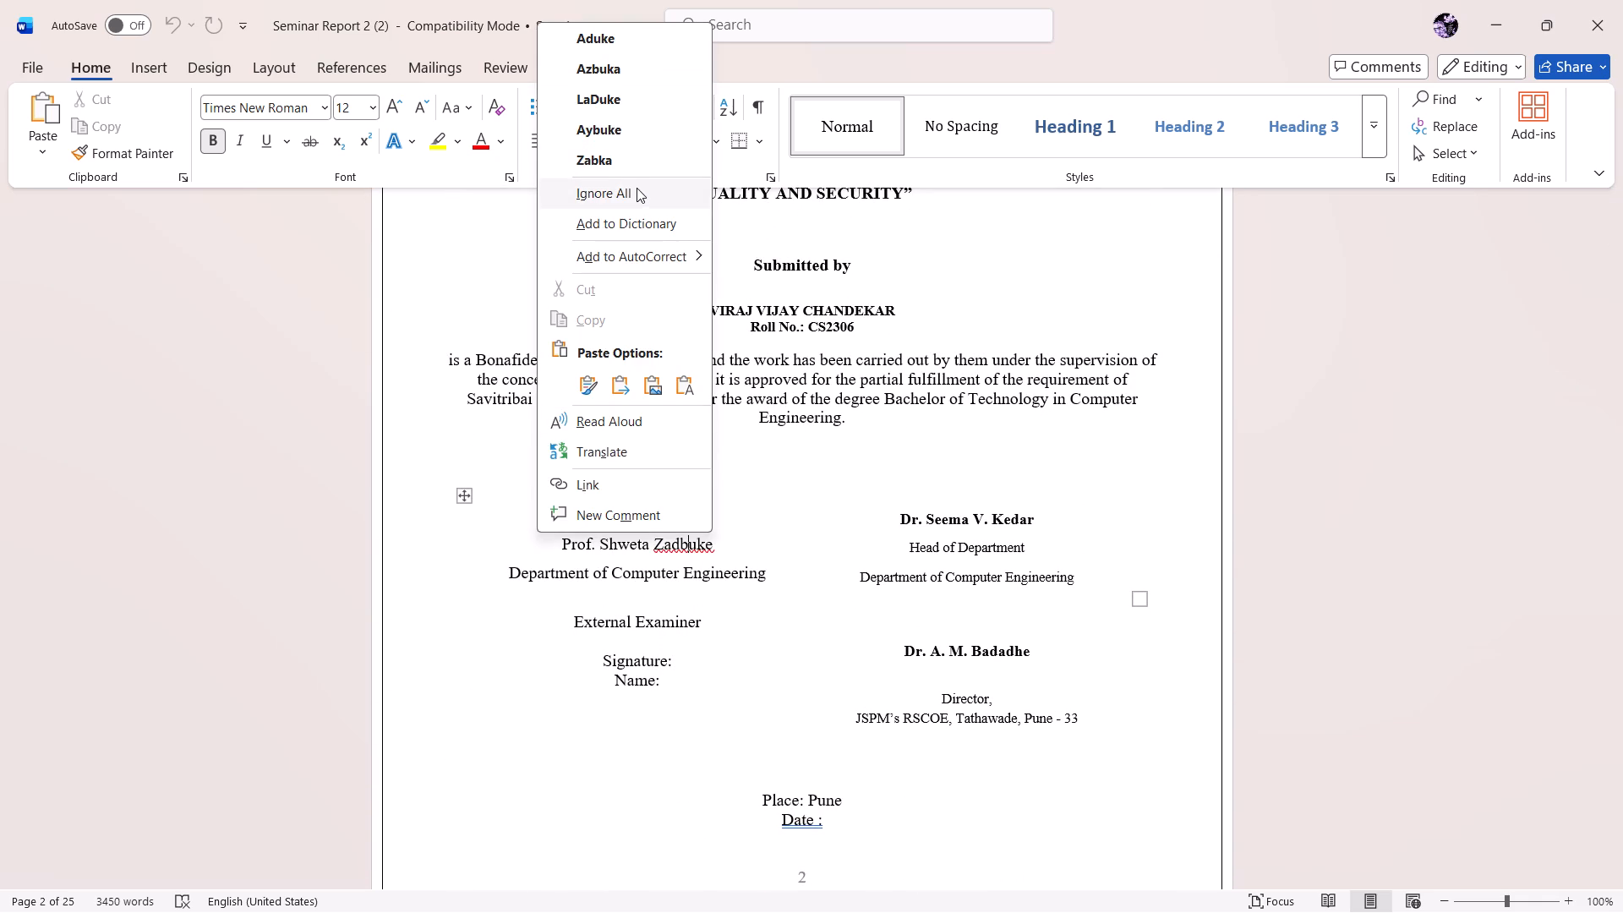
click(637, 191)
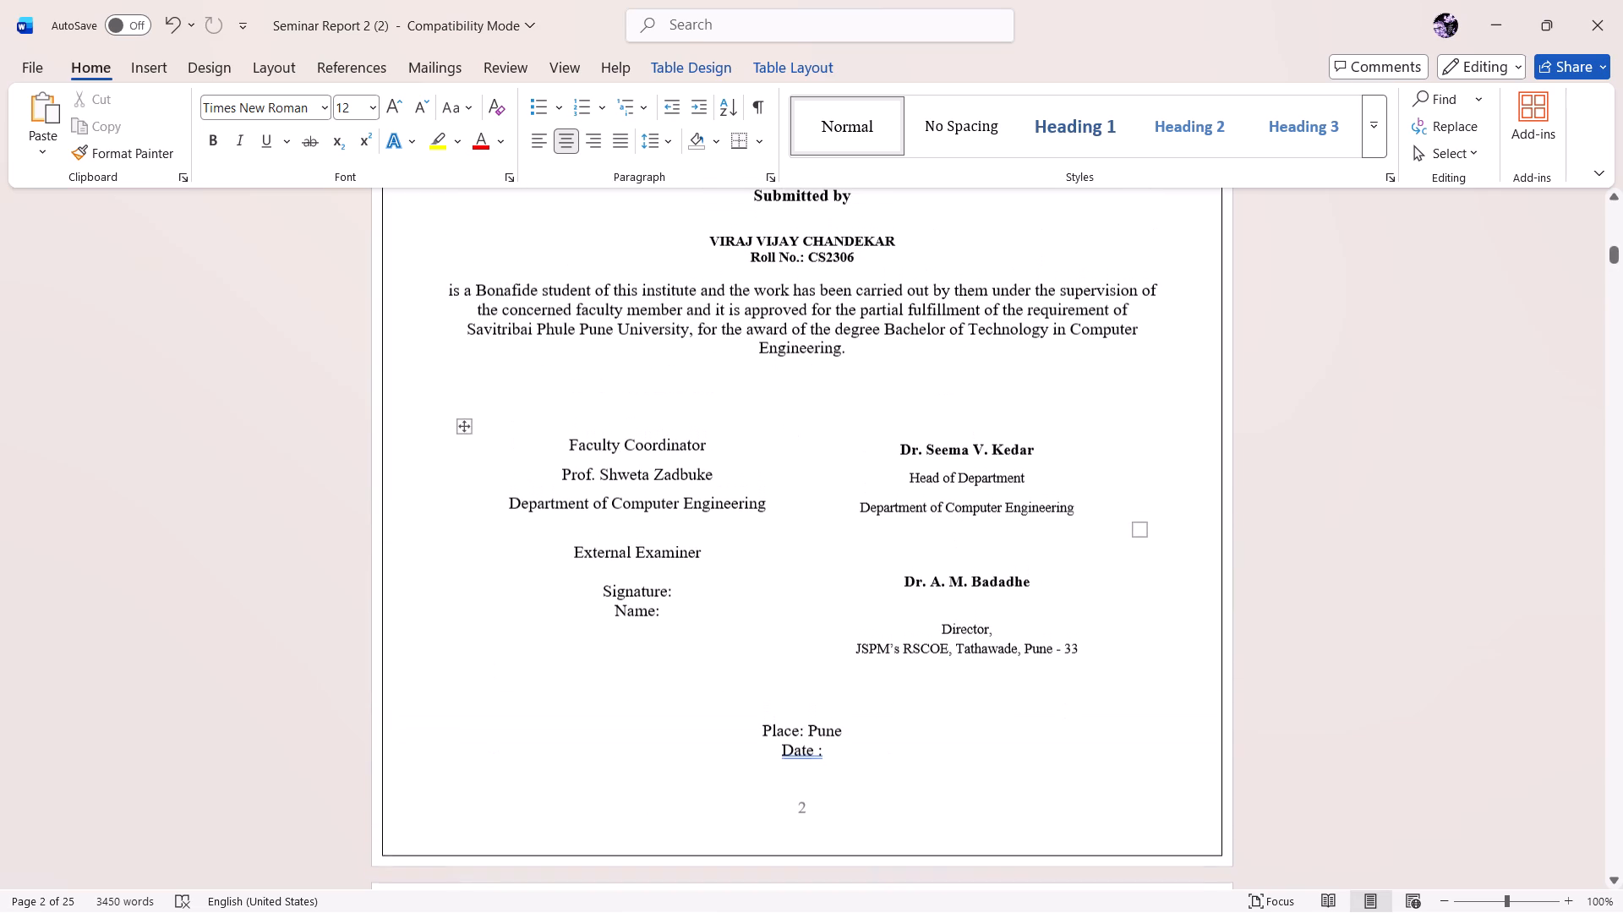
Move the Faculty Coordinator title to its own line beneath the professor's name in the certificate's signatory block and save the document.
drag(570, 447, 618, 443)
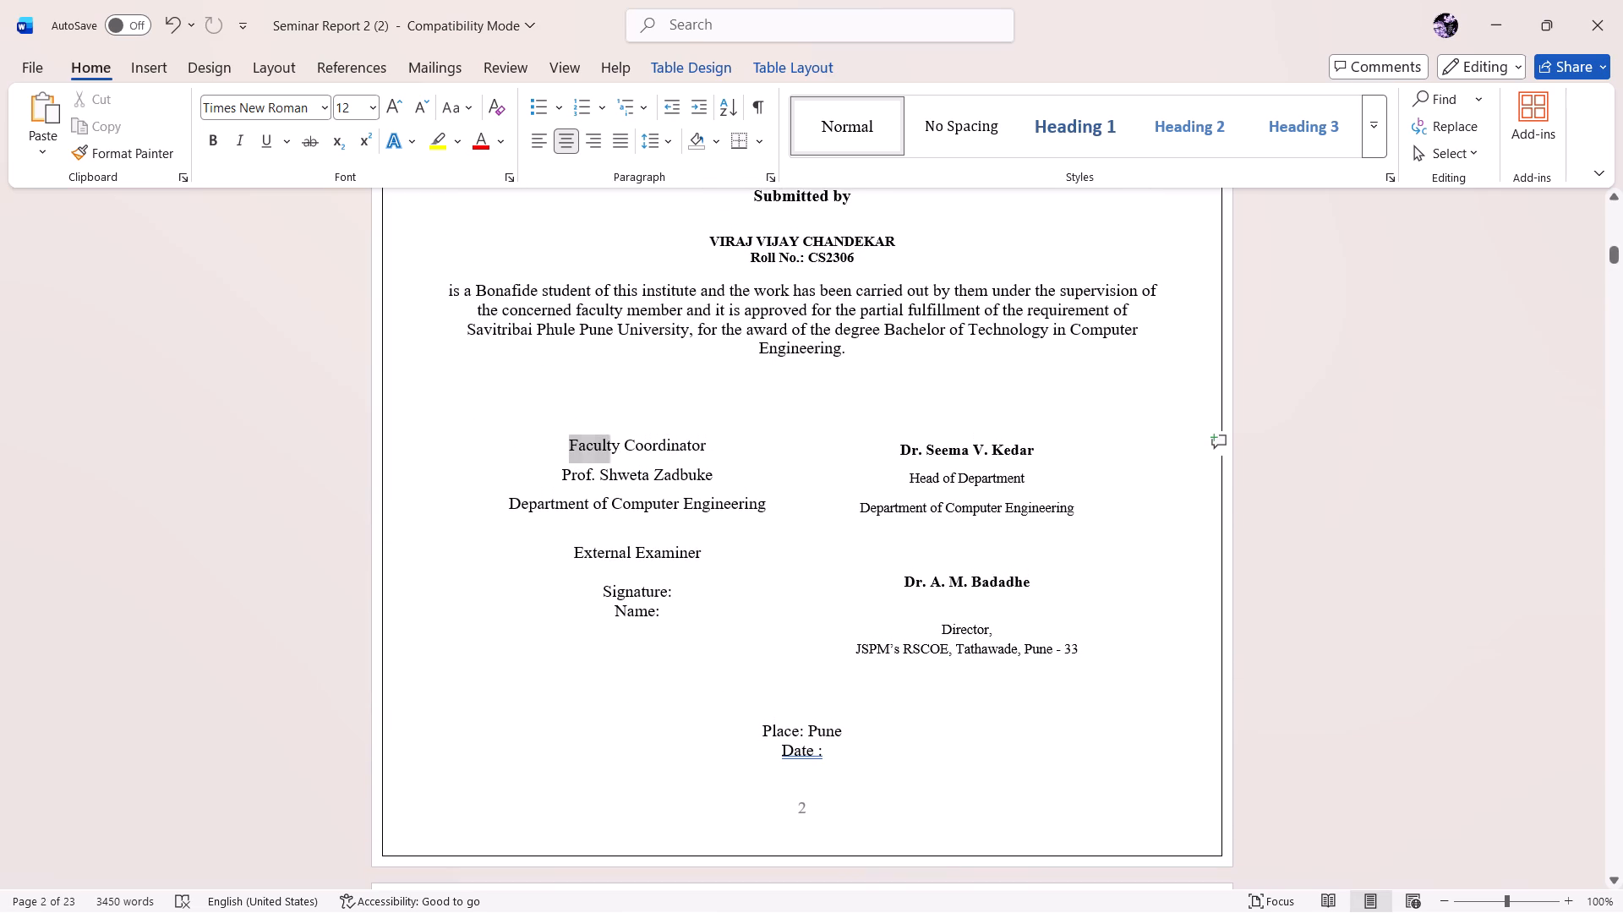
drag(618, 443, 723, 439)
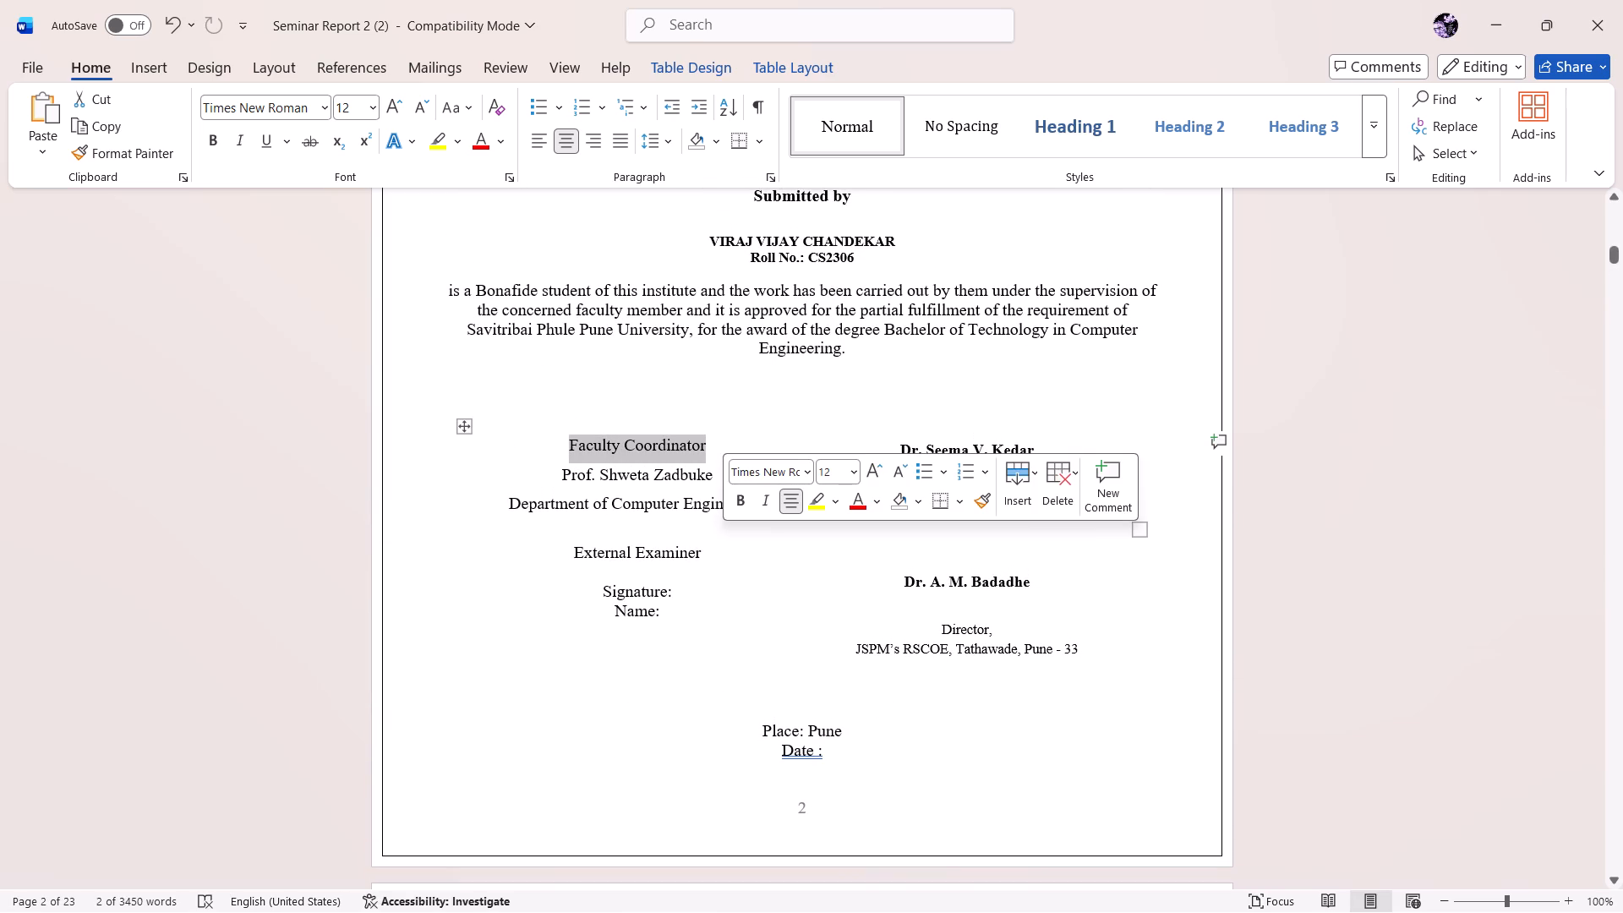
key(ctrl+c)
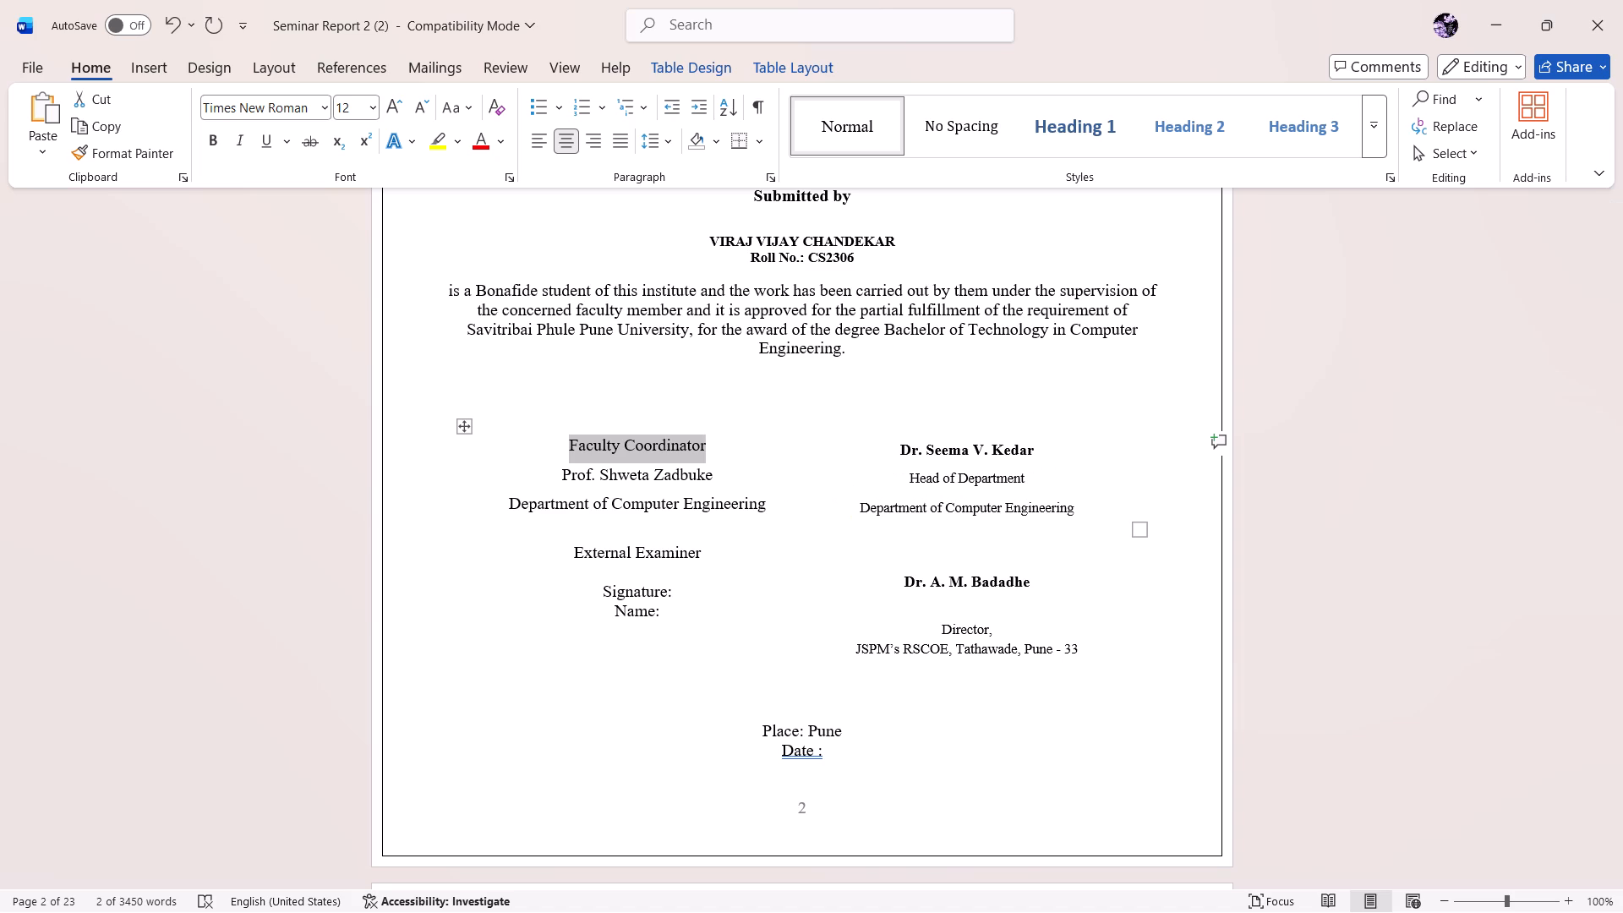
key(Delete)
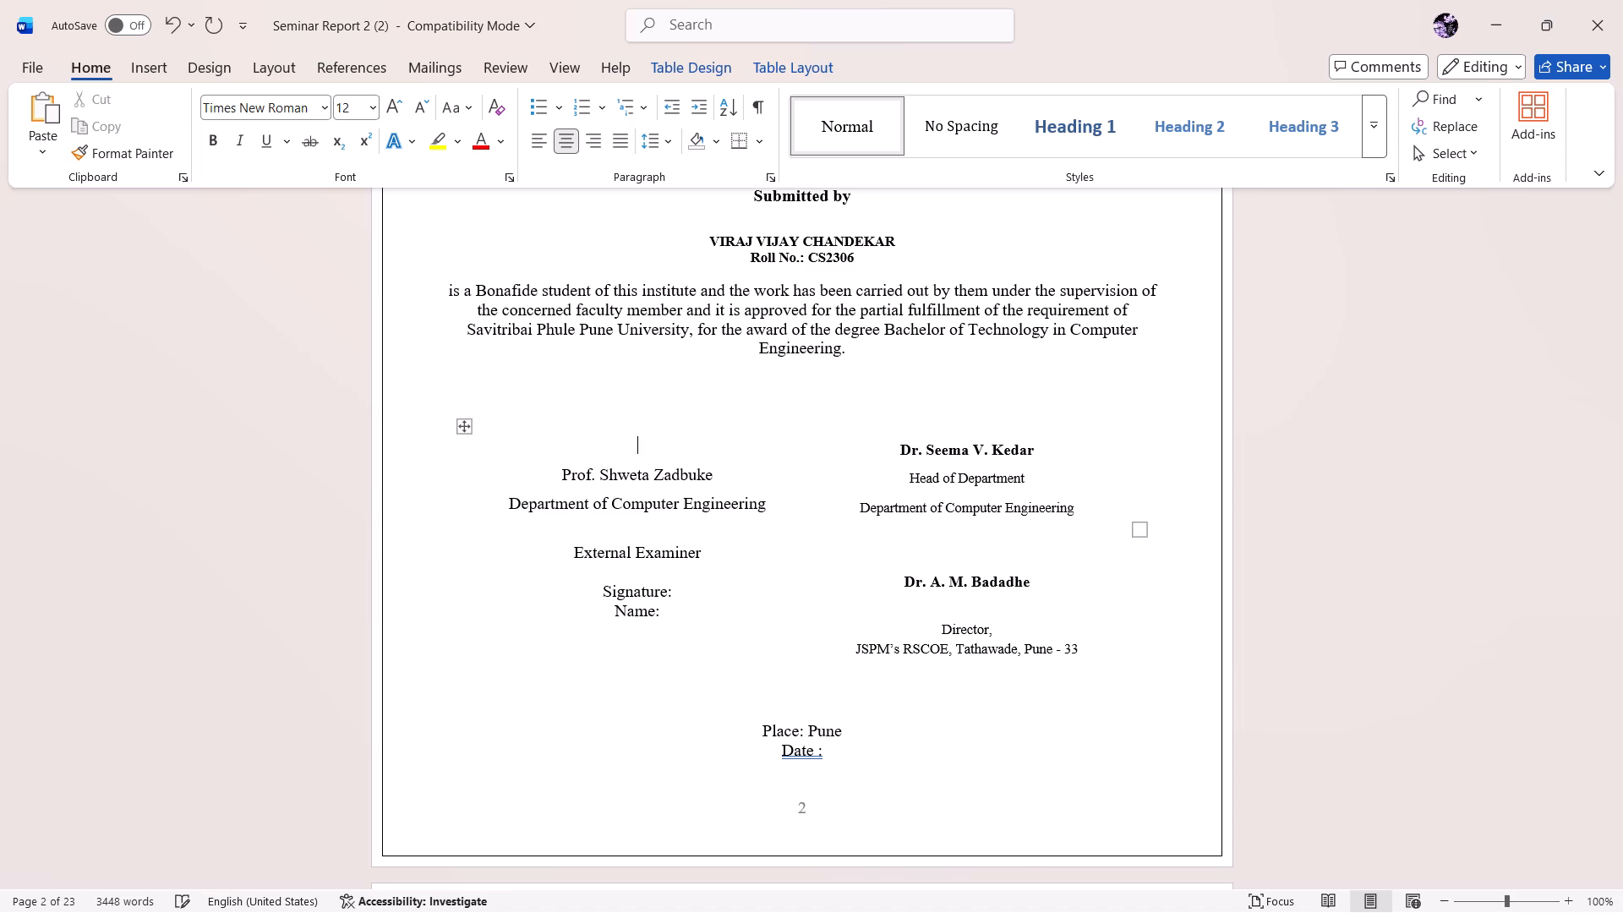
key(Return)
key(BackSpace)
key(BackSpace)
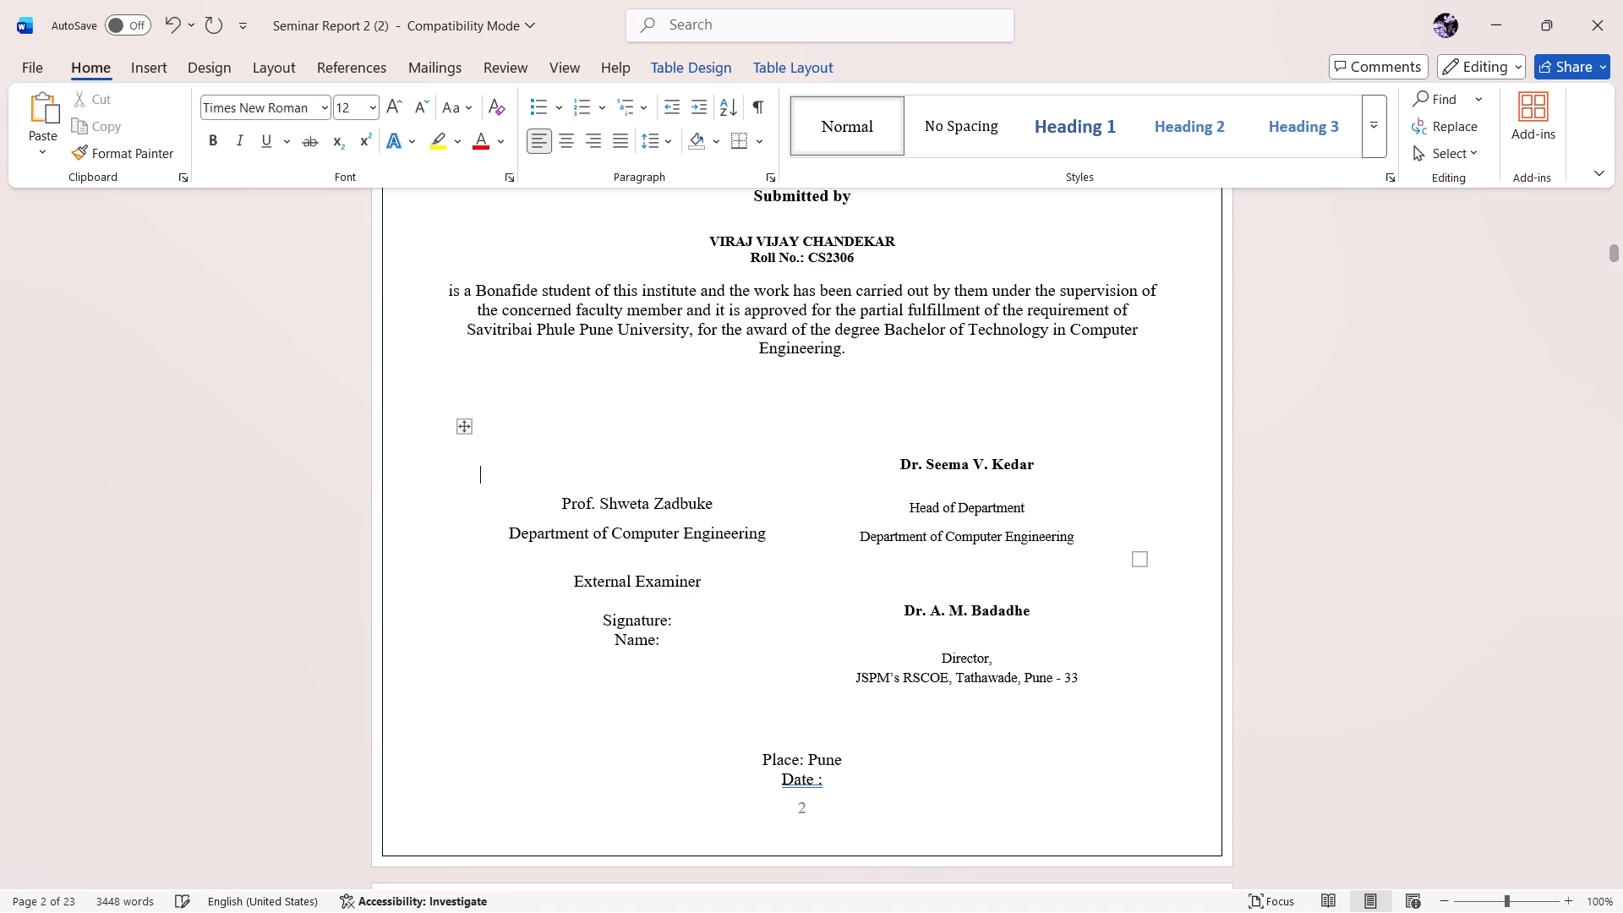
key(BackSpace)
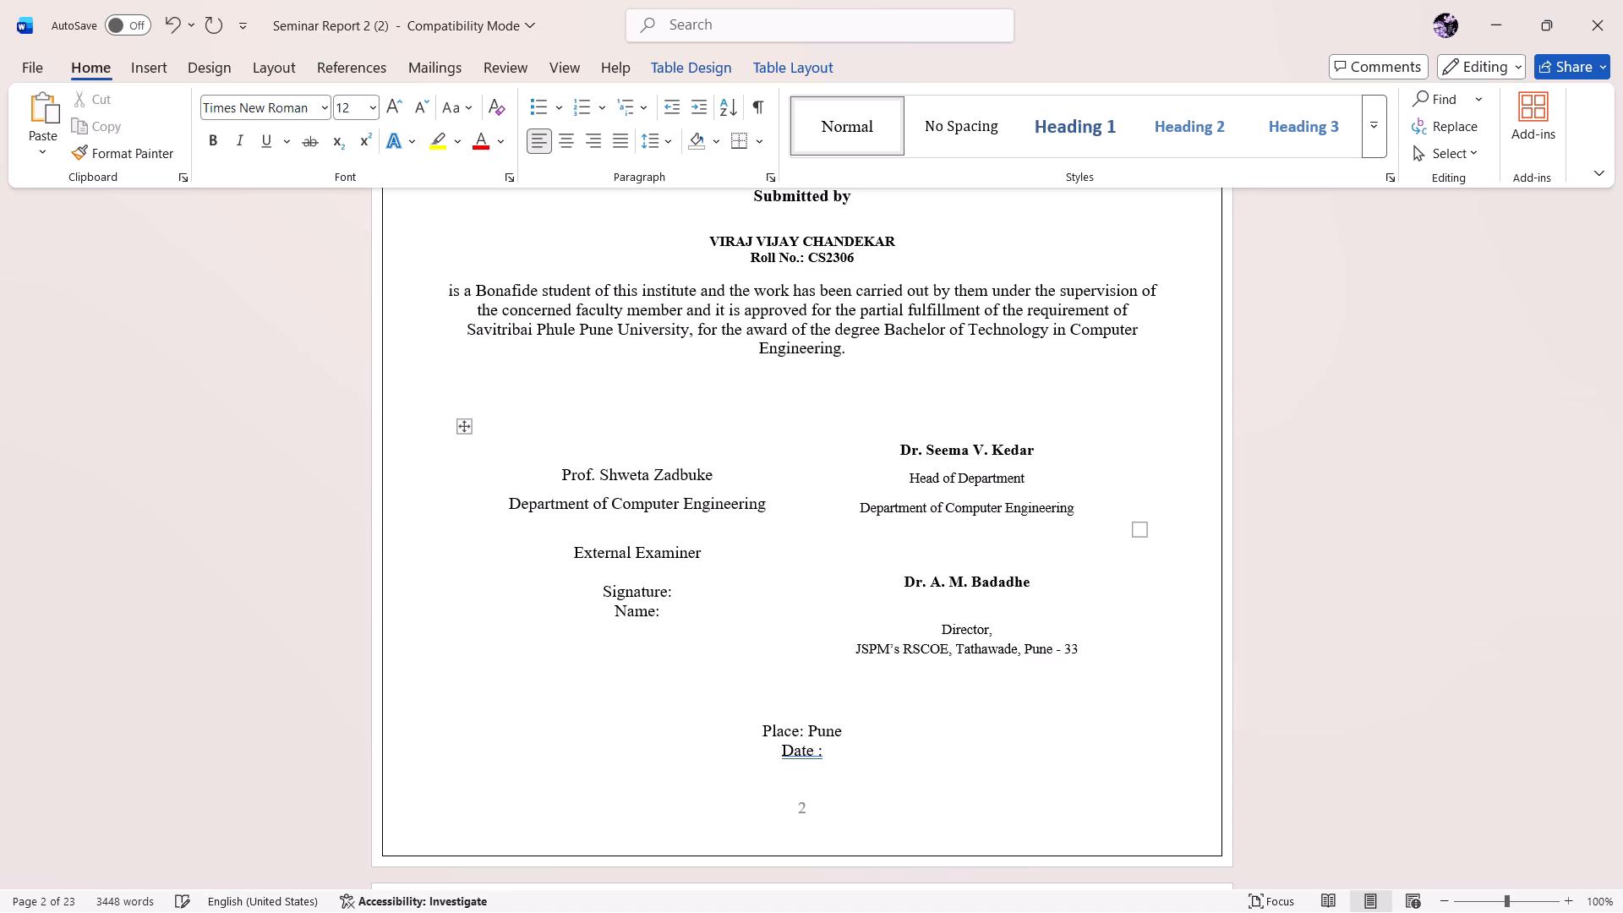
click(719, 462)
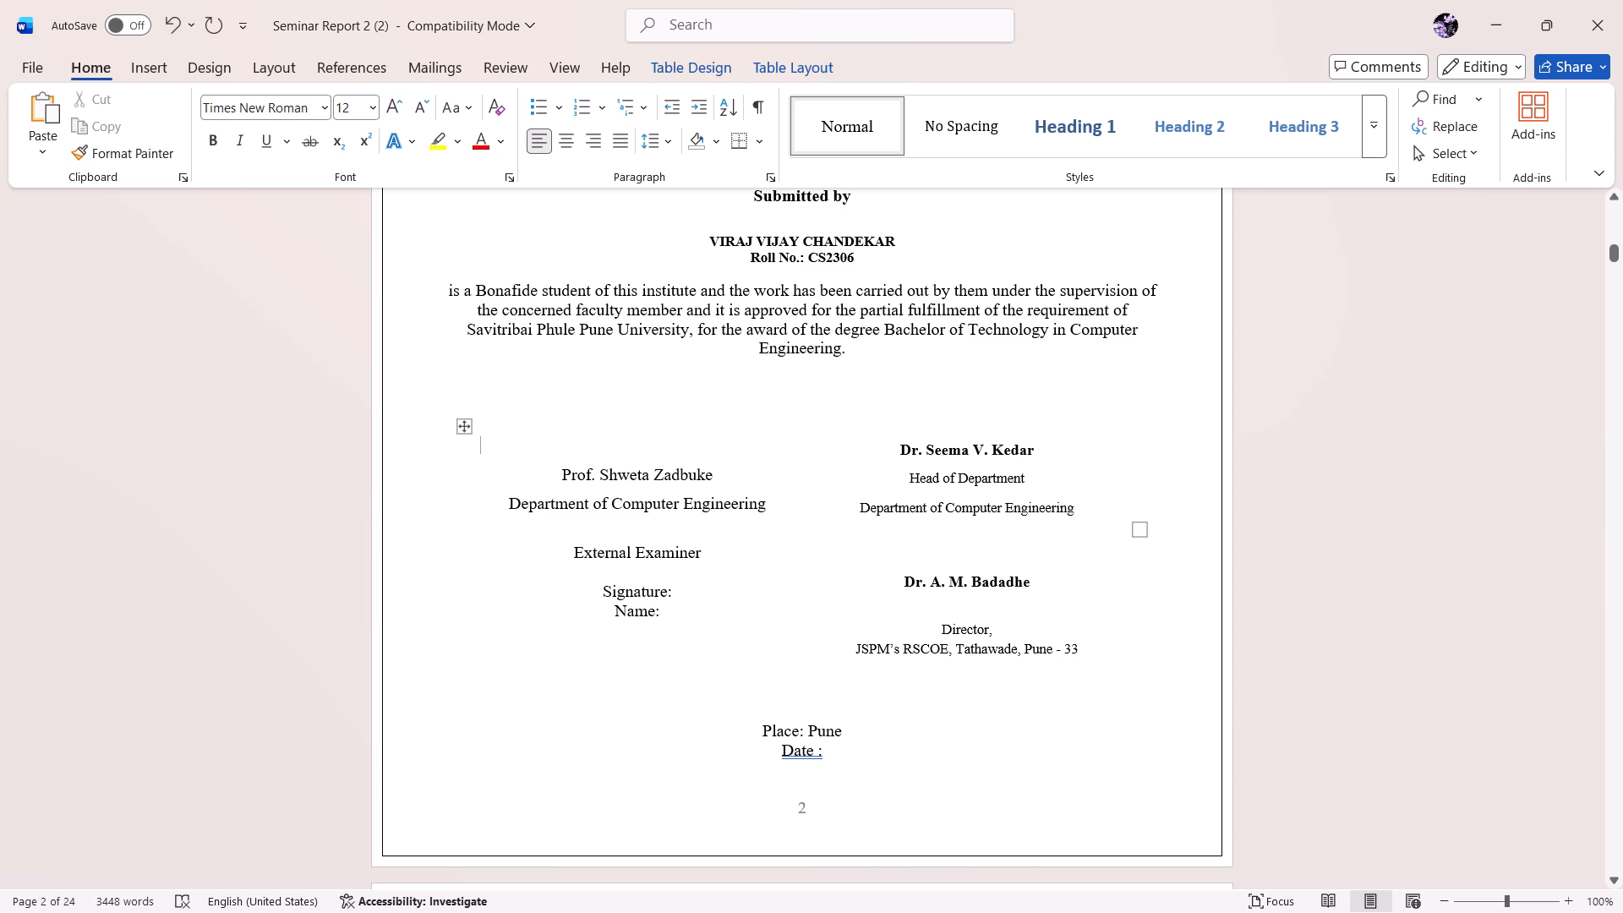
click(719, 462)
click(715, 474)
key(Return)
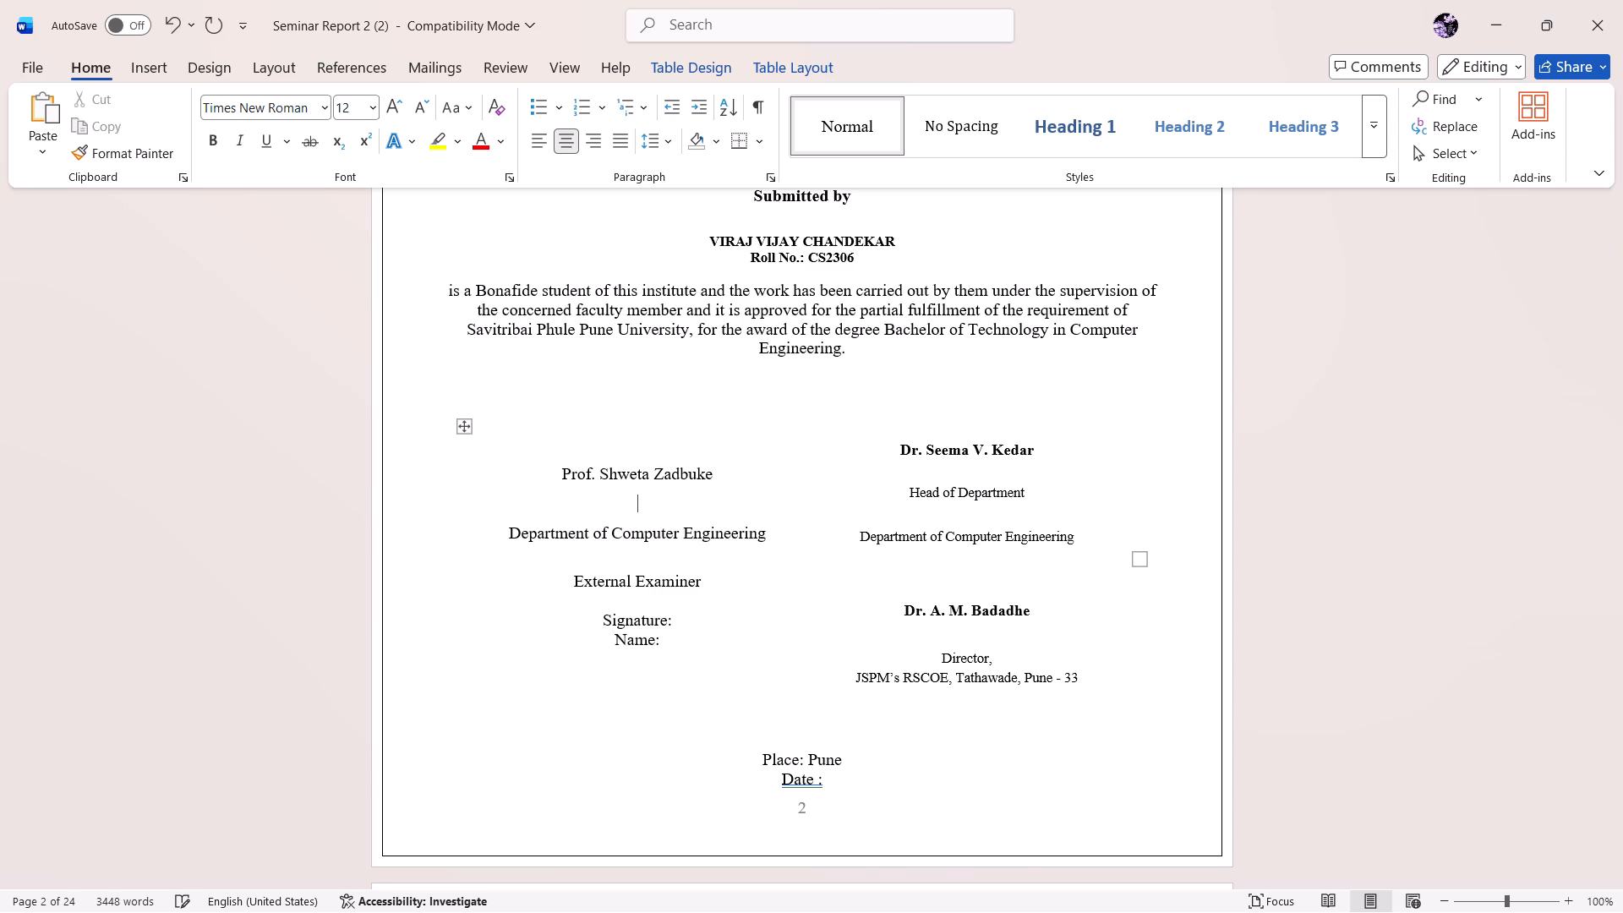
key(ctrl+v)
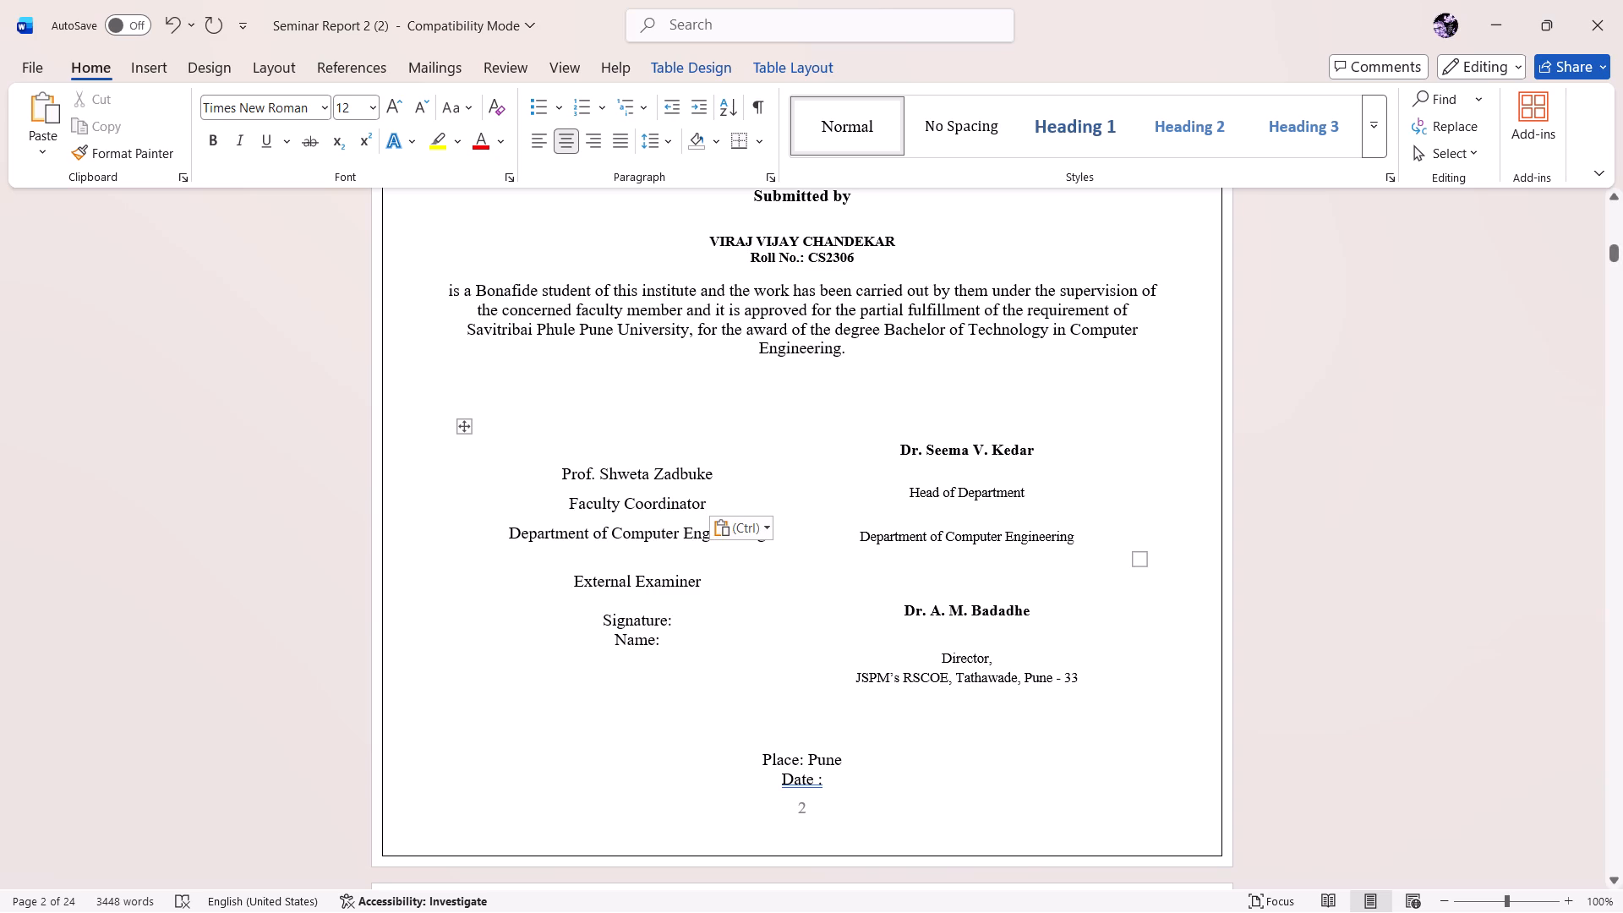
click(738, 503)
key(ctrl+s)
Ignore the grammar suggestion once for the "Date :" line at the bottom of the certificate page.
scroll(738, 503, down, 7)
scroll(738, 503, up, 1)
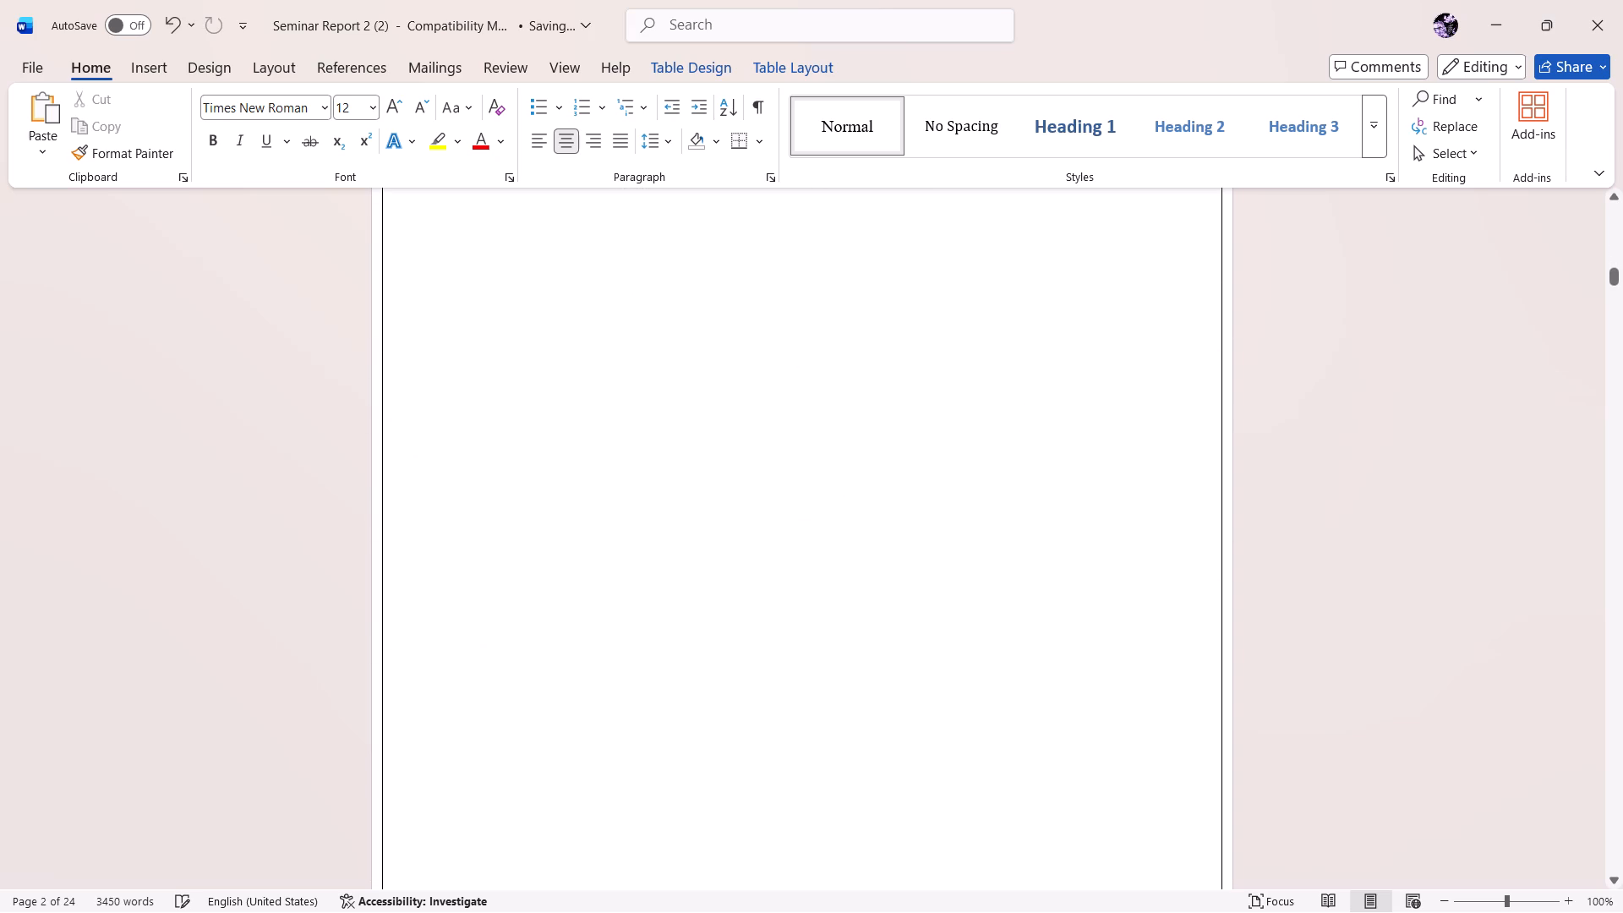
scroll(738, 503, up, 4)
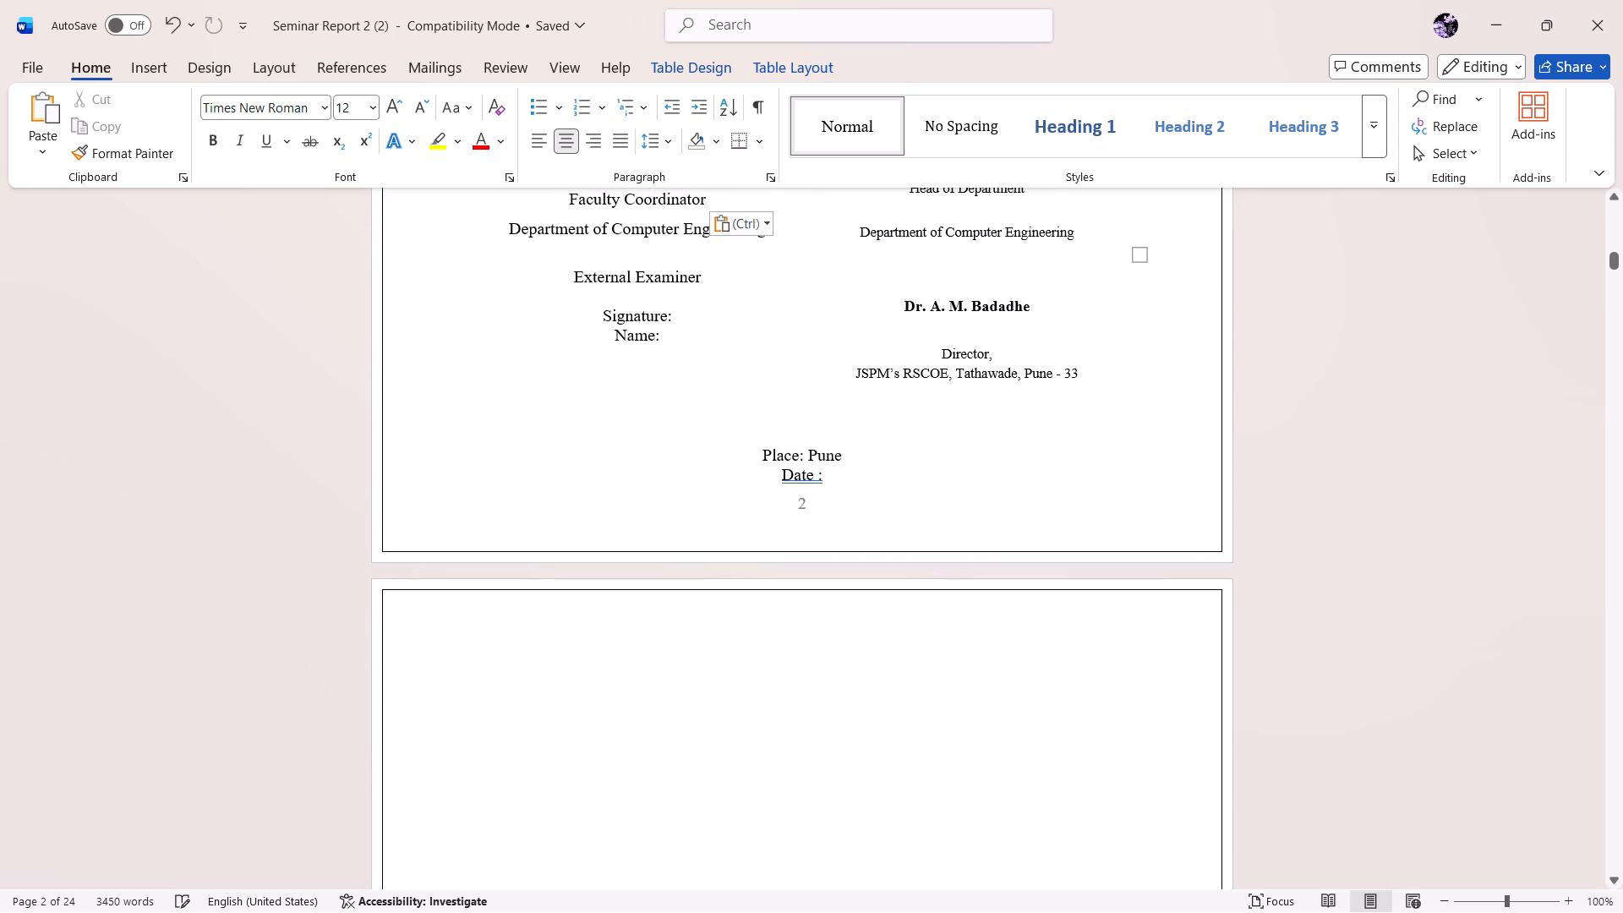
right_click(800, 473)
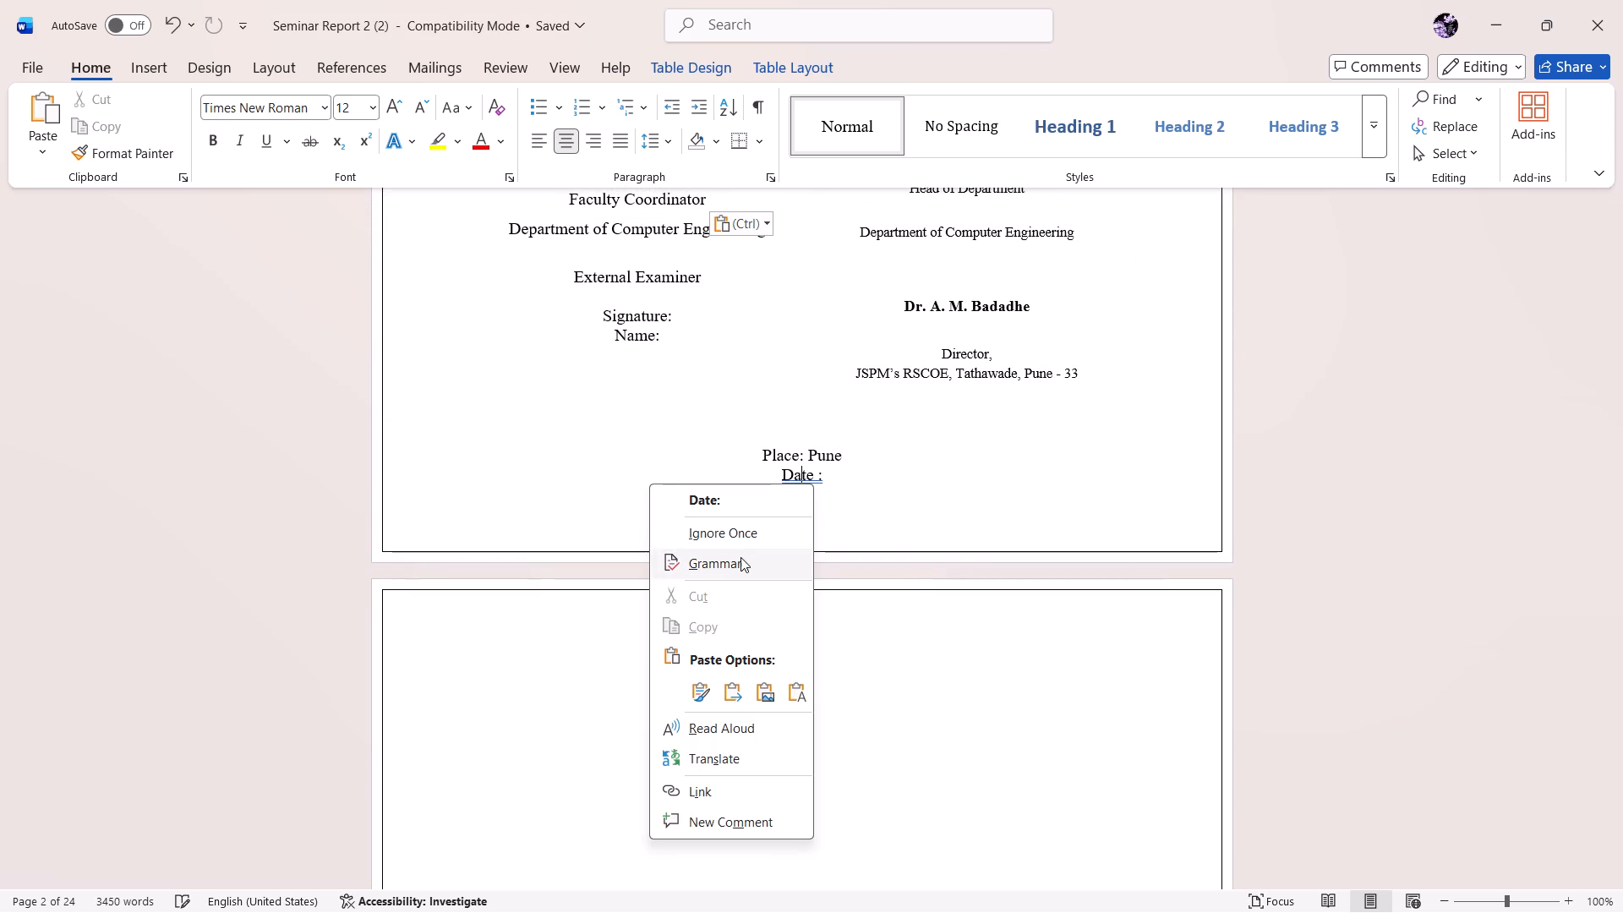
click(740, 536)
Delete the Signature line and some of the blank lines above the Name line on the acknowledgement page.
scroll(740, 536, down, 8)
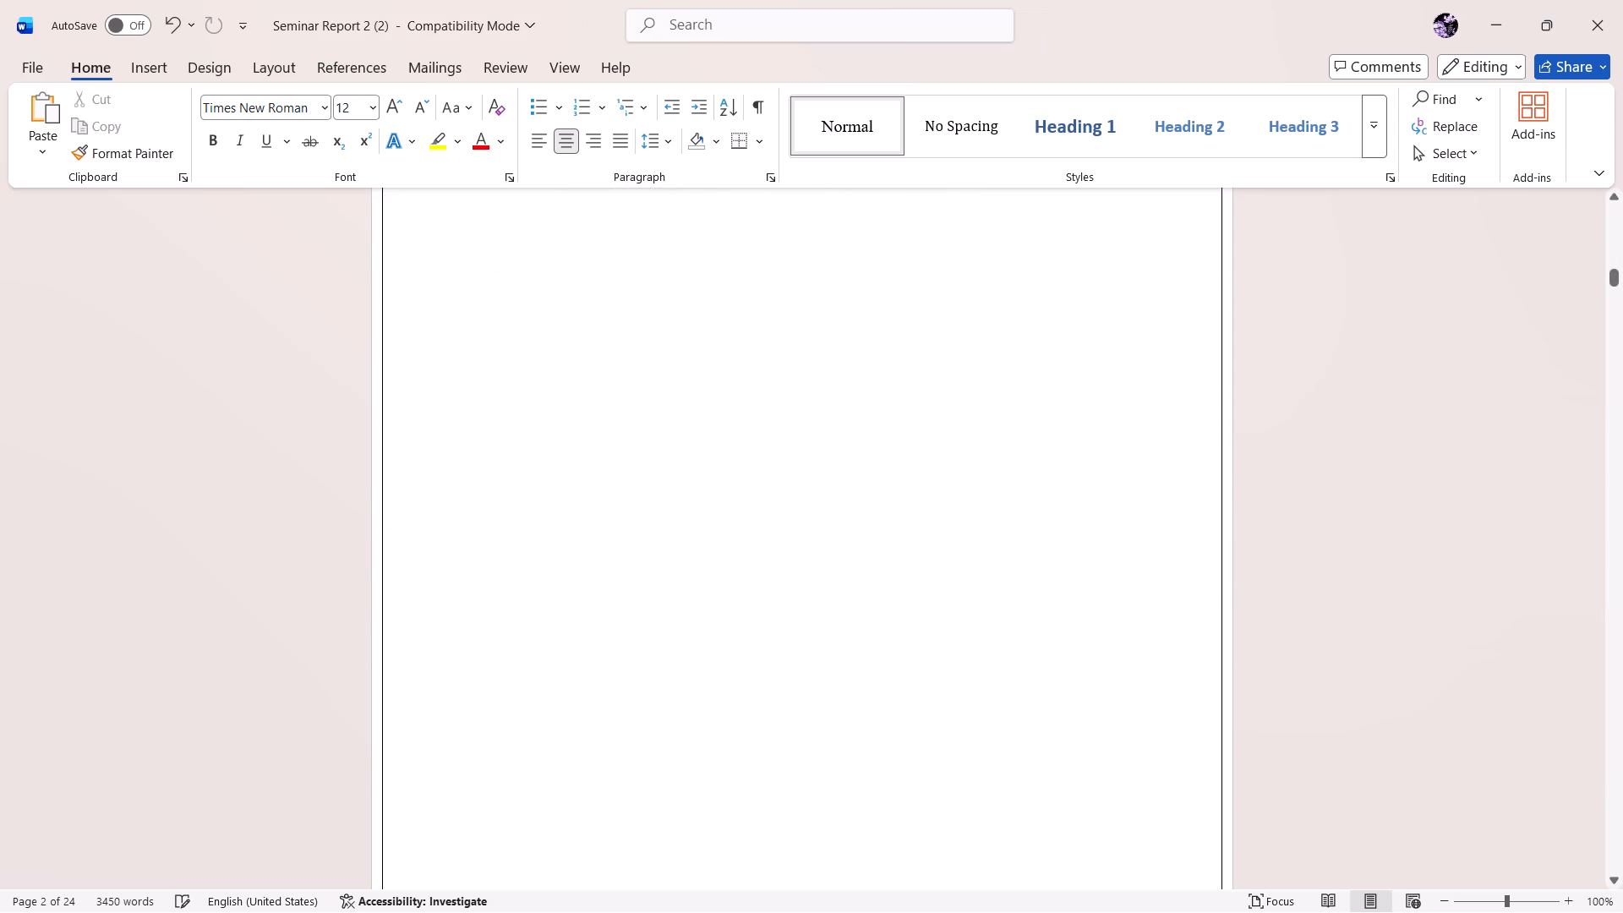
scroll(740, 536, down, 9)
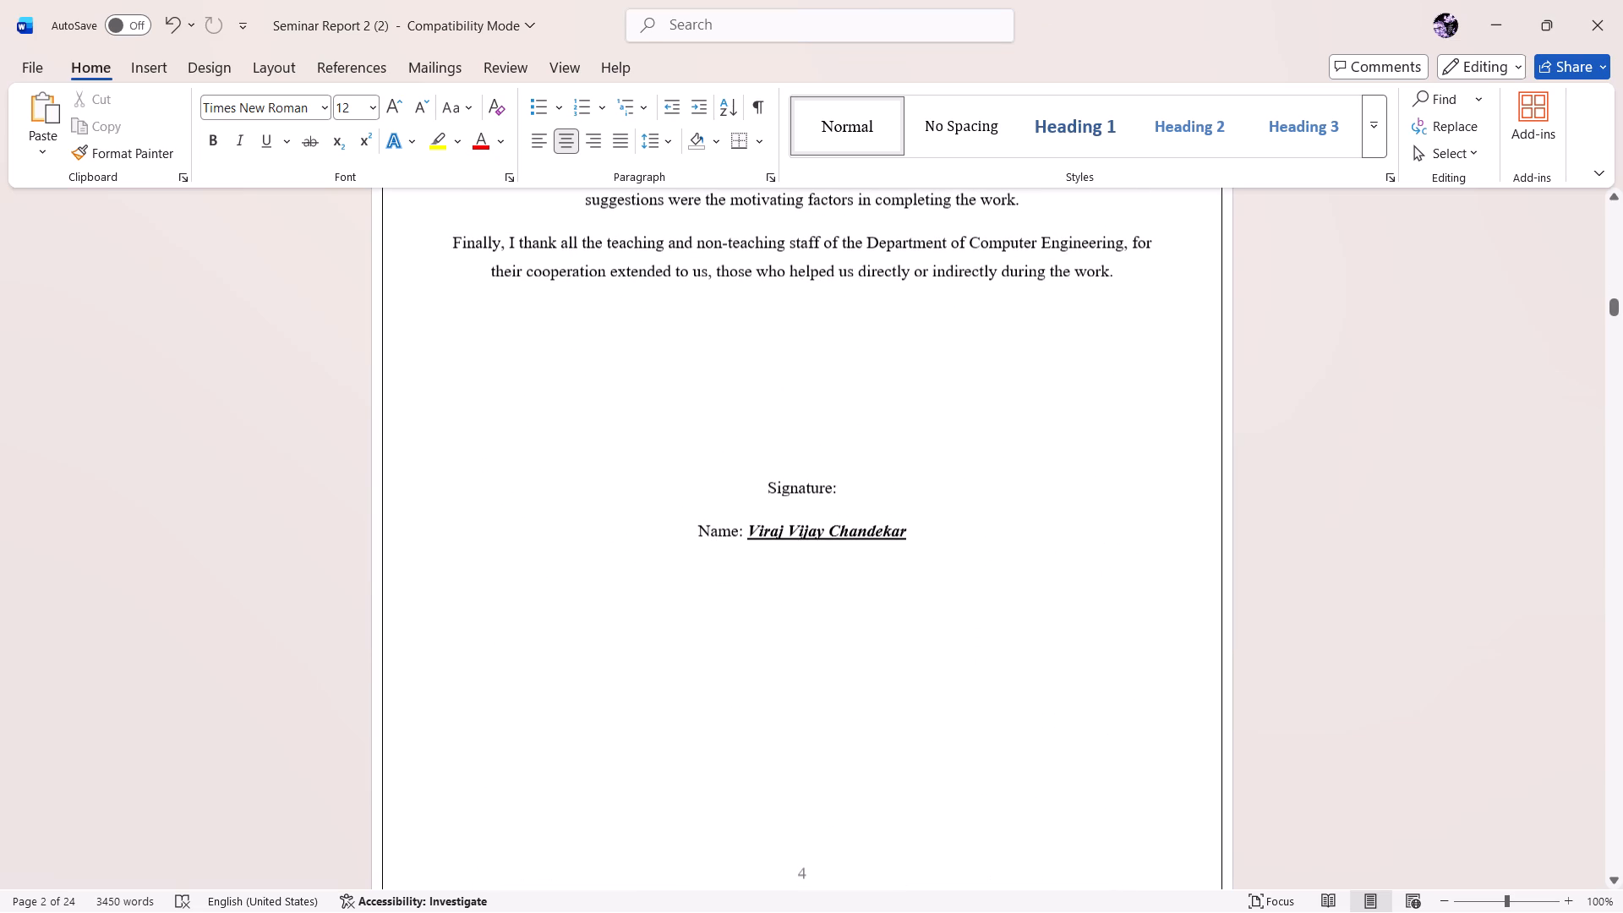
scroll(740, 536, down, 7)
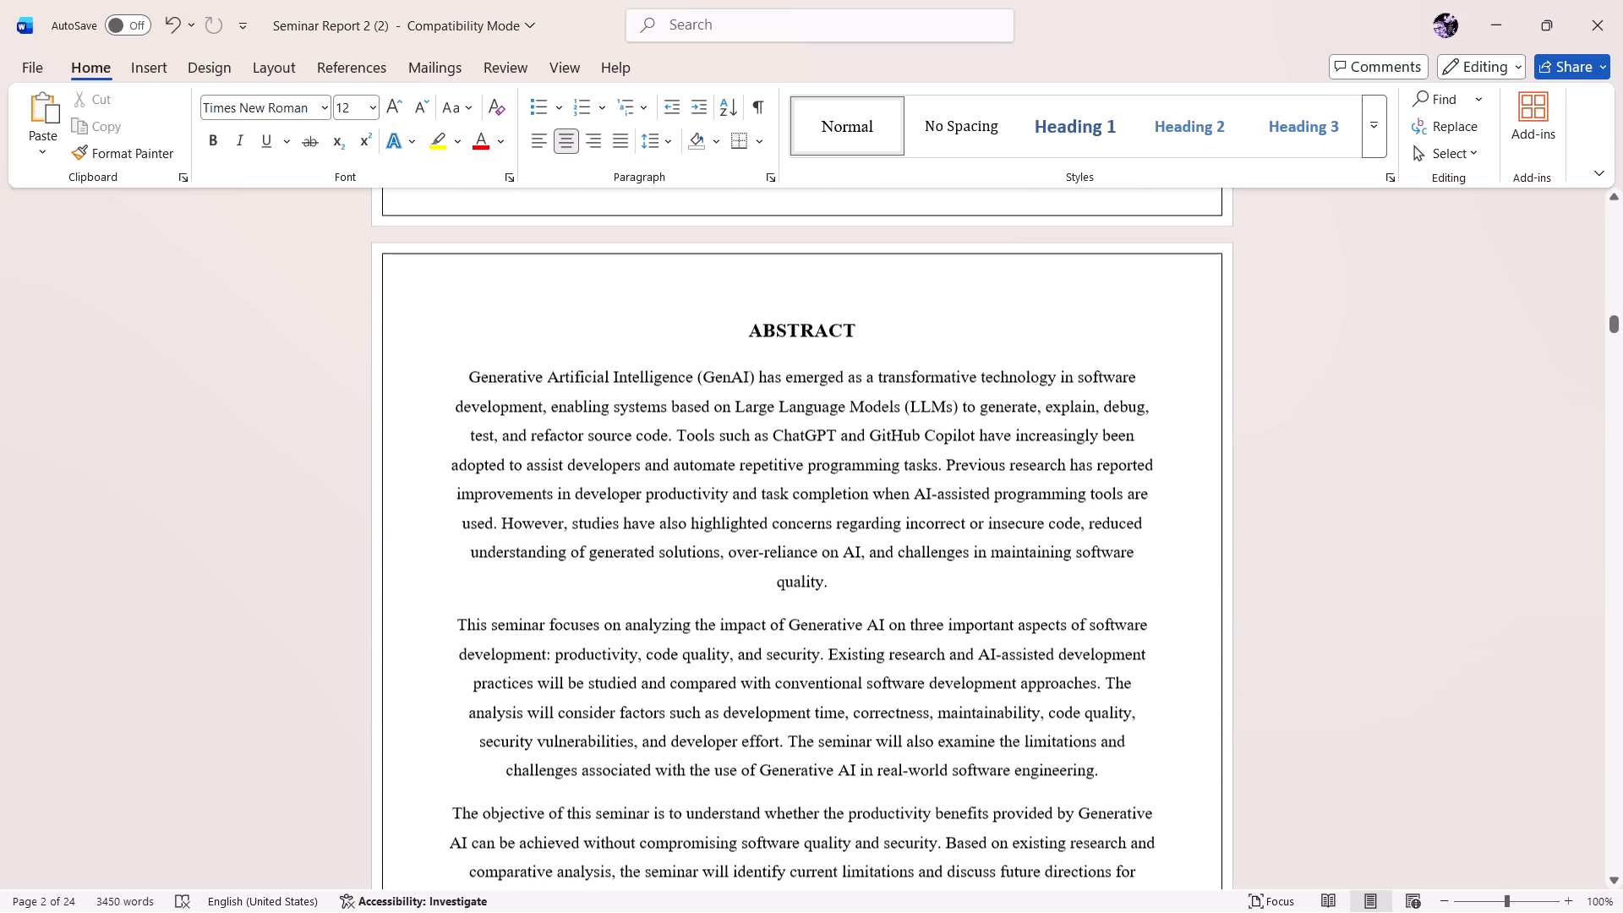
scroll(740, 536, up, 5)
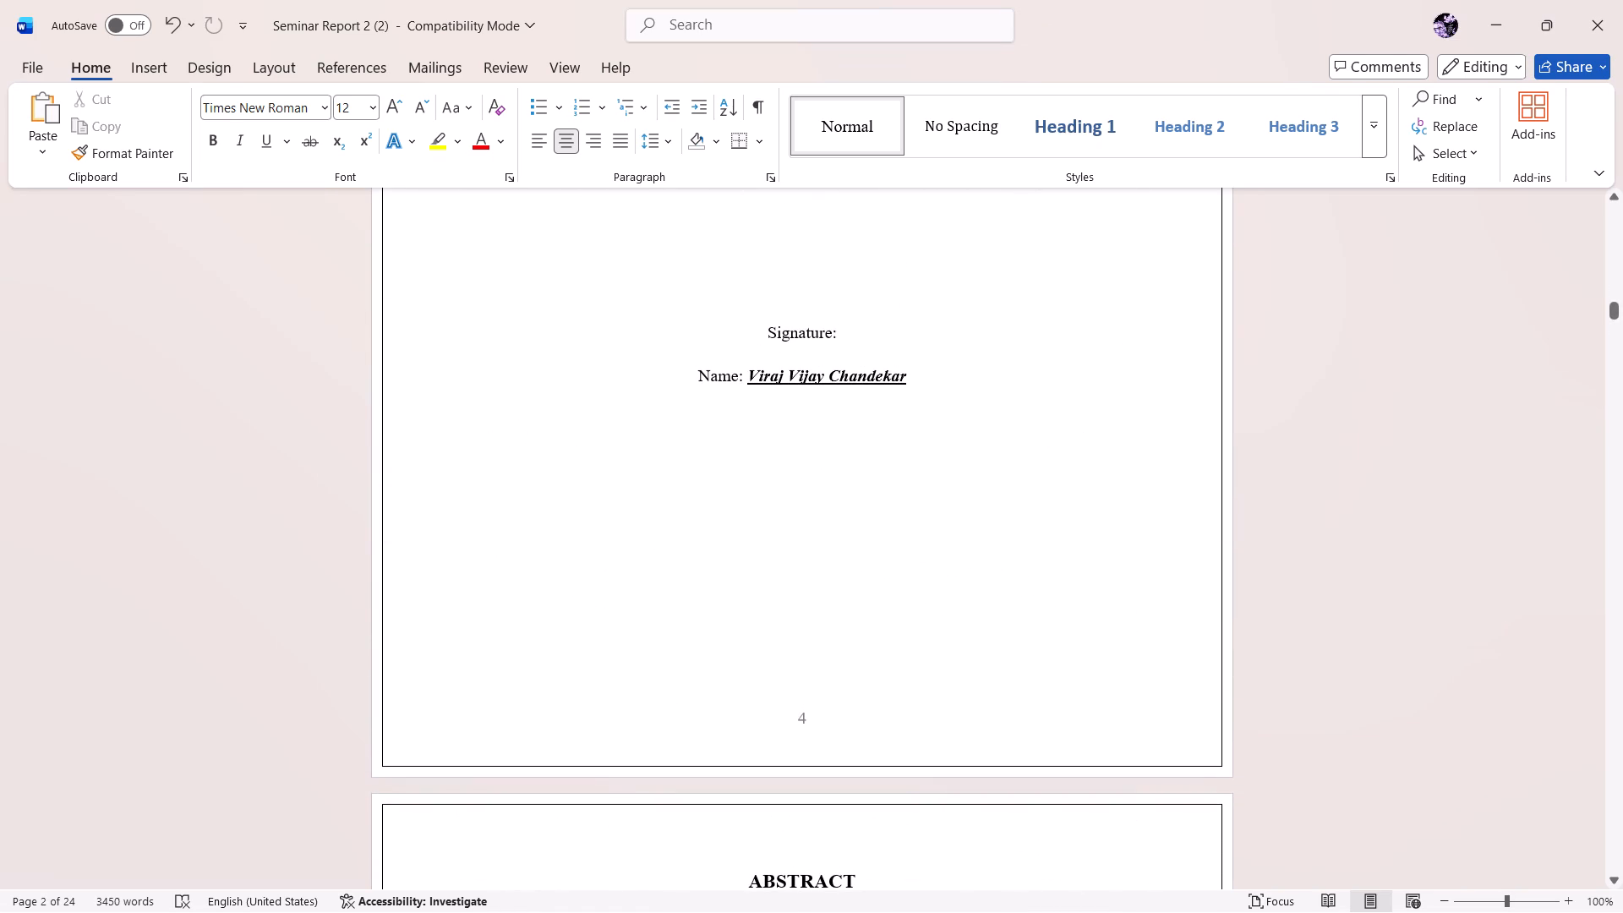
click(692, 371)
key(ctrl+BackSpace)
key(ctrl+BackSpace)
key(ctrl+BackSpace)
key(ctrl+BackSpace)
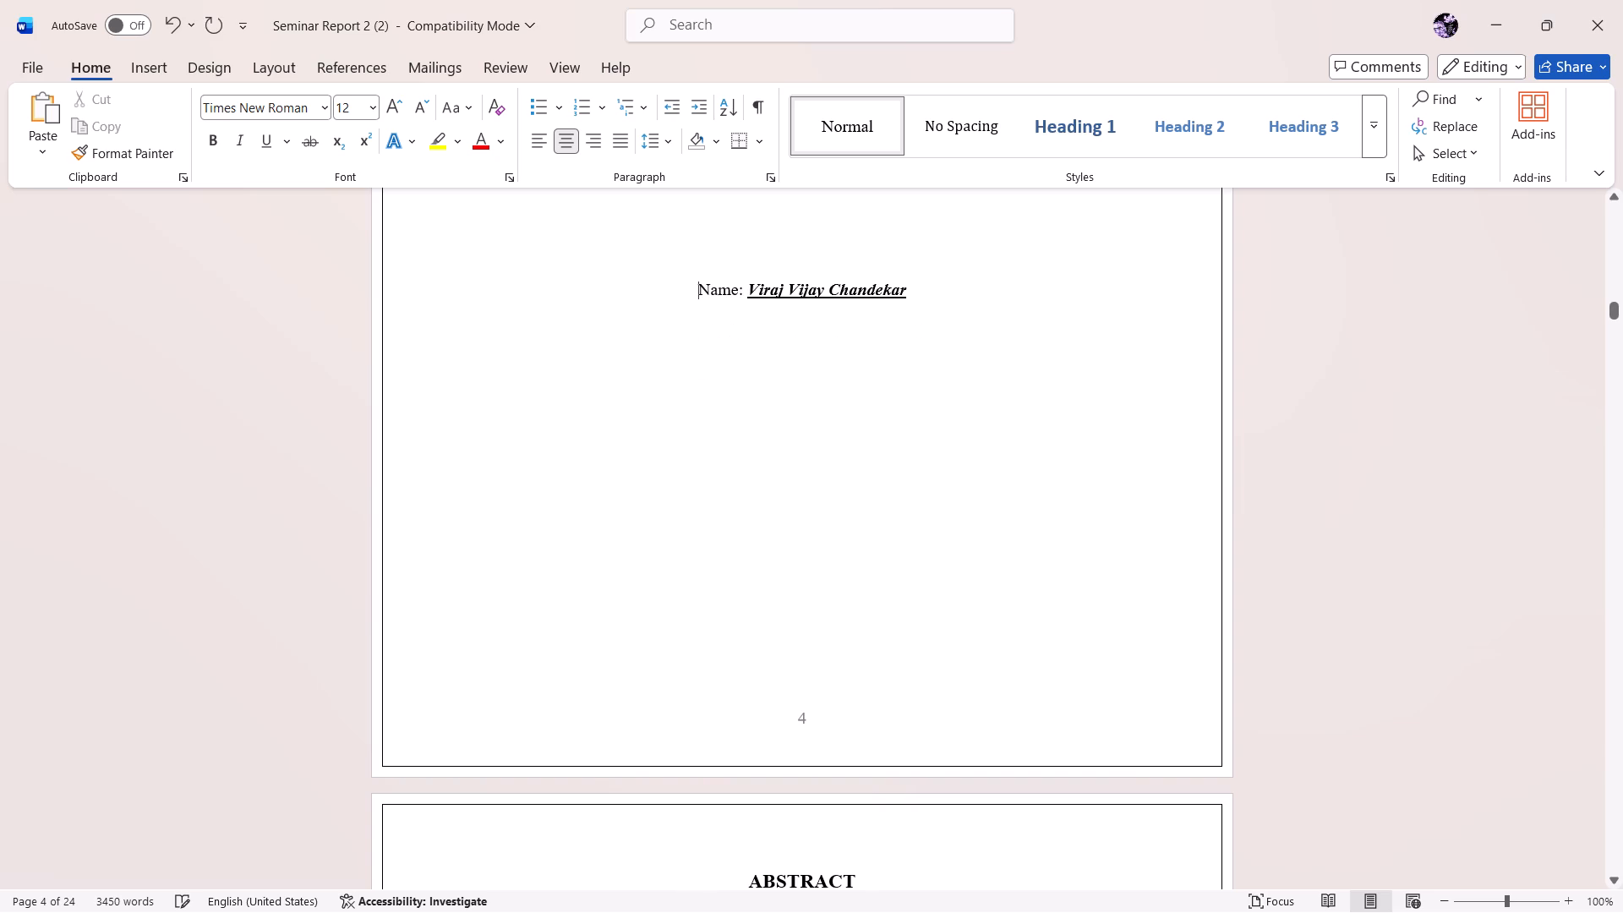
key(ctrl+BackSpace)
Add a new line reading PRN directly below the Name line on the acknowledgement page.
scroll(692, 371, up, 6)
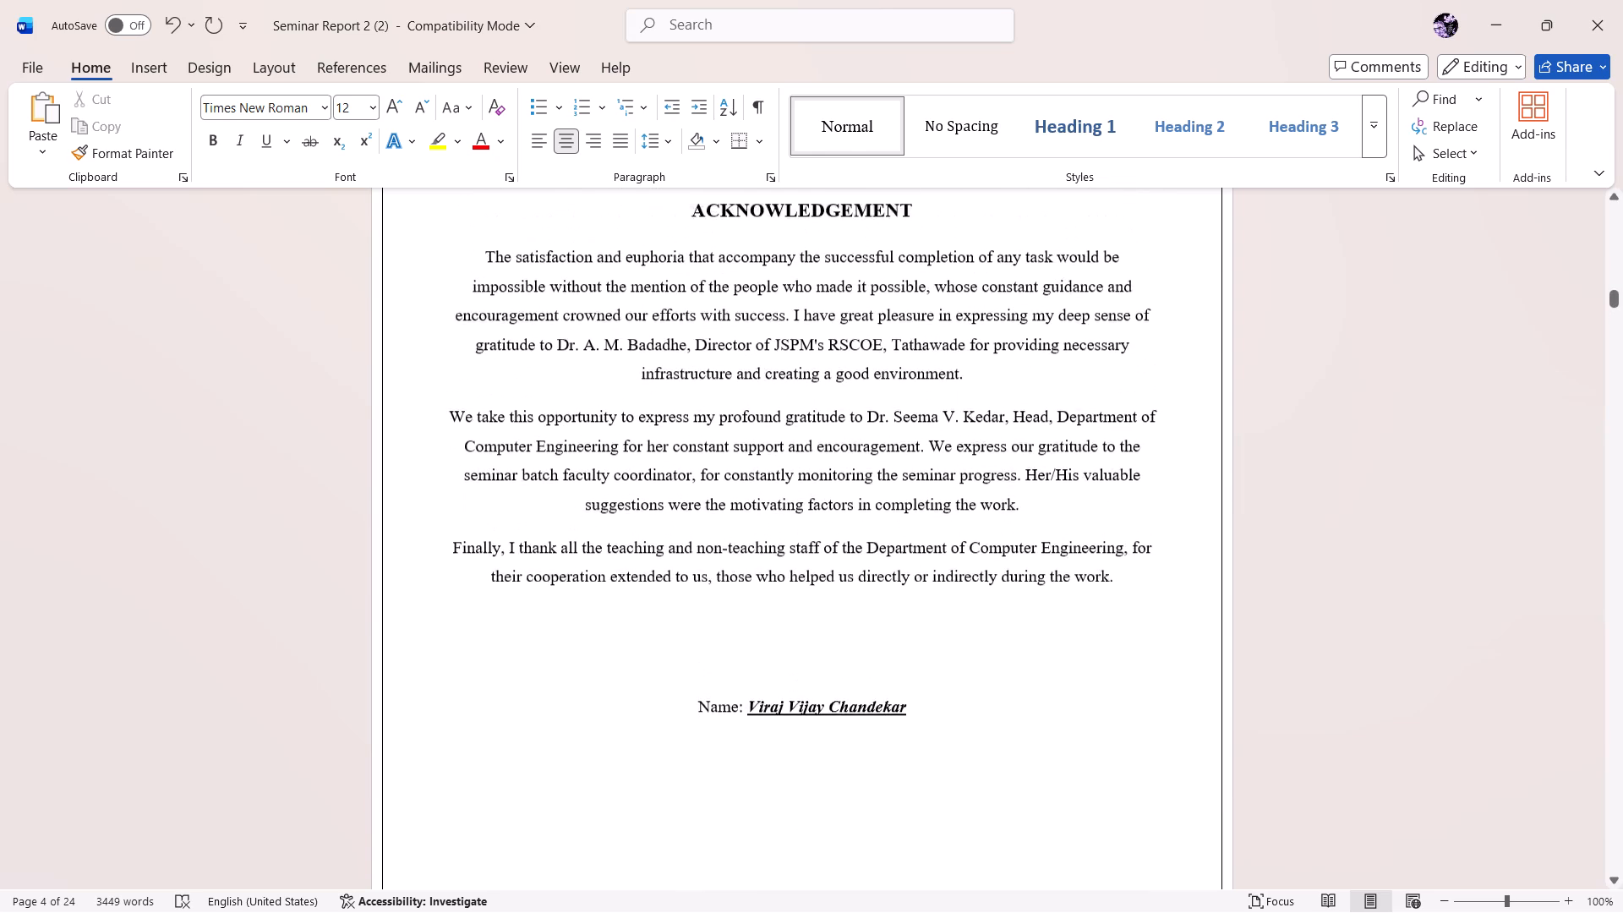
scroll(692, 371, up, 1)
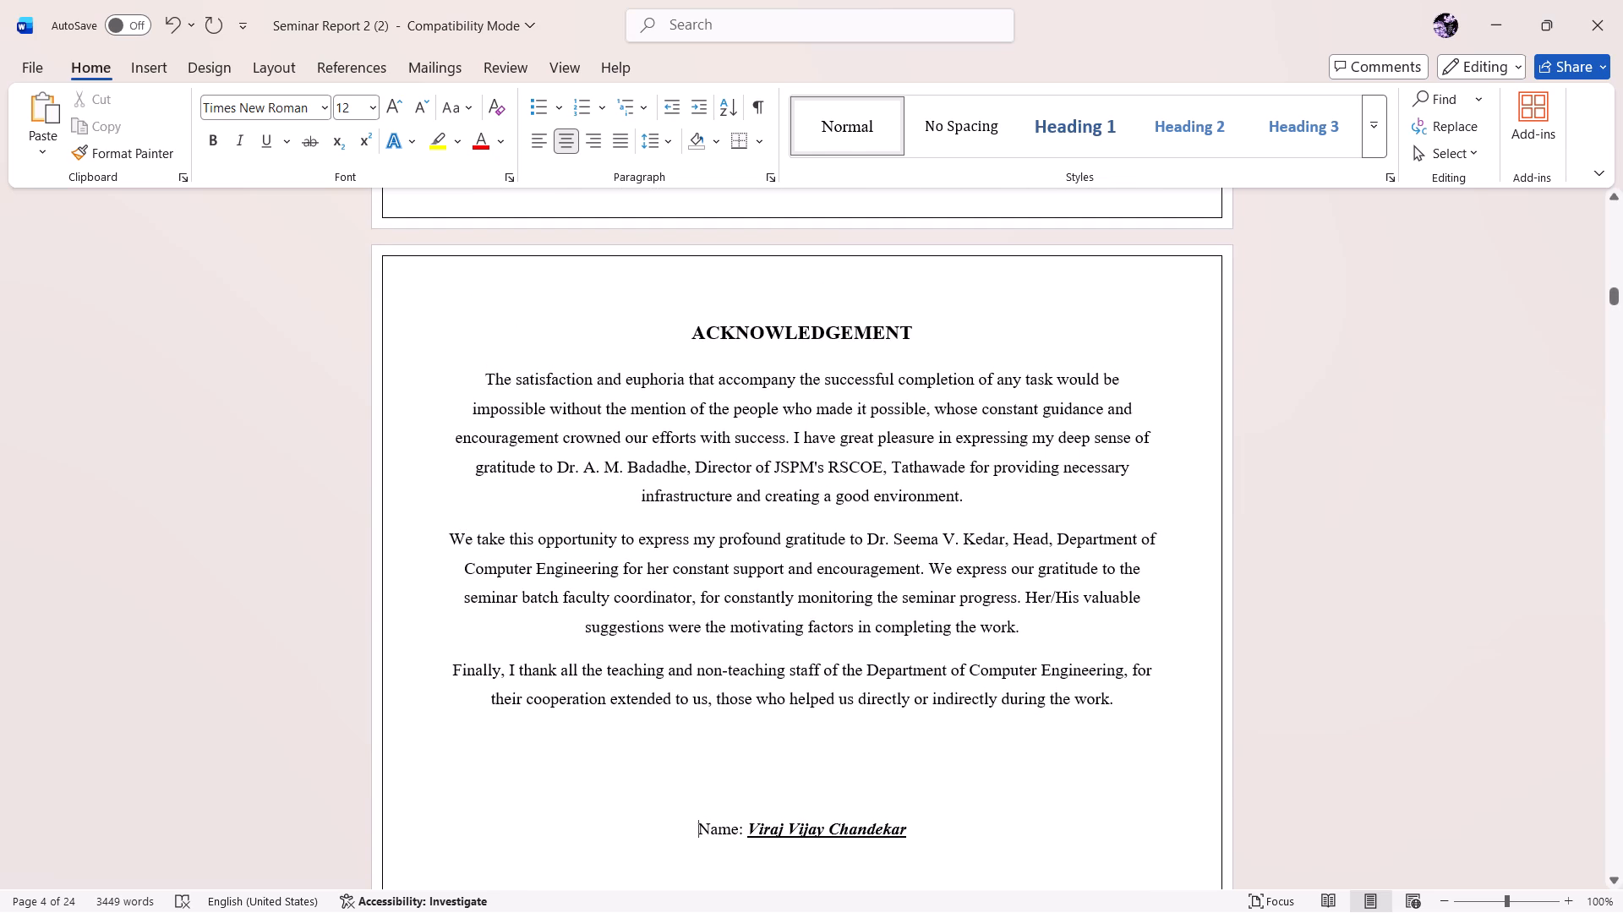
click(908, 828)
key(Return)
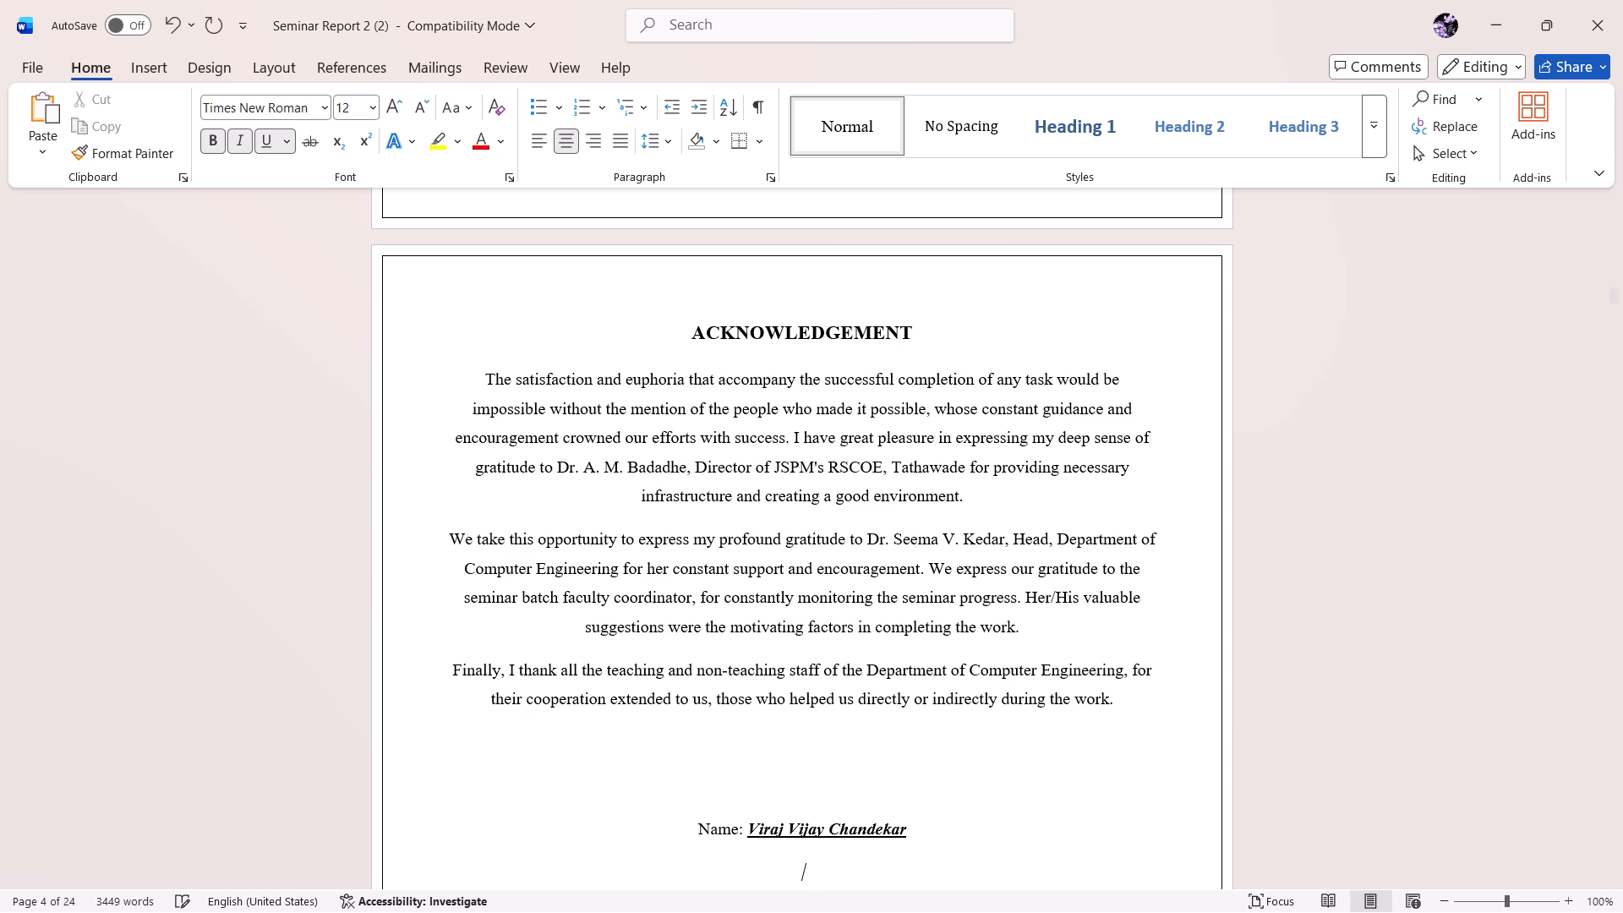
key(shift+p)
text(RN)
Remove the bold from the PRN text and complete the line with a colon and the student's PRN.
click(724, 828)
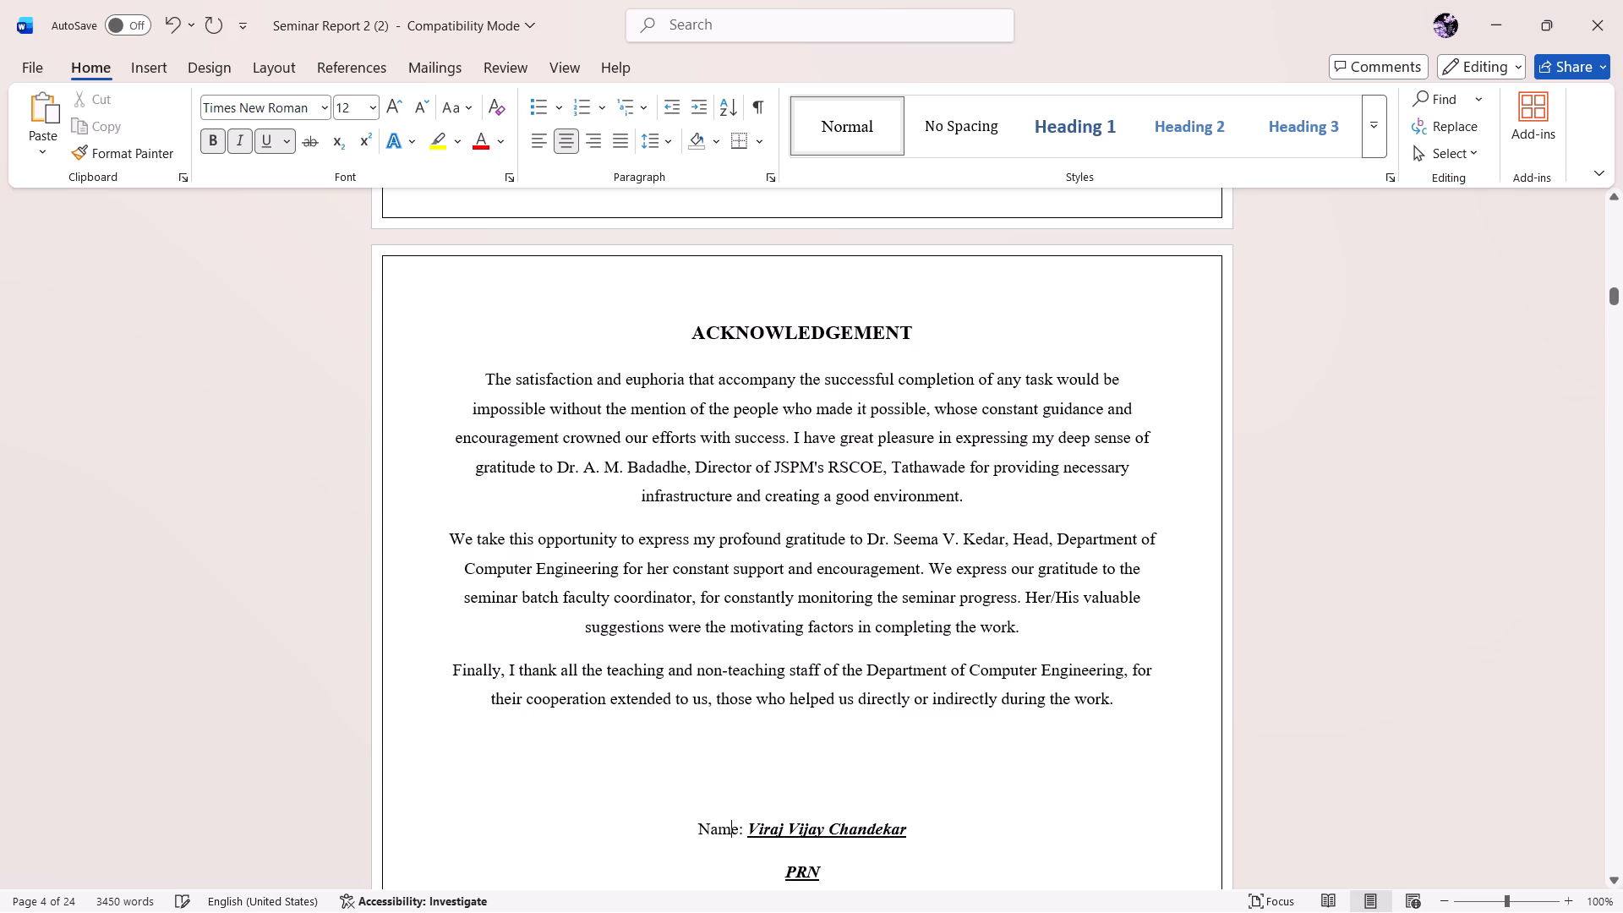
click(724, 828)
click(808, 872)
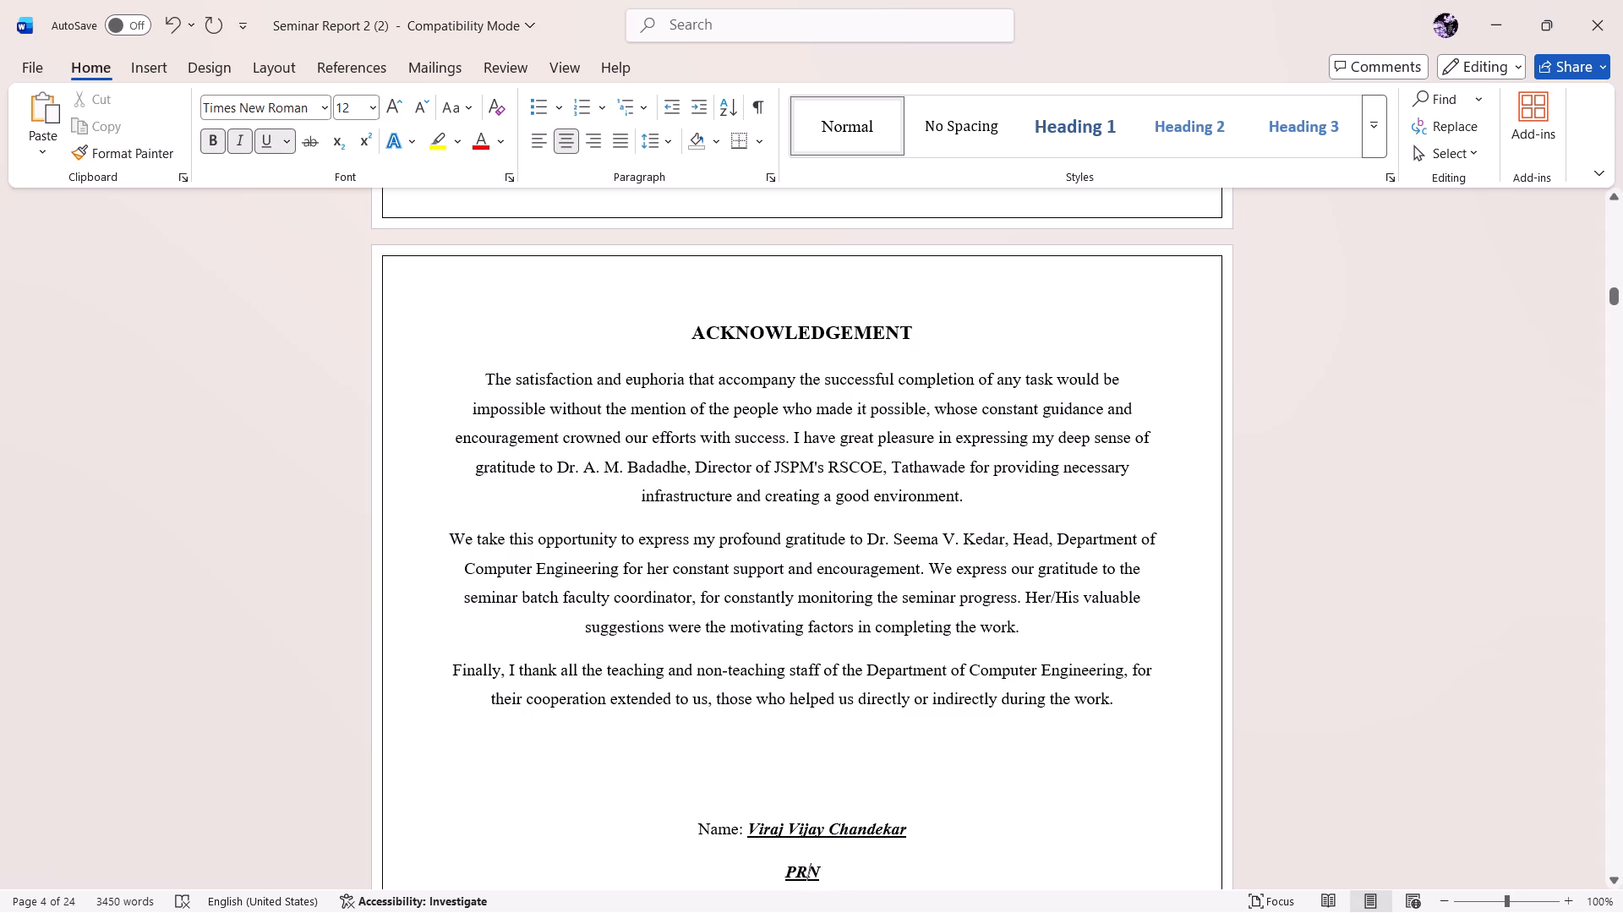
click(223, 134)
key(Right)
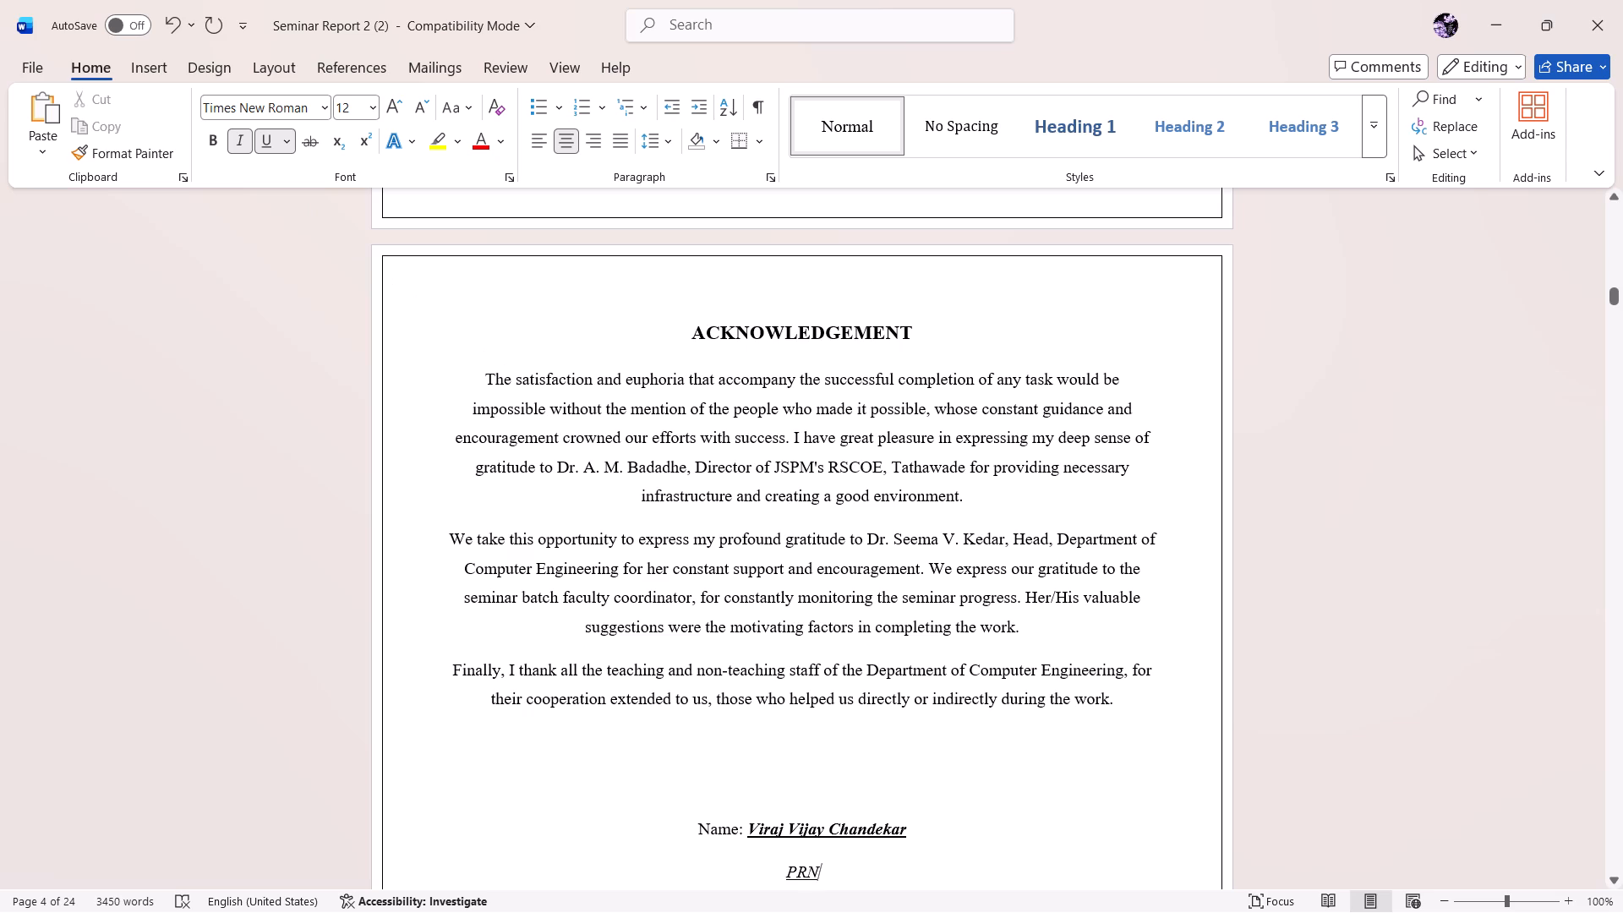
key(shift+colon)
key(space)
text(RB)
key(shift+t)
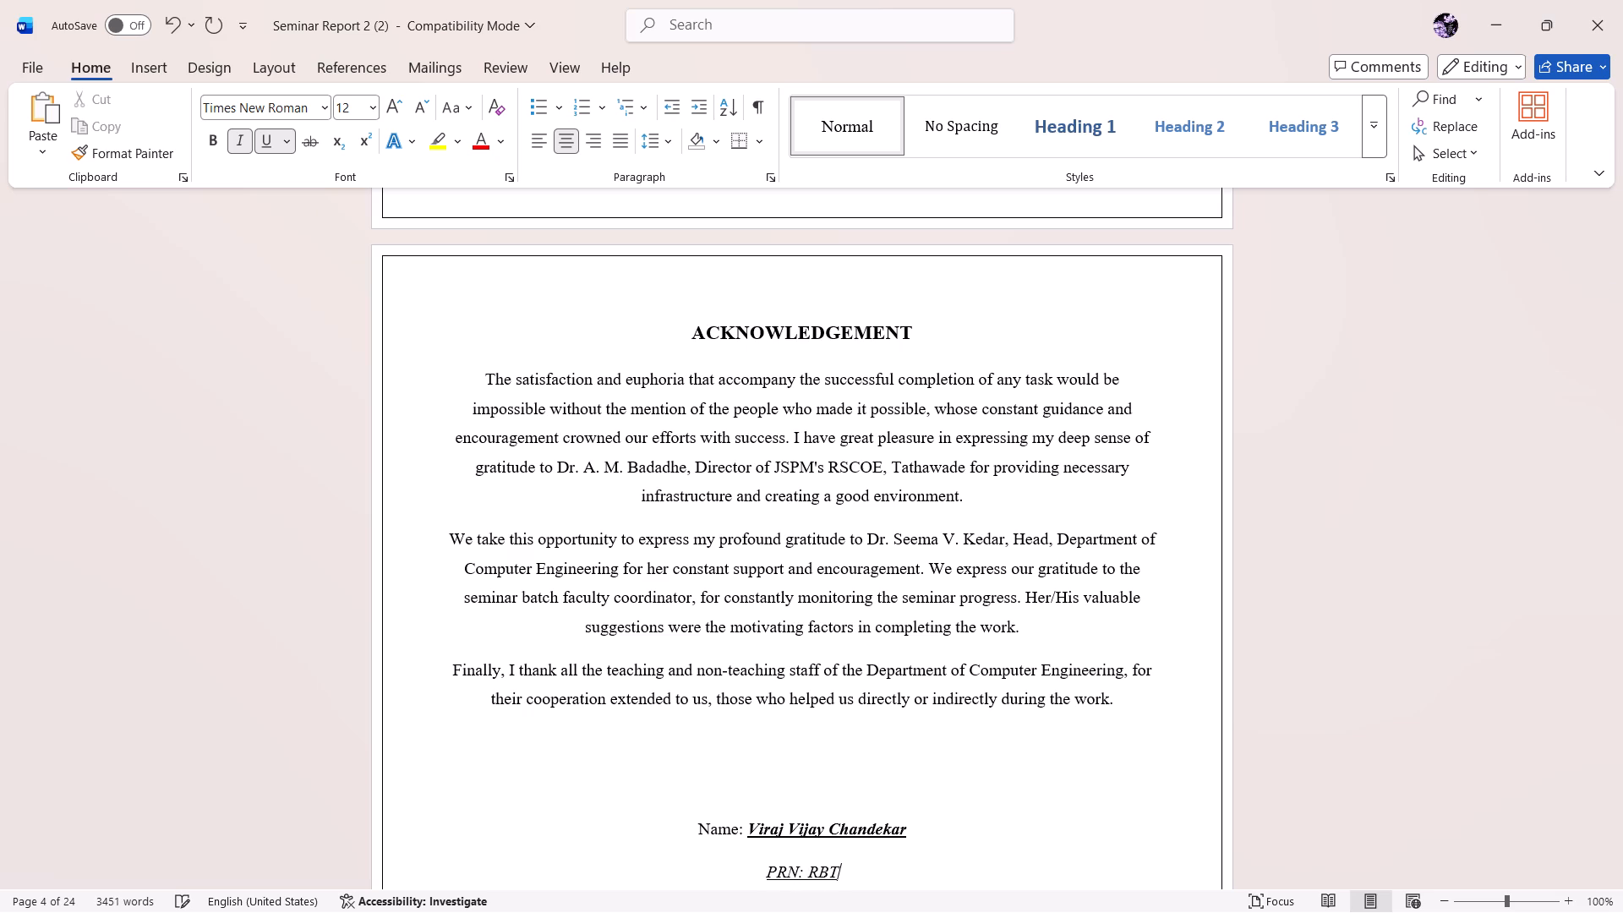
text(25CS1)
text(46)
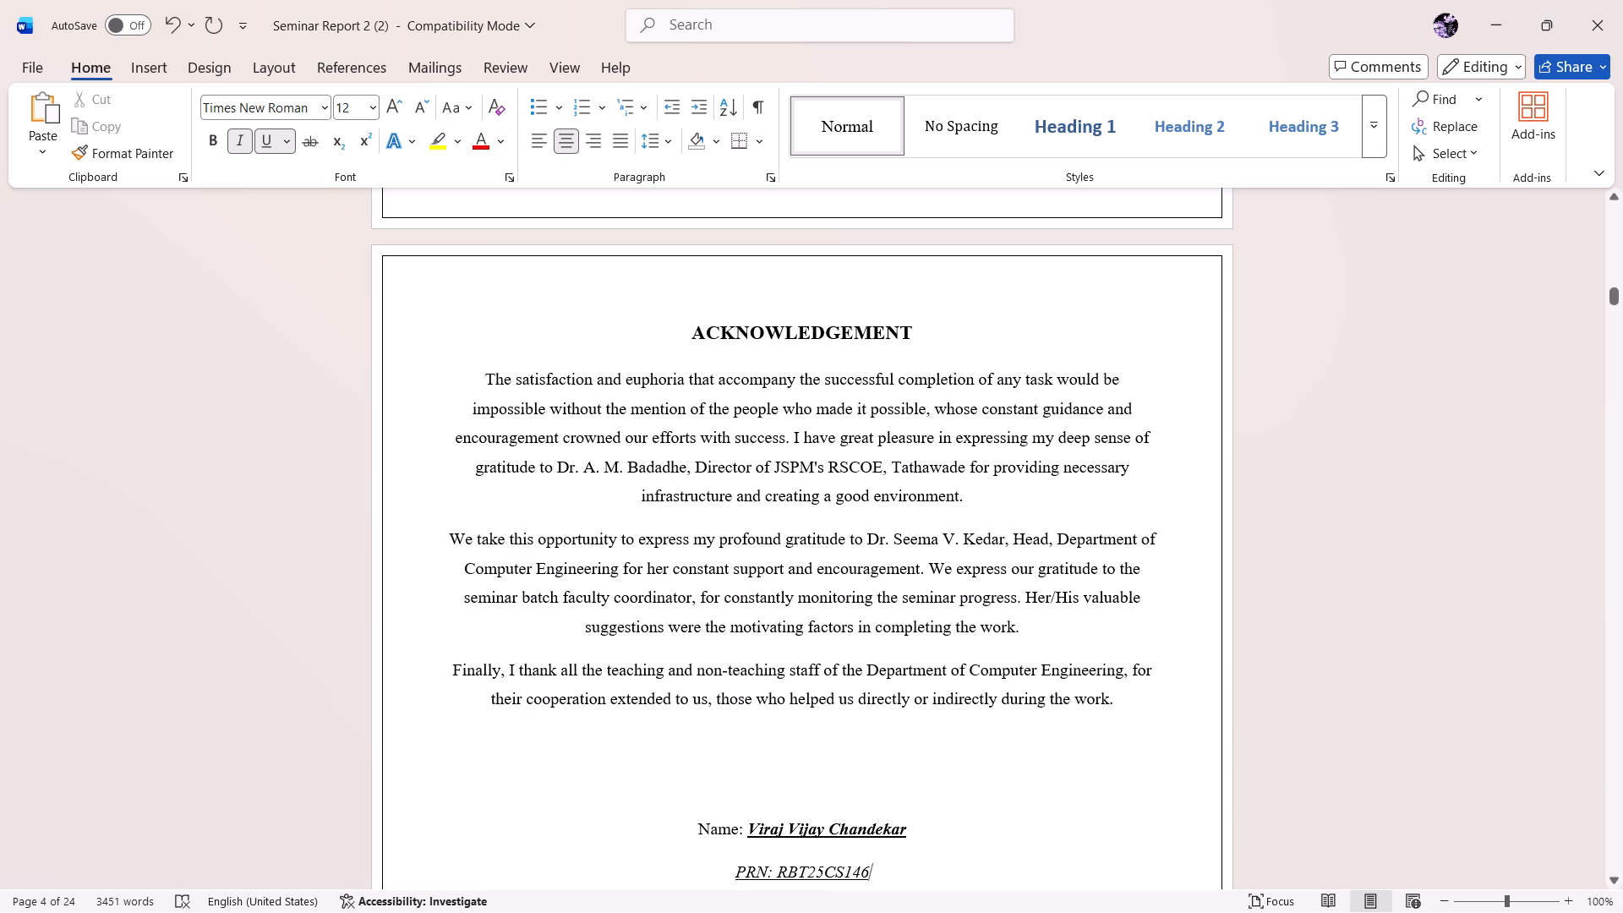
Remove the italics and underline from the PRN label and make the student's PRN value bold.
right_click(748, 870)
click(247, 144)
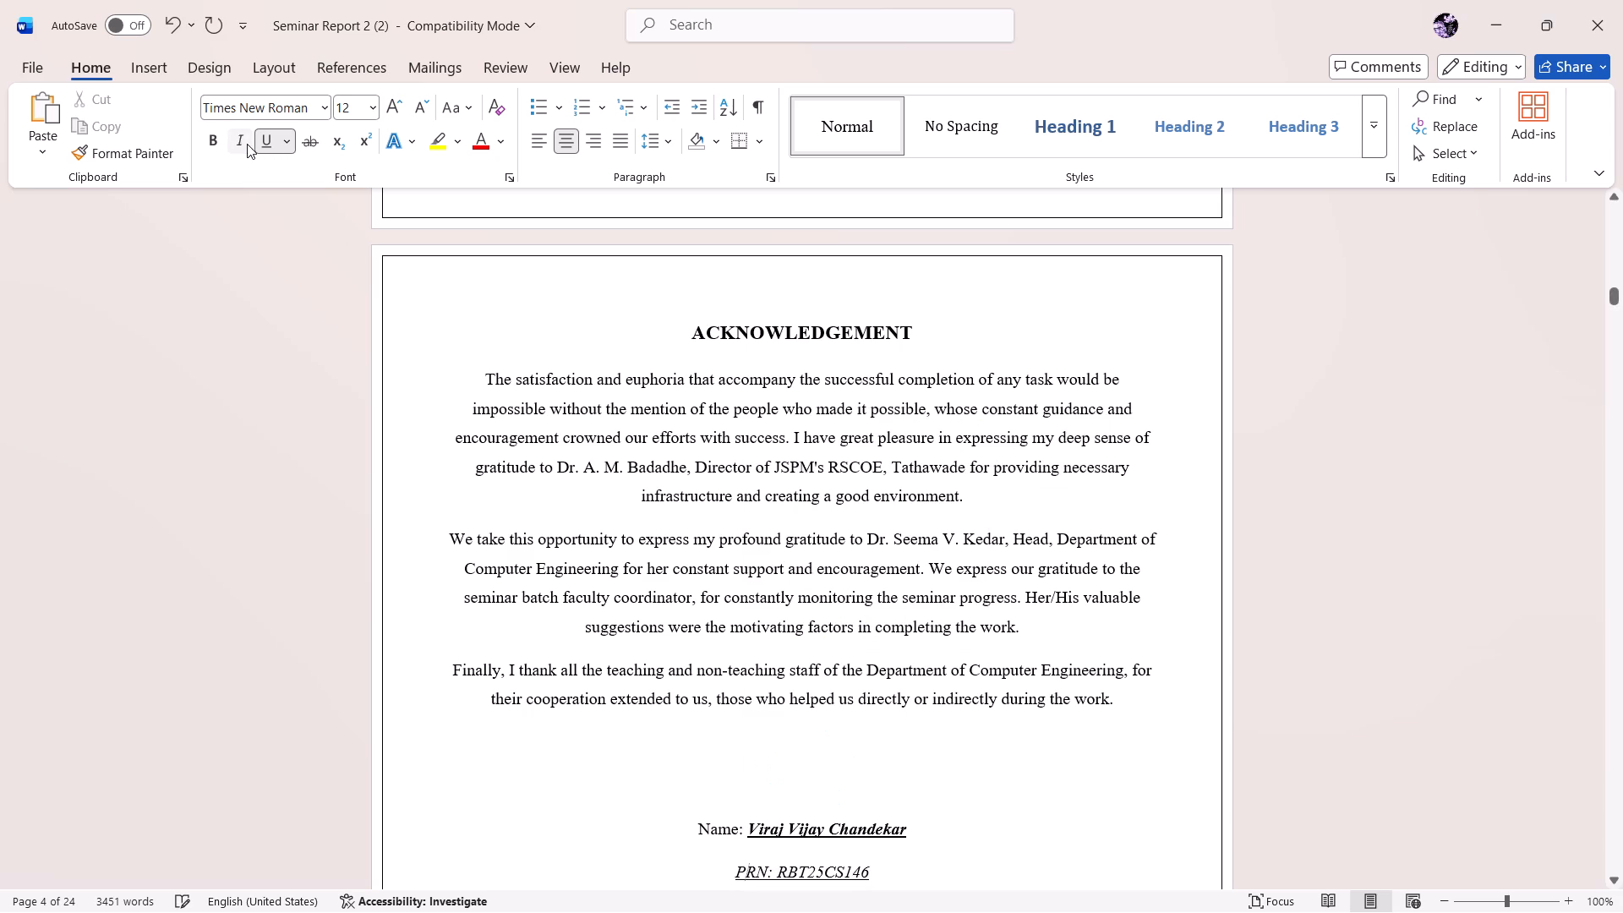
click(257, 144)
drag(780, 867, 877, 886)
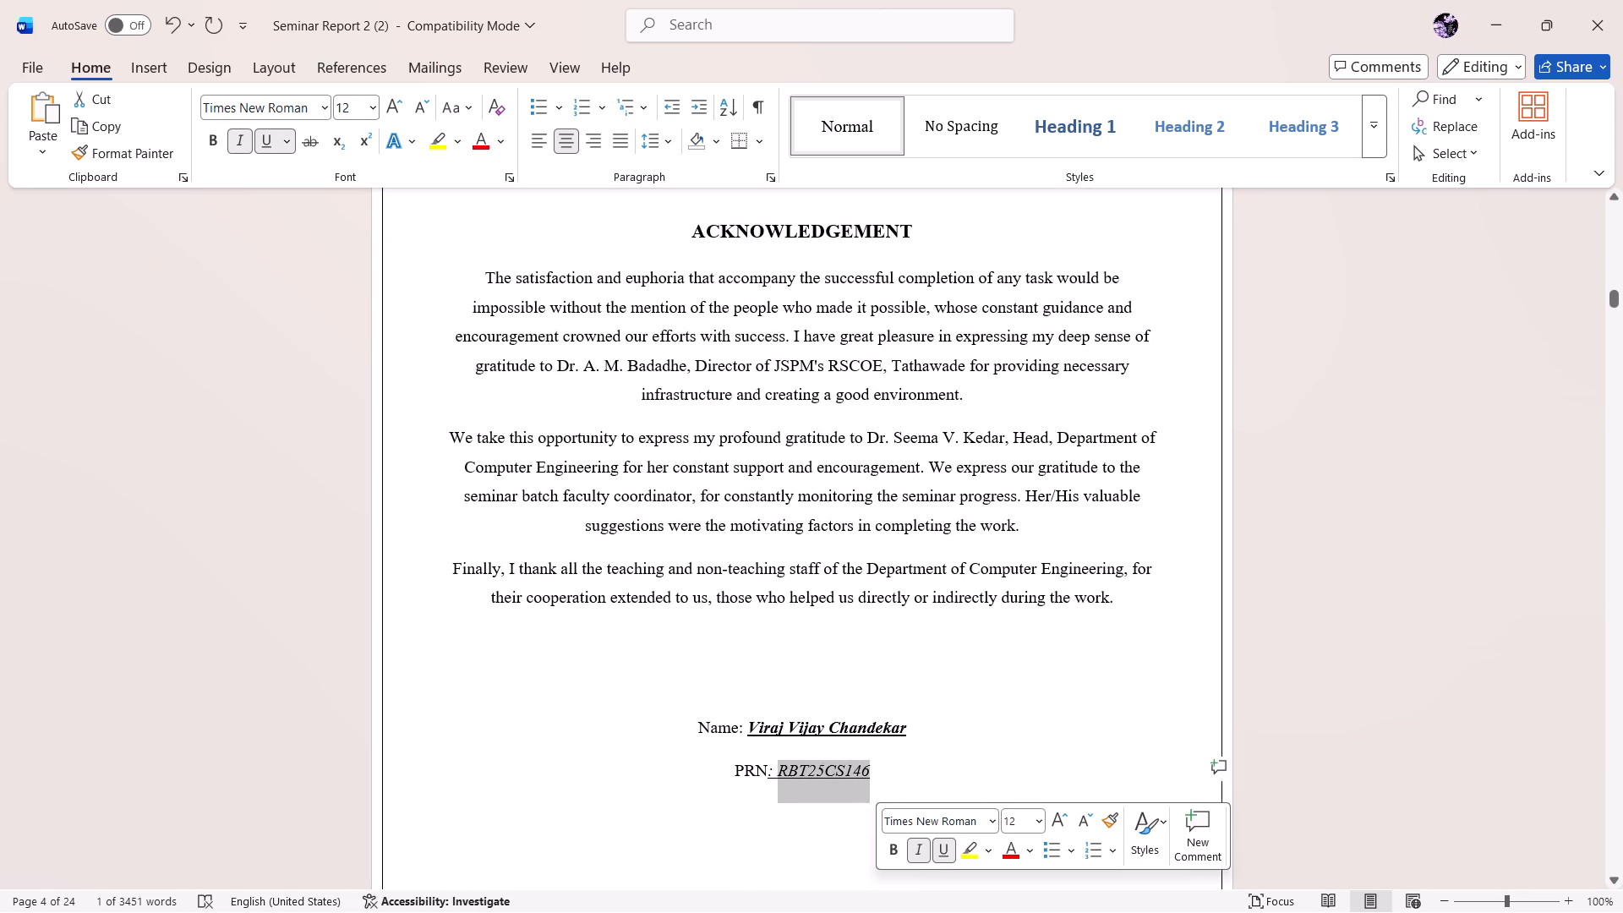
key(ctrl+b)
click(923, 802)
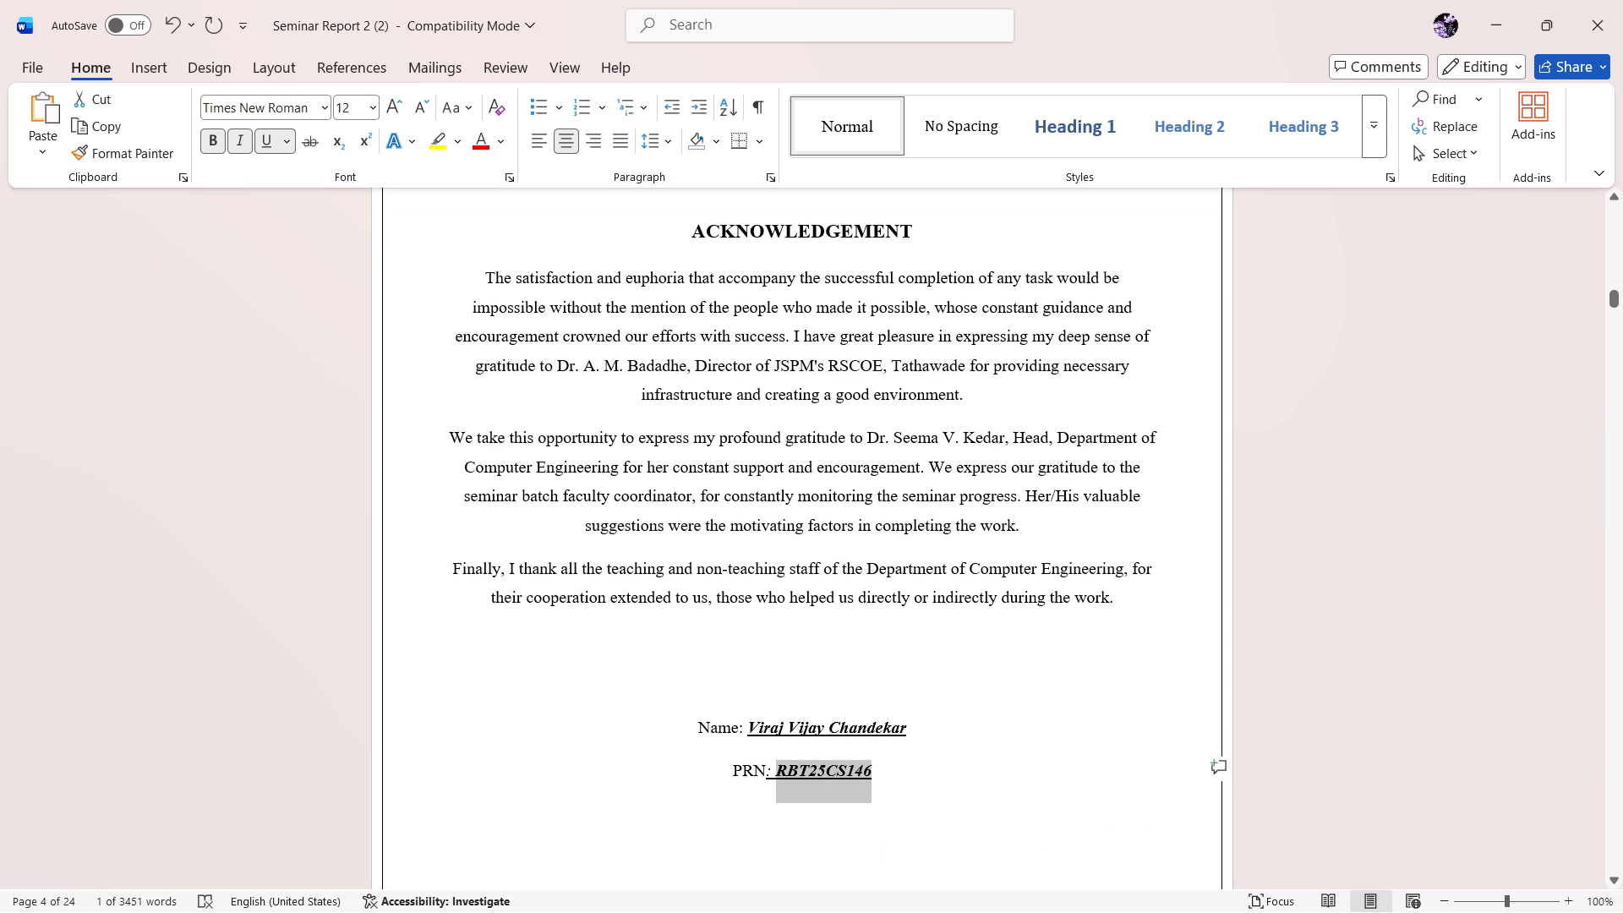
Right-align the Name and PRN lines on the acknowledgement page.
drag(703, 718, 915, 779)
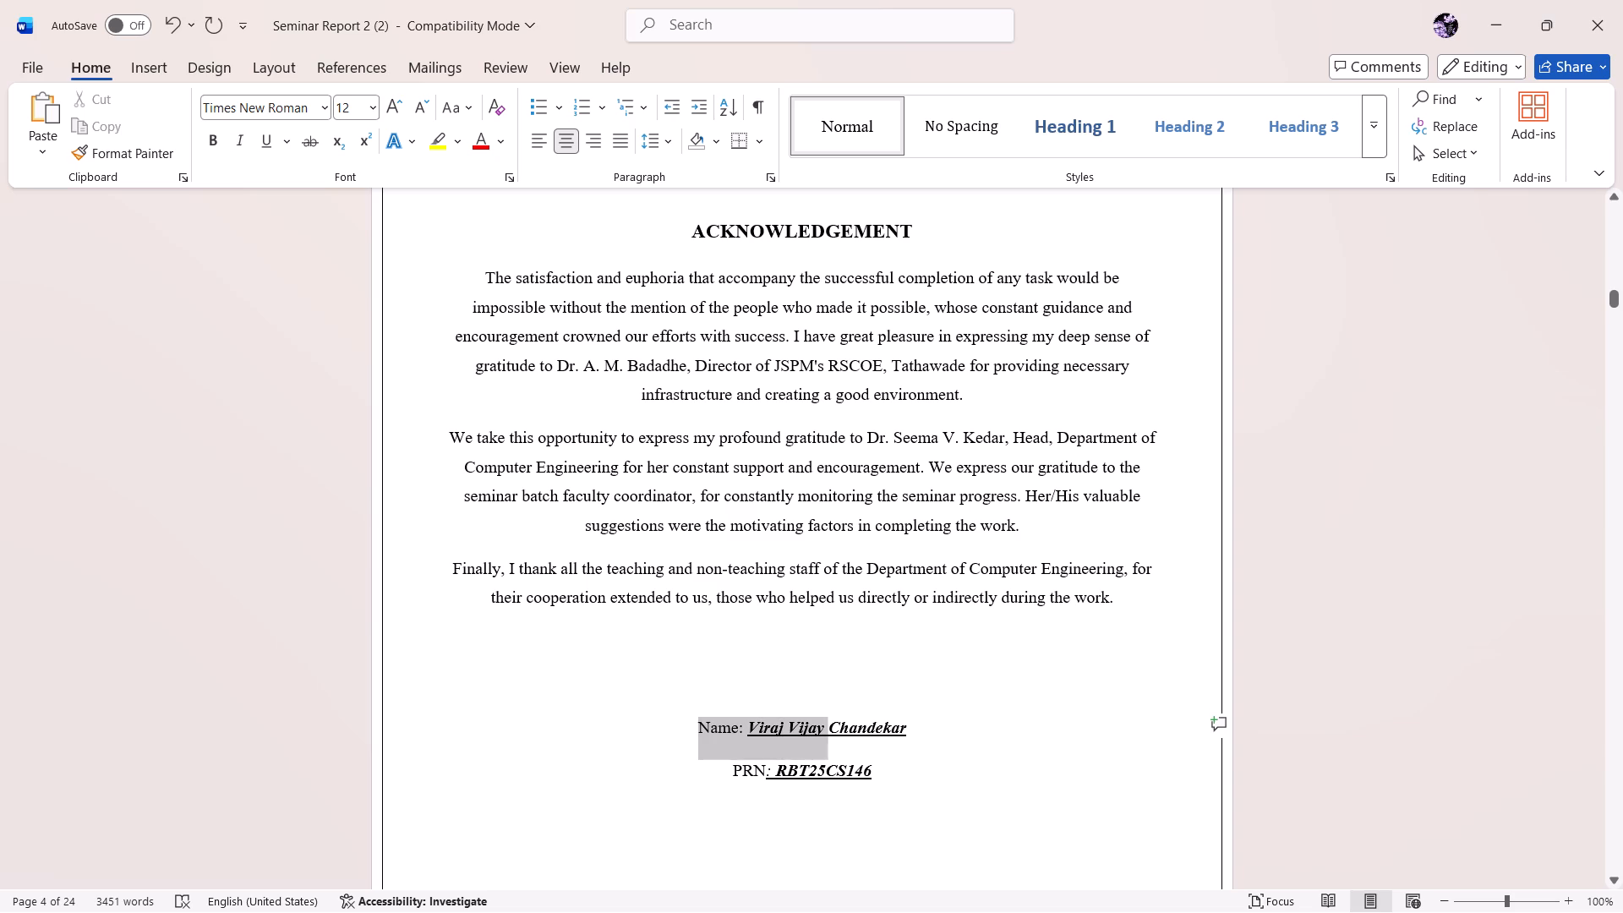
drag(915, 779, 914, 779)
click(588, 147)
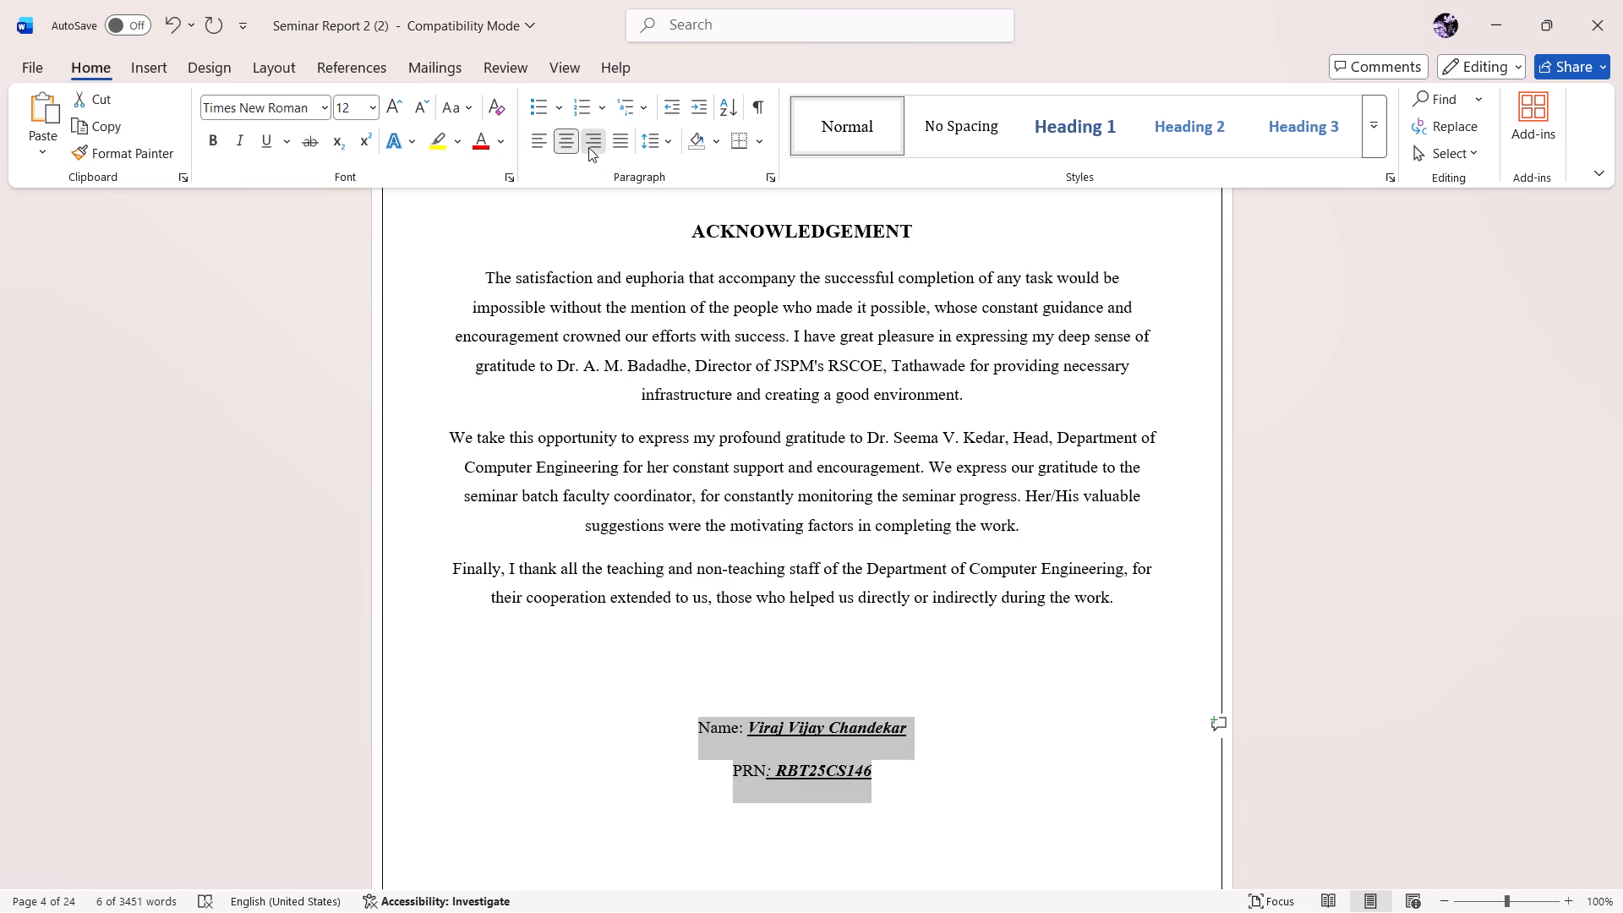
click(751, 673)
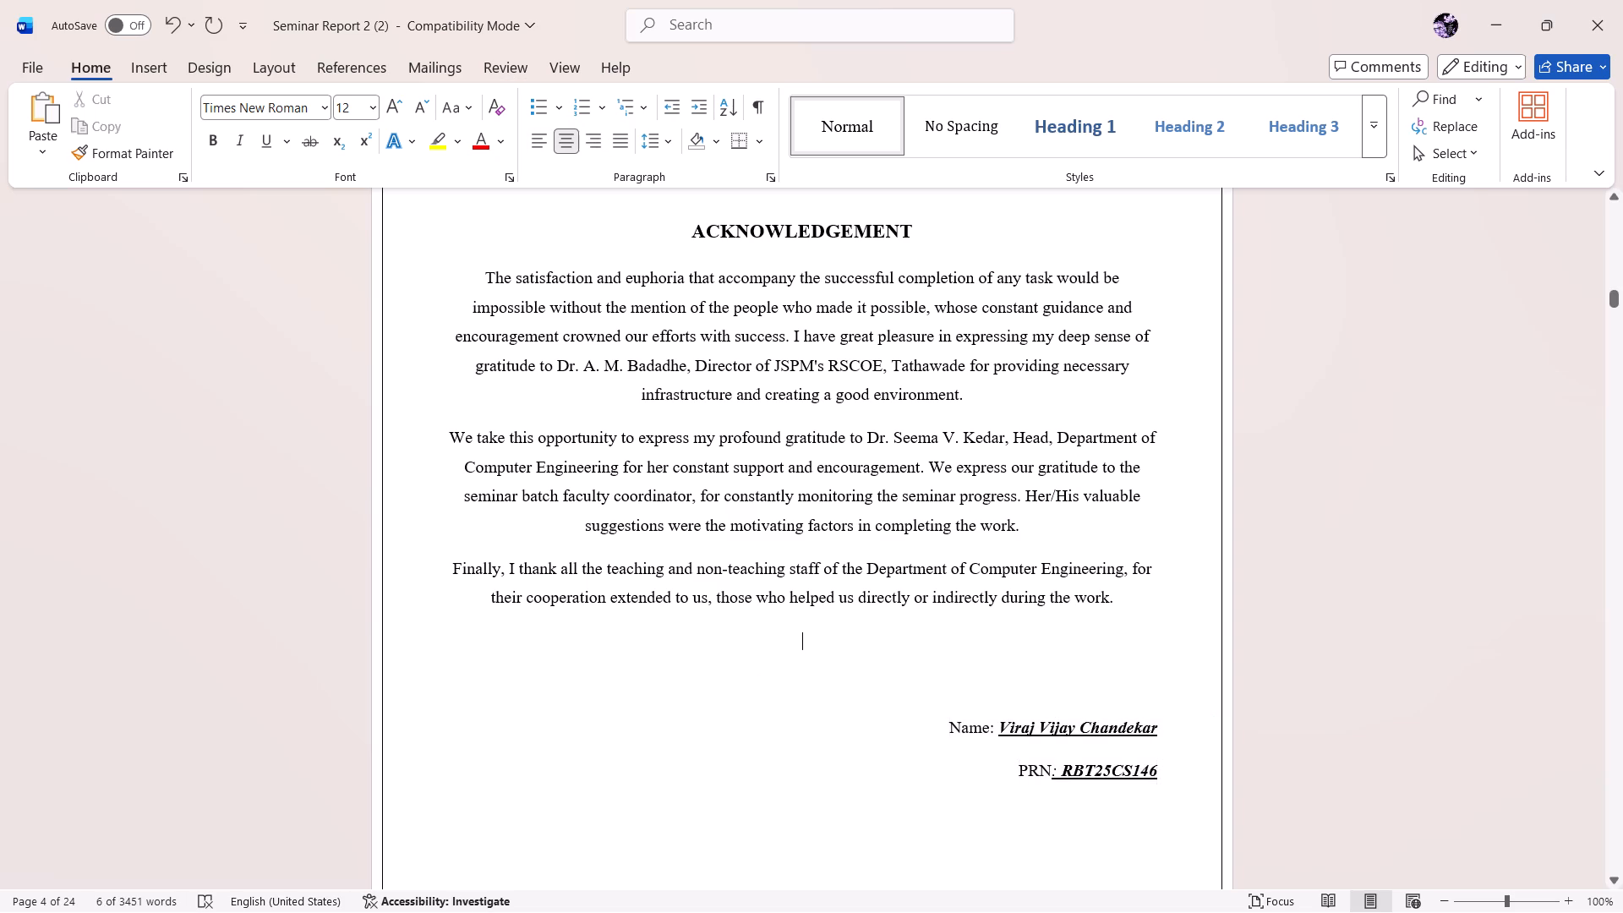
Left-align the text of the entire seminar report.
scroll(751, 673, down, 19)
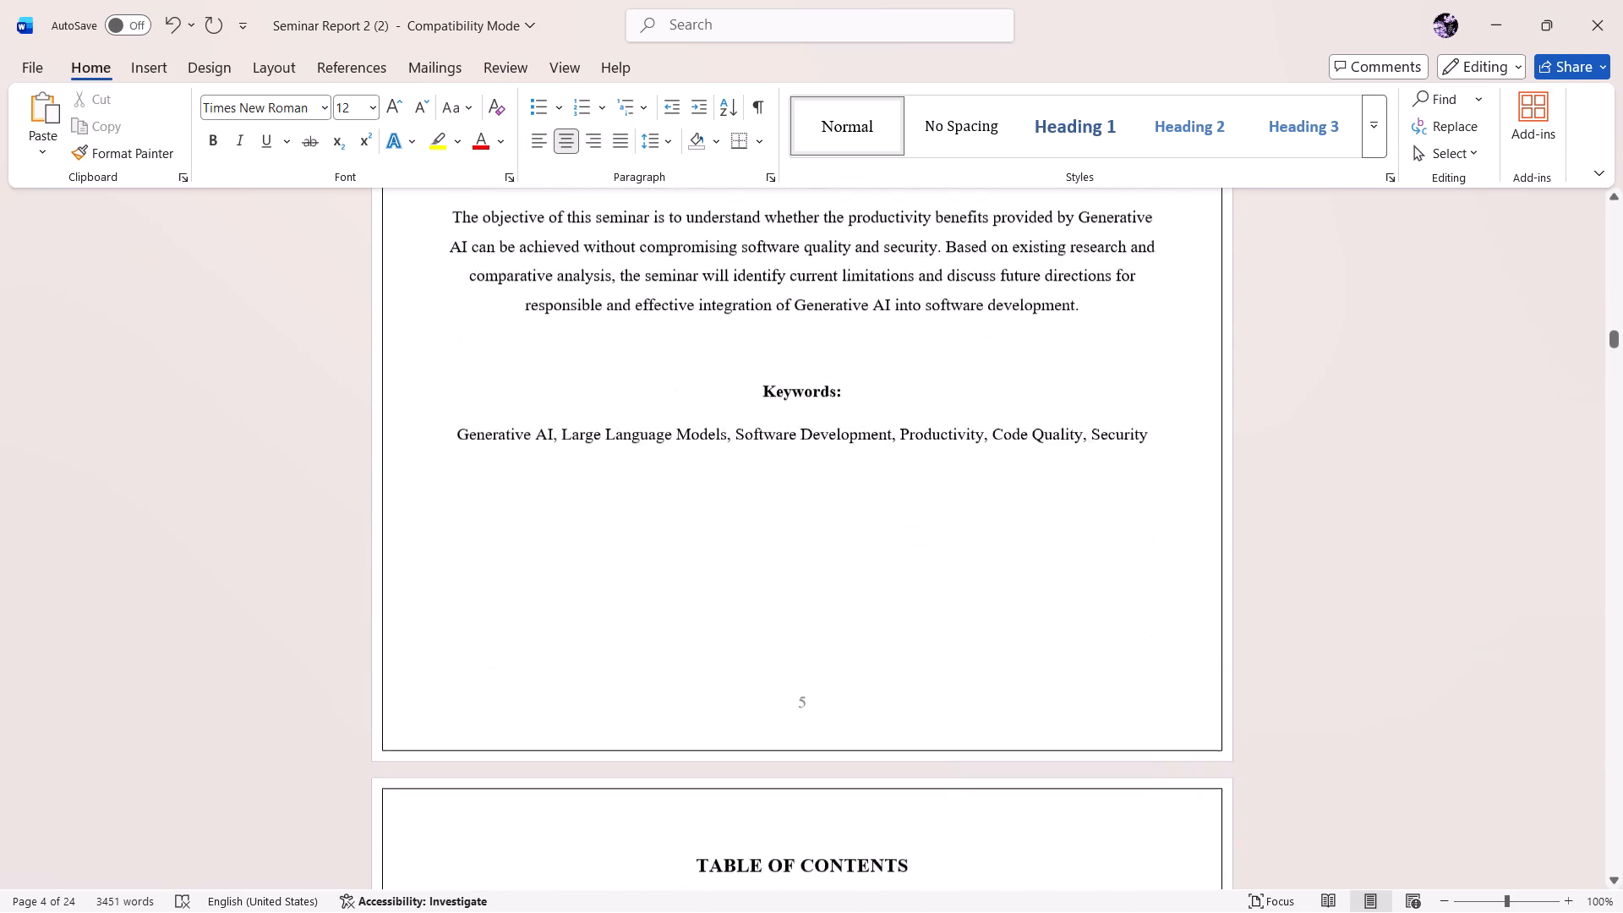
scroll(751, 673, down, 20)
scroll(751, 673, down, 2)
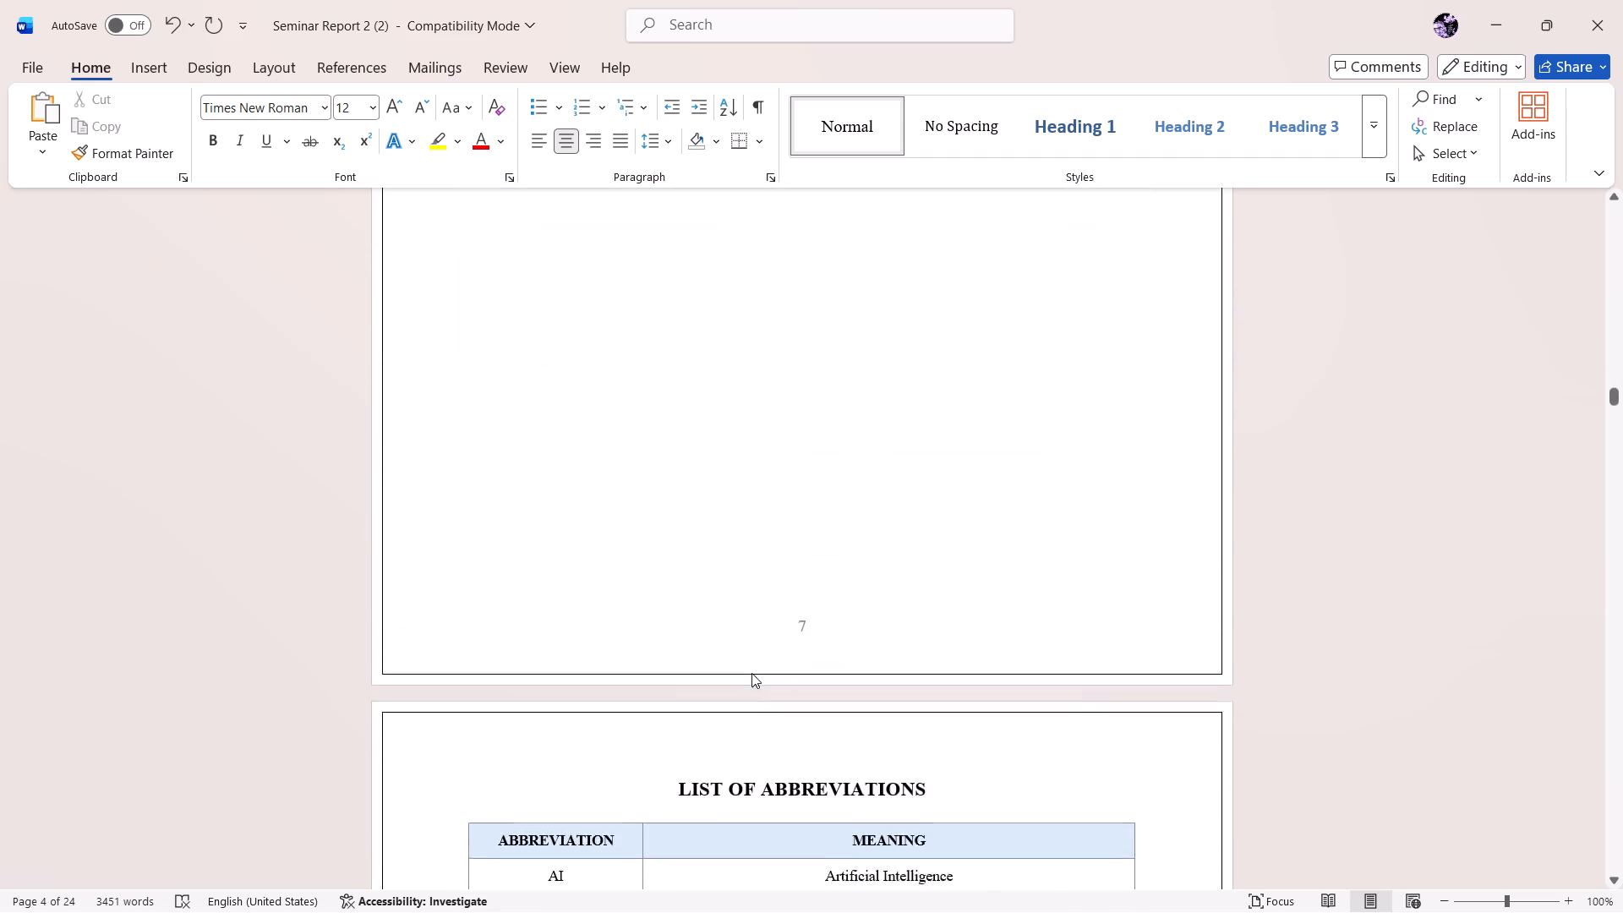
scroll(751, 673, down, 20)
scroll(751, 673, down, 2)
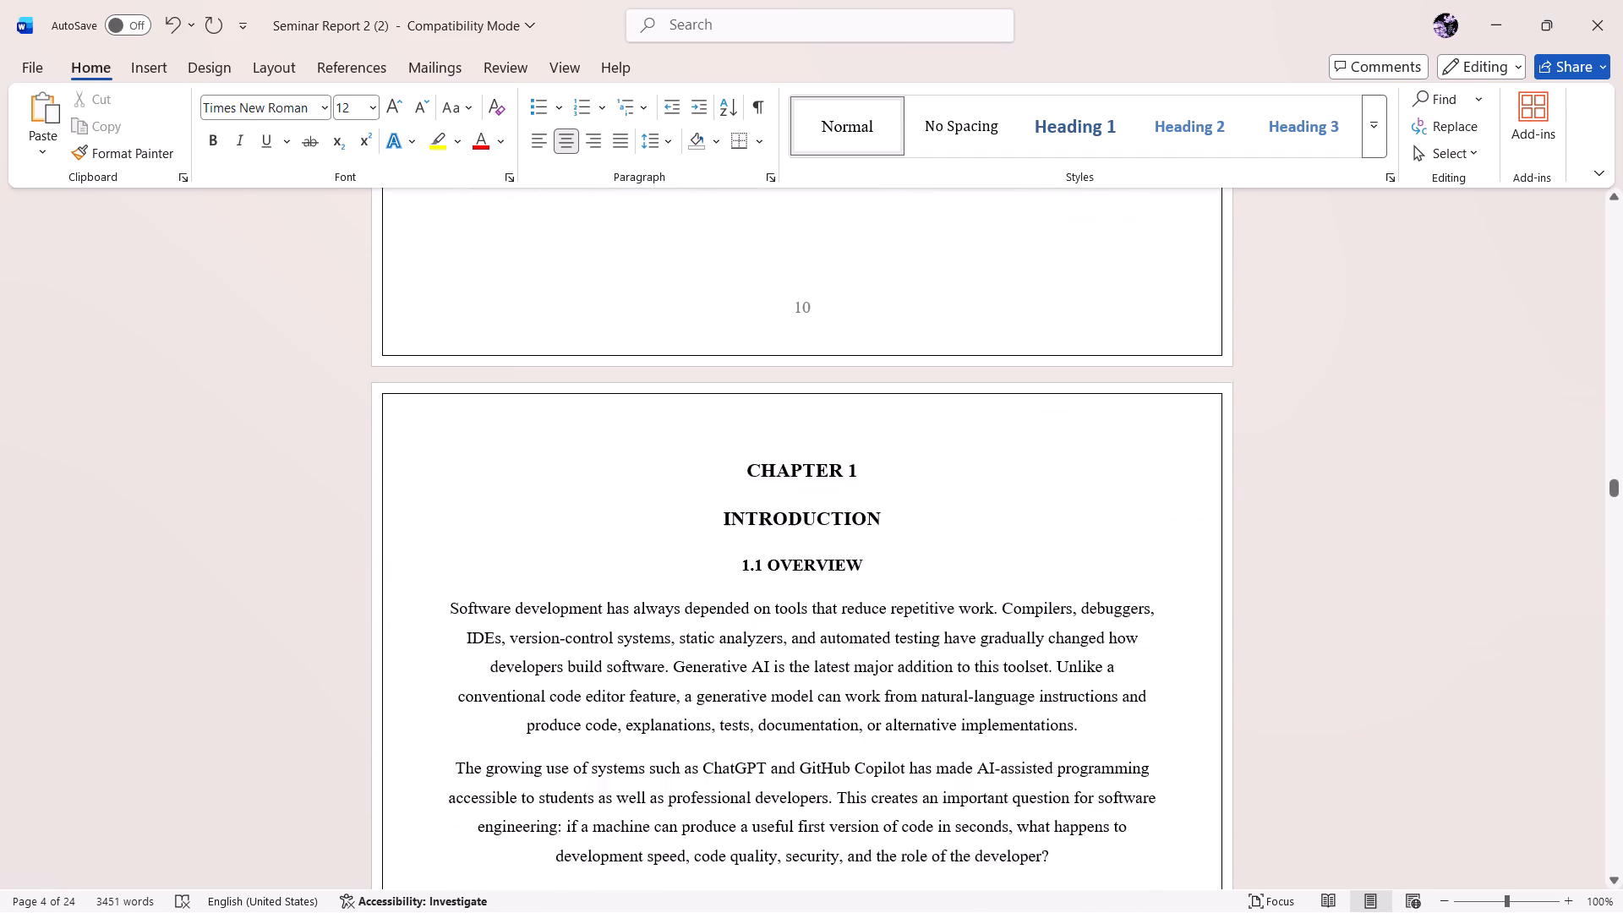
scroll(751, 673, down, 20)
scroll(751, 673, down, 2)
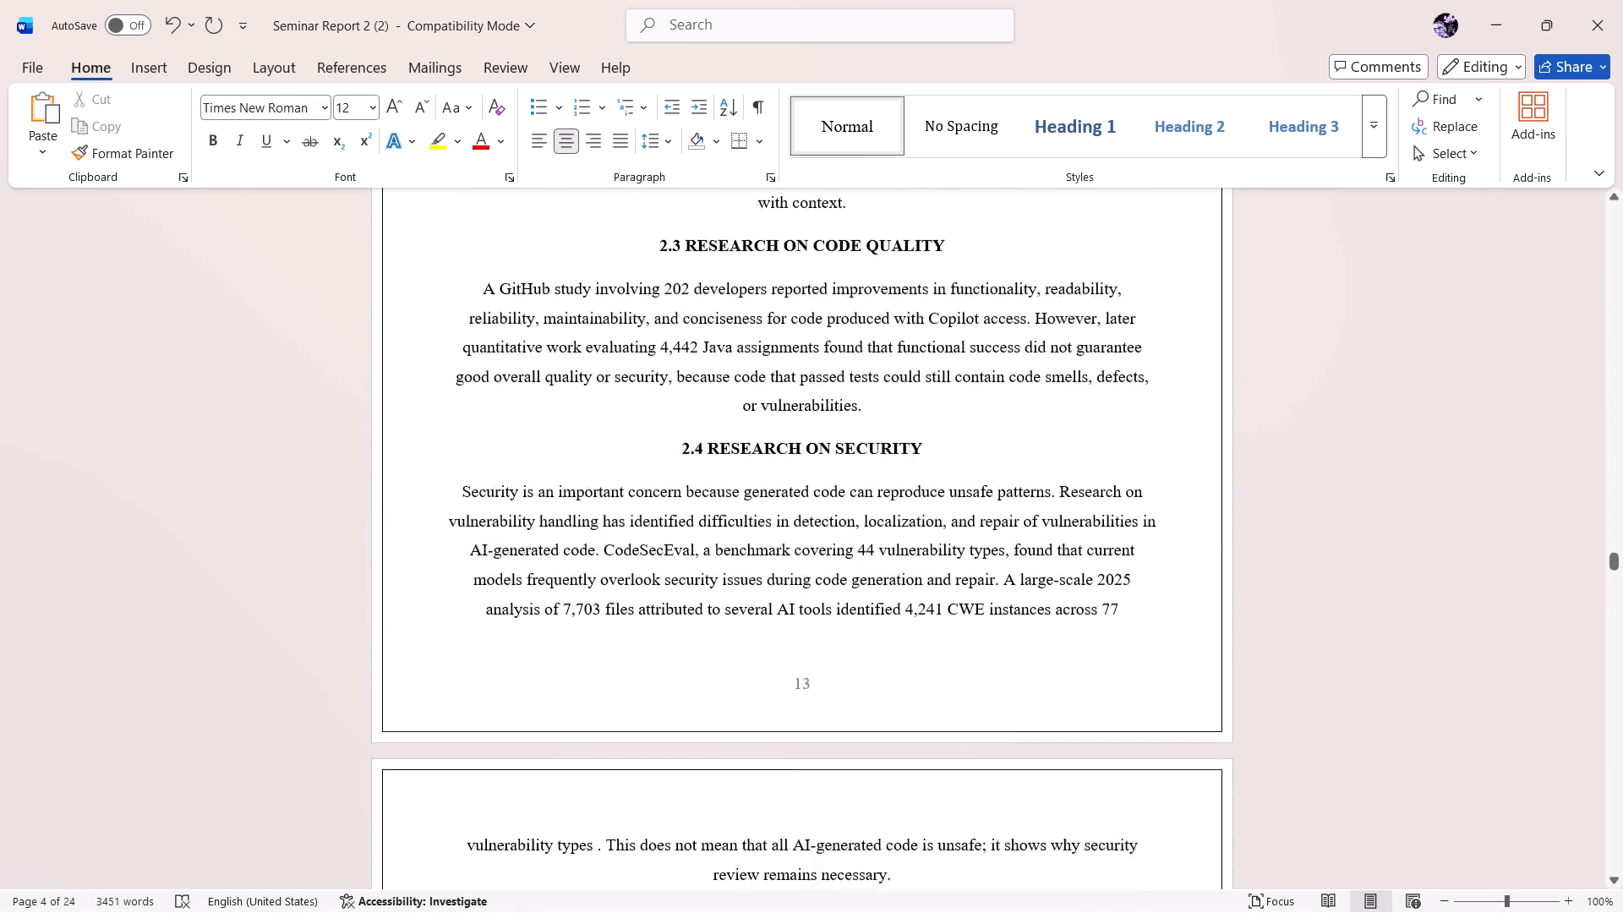
scroll(751, 673, down, 20)
scroll(751, 673, down, 1)
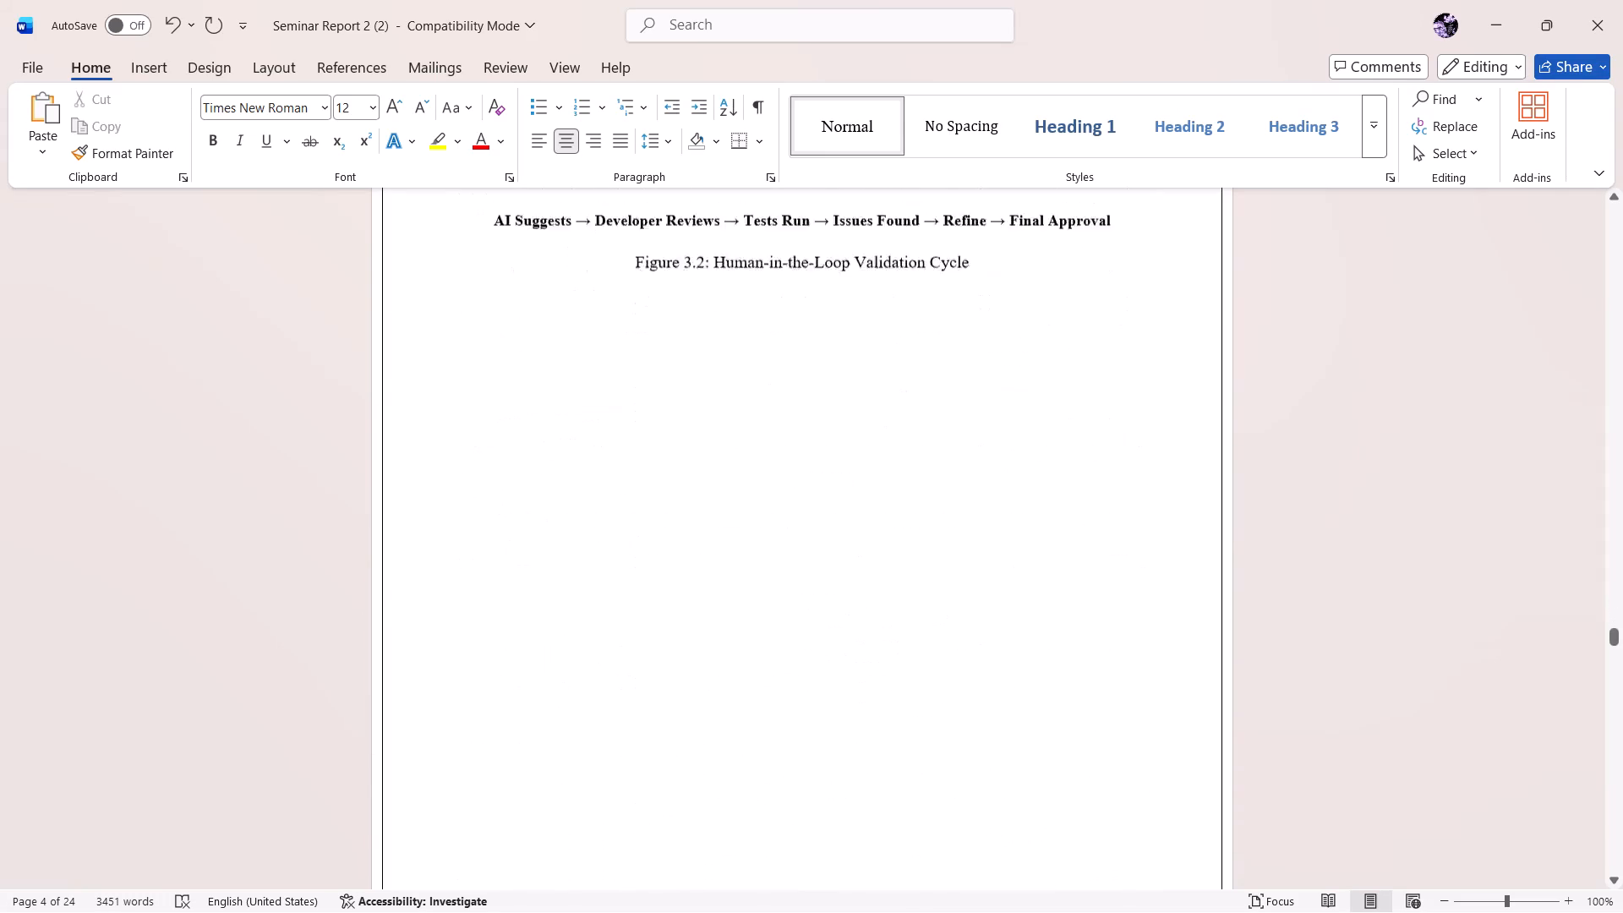
scroll(751, 673, down, 20)
scroll(751, 673, down, 1)
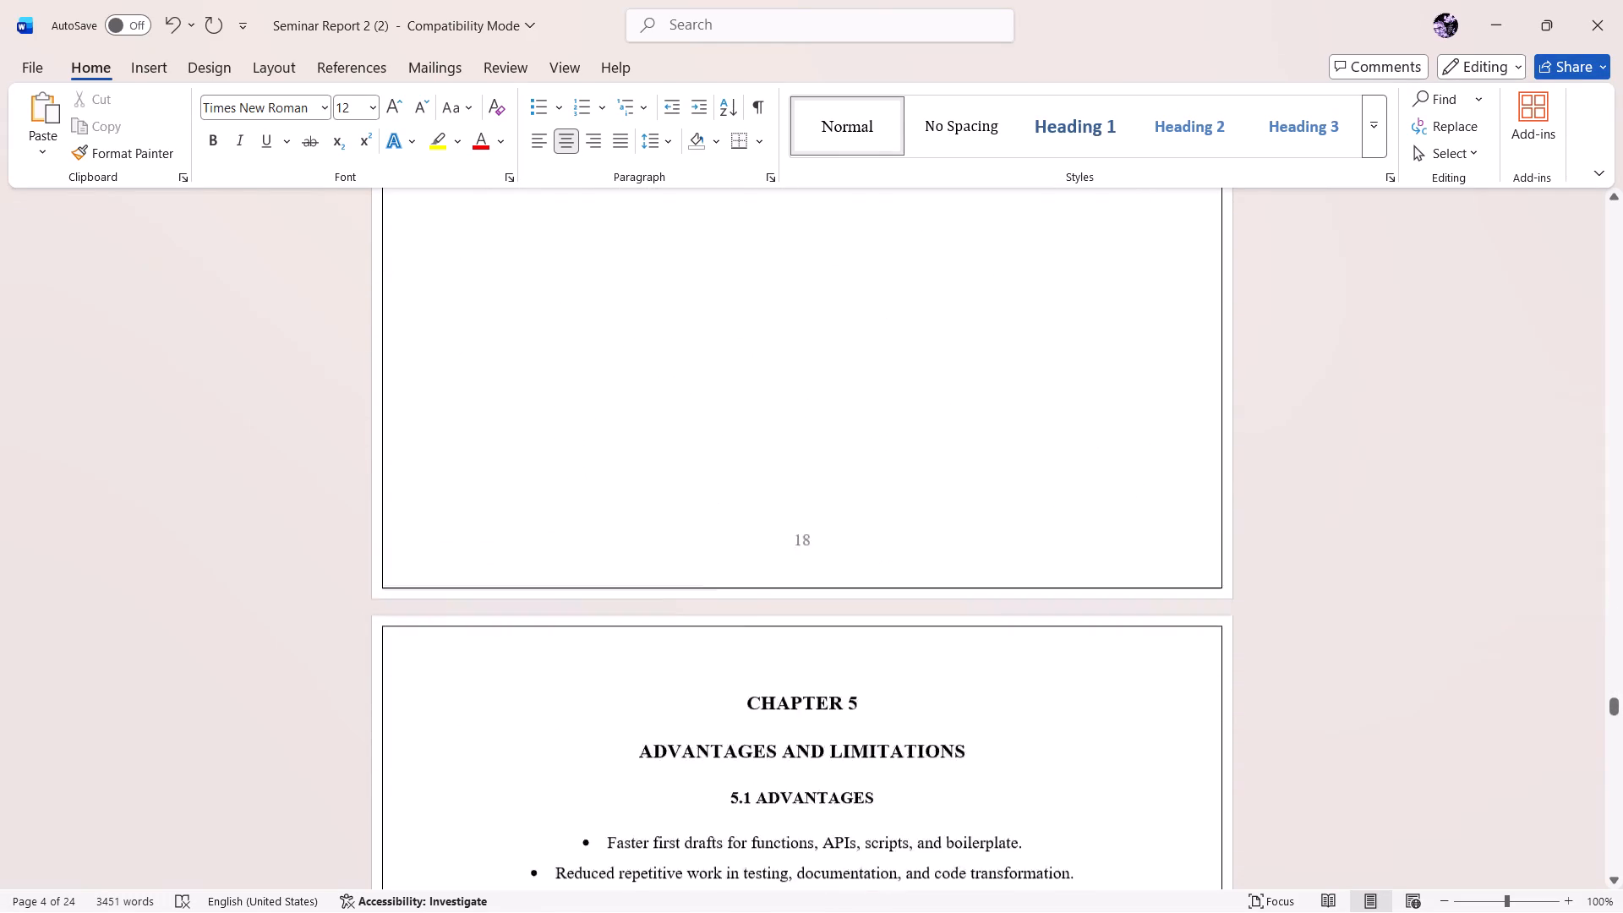
scroll(751, 673, down, 6)
scroll(751, 673, up, 1)
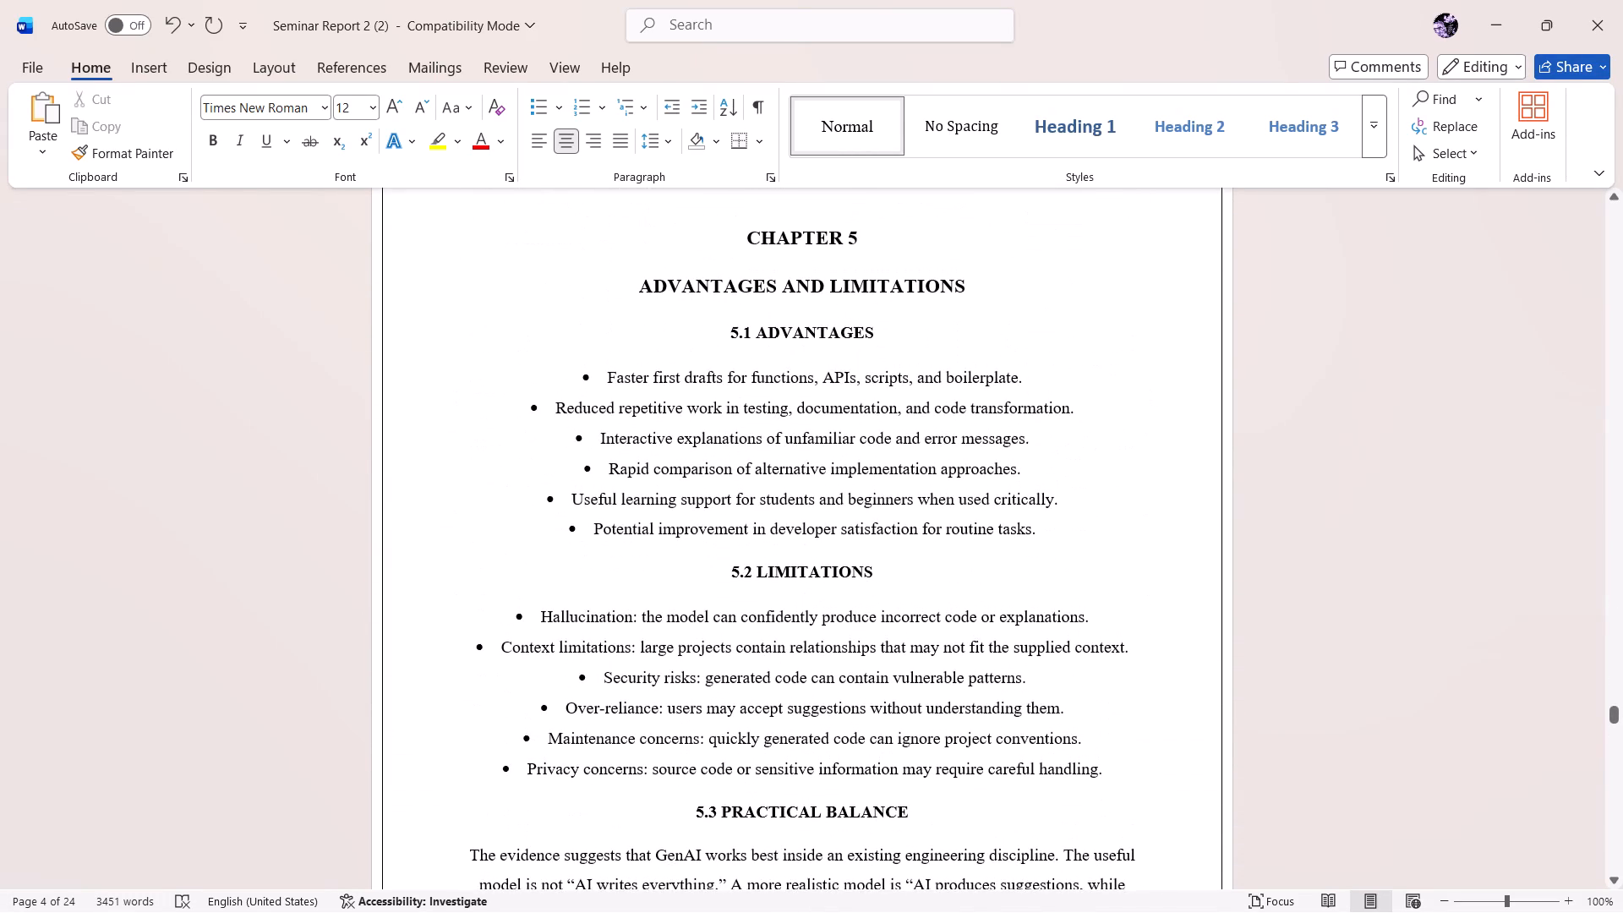
key(ctrl+a)
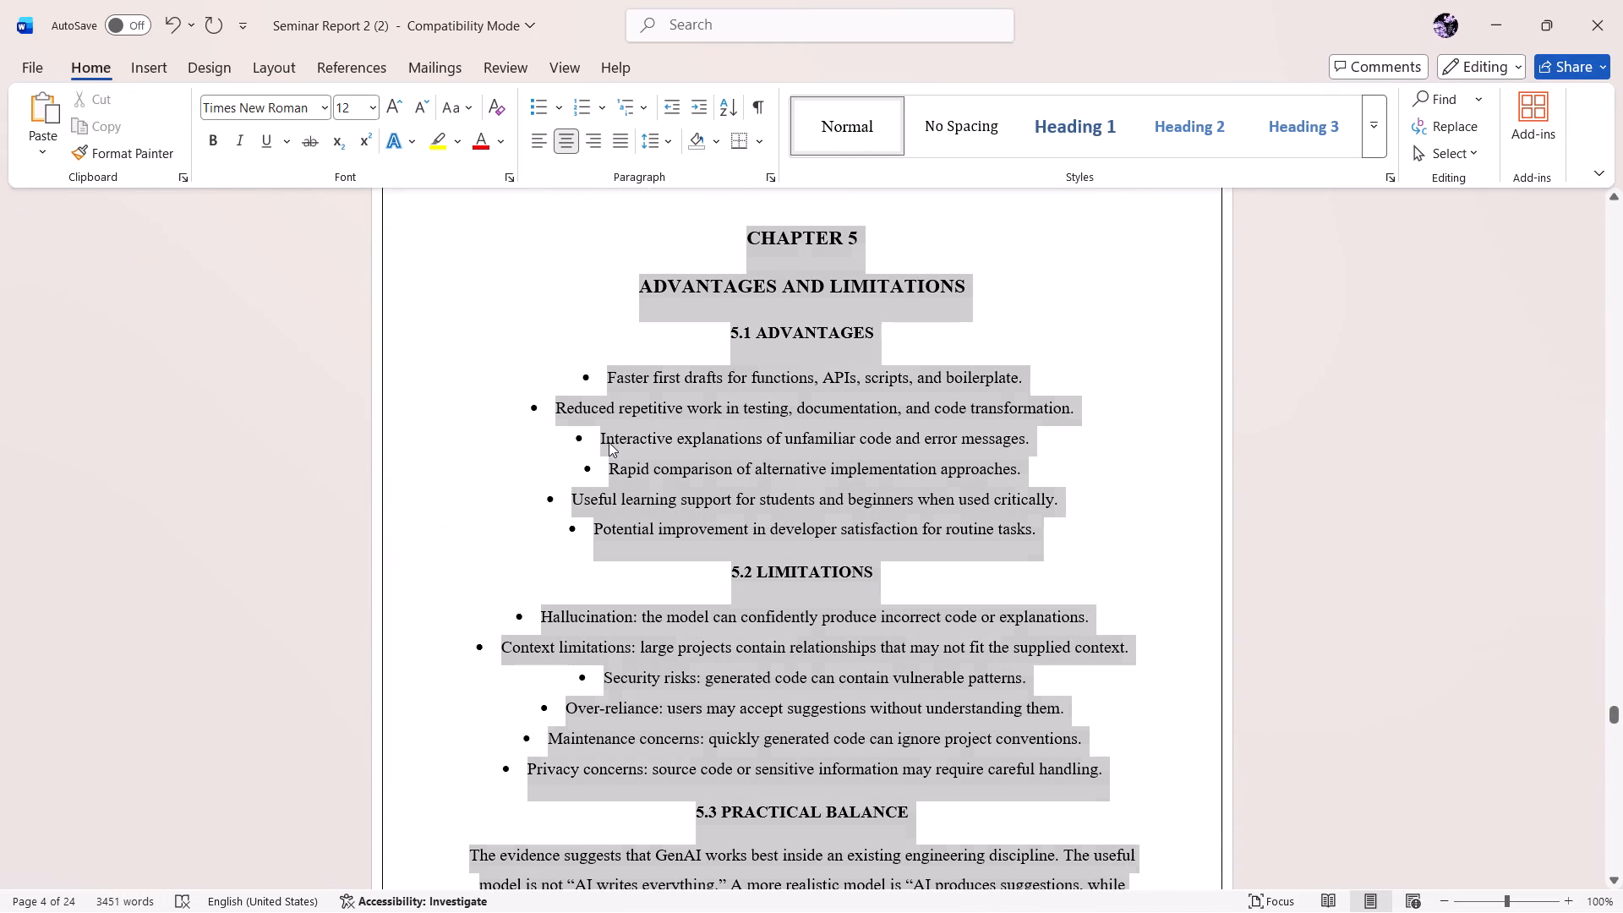
click(541, 143)
click(881, 354)
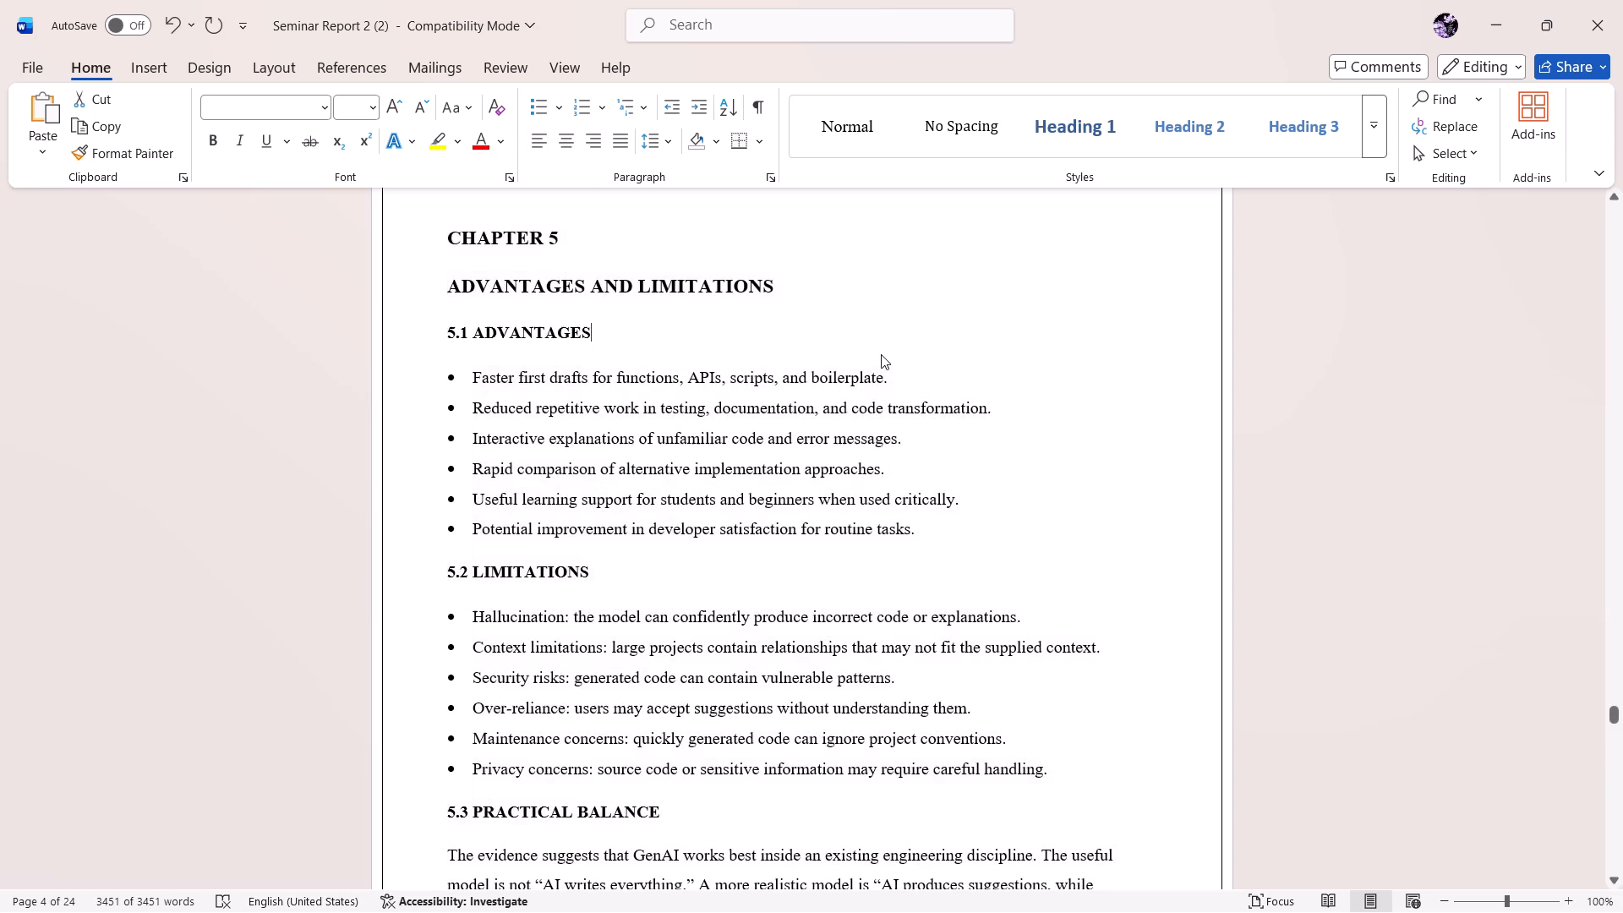
Reapply left alignment to the whole document, including the Chapter 4 comparison tables.
scroll(881, 354, up, 9)
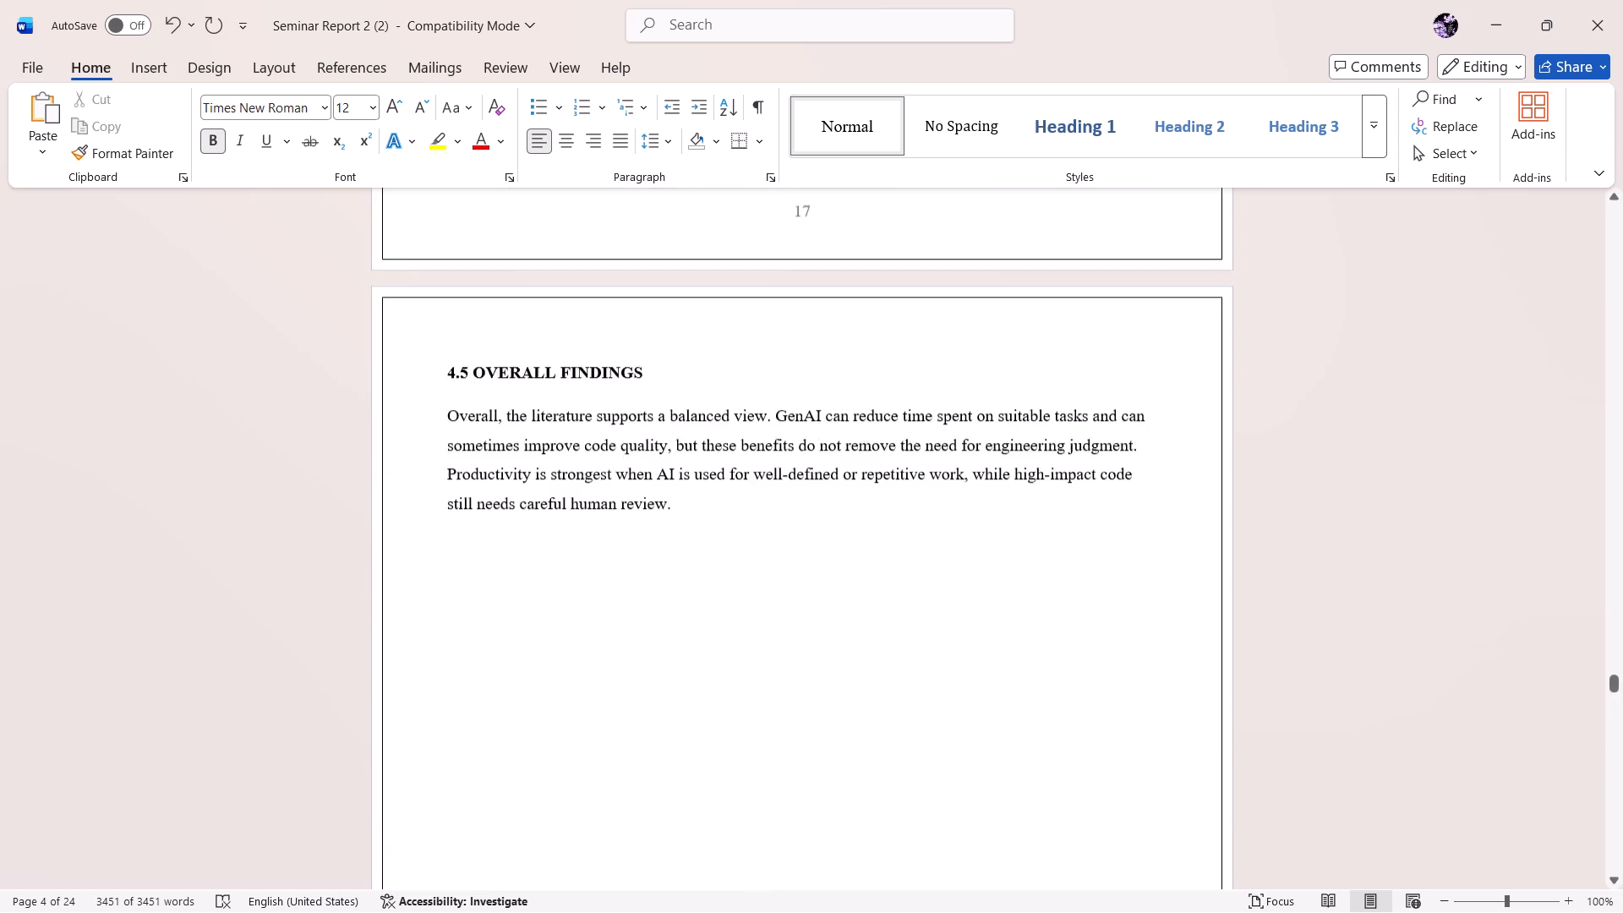
scroll(881, 354, up, 11)
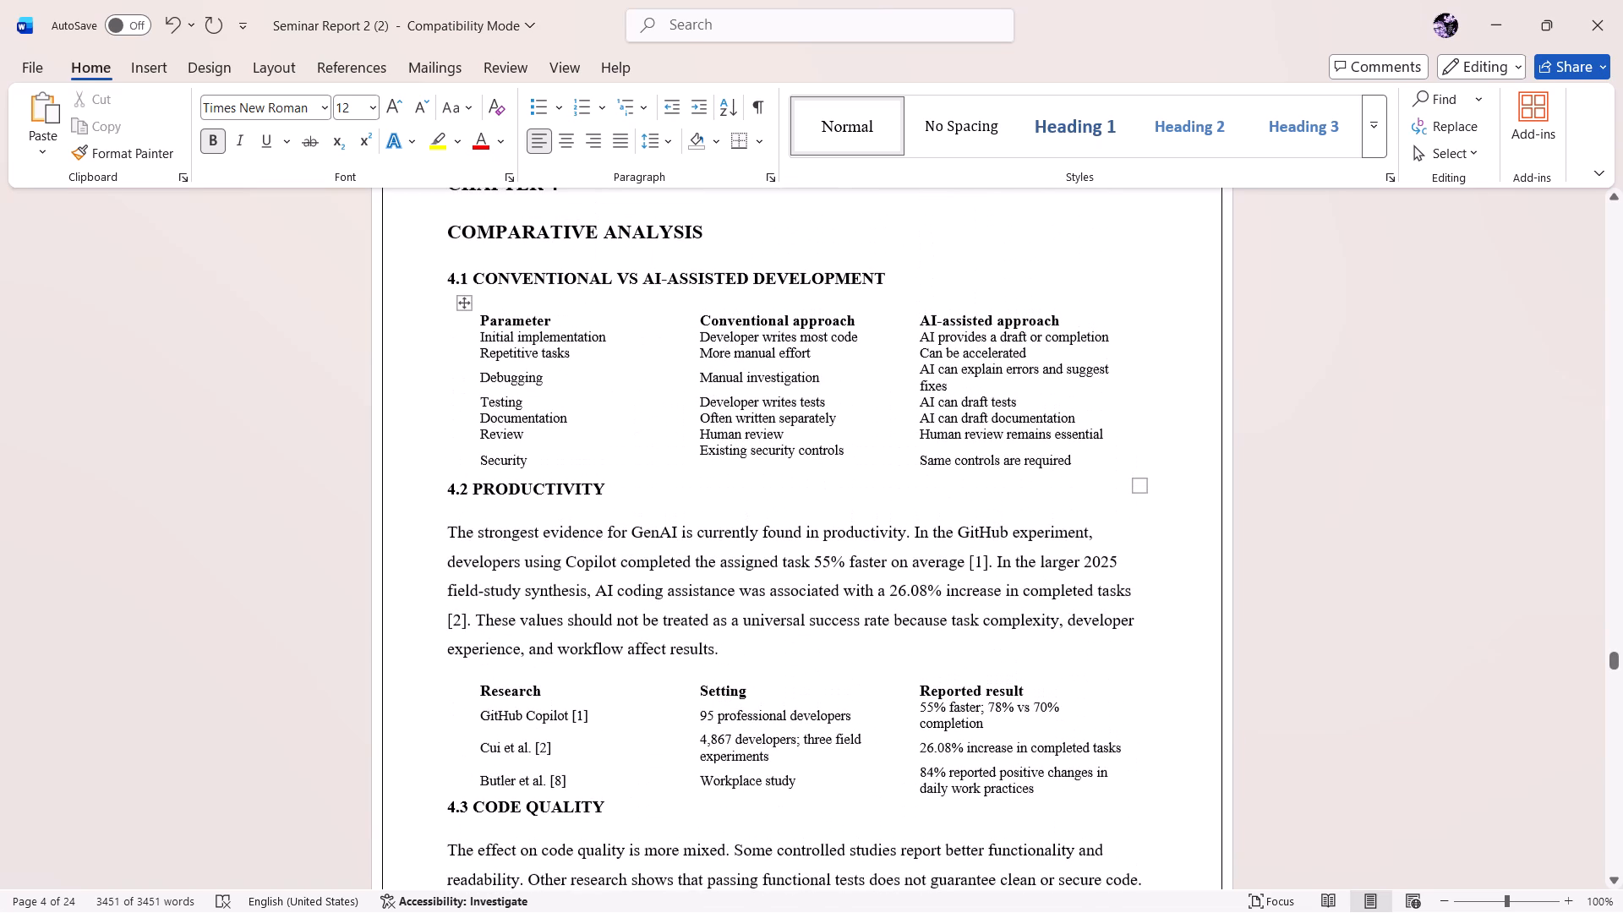
key(ctrl+a)
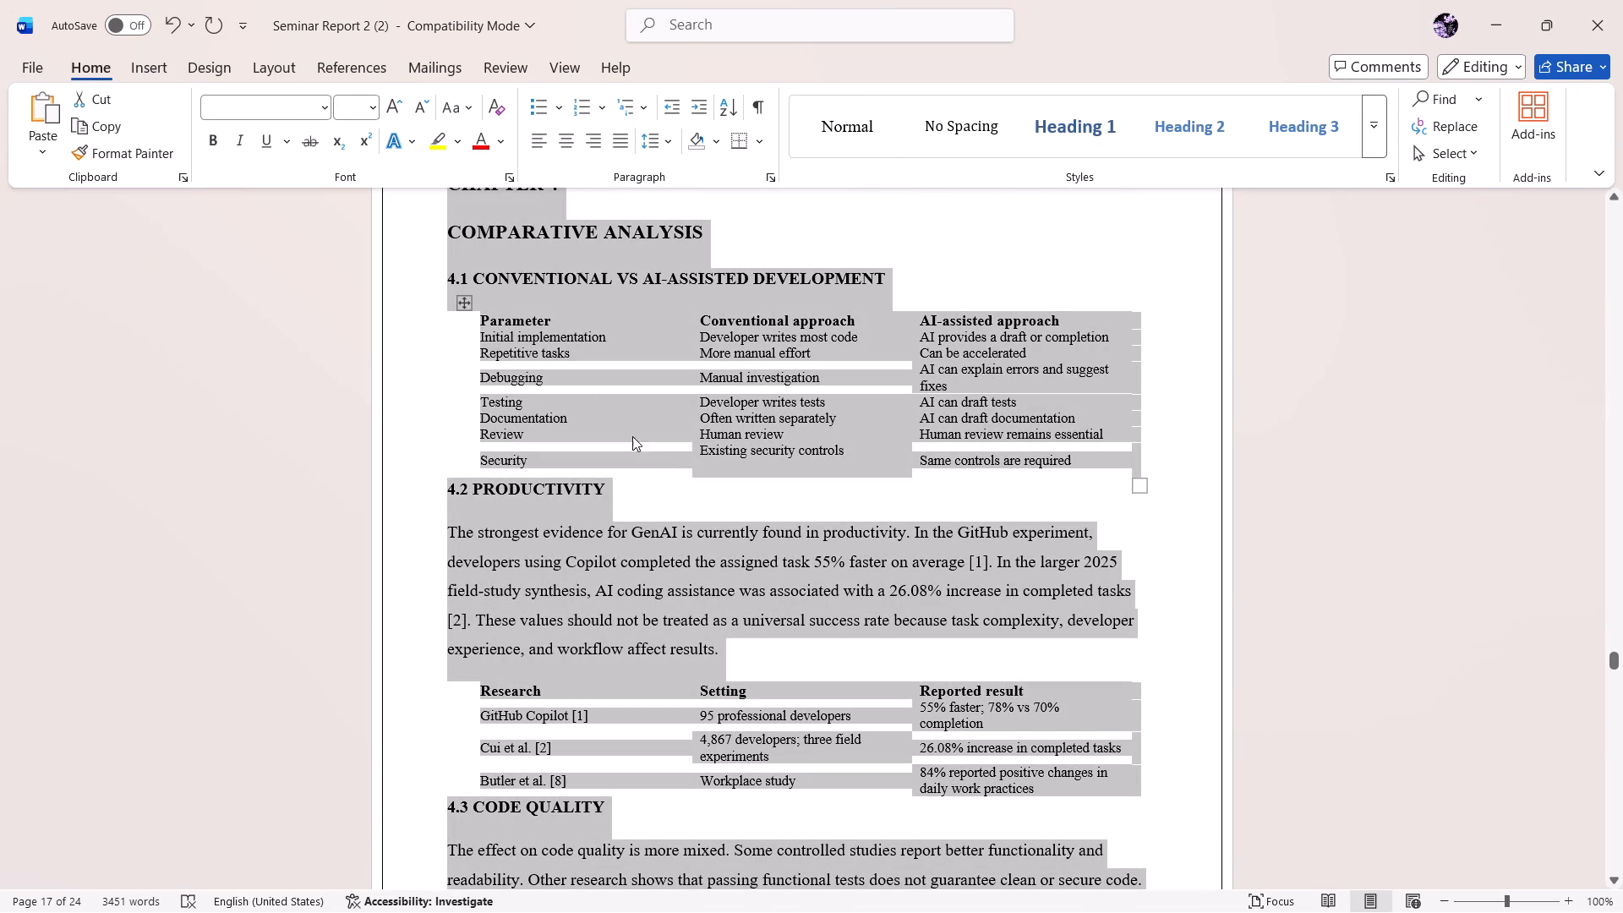
click(533, 143)
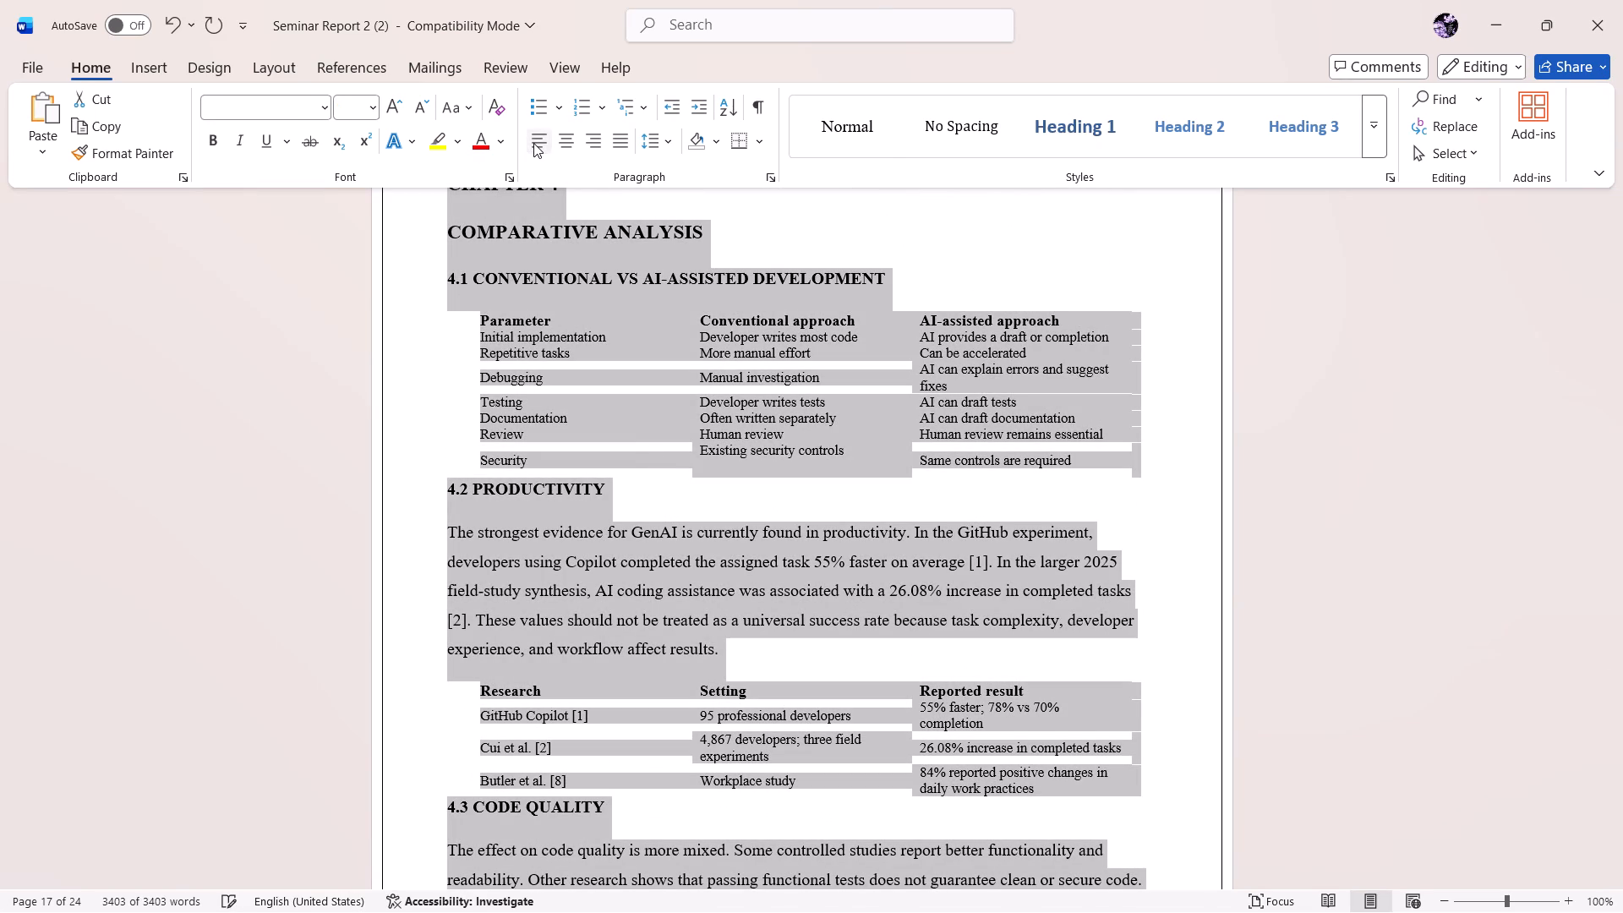
click(770, 249)
scroll(770, 249, up, 9)
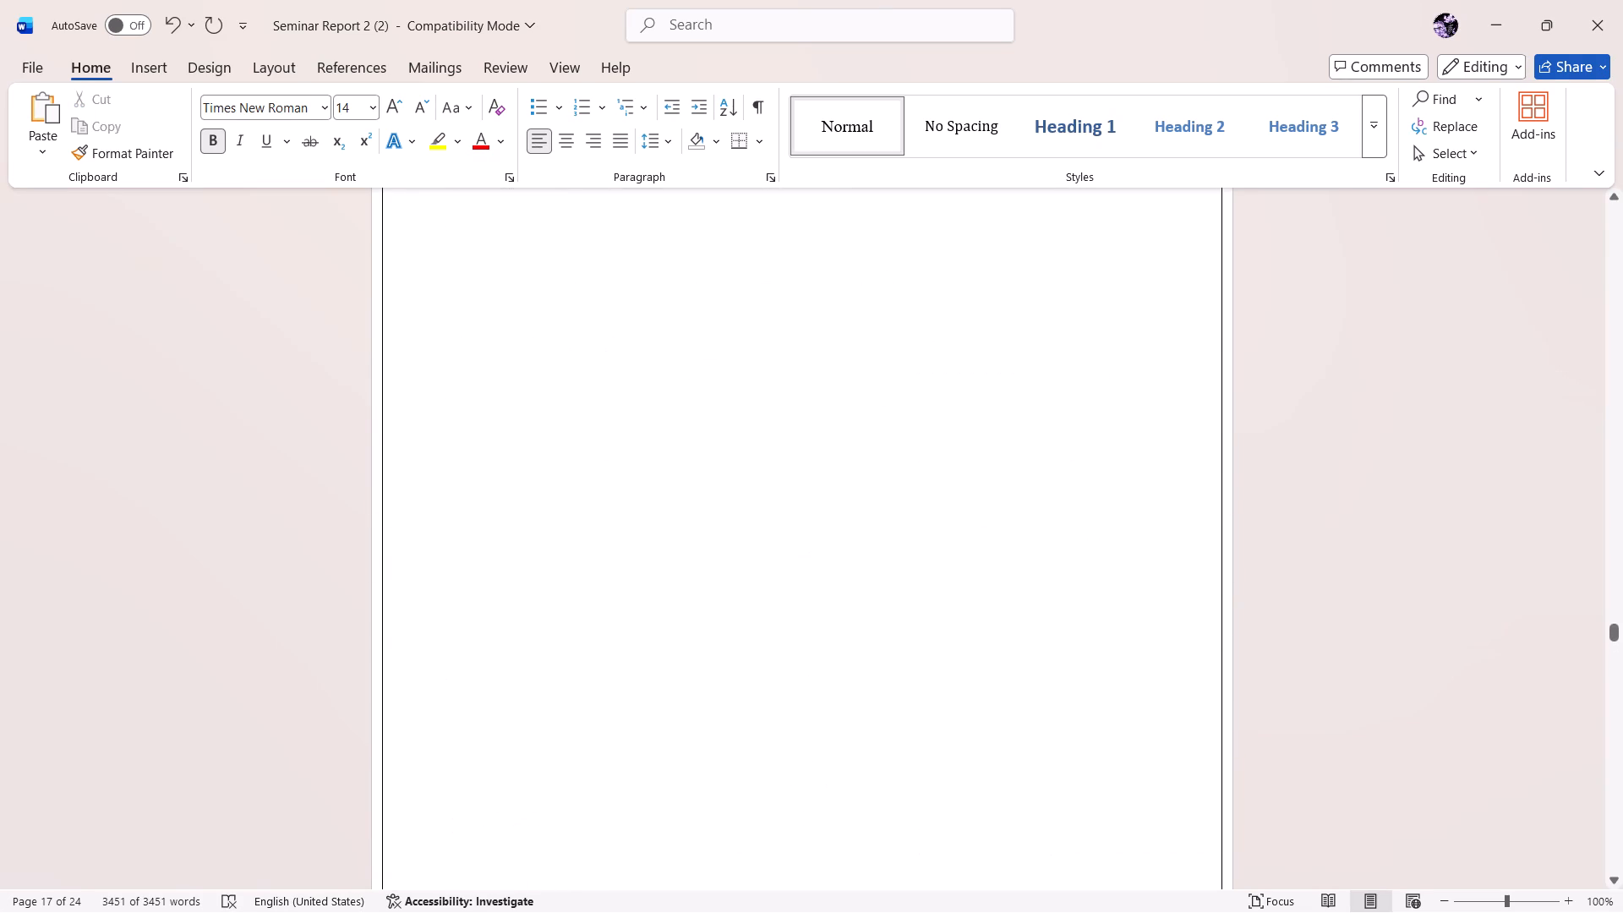
Review the alignment of the seminar report's pages from Chapter 2 back to the certificate page.
scroll(770, 249, up, 20)
scroll(770, 249, up, 5)
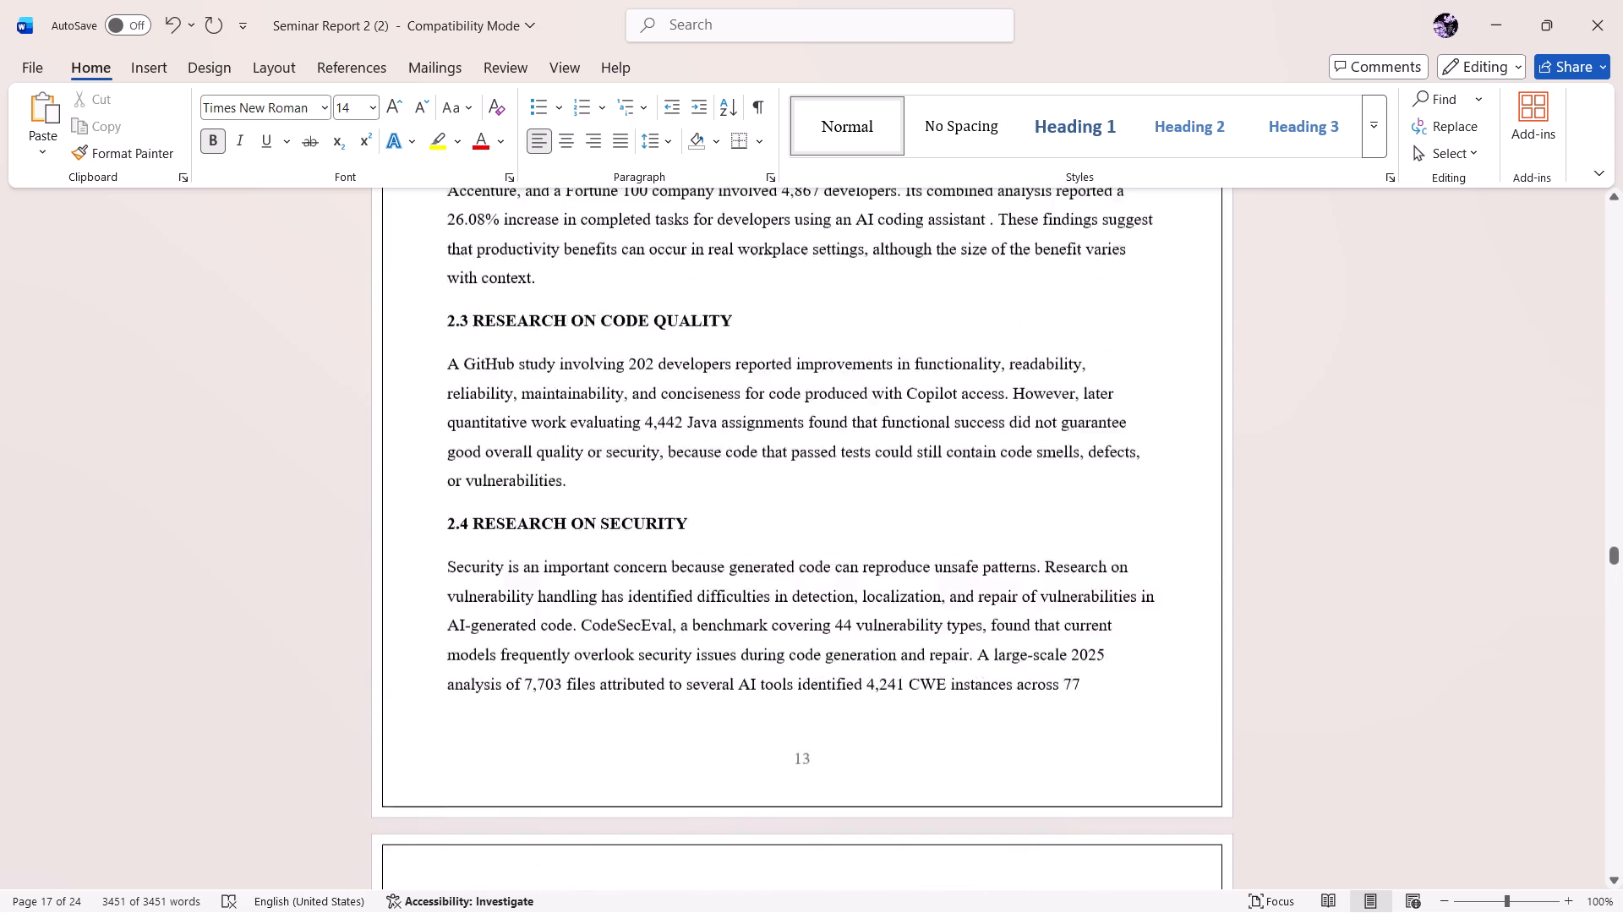
scroll(770, 249, up, 6)
scroll(770, 249, up, 15)
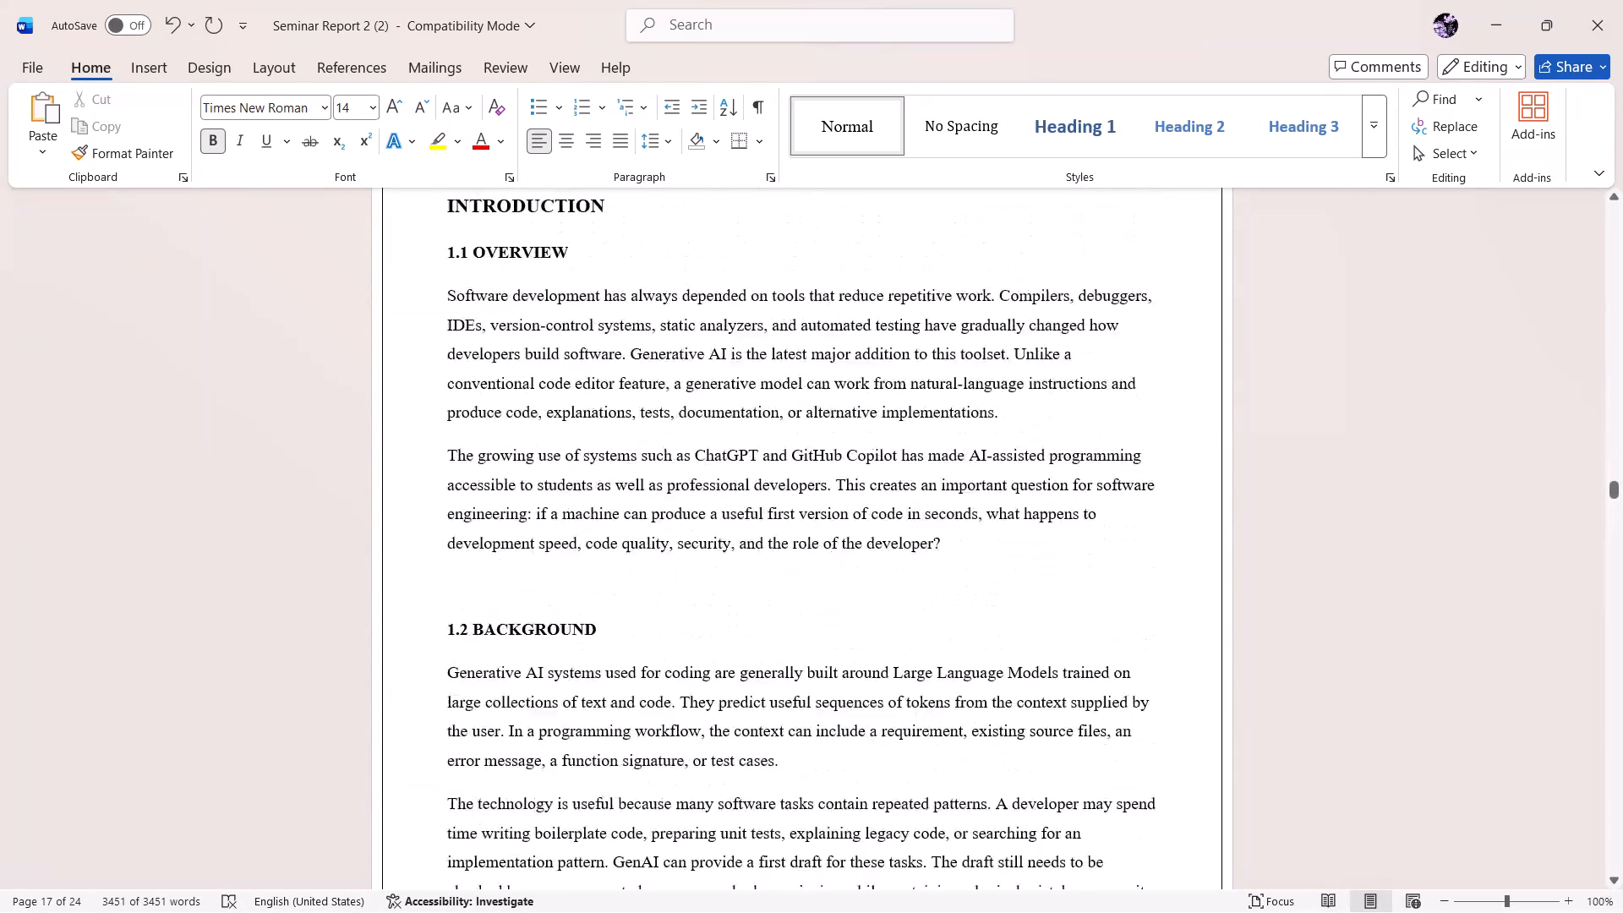
scroll(770, 249, up, 20)
scroll(770, 249, up, 4)
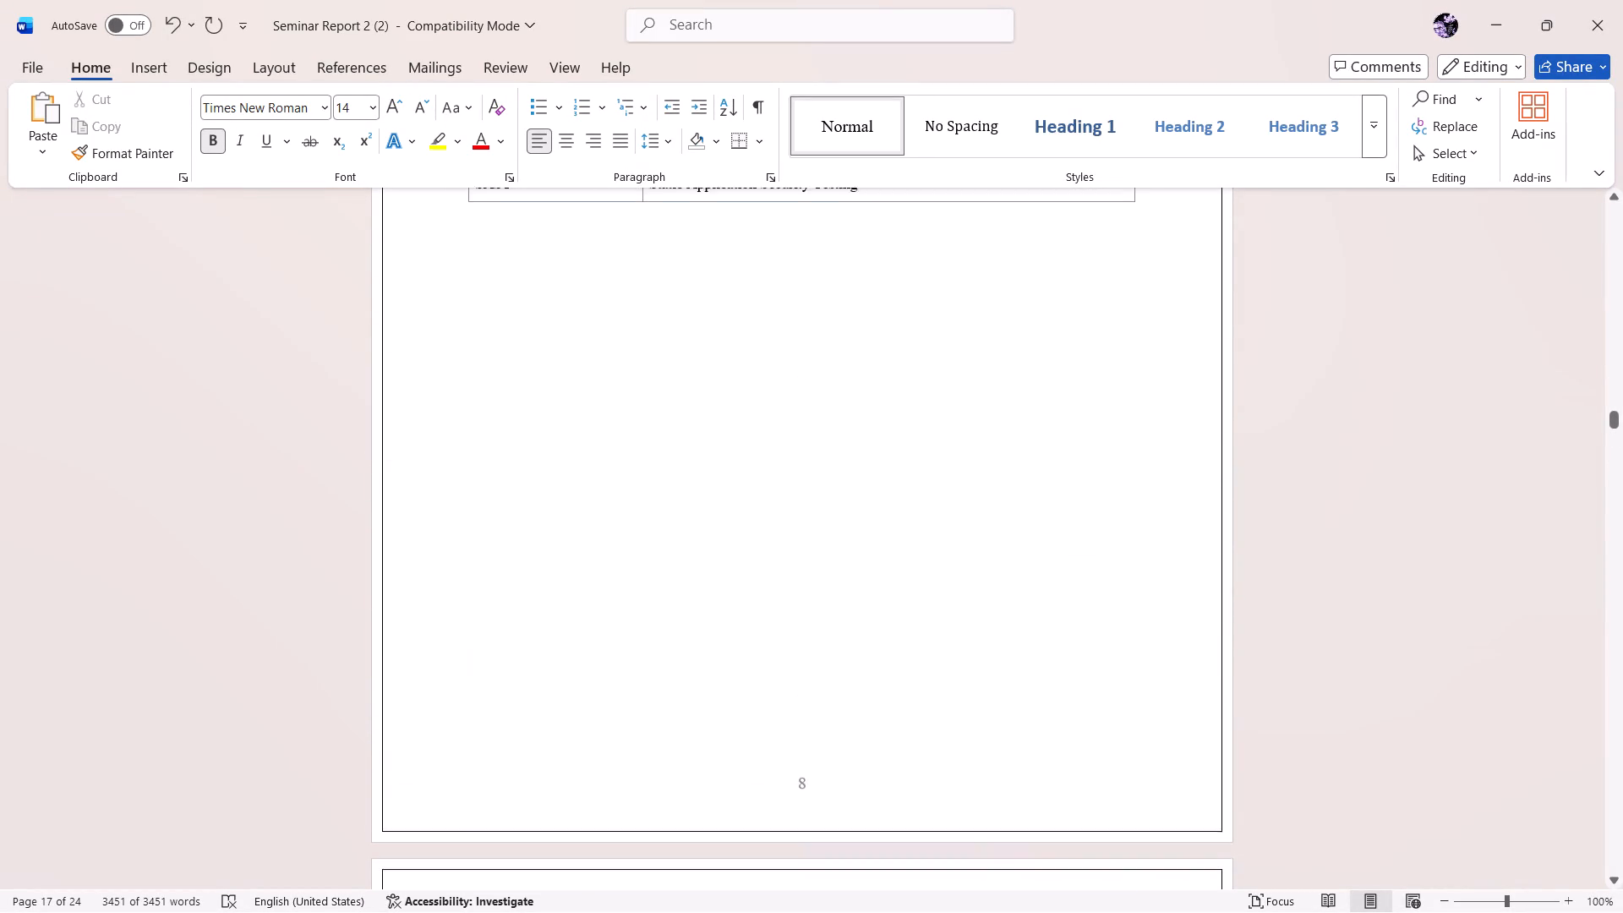
scroll(770, 249, up, 19)
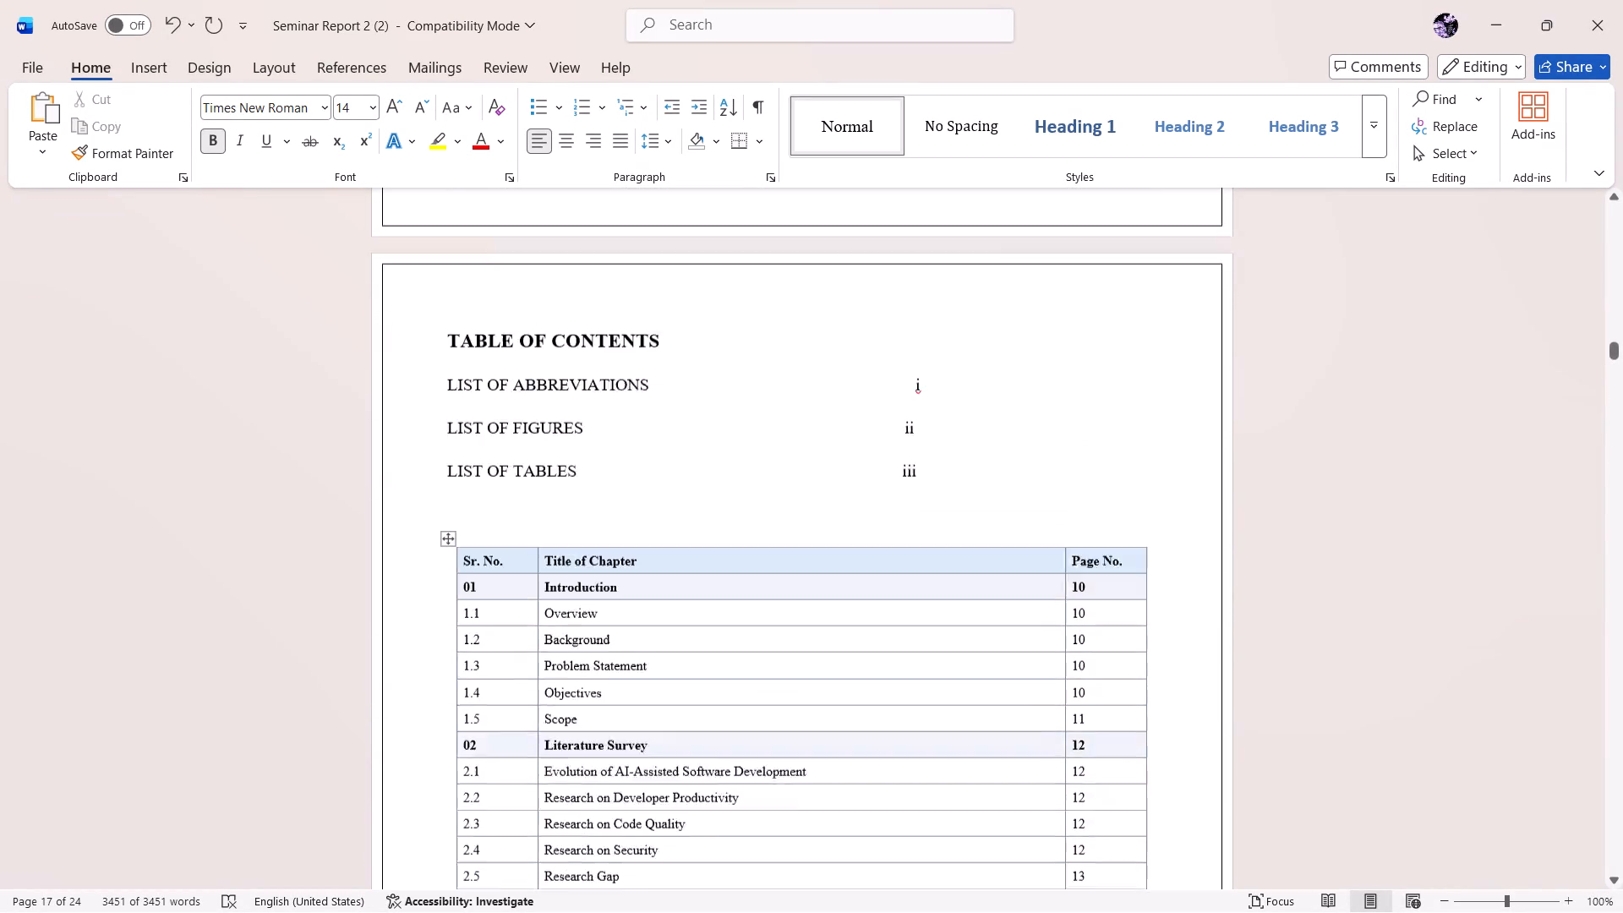
scroll(770, 249, up, 20)
scroll(770, 249, up, 1)
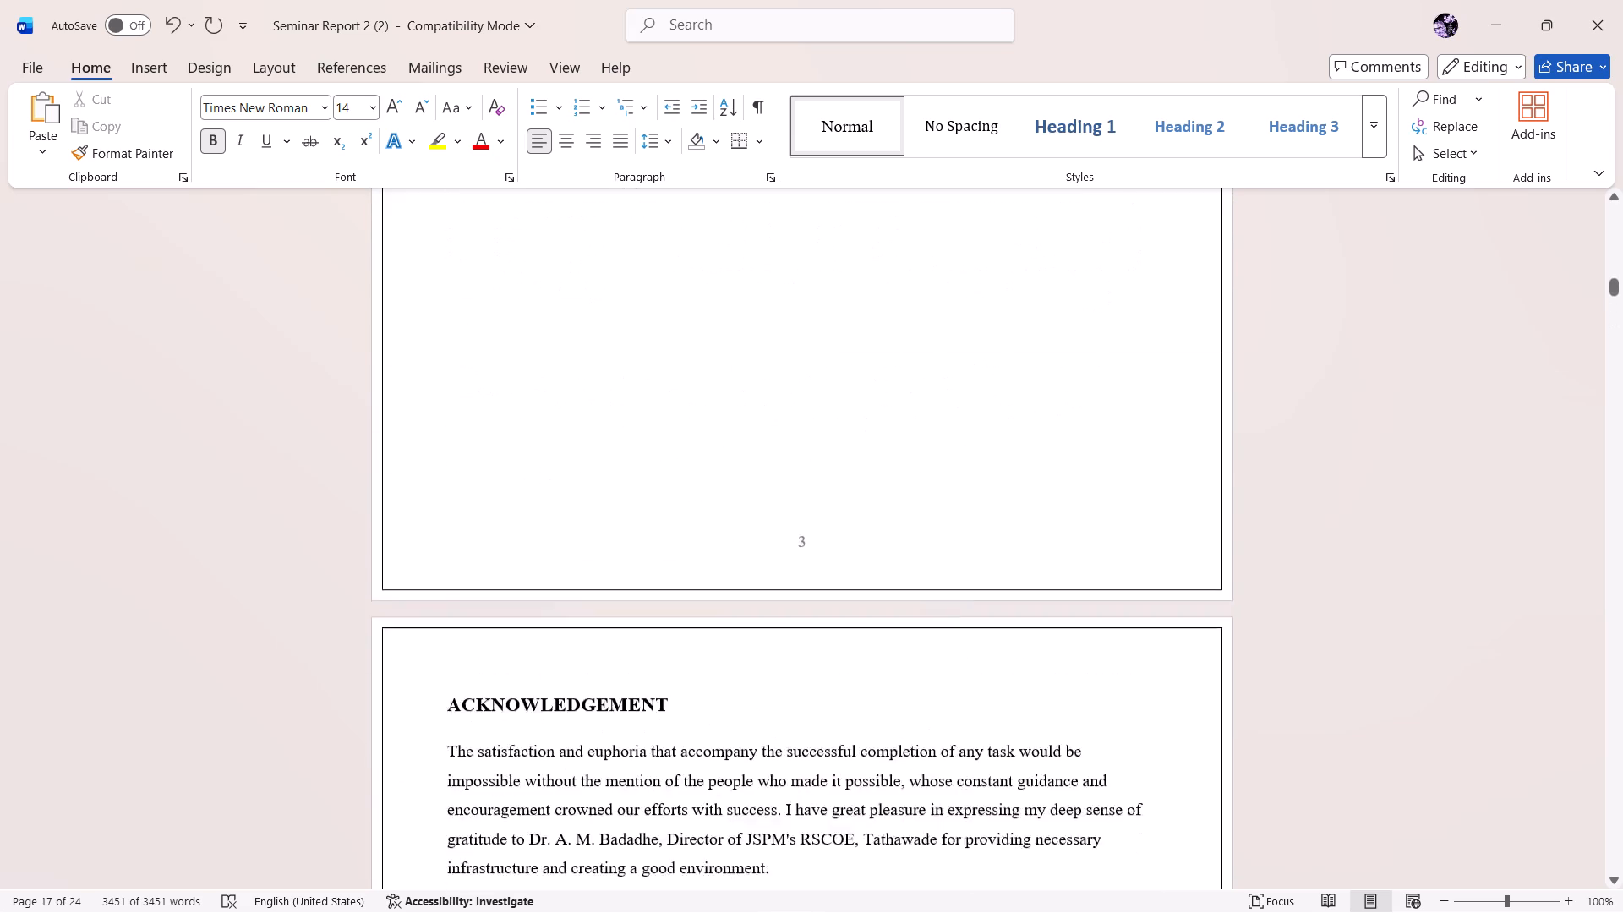
scroll(770, 249, up, 15)
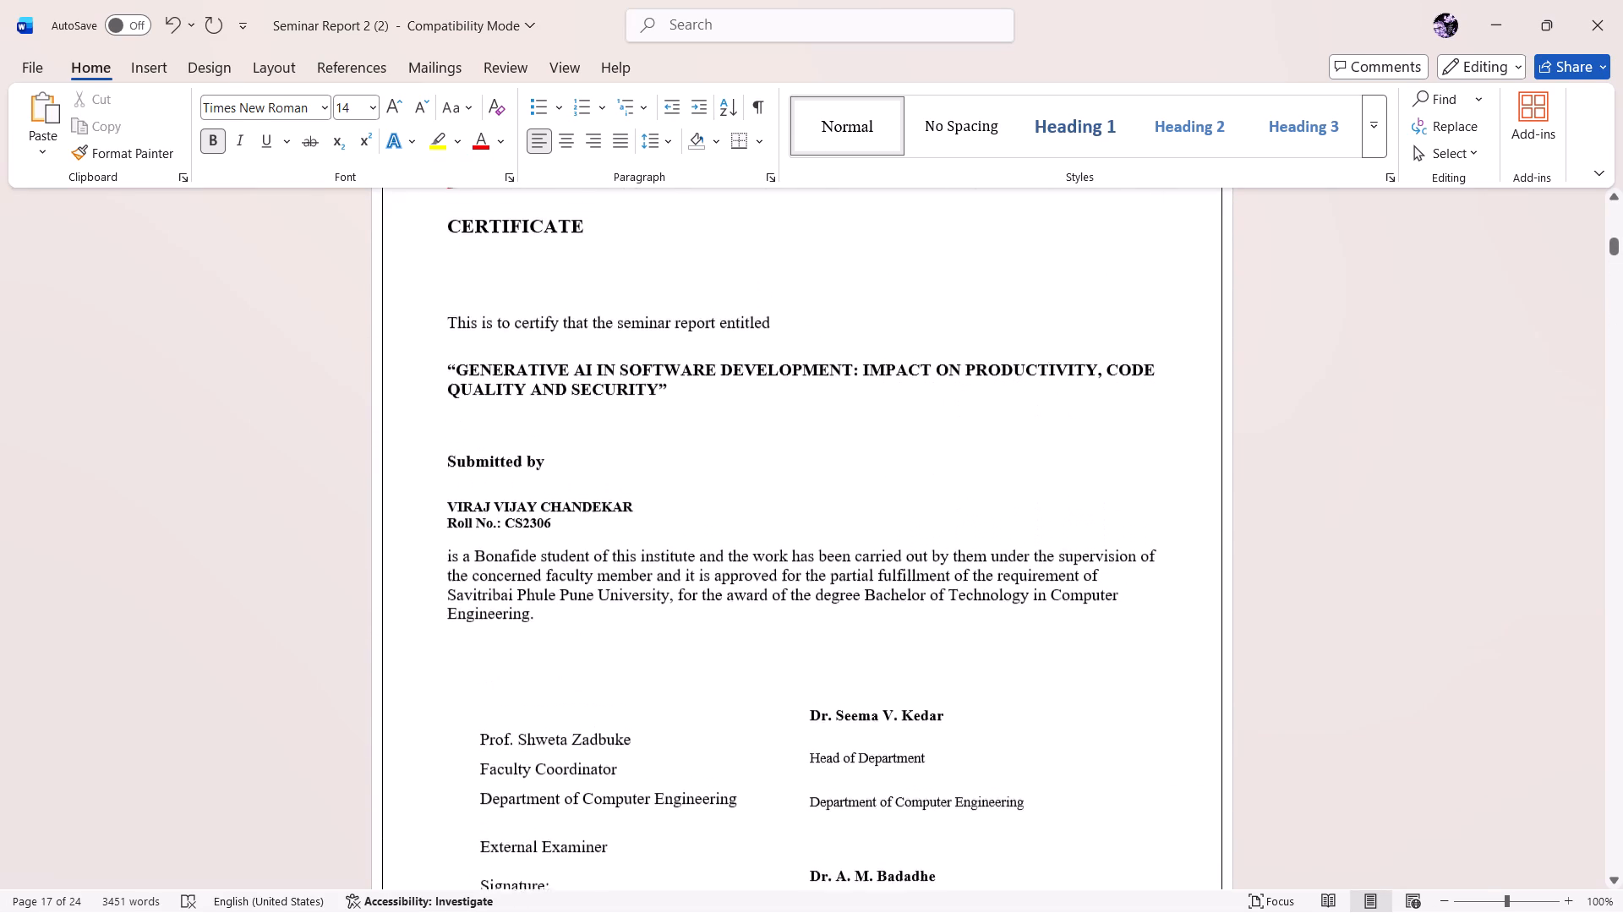
scroll(770, 249, up, 2)
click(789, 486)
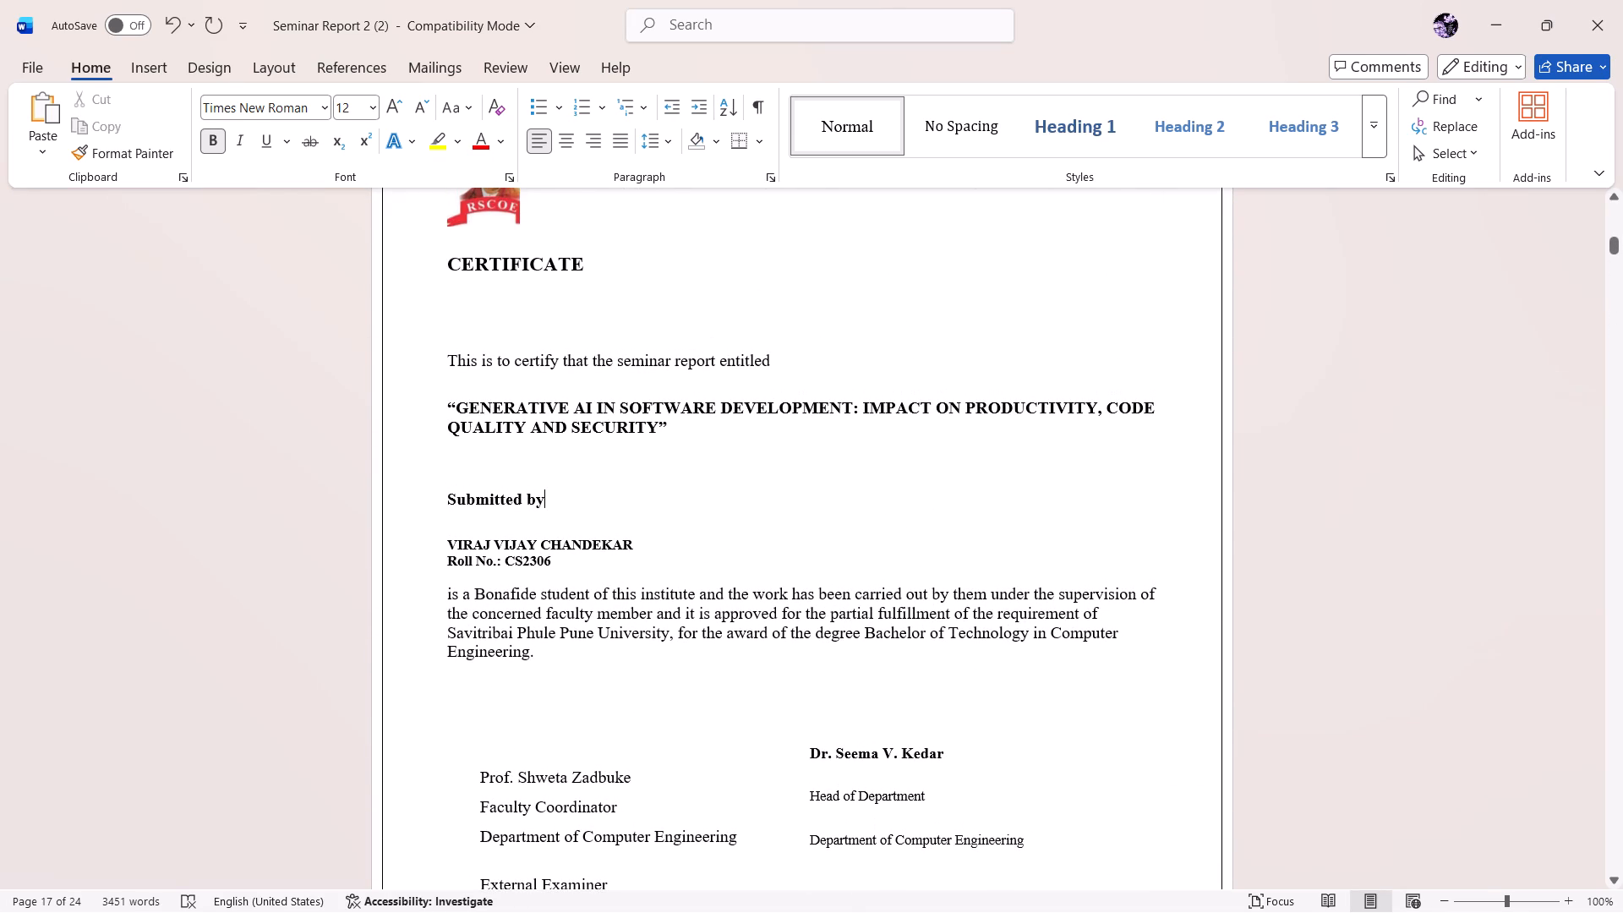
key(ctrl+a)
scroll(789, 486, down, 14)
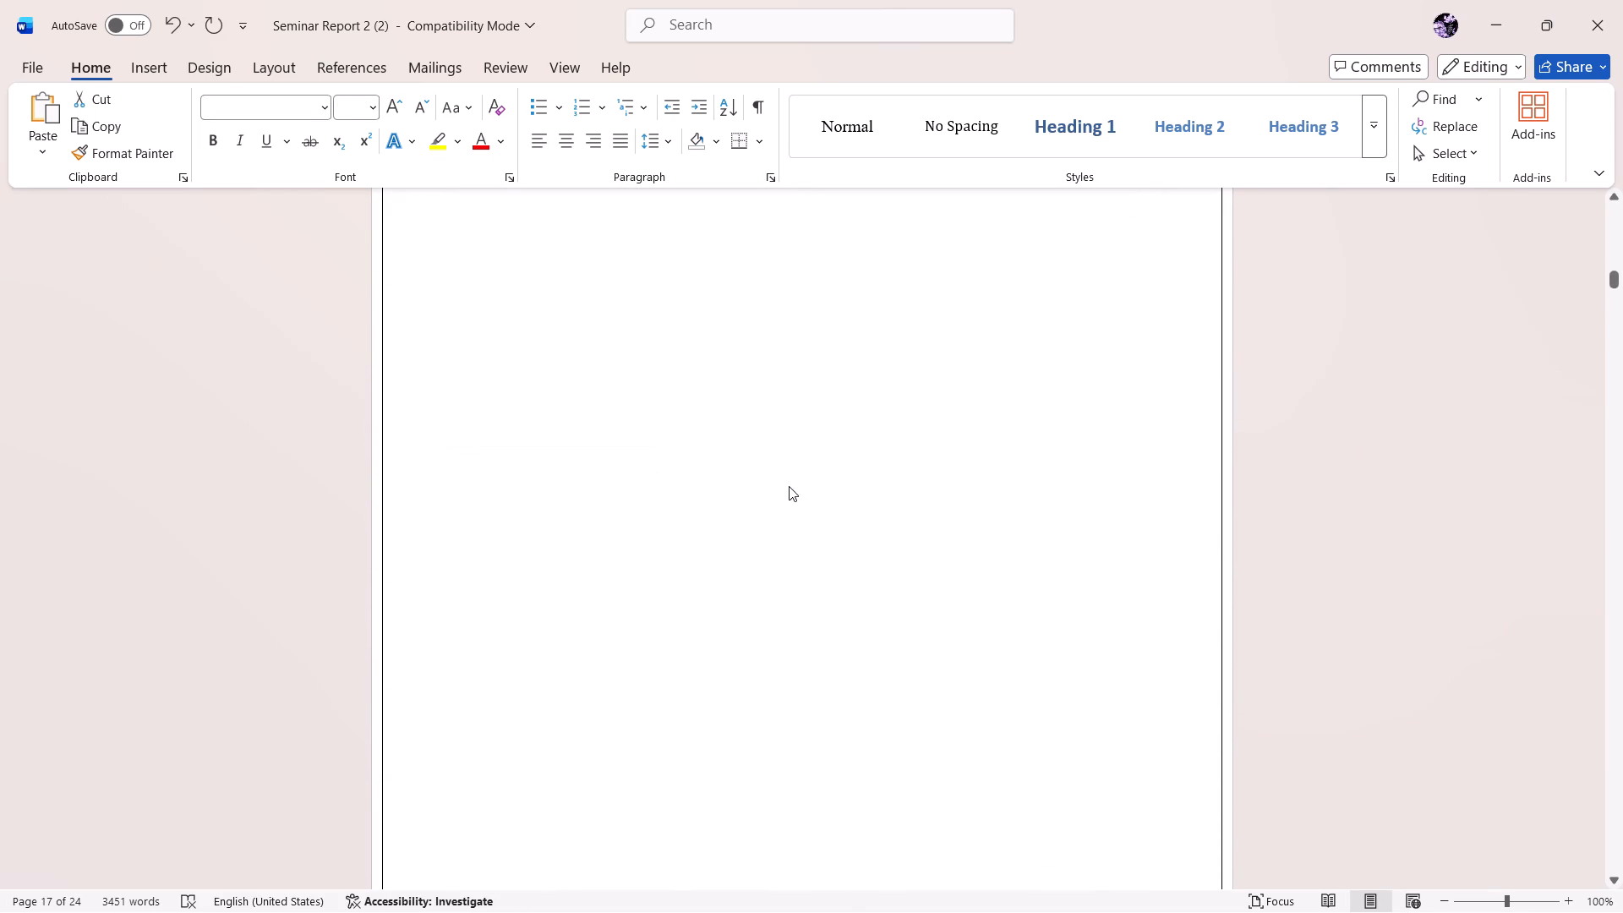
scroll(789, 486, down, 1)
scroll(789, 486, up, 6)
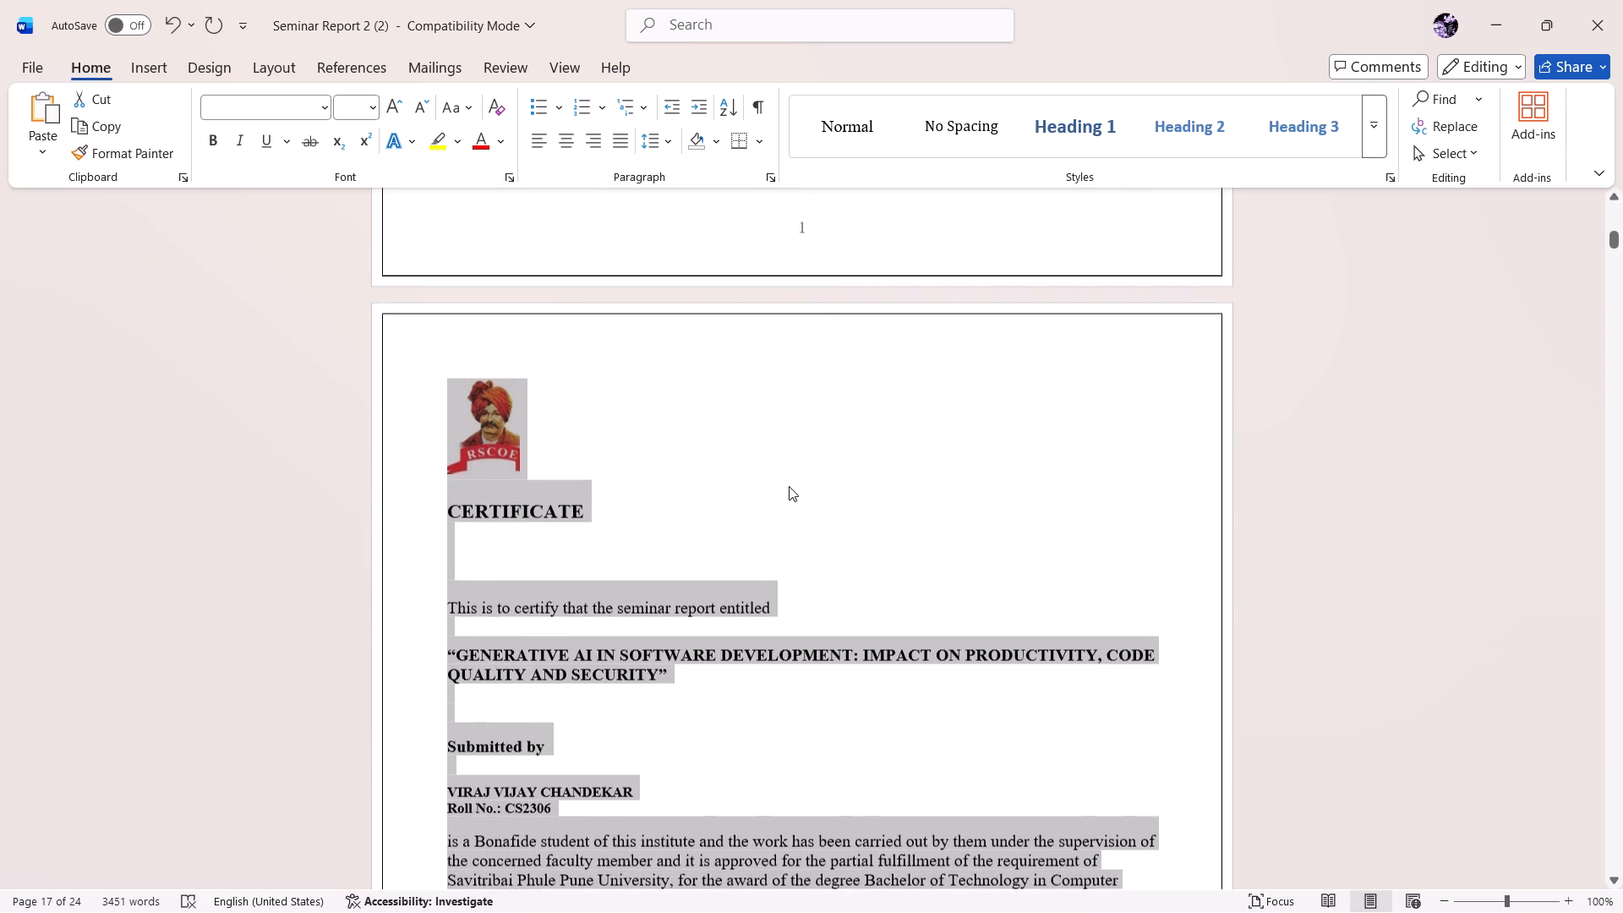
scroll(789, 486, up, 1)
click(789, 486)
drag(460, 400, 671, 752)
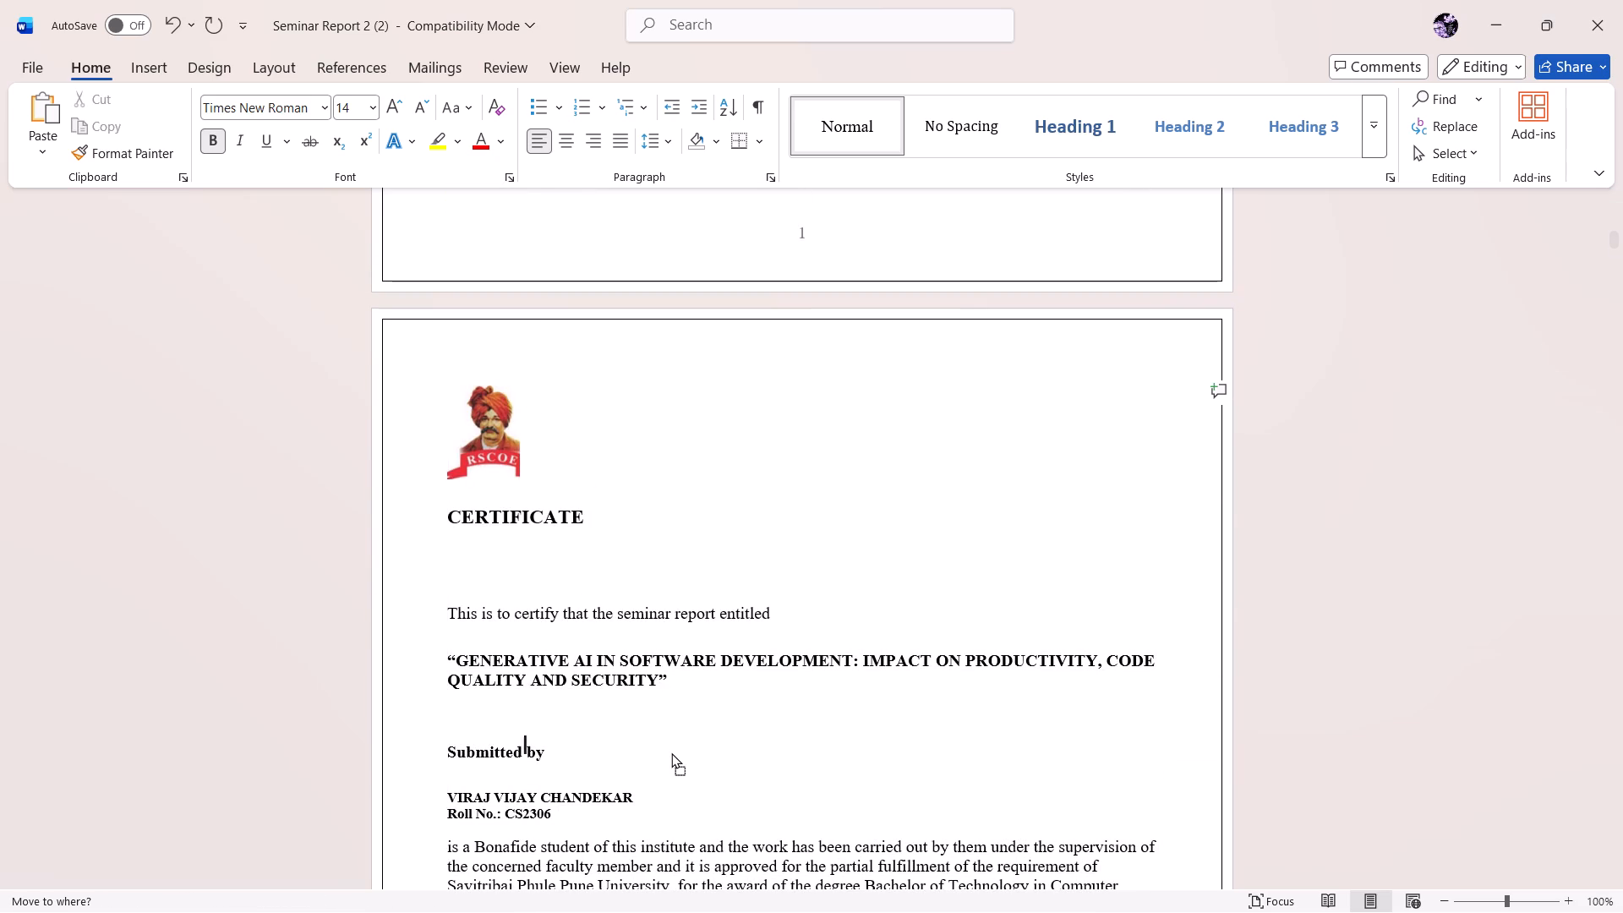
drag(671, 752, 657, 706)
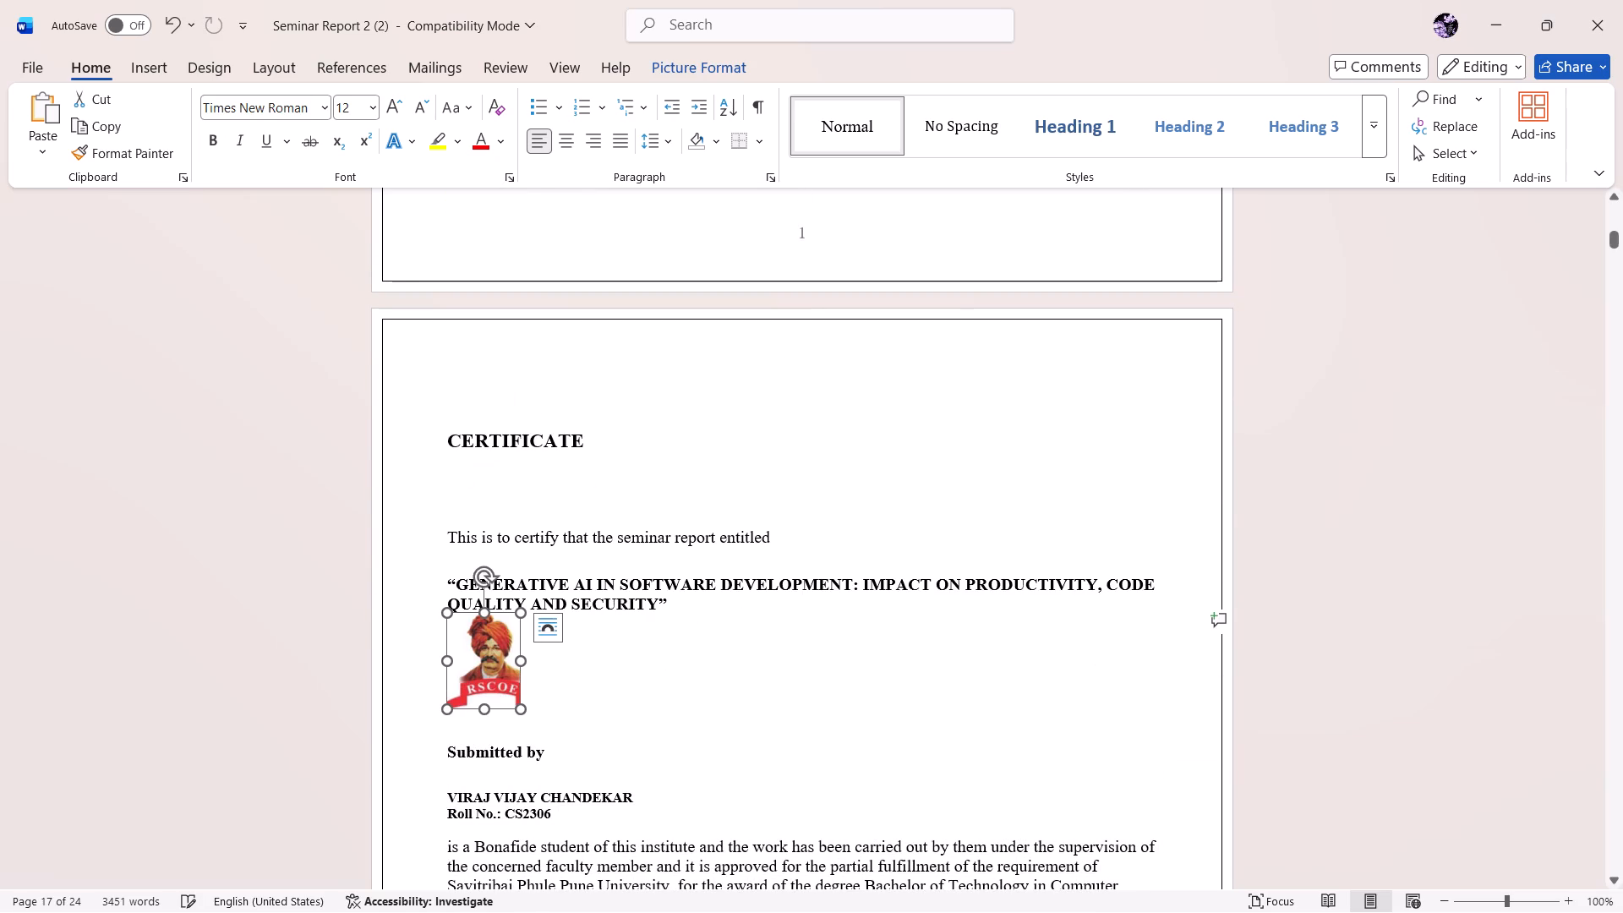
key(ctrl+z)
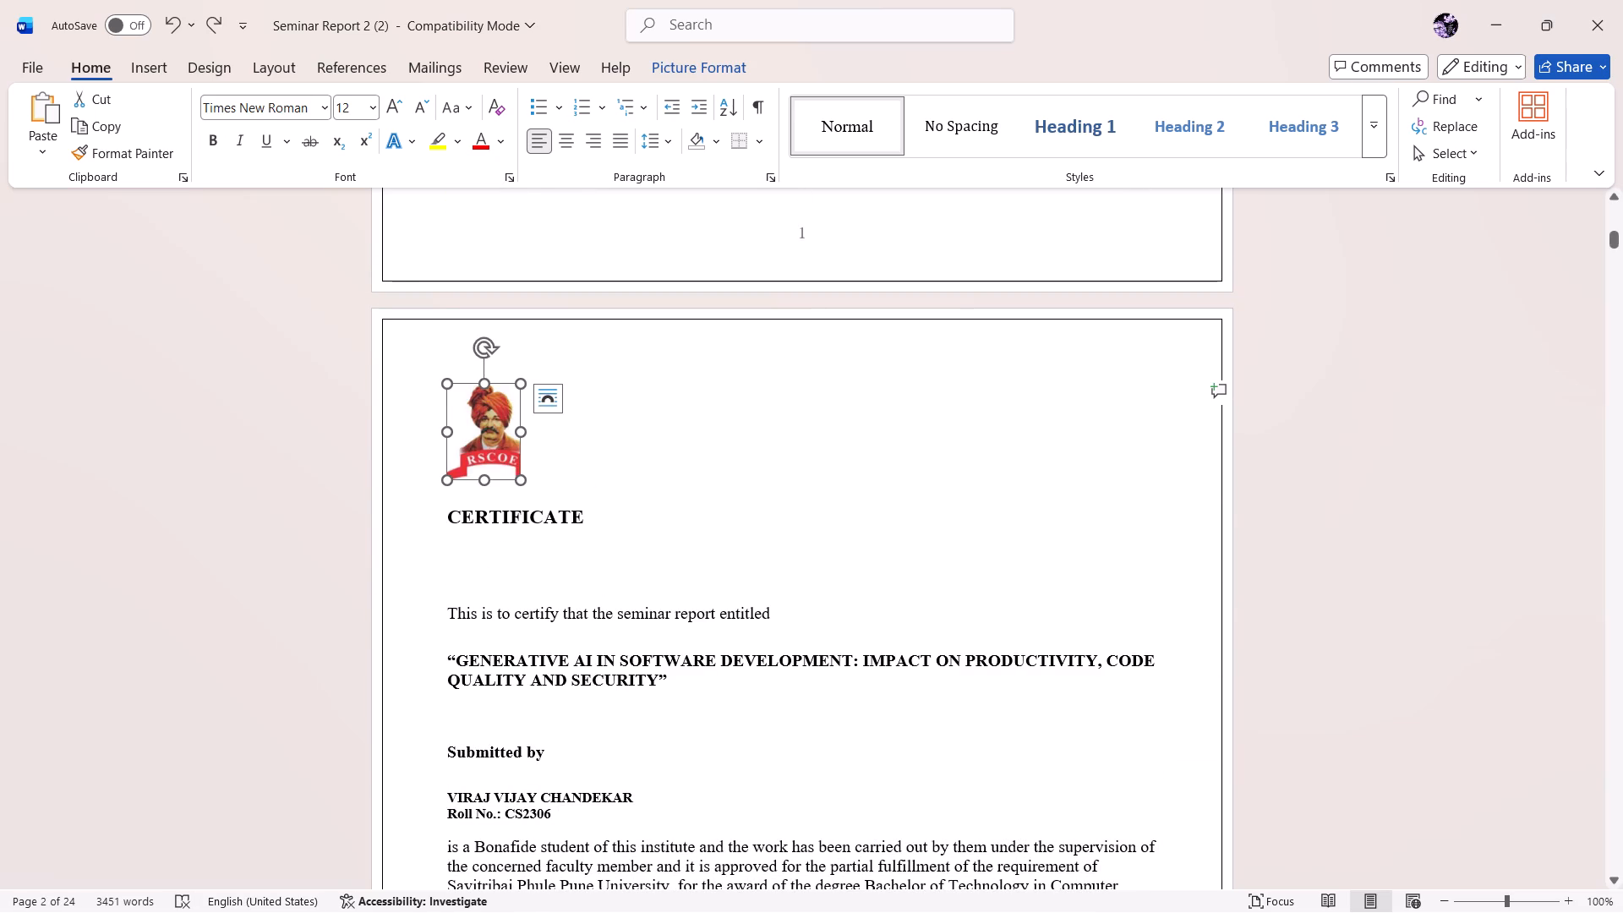
Center all text on the certificate page, from the CERTIFICATE heading through the signature blocks to the Place and Date lines.
drag(440, 510, 1041, 907)
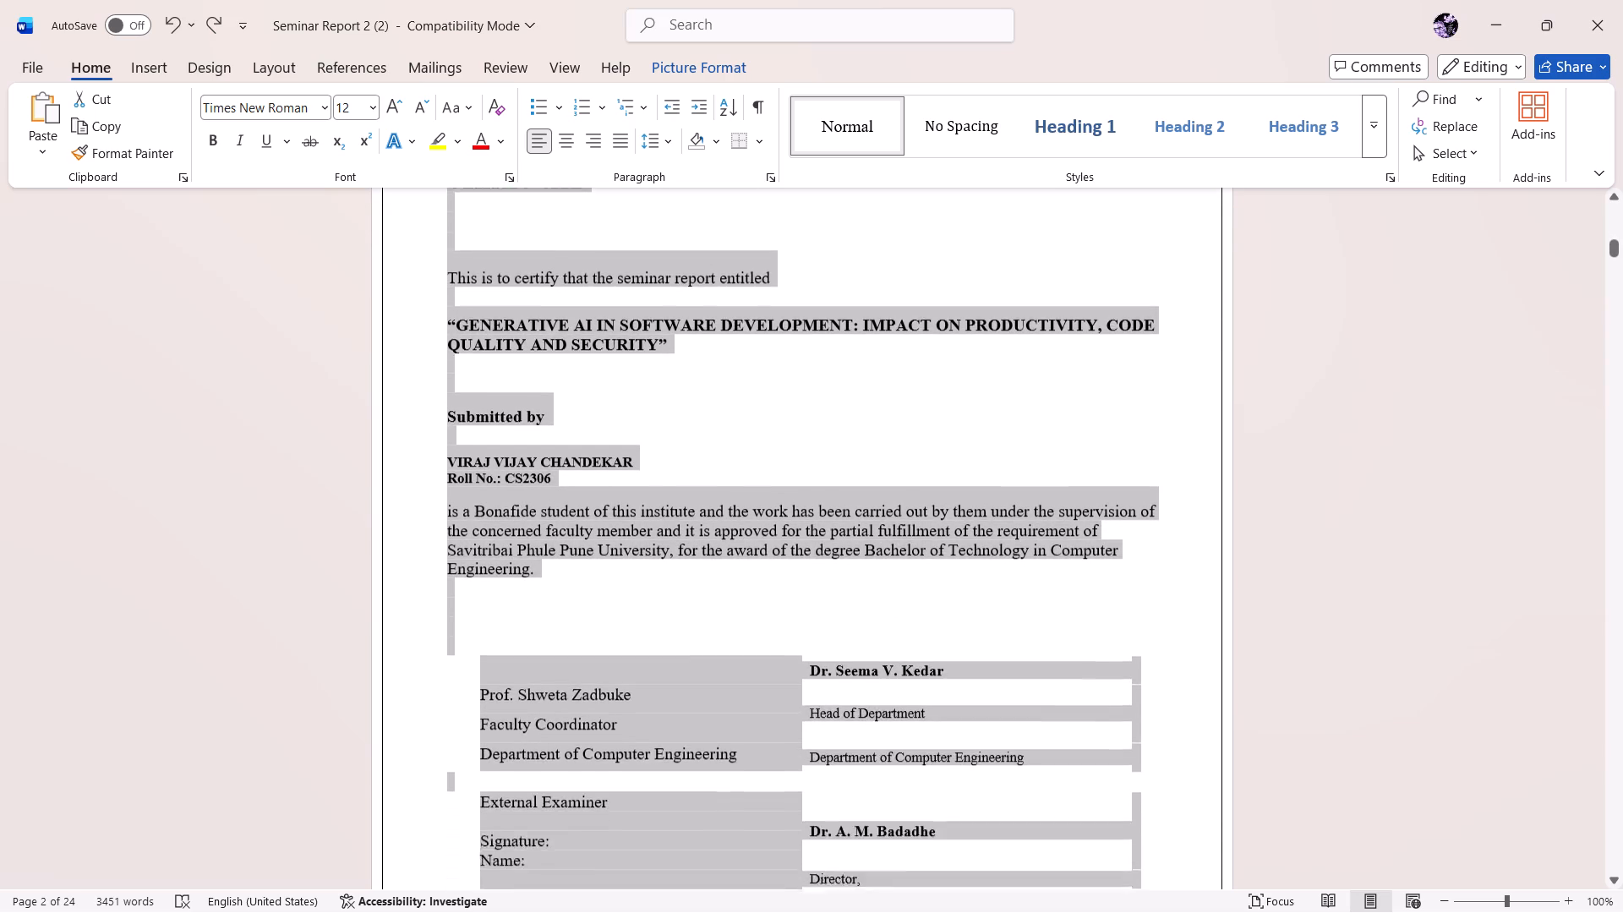
drag(1041, 907, 778, 849)
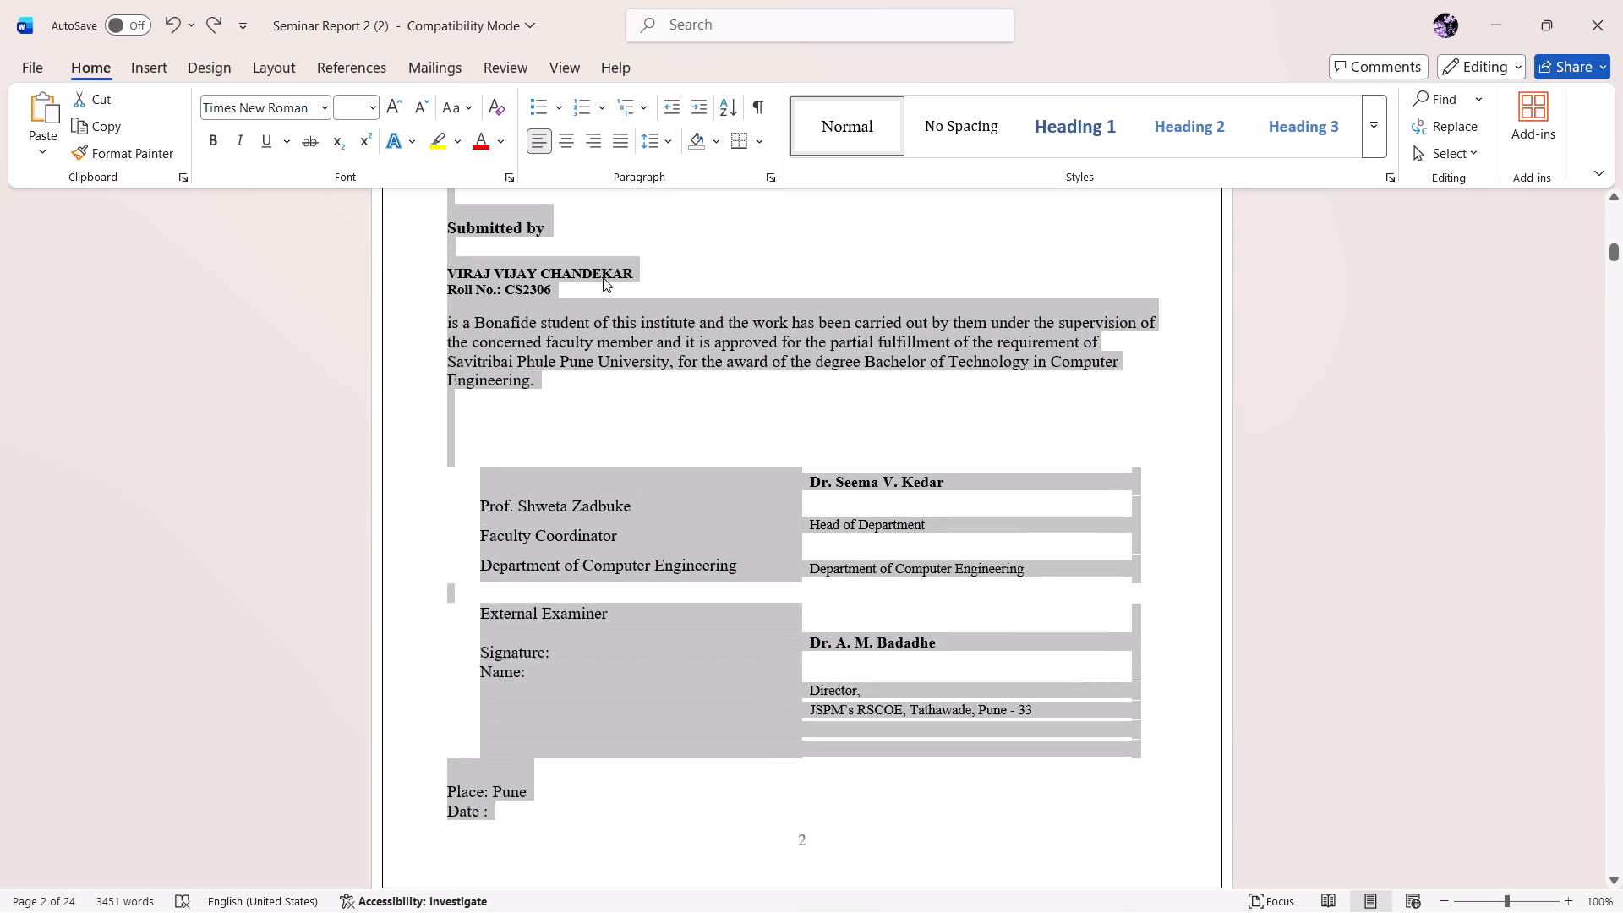
click(569, 145)
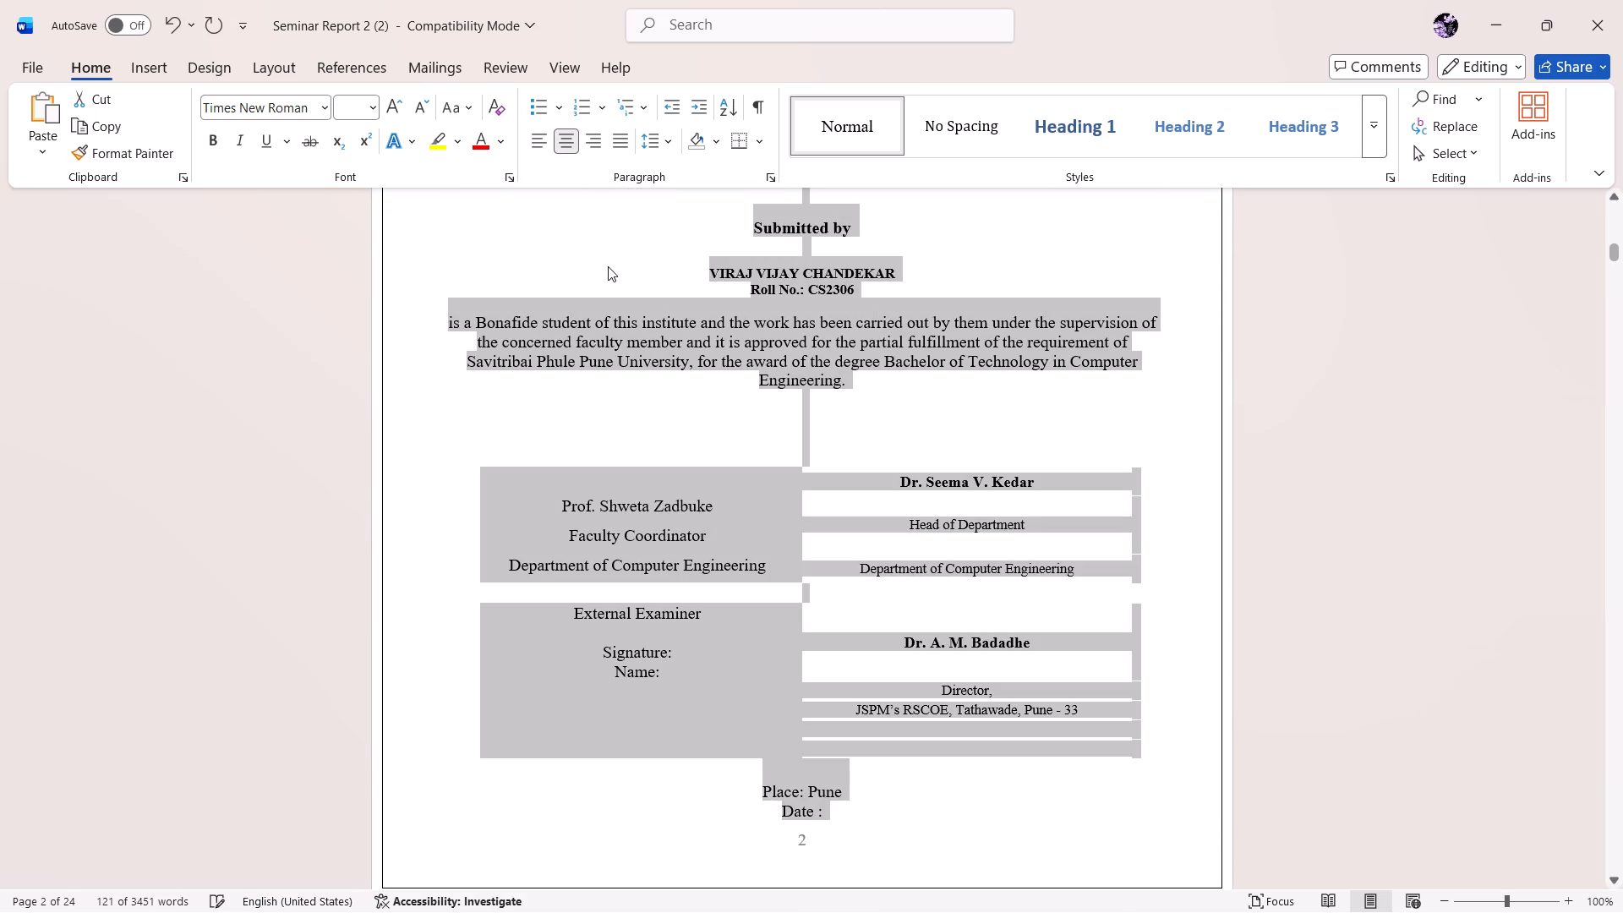
click(608, 266)
Center the RSCOE logo above the CERTIFICATE heading.
scroll(608, 266, up, 5)
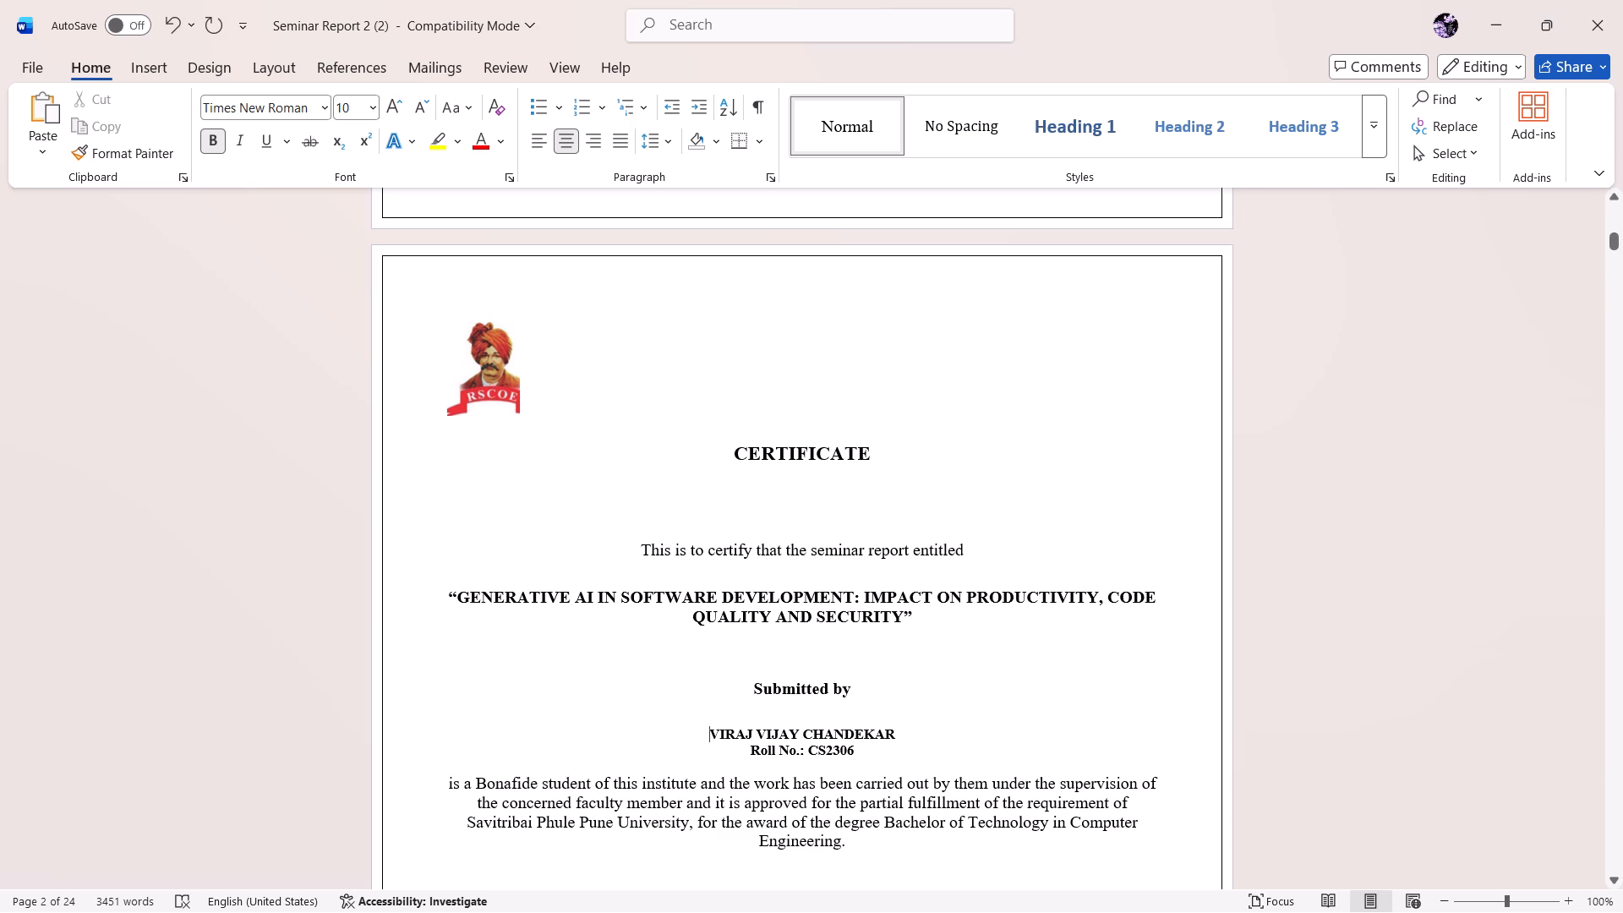
drag(441, 357, 509, 358)
drag(509, 358, 551, 371)
click(569, 145)
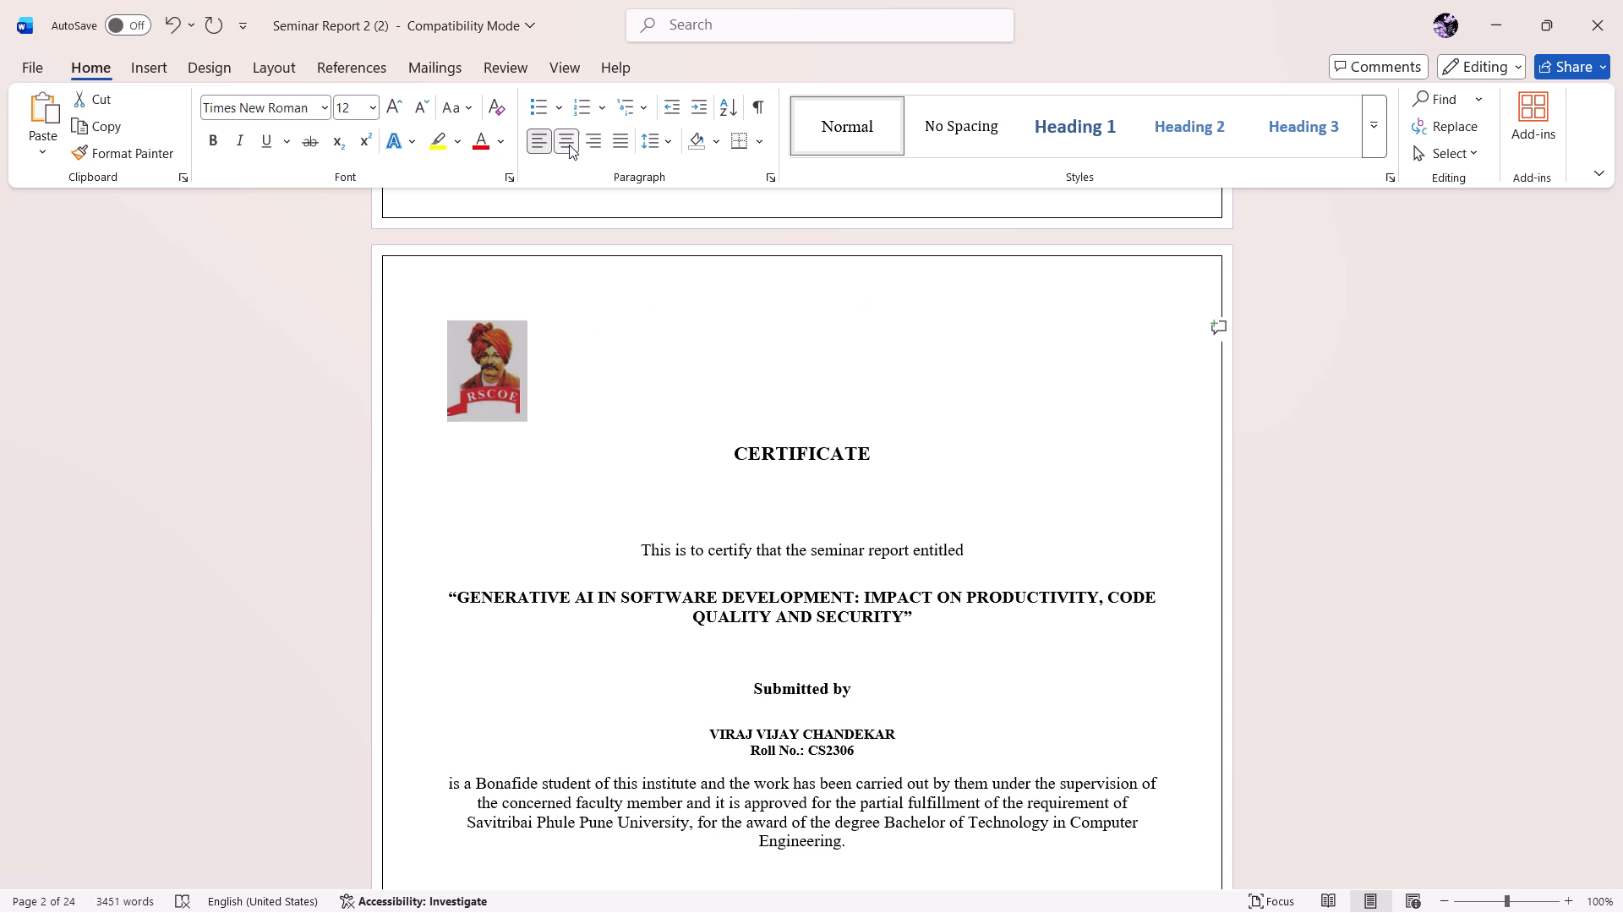
click(611, 456)
Center the whole cover page, from the A REPORT ON line through the logo to the academic year line.
scroll(611, 456, up, 7)
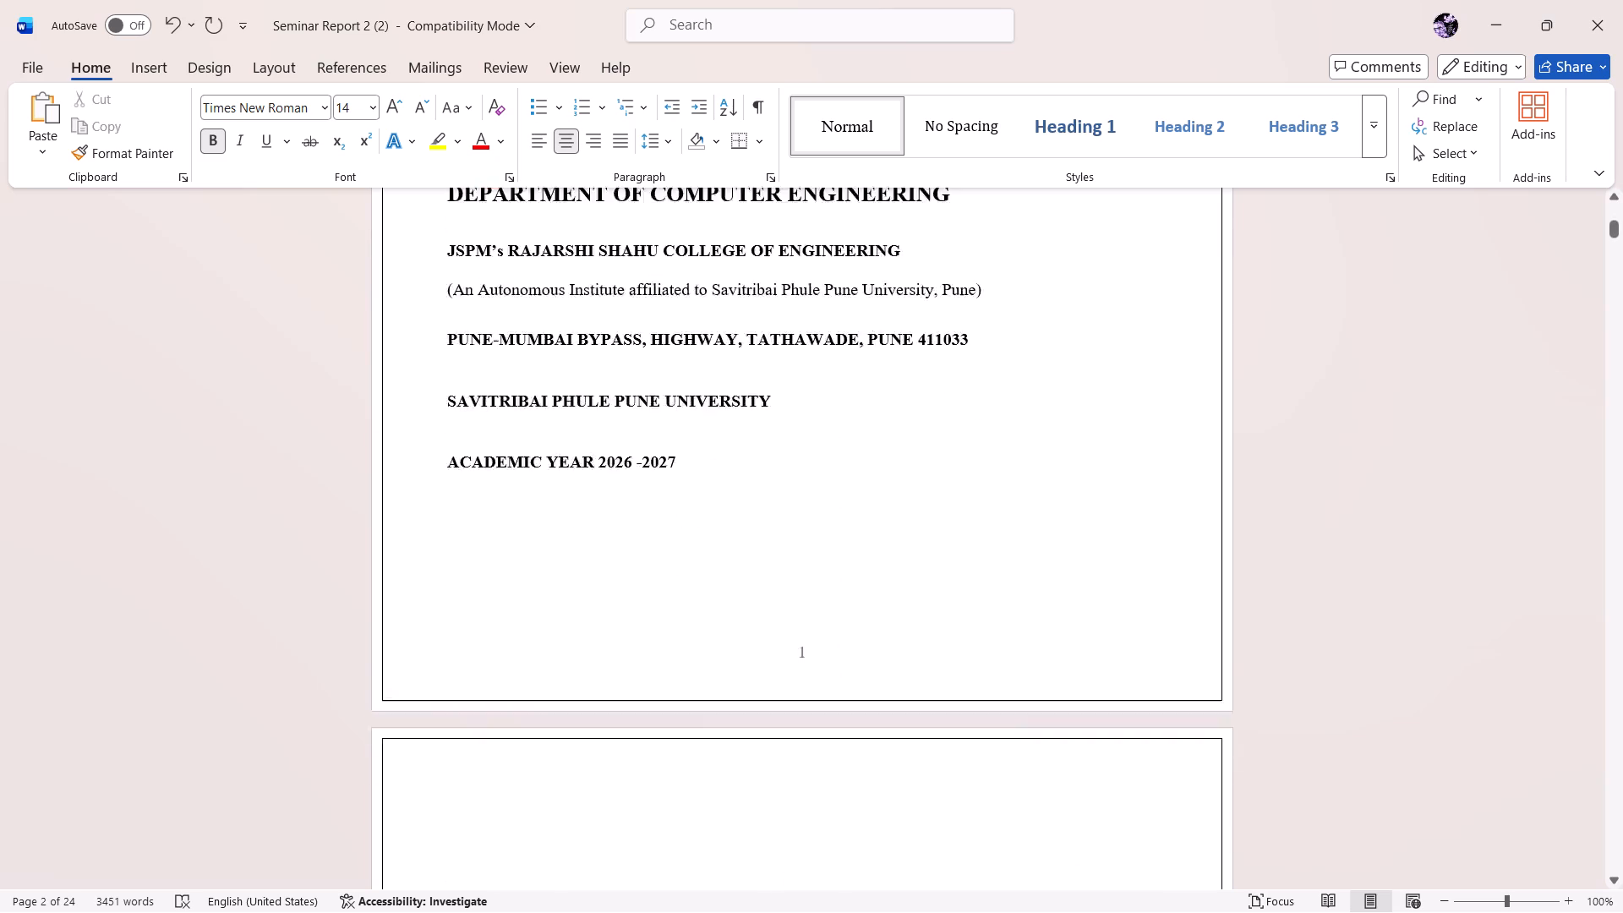
scroll(611, 456, up, 9)
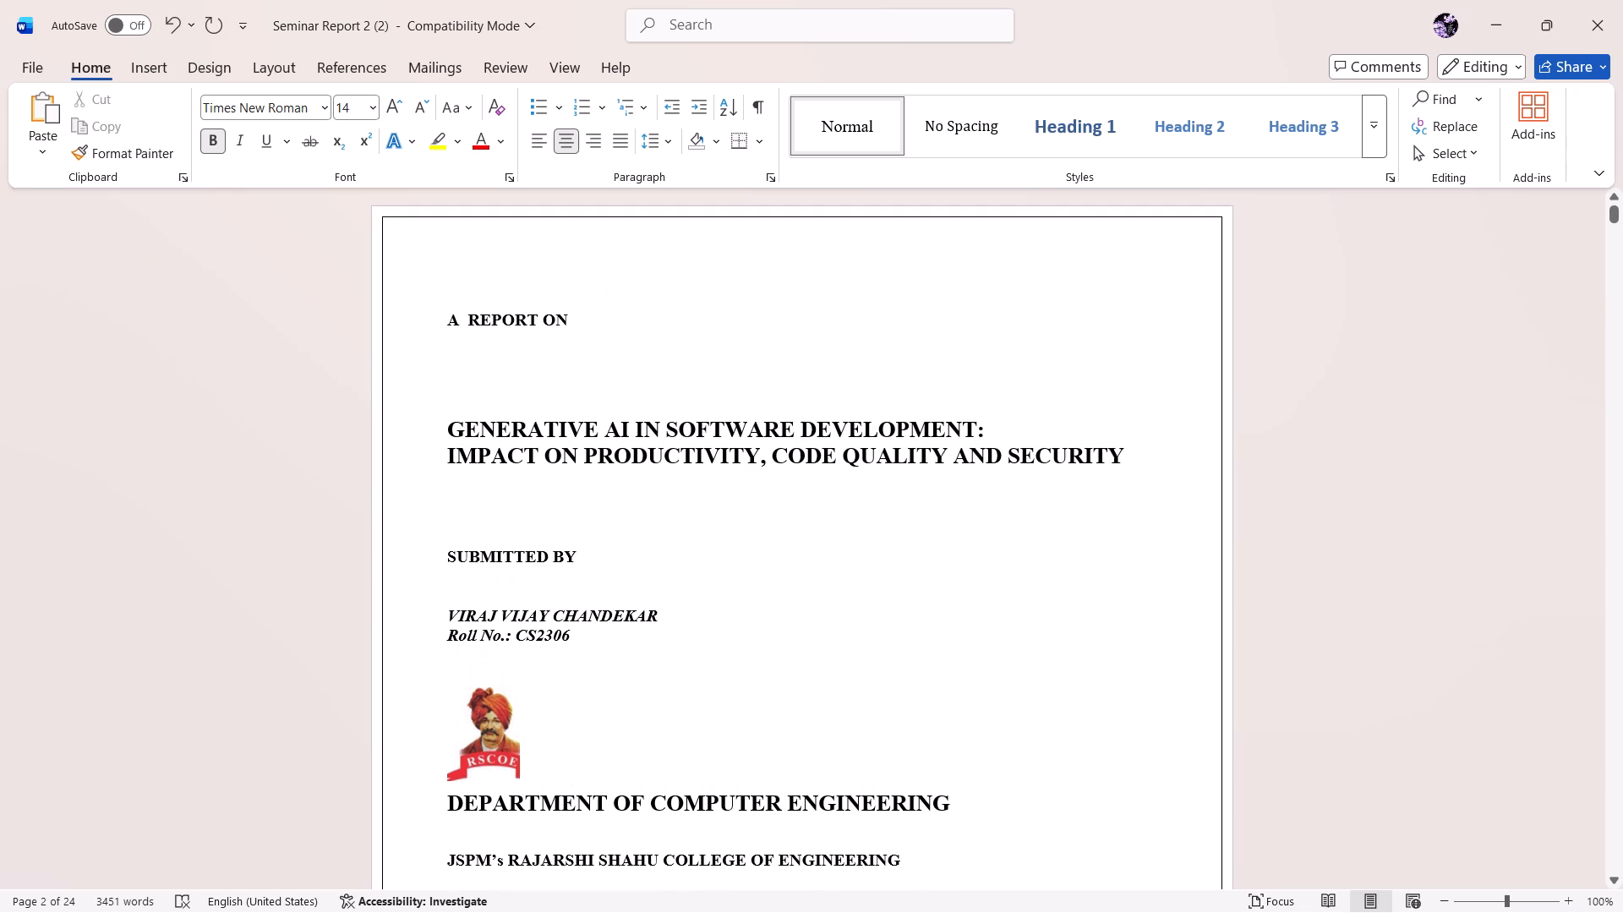
drag(445, 314, 755, 877)
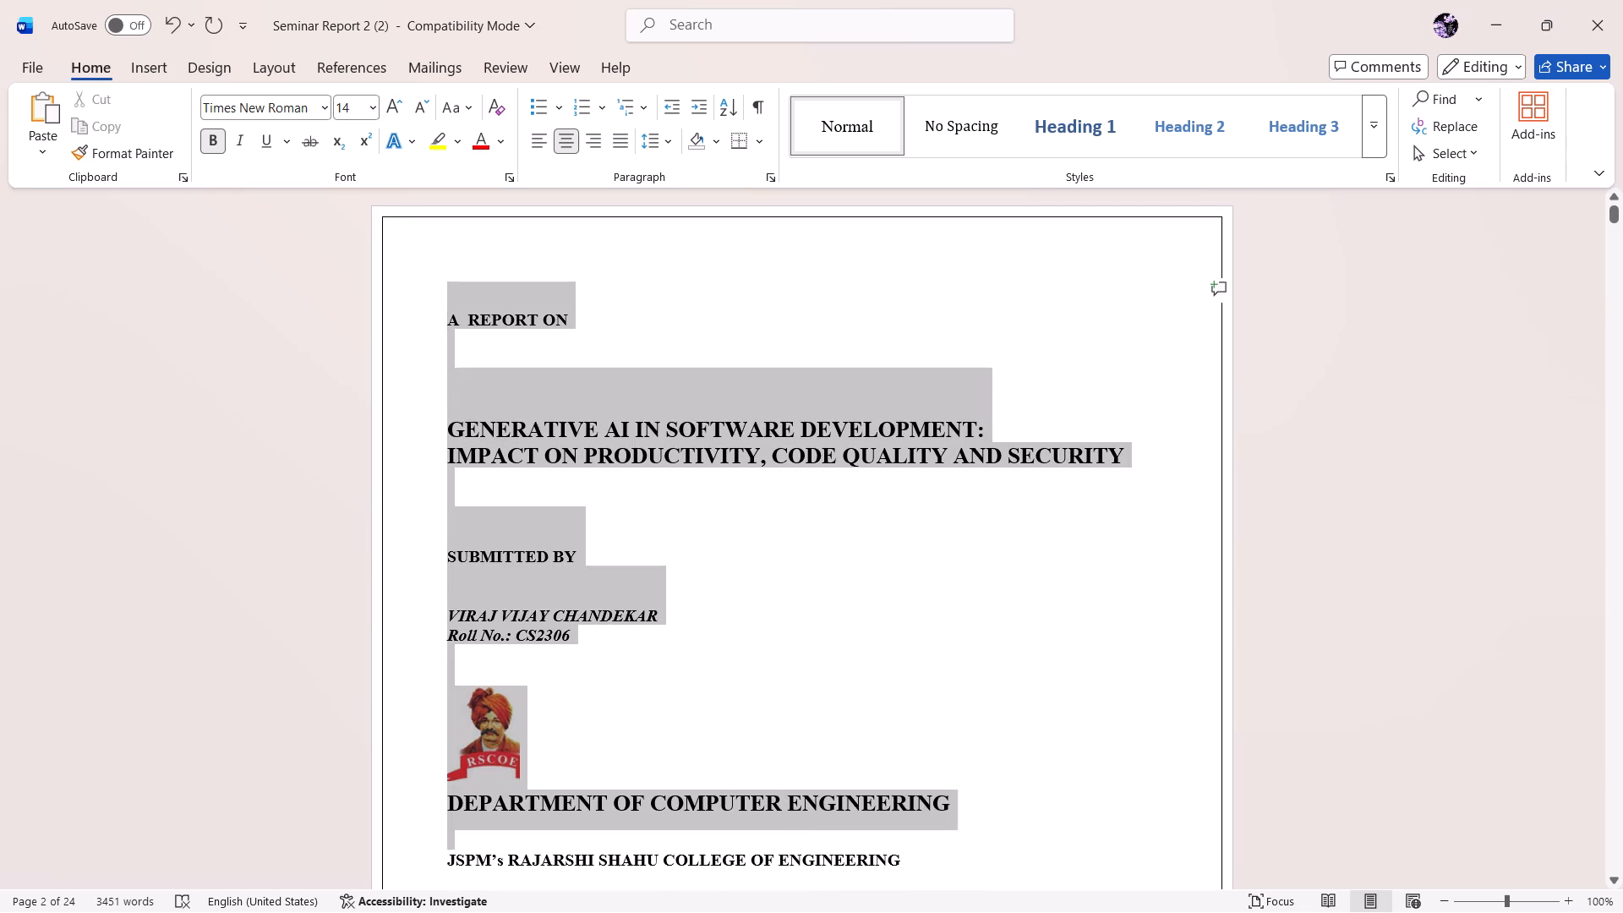
drag(755, 877, 787, 895)
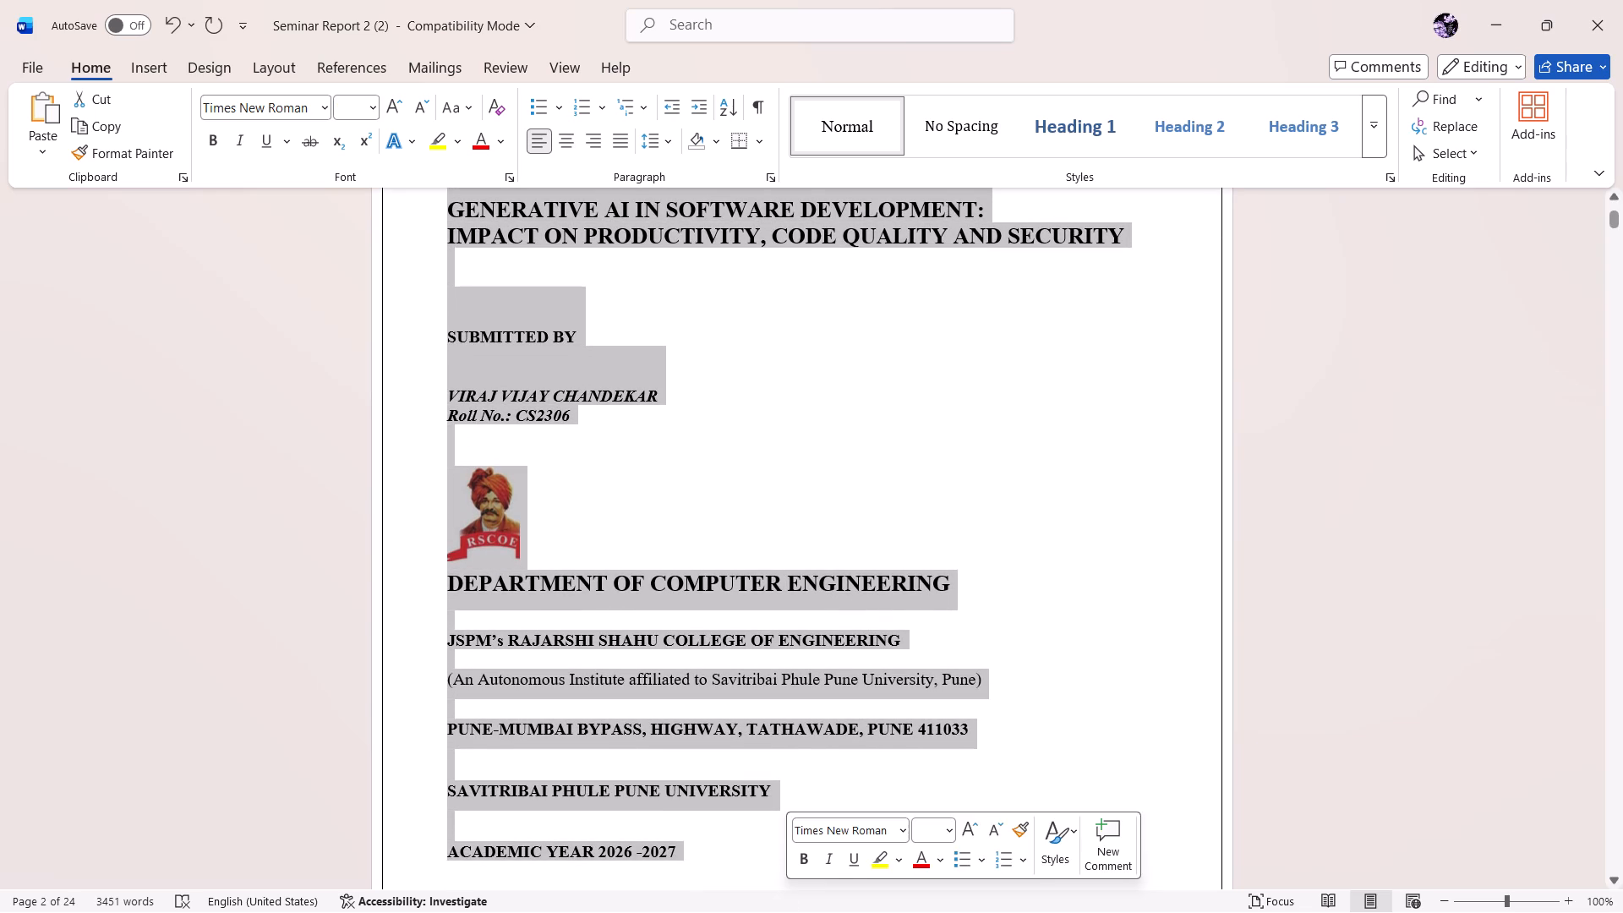
click(569, 136)
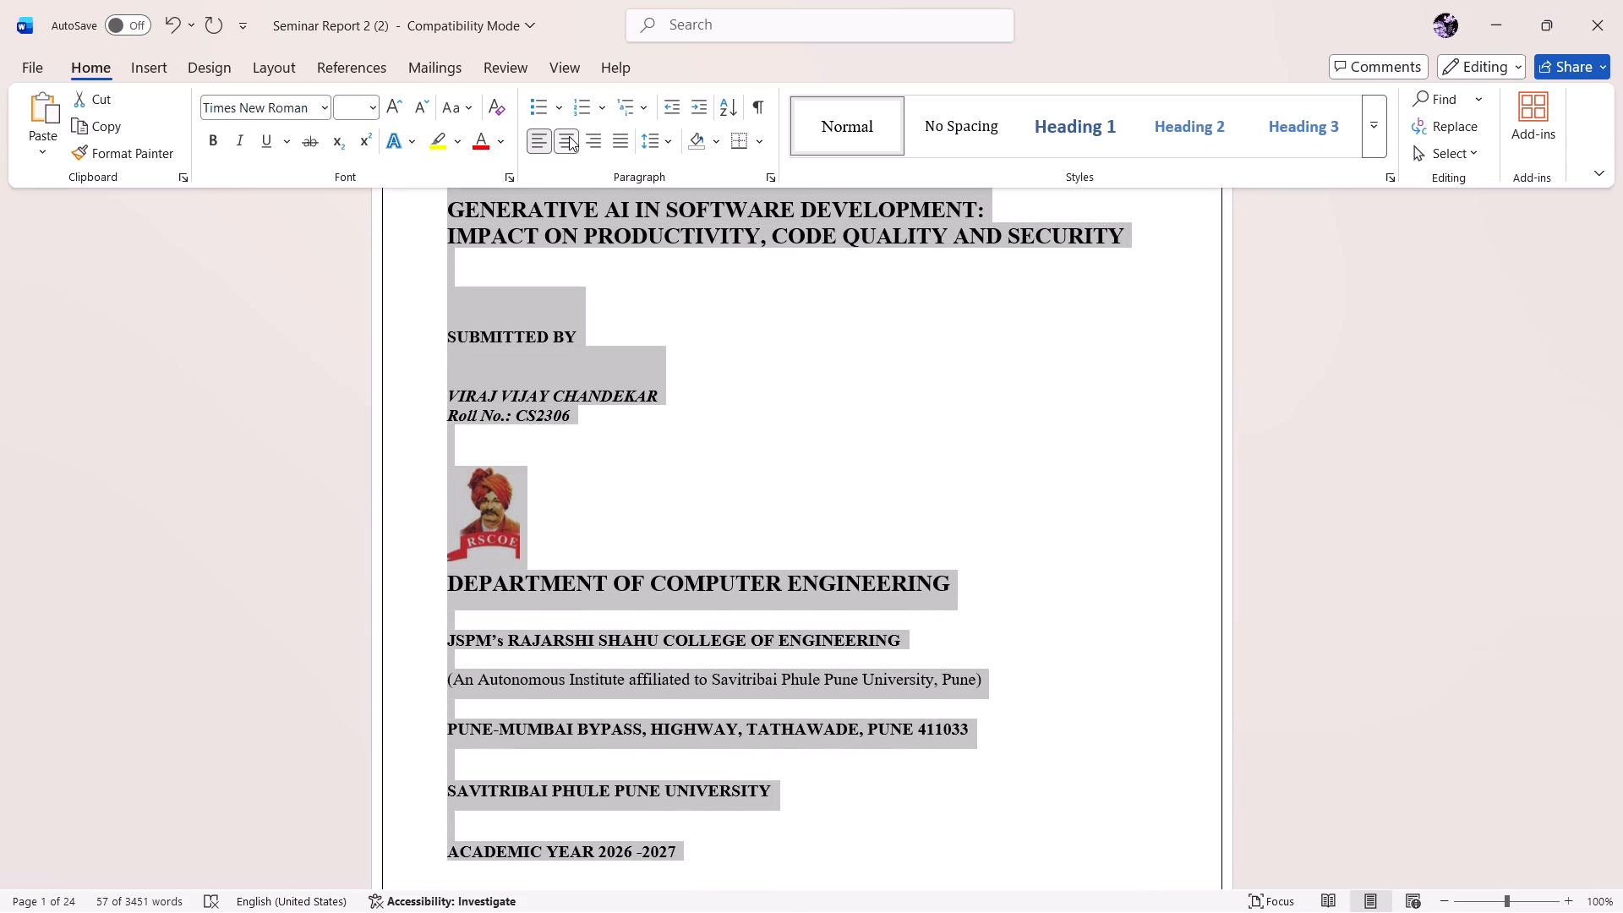
click(1056, 388)
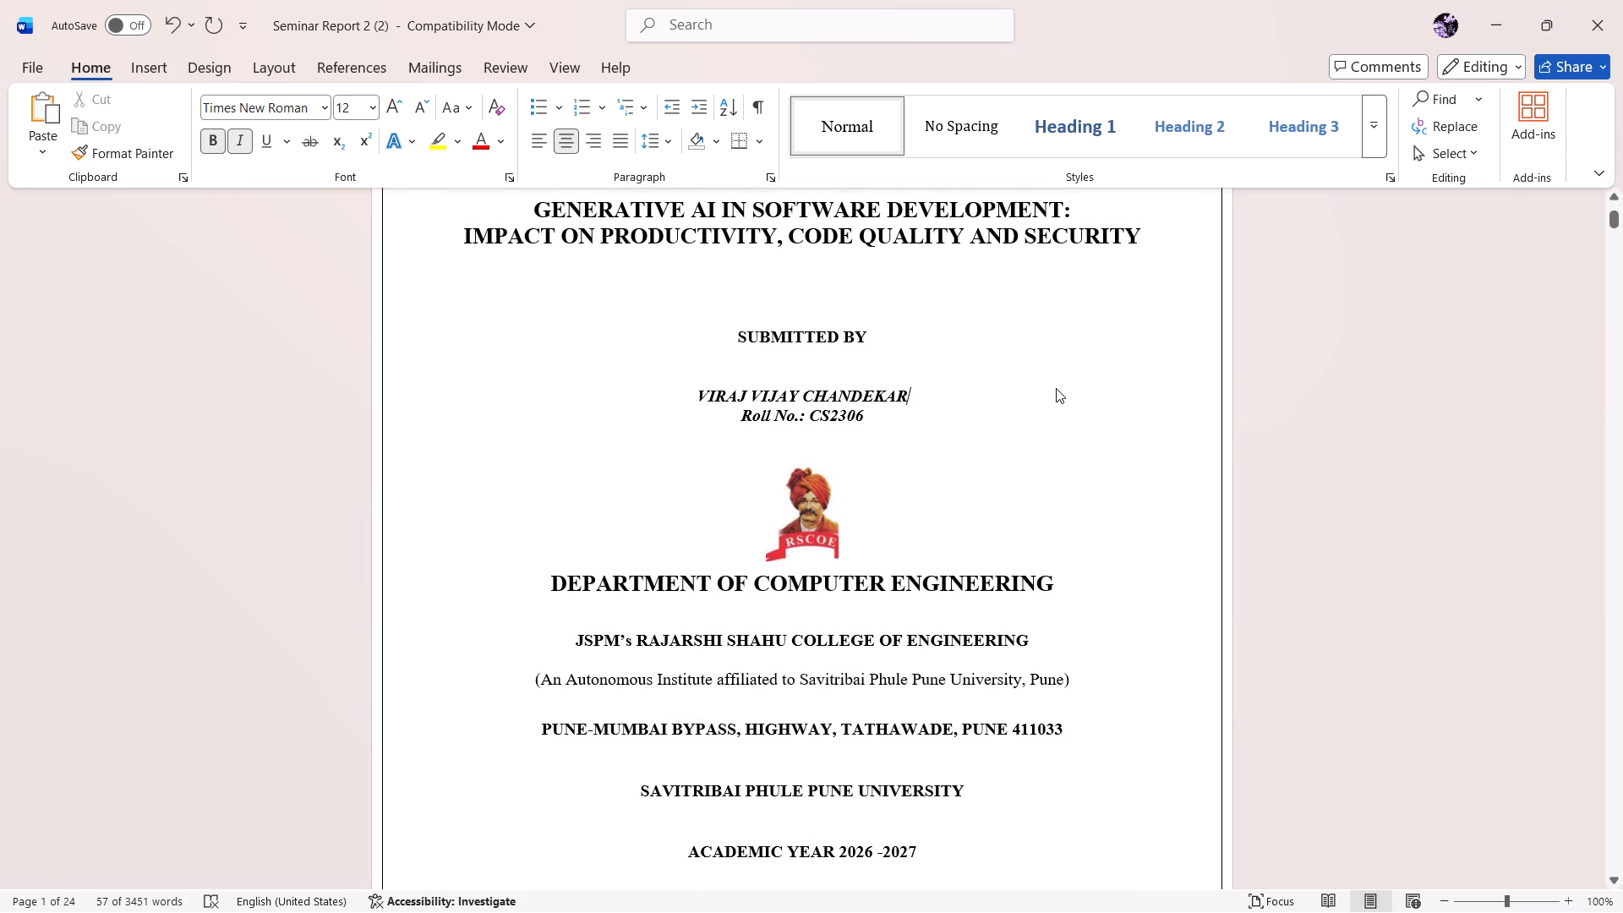
Save the seminar report and check the centered certificate page.
key(ctrl+s)
scroll(1056, 388, down, 13)
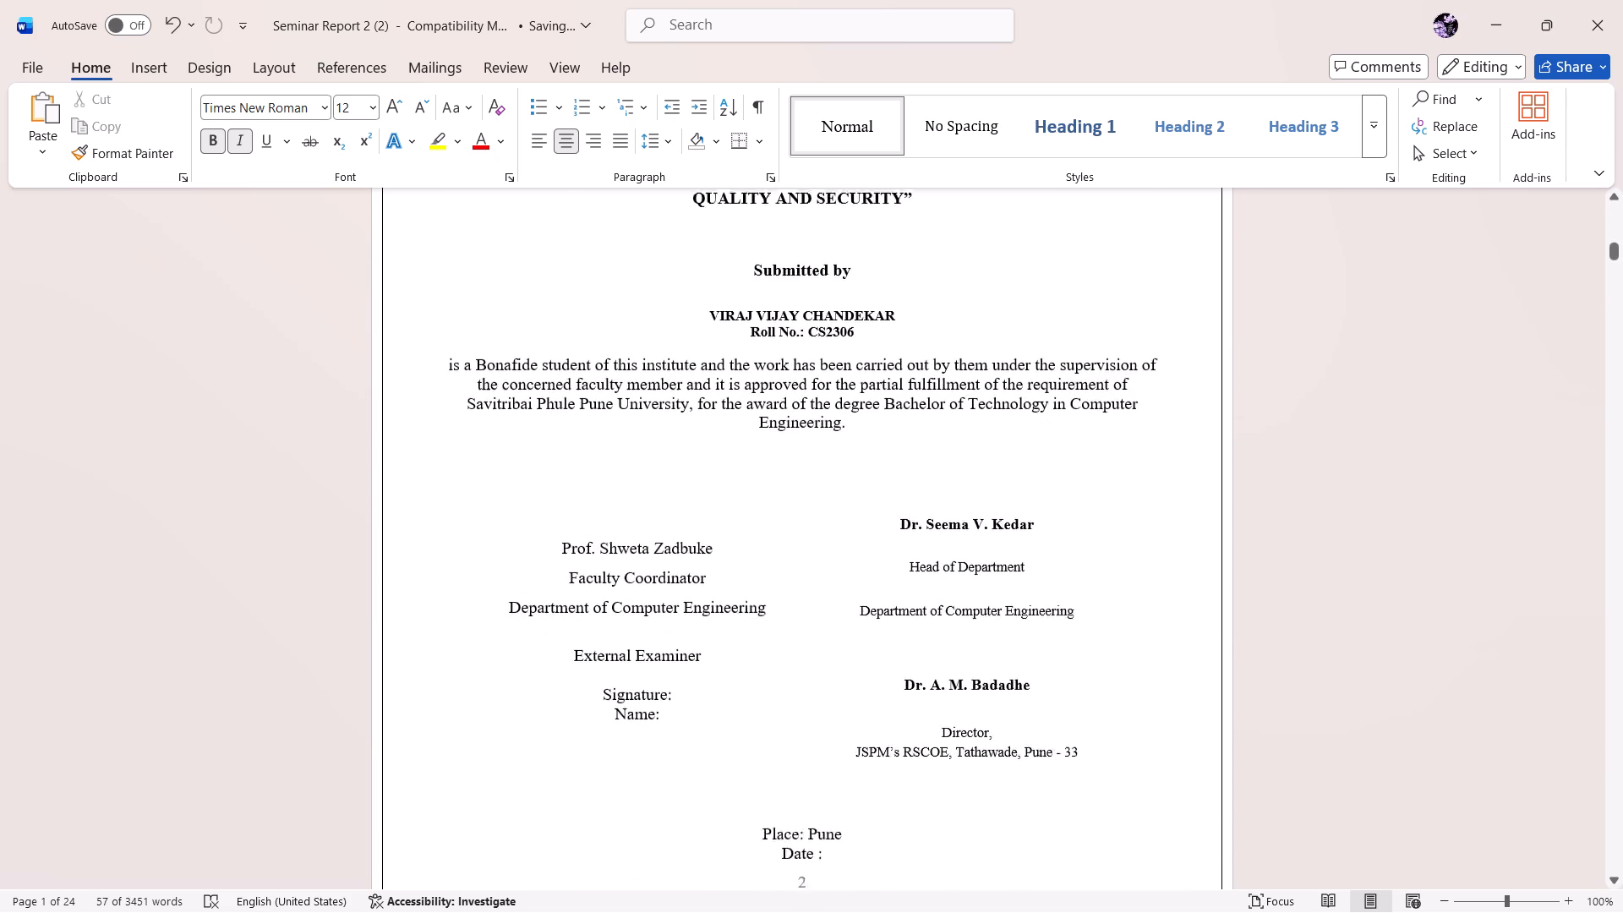
scroll(1056, 388, down, 2)
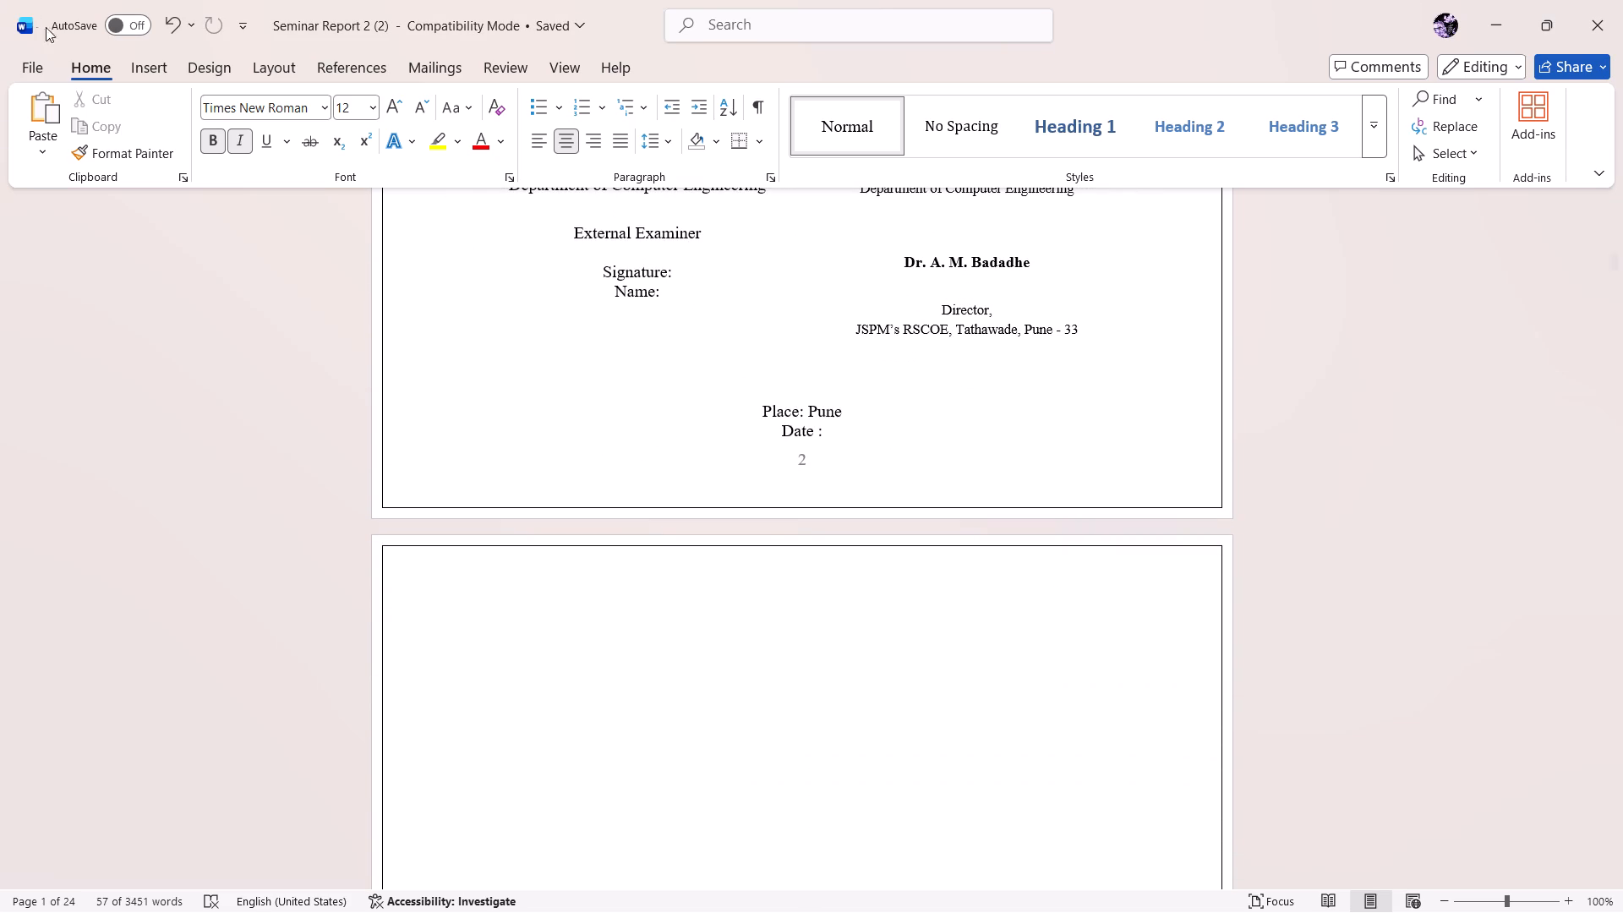
key(ctrl+s)
Save a PDF copy of the report named DTI Report in the OneDrive Documents folder.
click(31, 71)
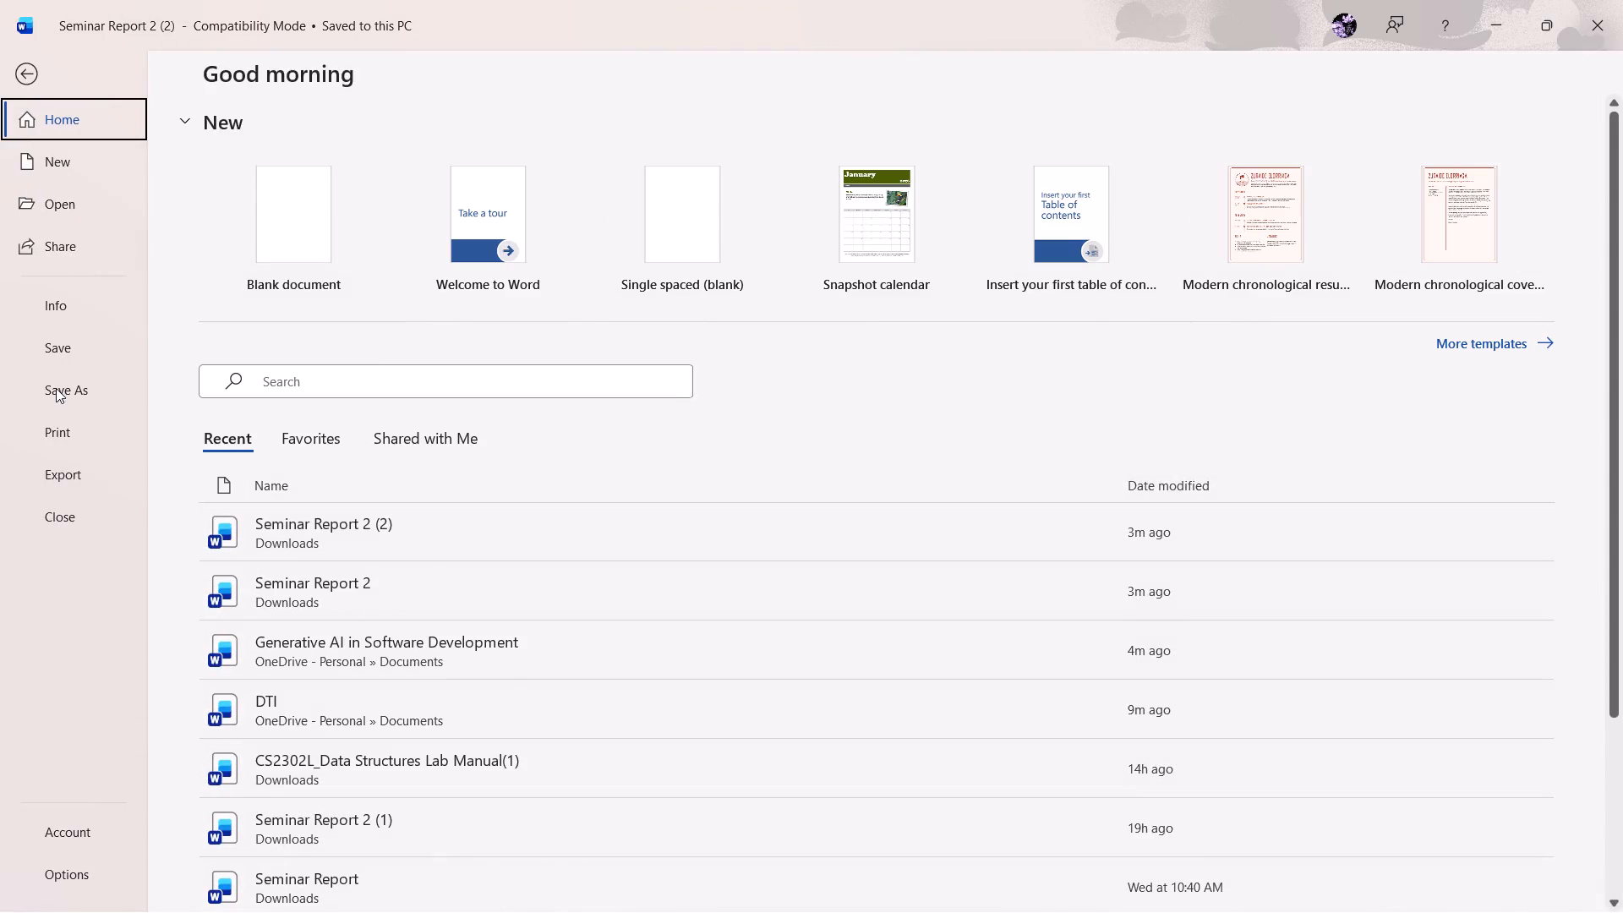
click(56, 388)
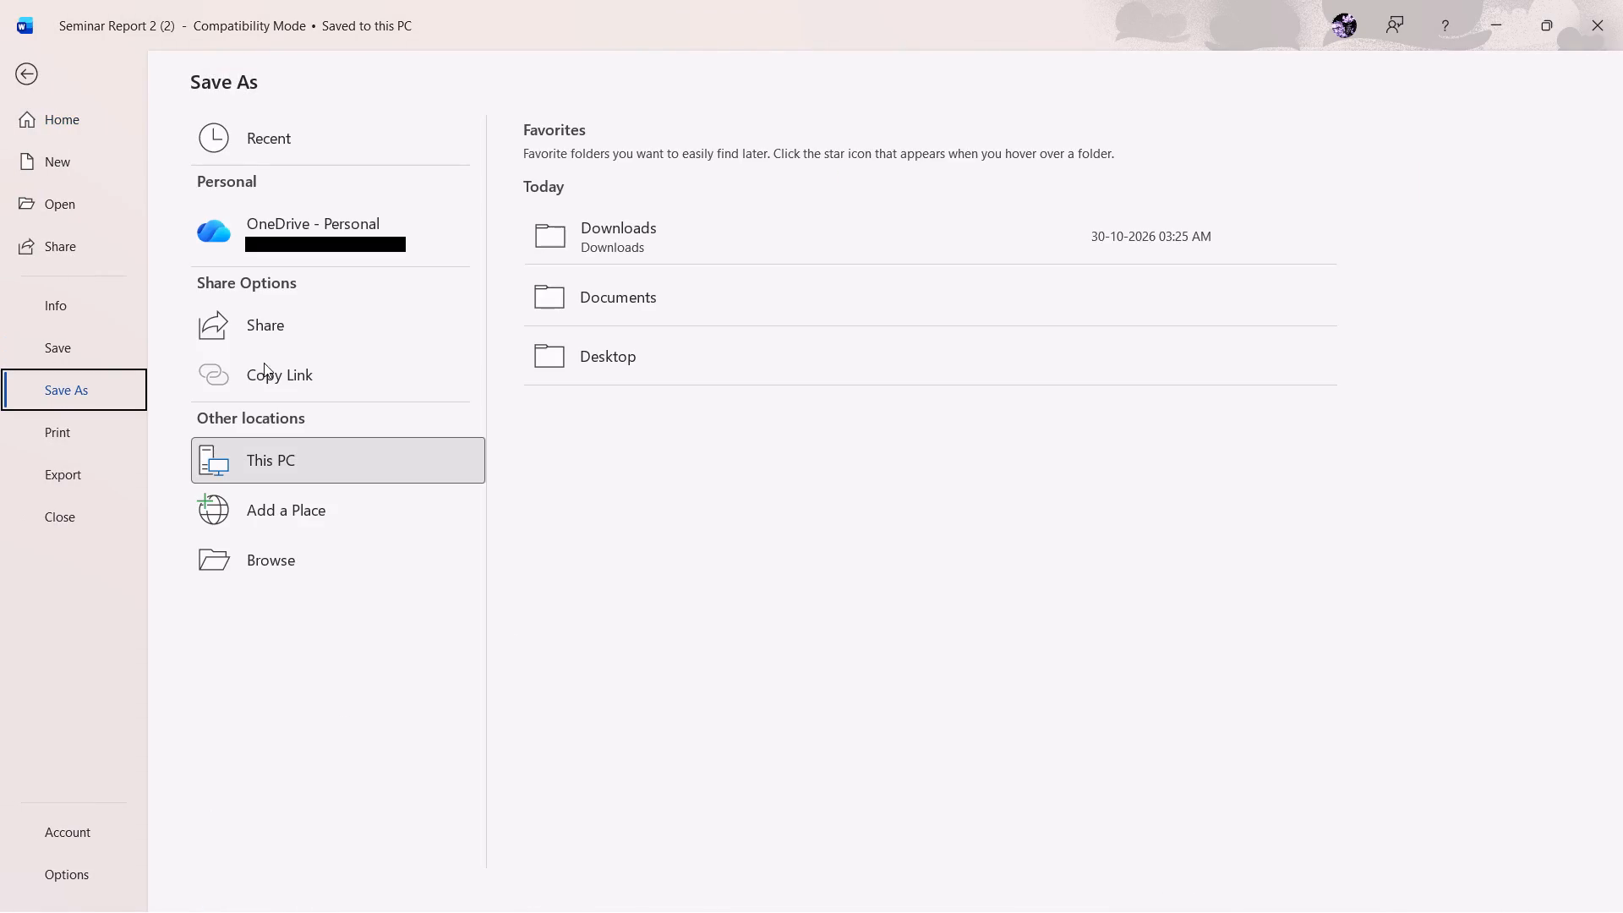
click(630, 271)
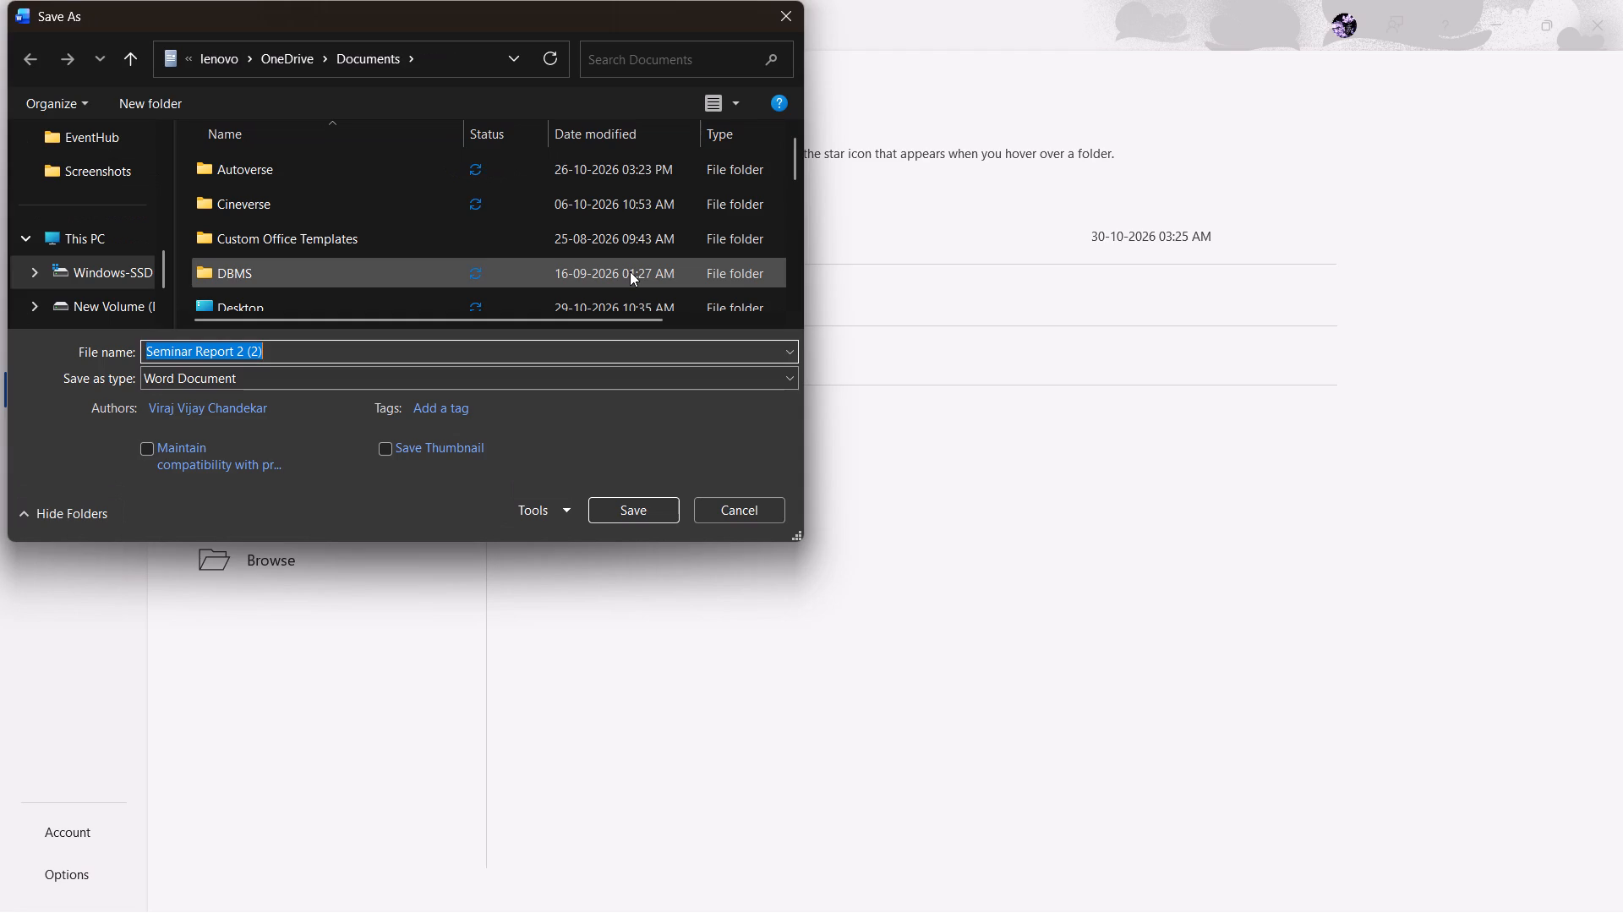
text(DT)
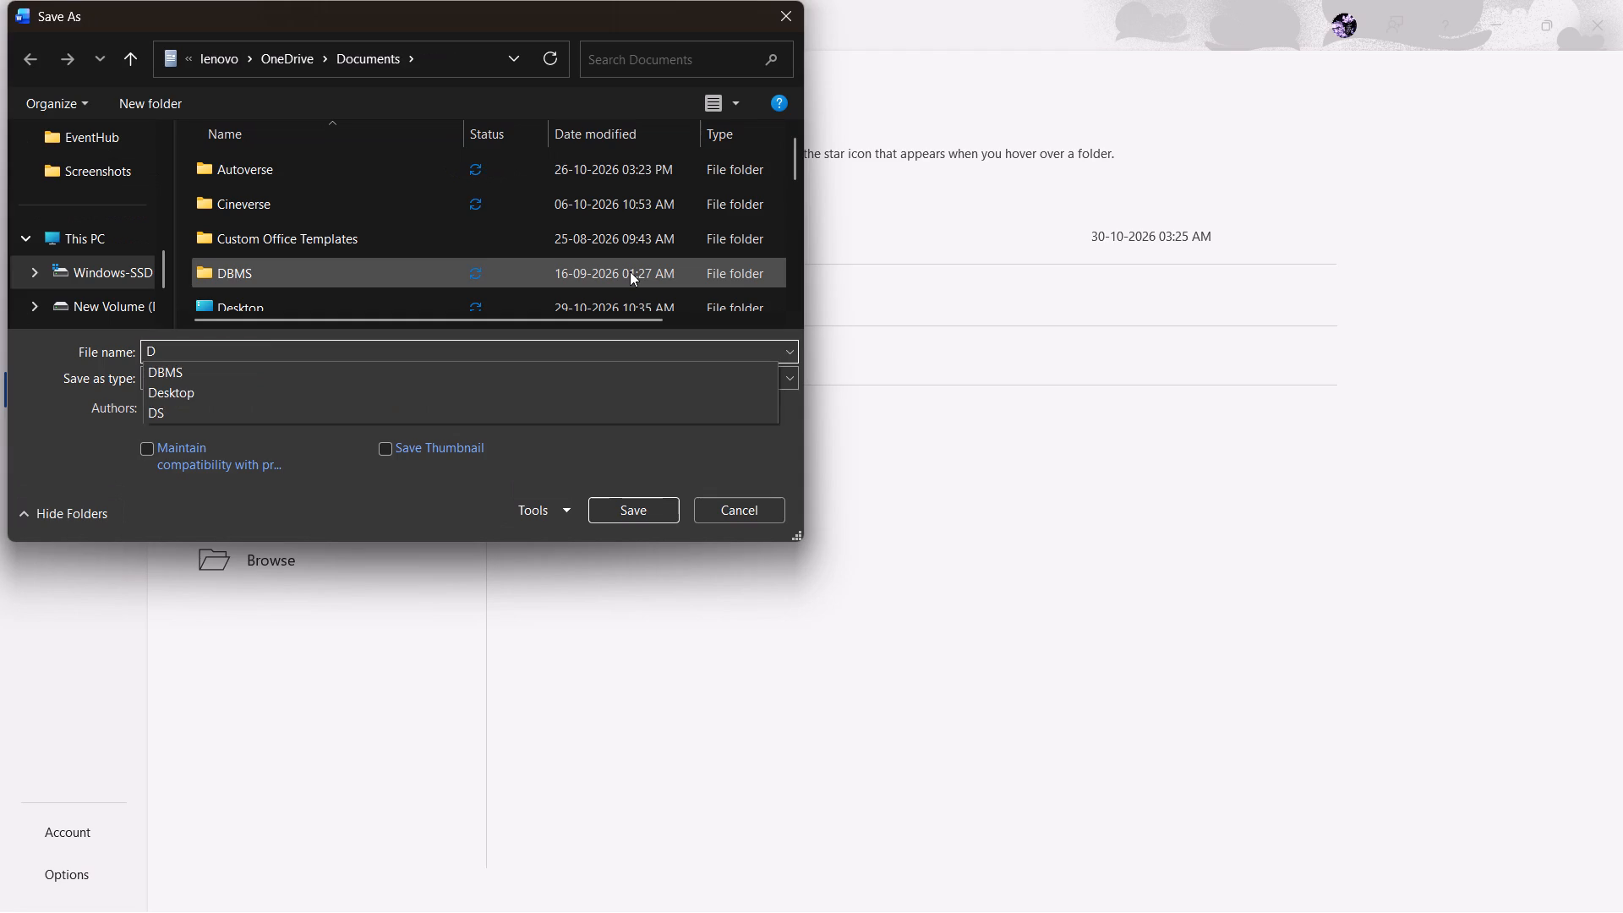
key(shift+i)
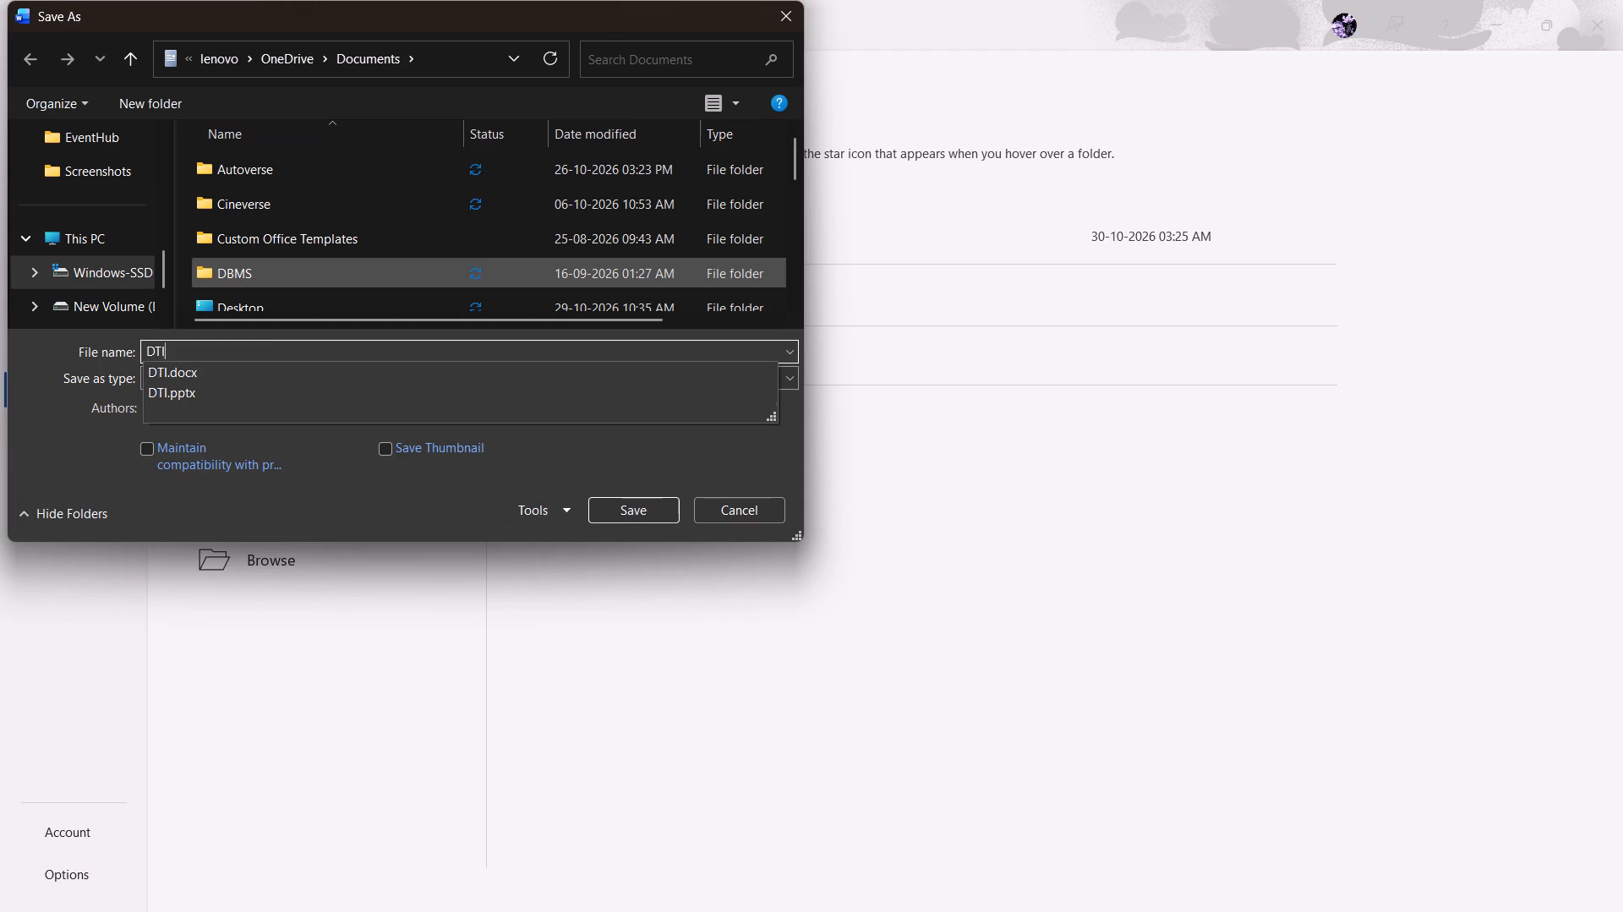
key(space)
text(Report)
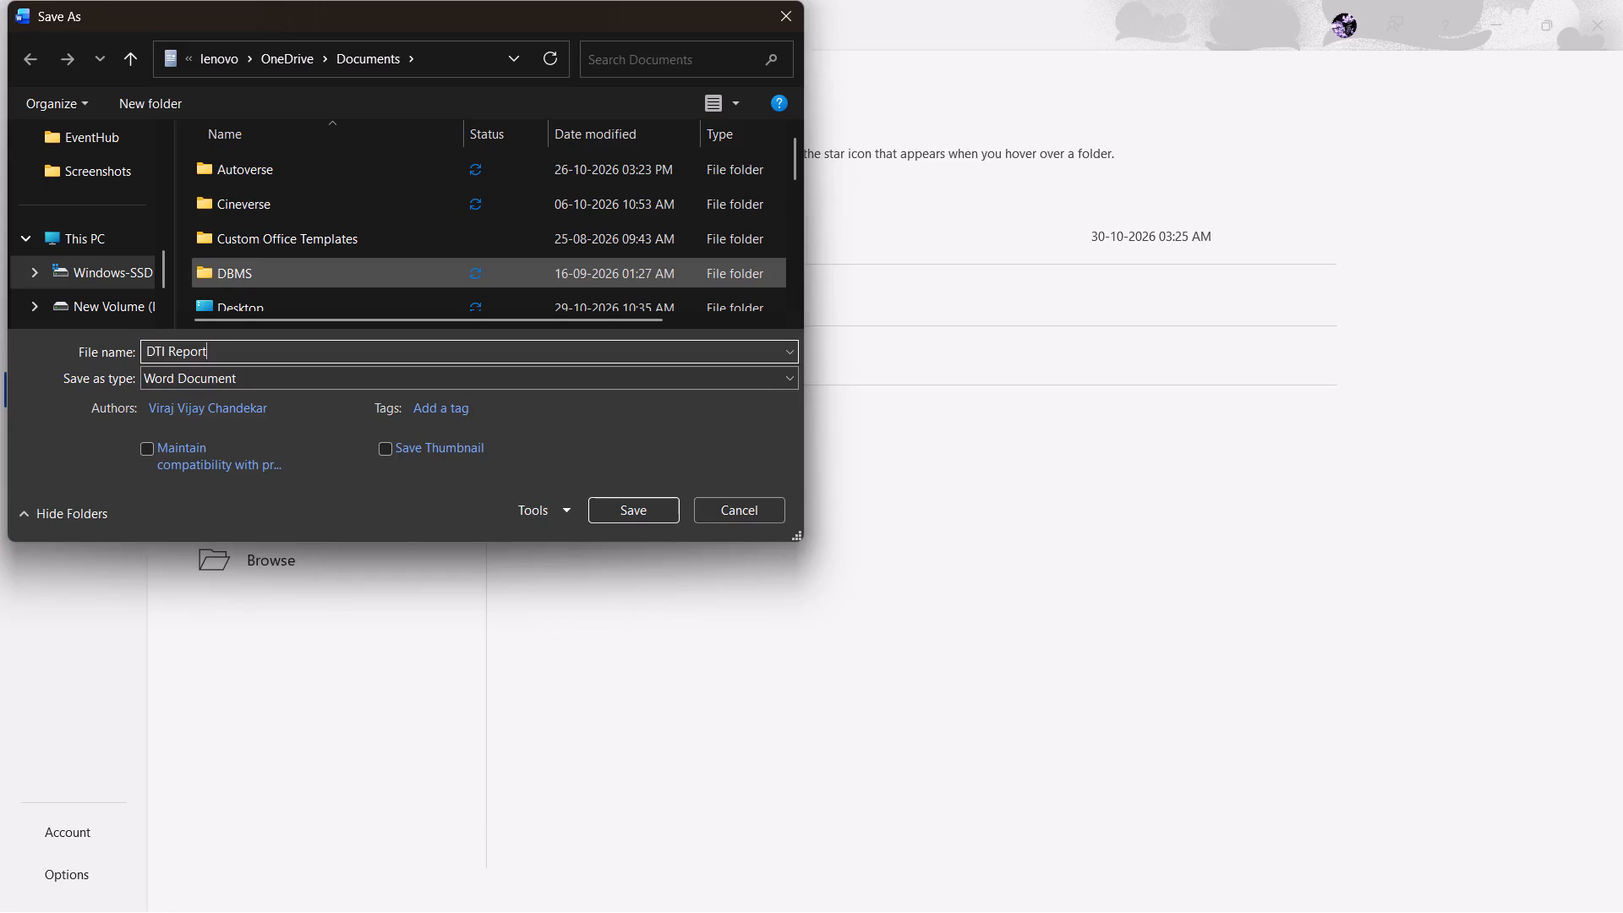
click(784, 370)
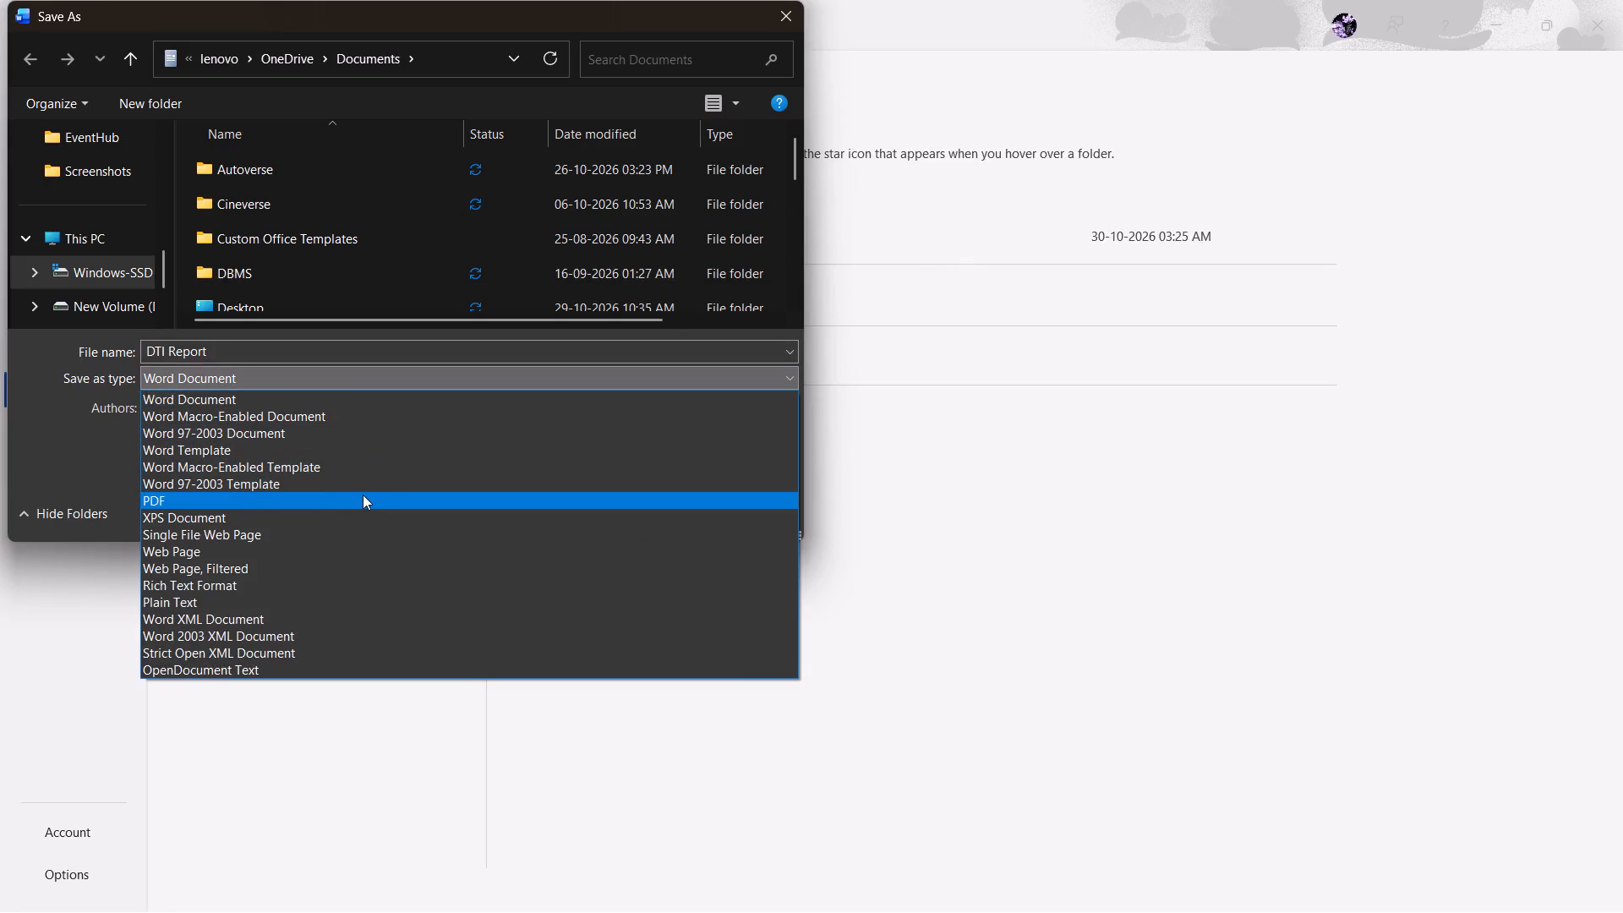
click(363, 495)
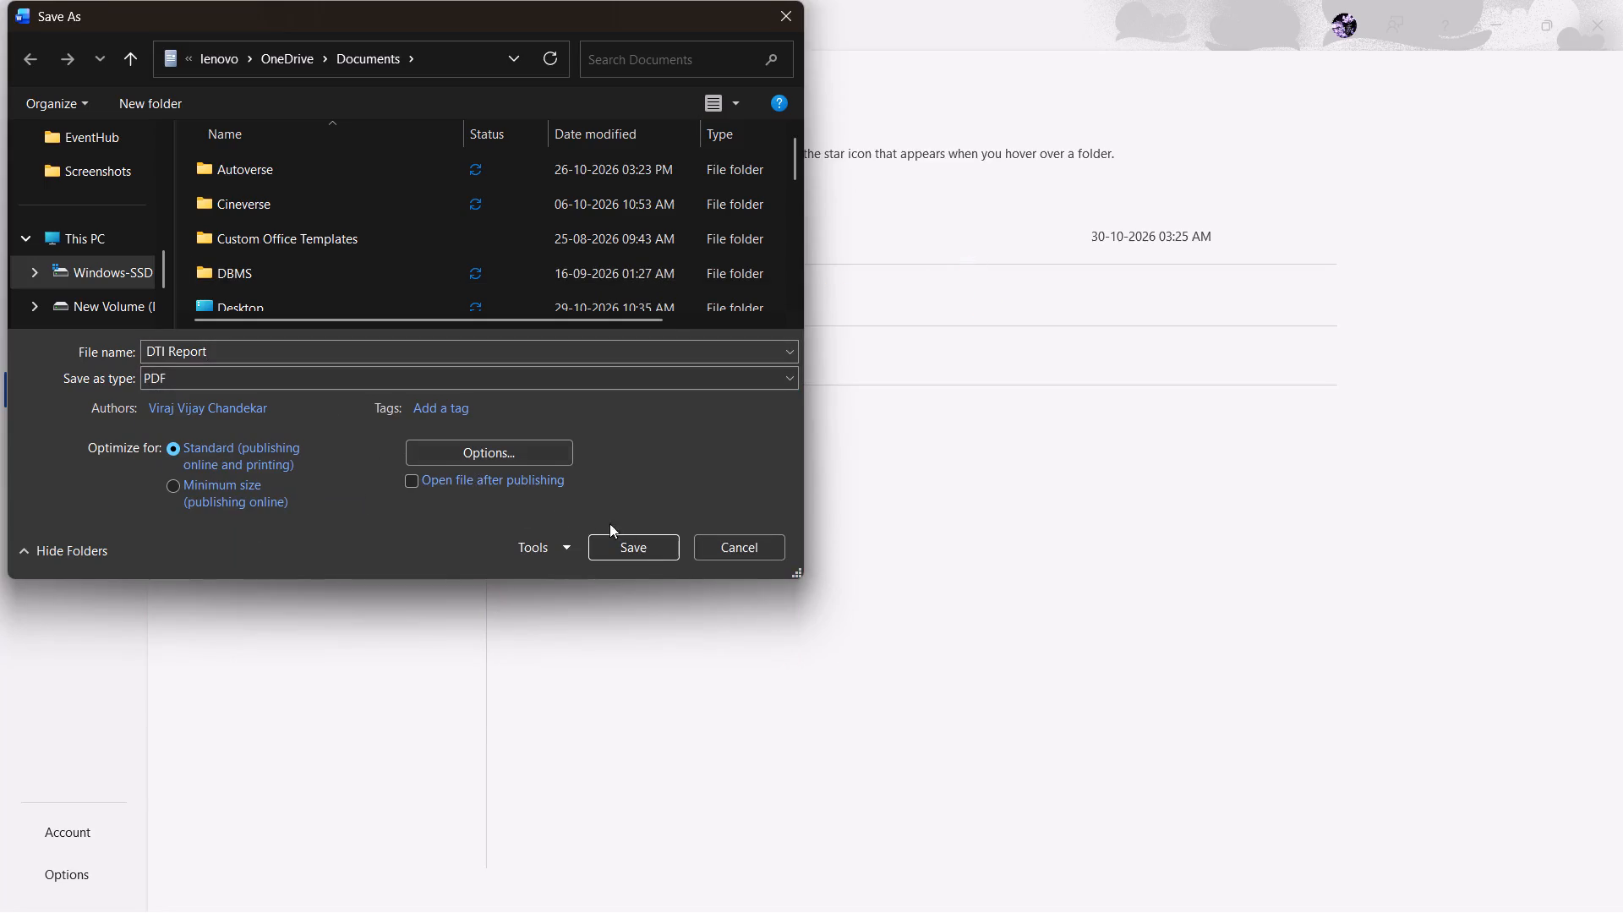
click(635, 539)
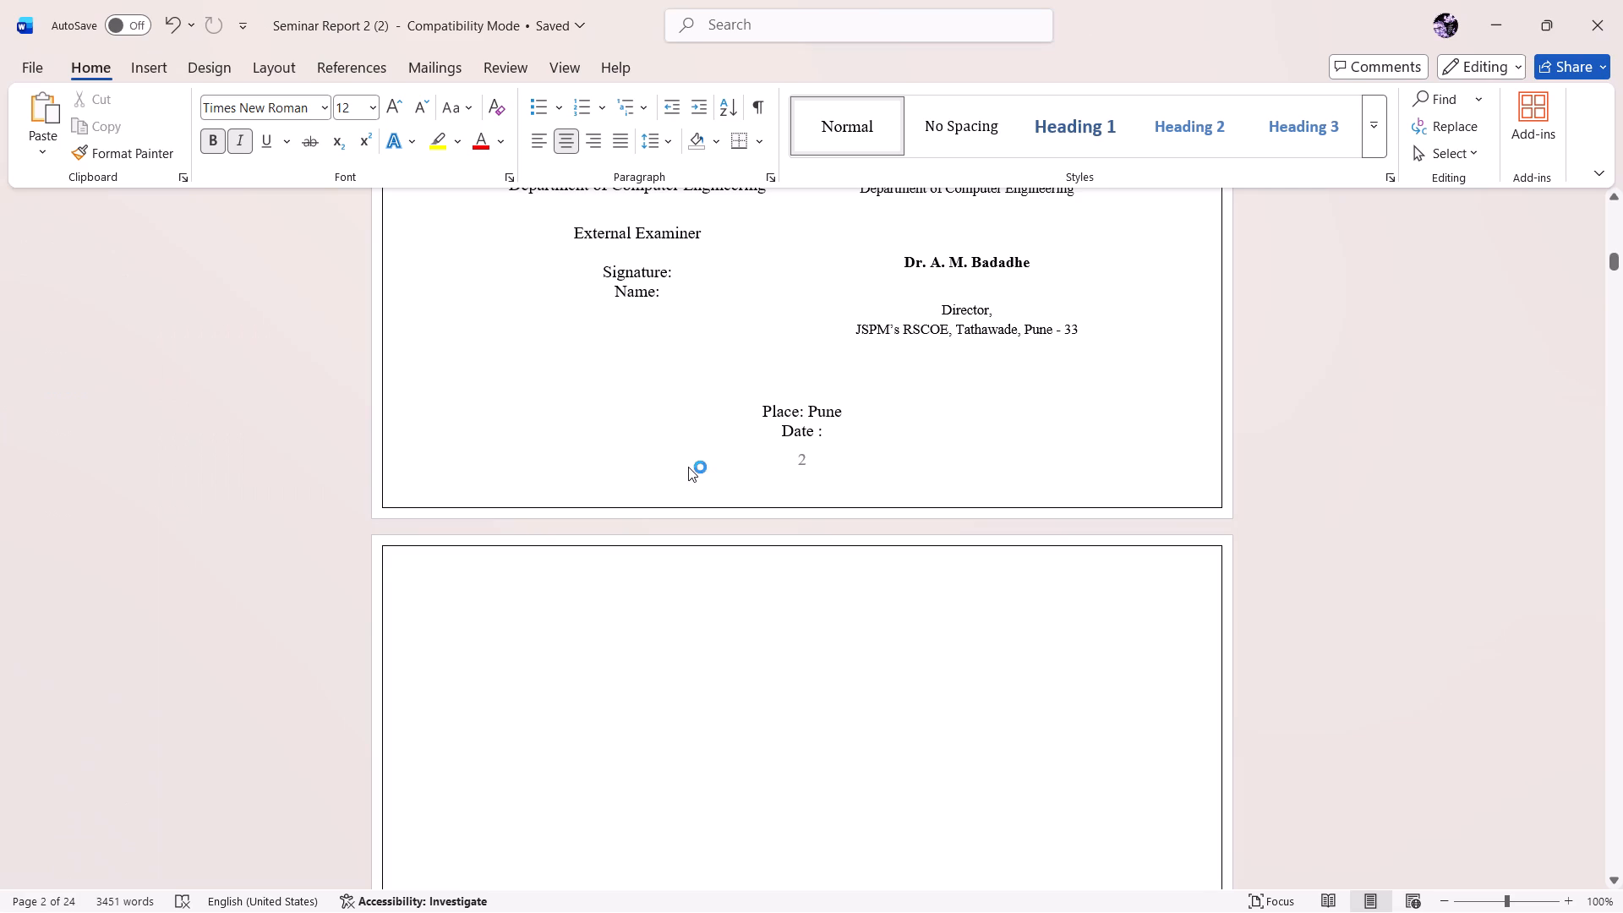
Switch to File Explorer and open the DTI Report PDF from the OneDrive Documents folder for preview.
click(725, 907)
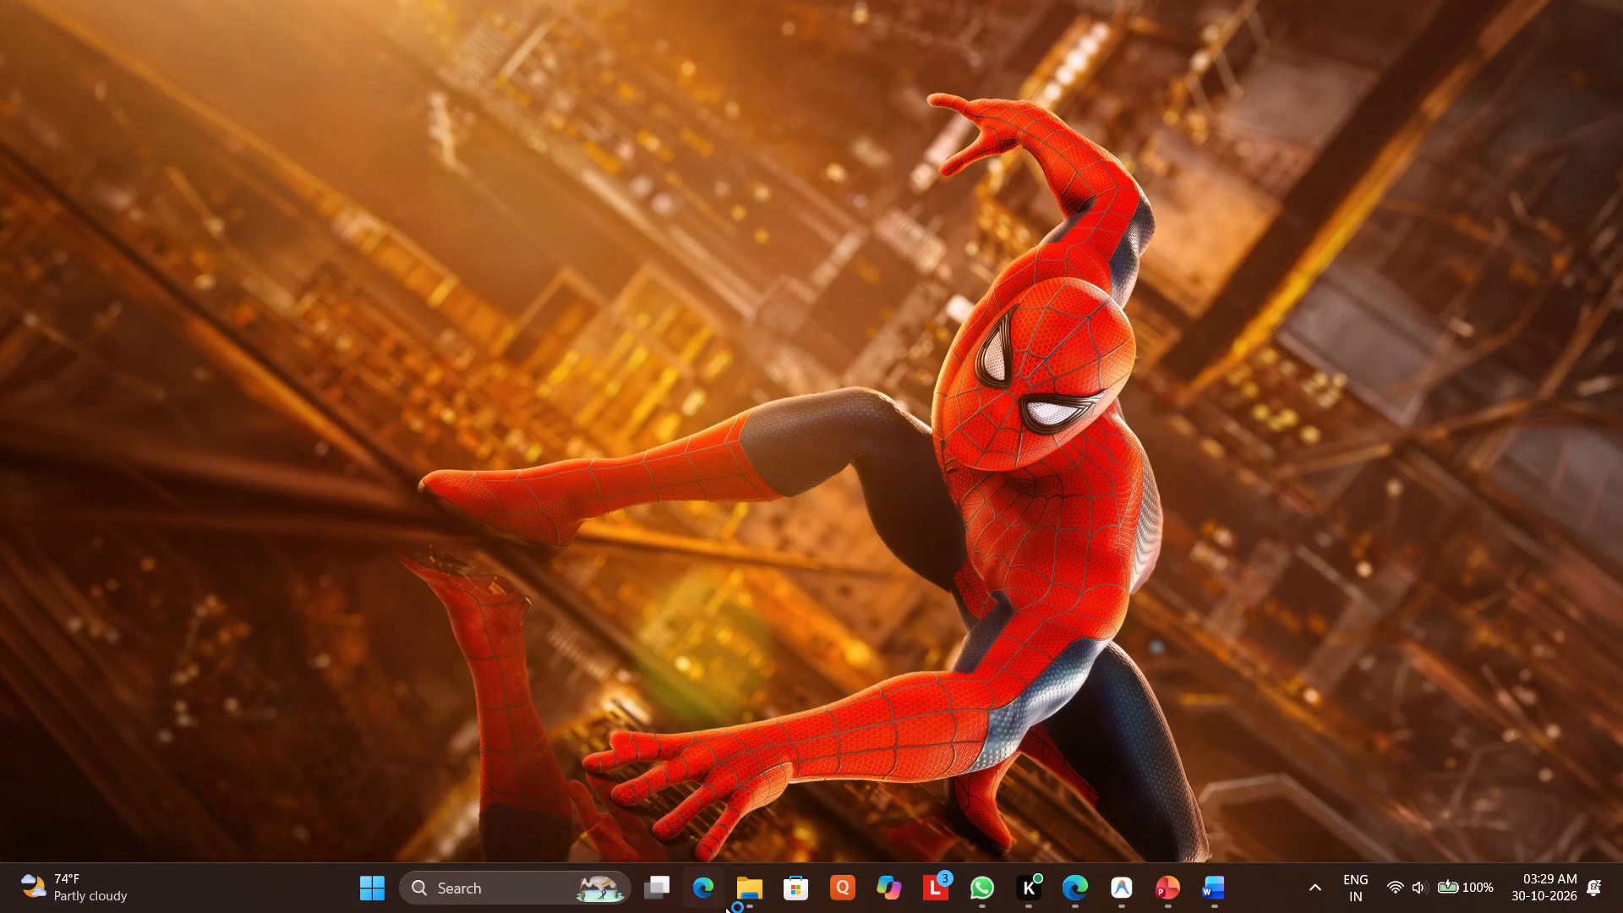
click(740, 899)
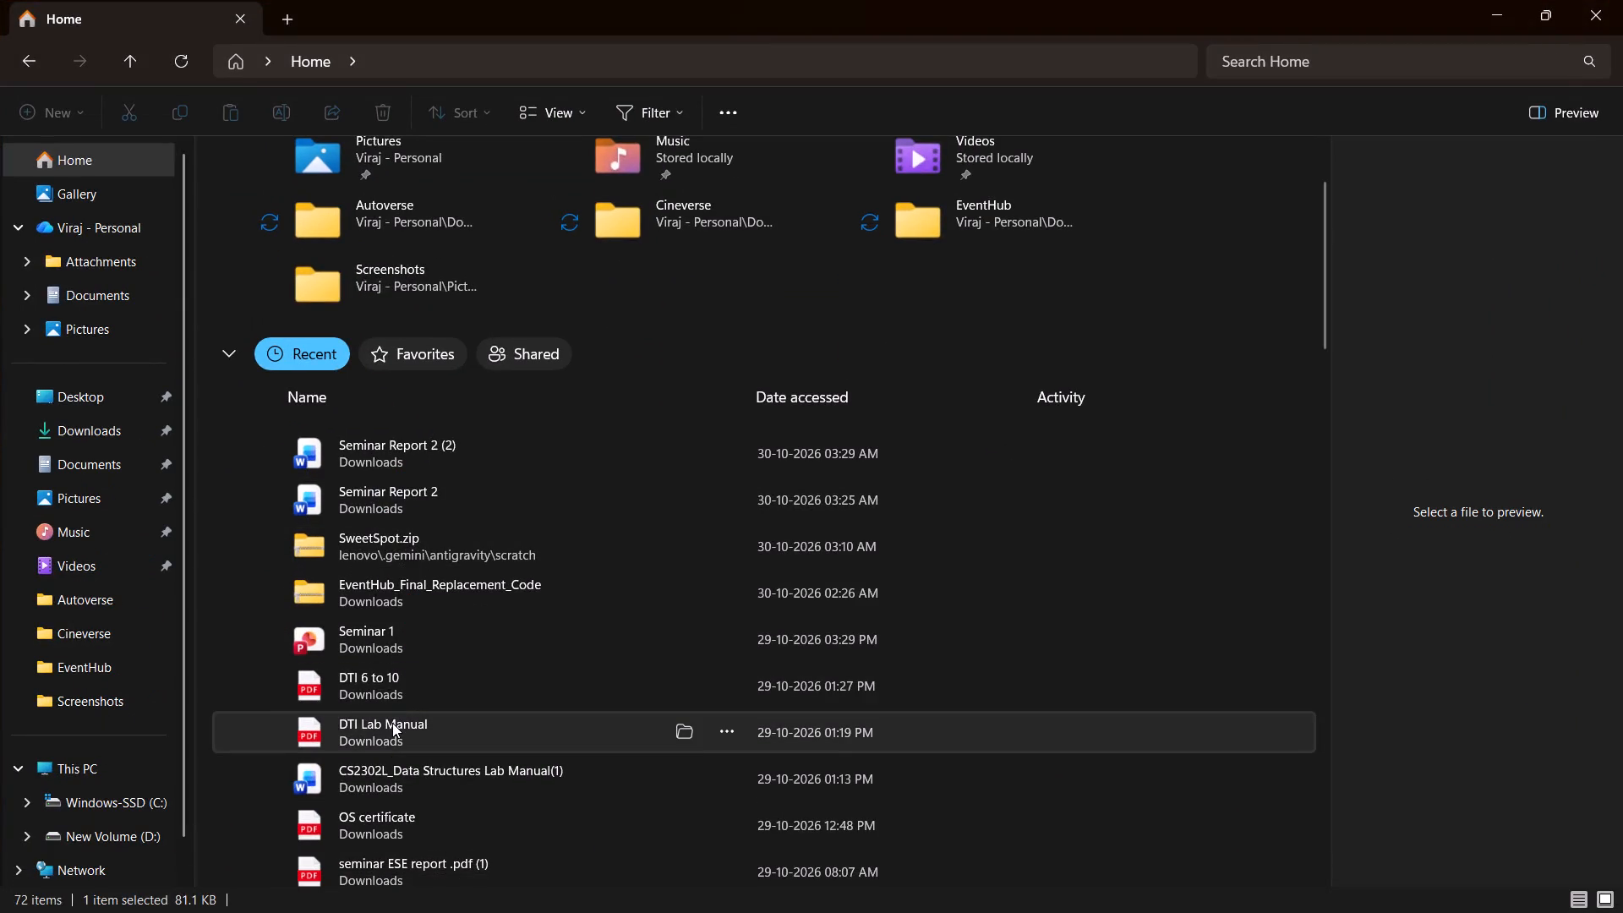
scroll(392, 723, down, 2)
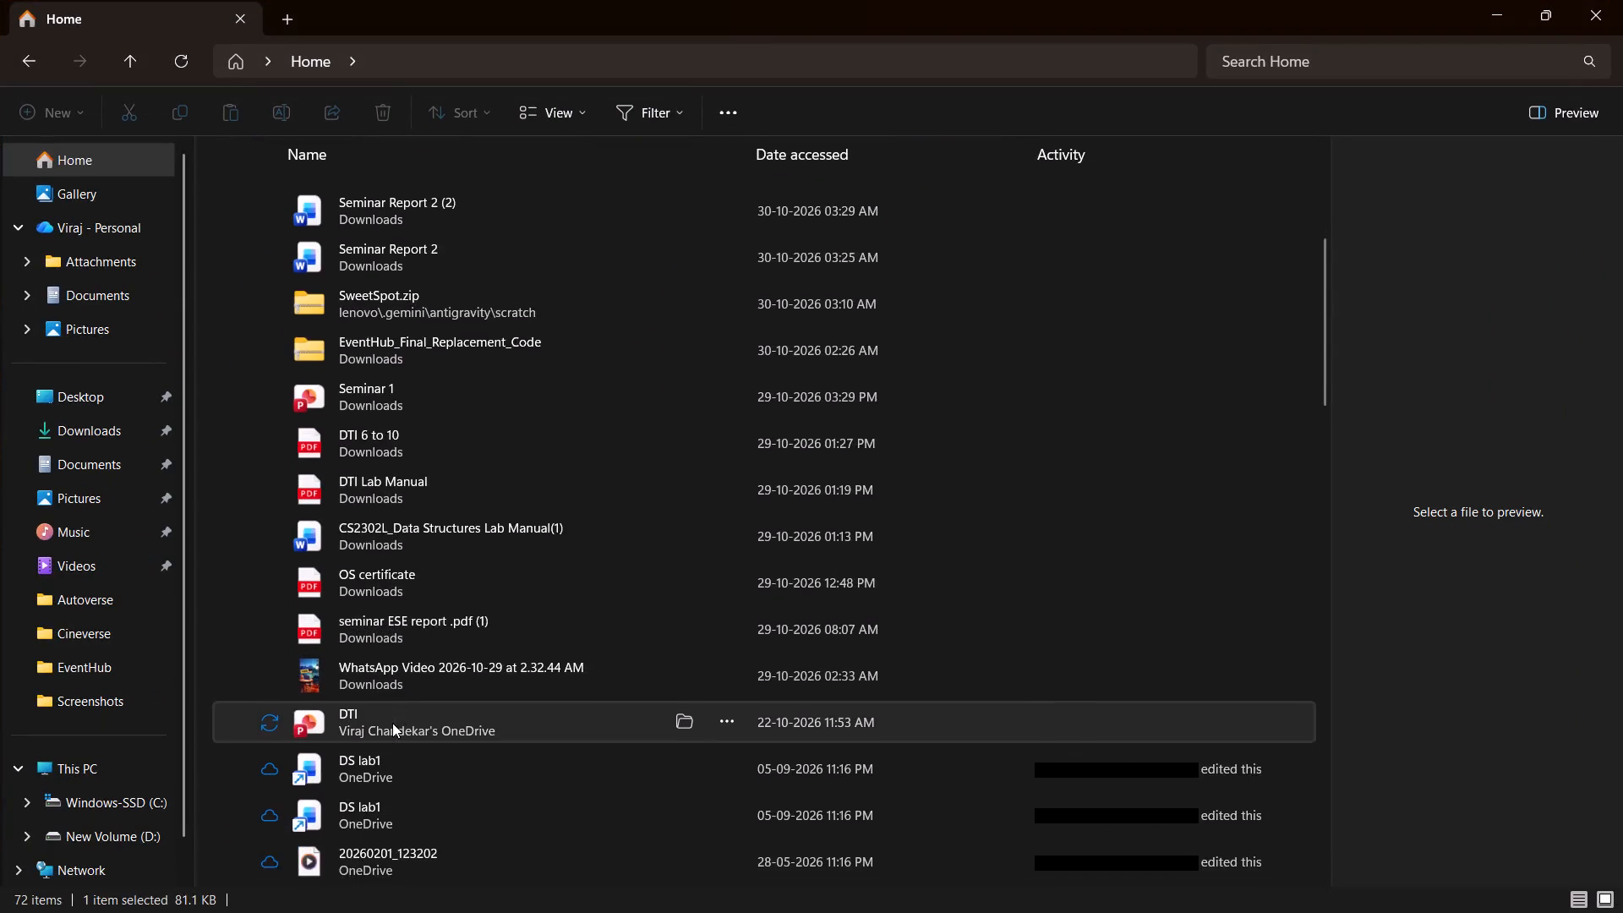
scroll(392, 723, up, 6)
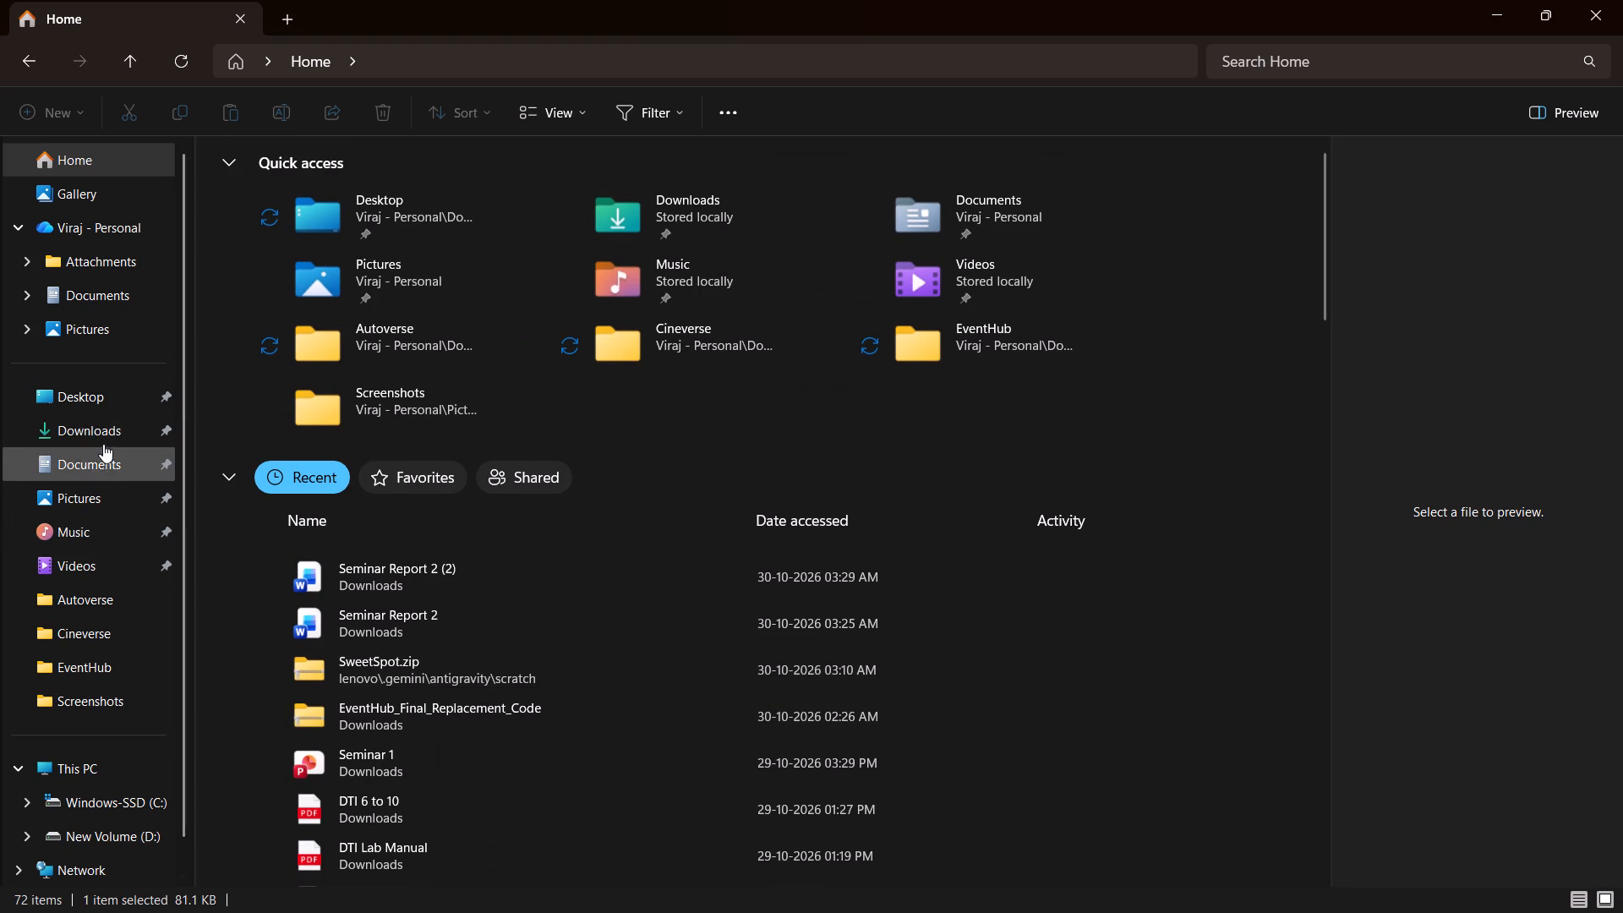
click(108, 451)
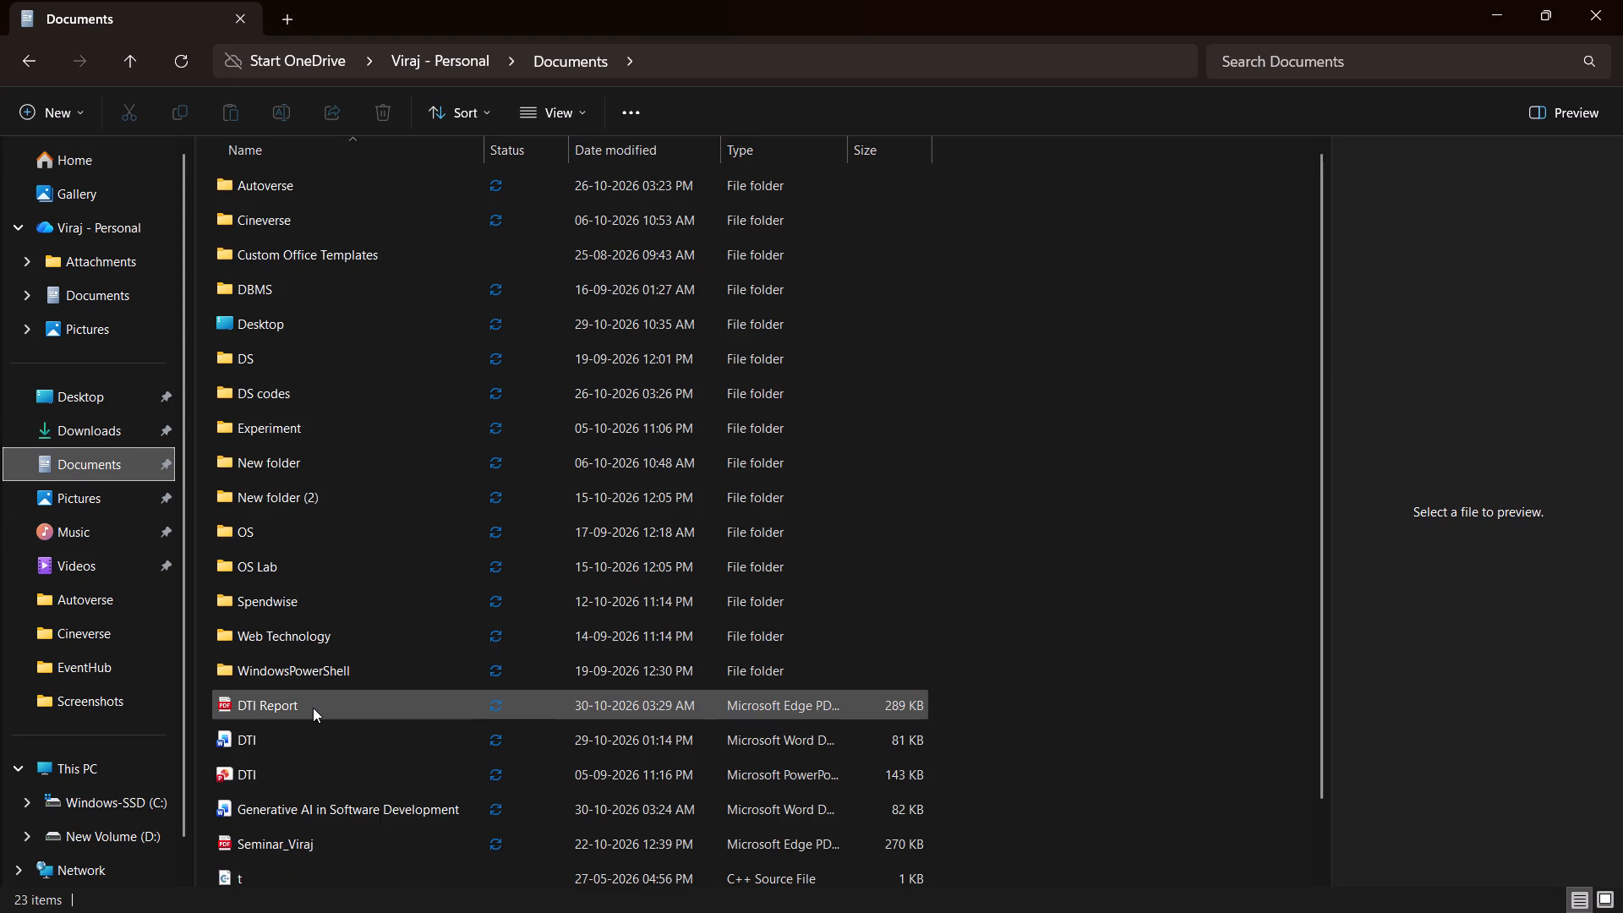
double_click(312, 703)
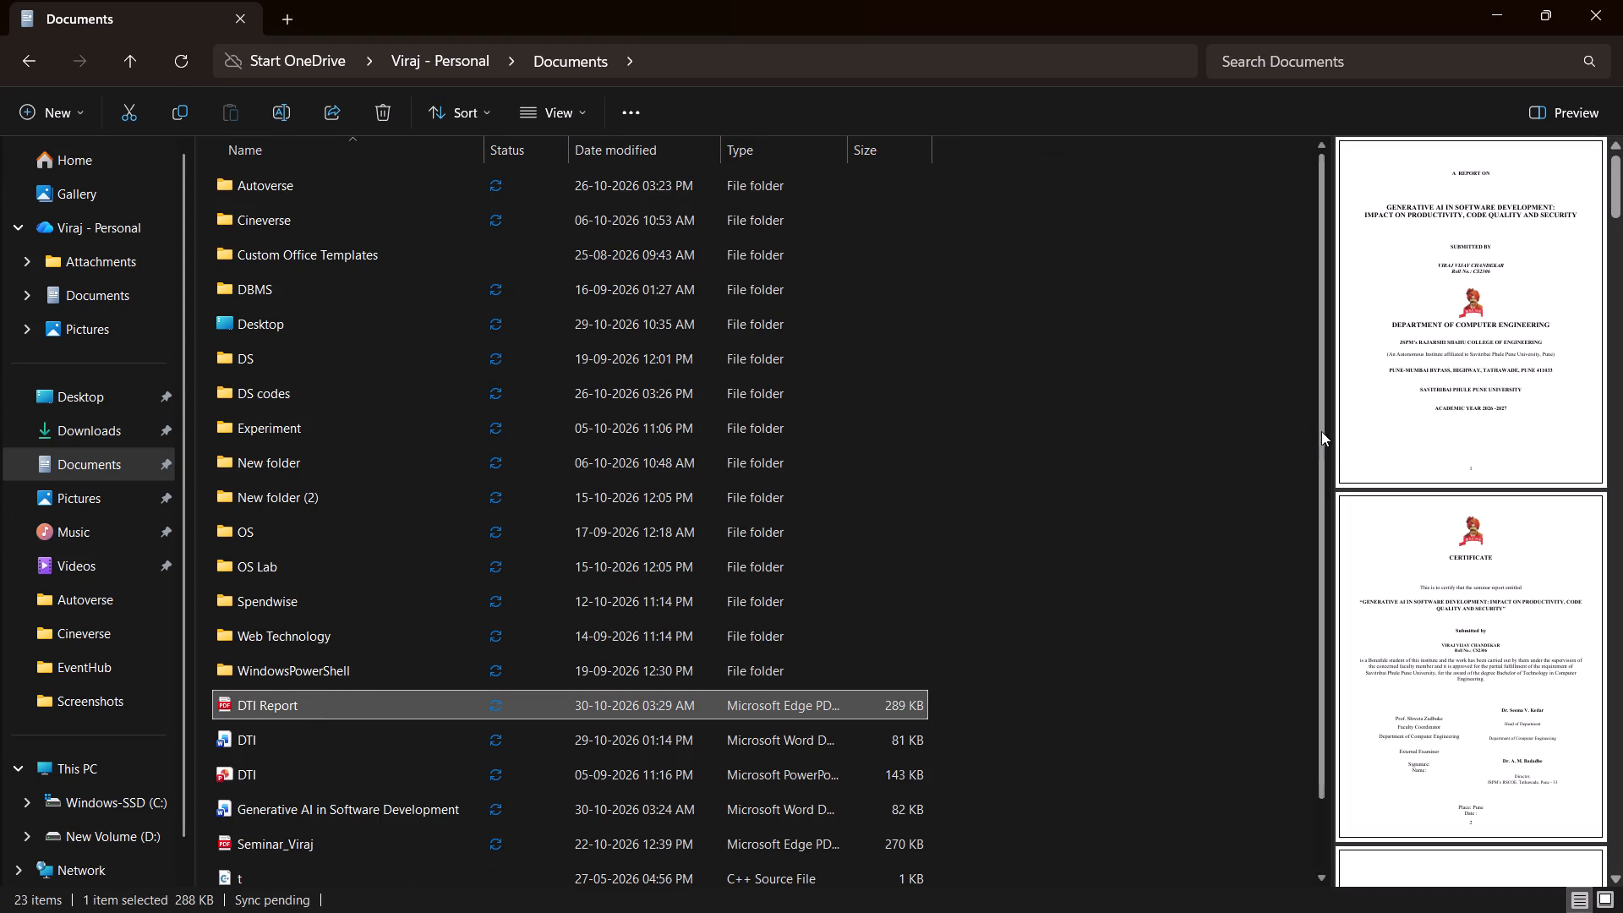
Examine the DTI Report PDF preview from the cover and certificate pages through the front matter and chapters.
scroll(1405, 430, down, 5)
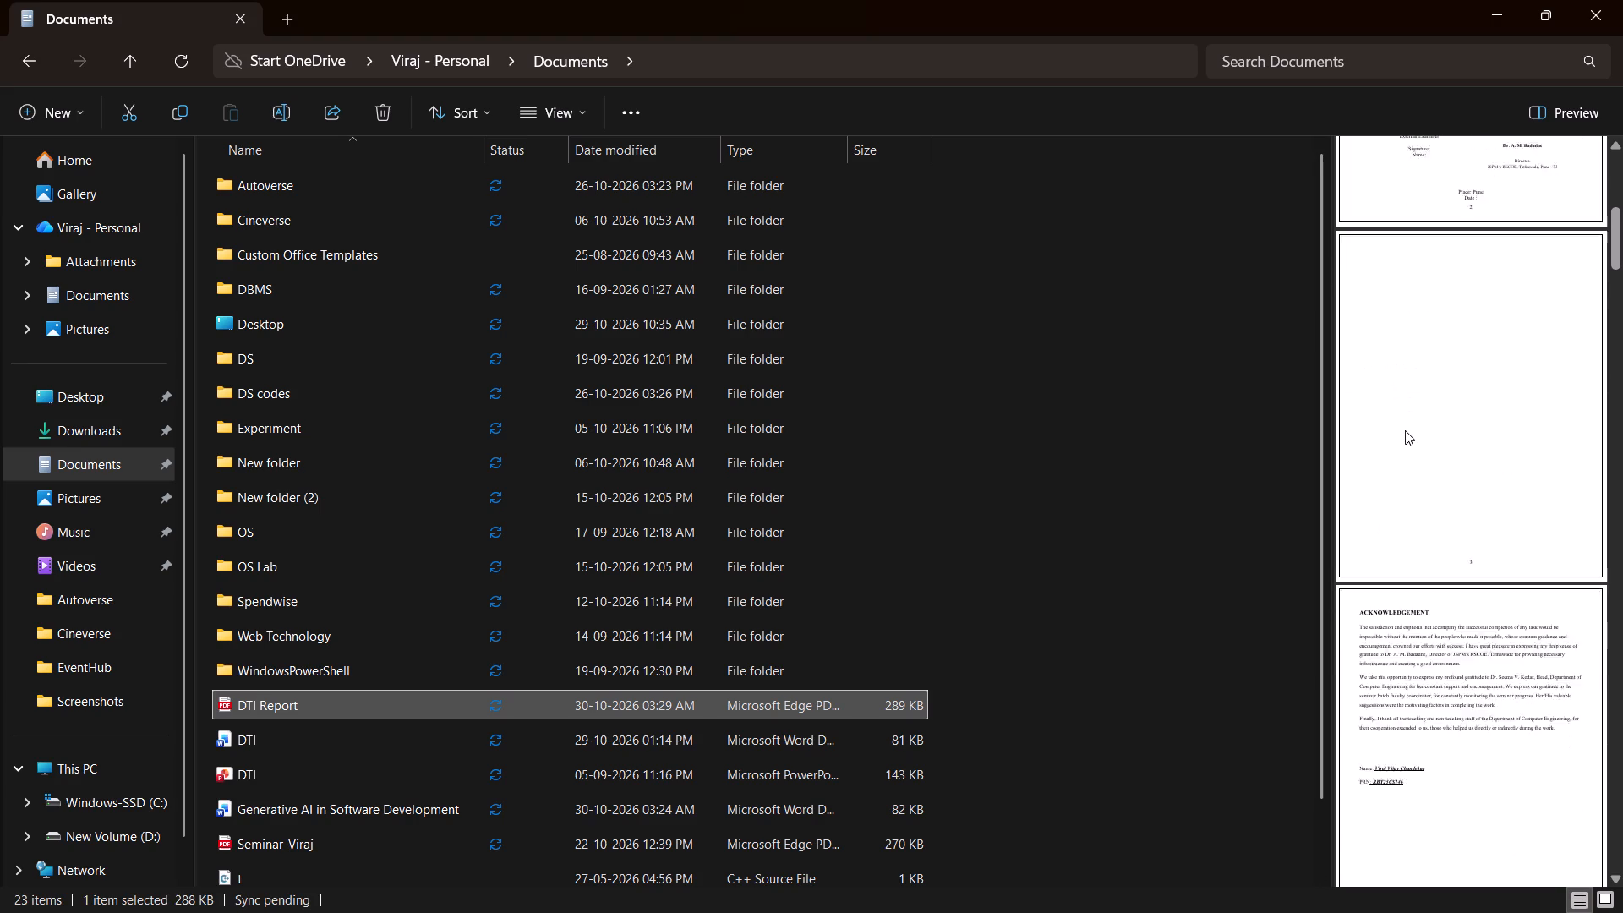
scroll(1405, 430, down, 16)
scroll(1405, 430, down, 10)
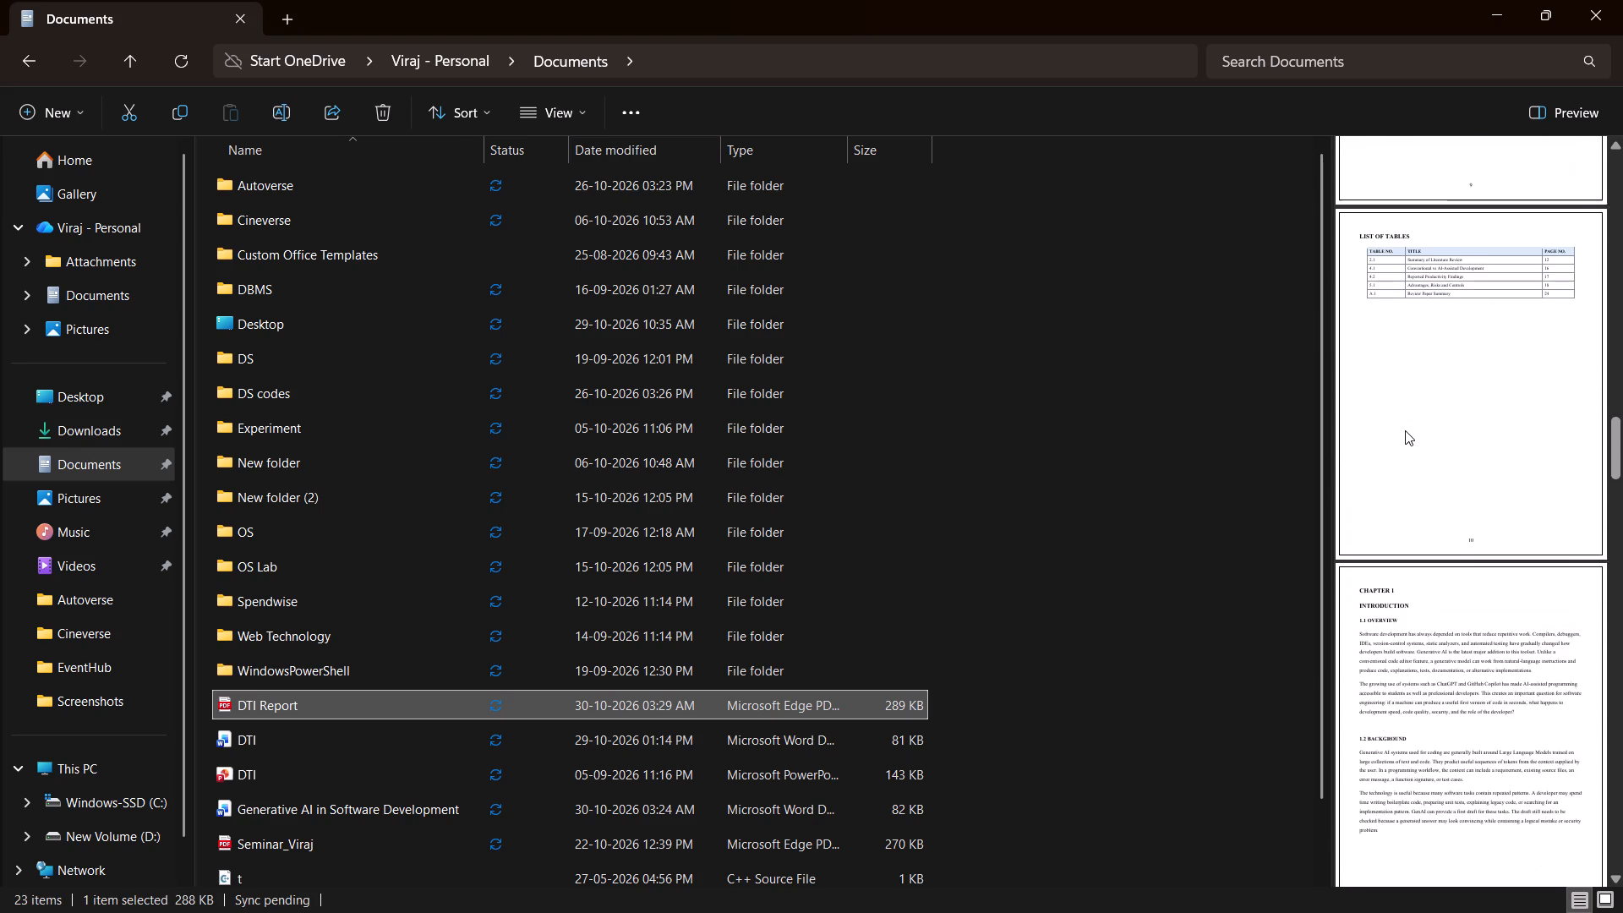
scroll(1405, 430, down, 14)
scroll(1405, 430, down, 11)
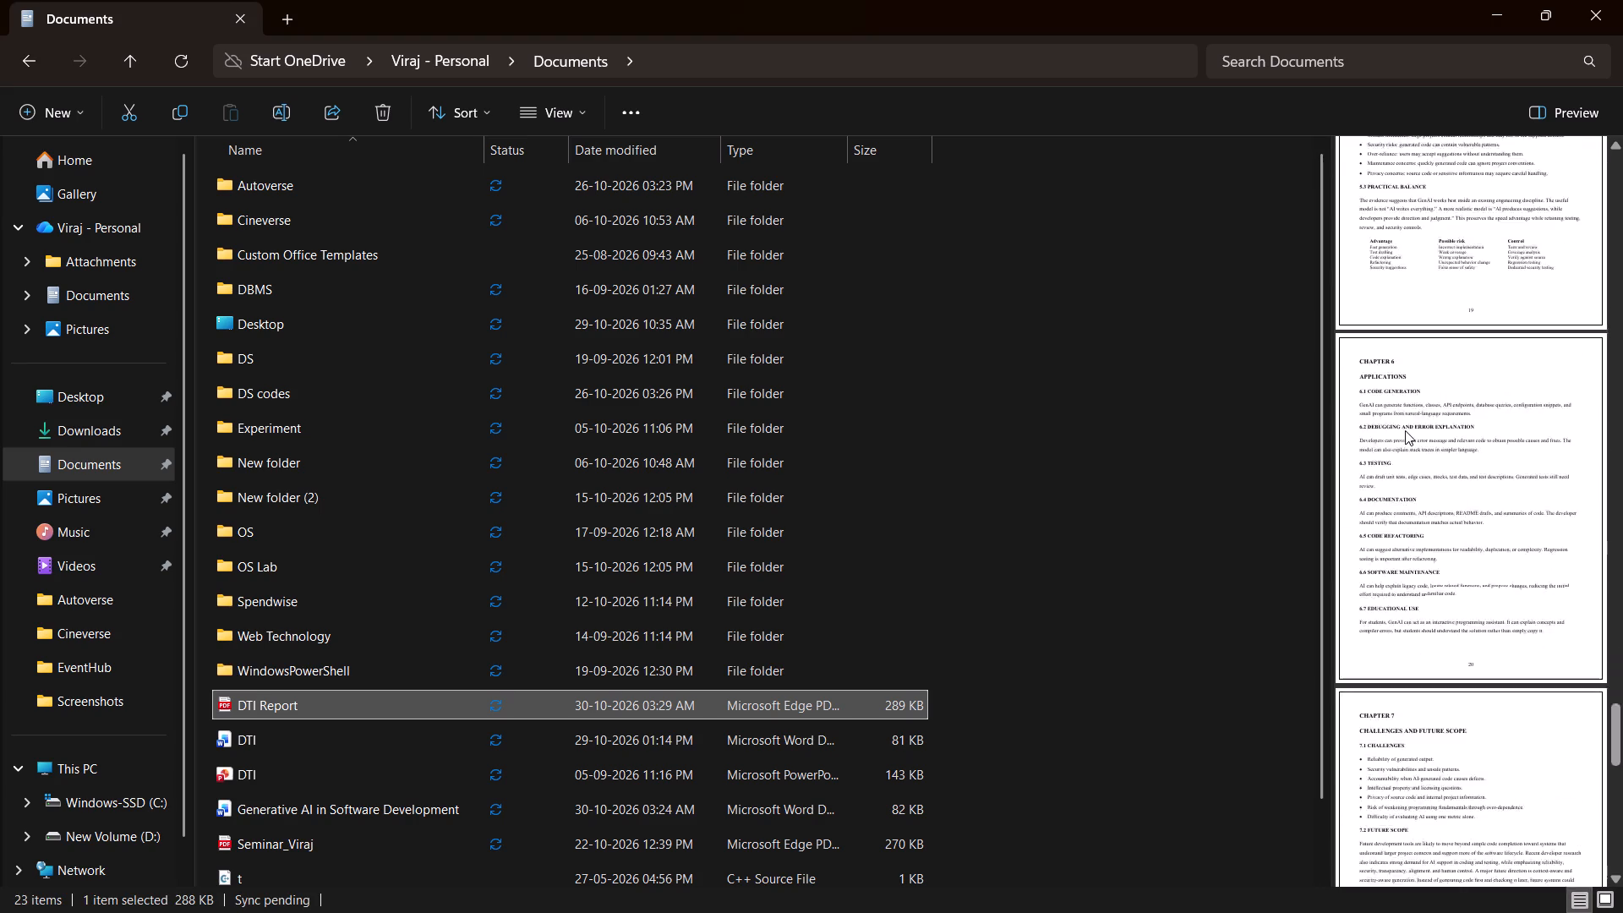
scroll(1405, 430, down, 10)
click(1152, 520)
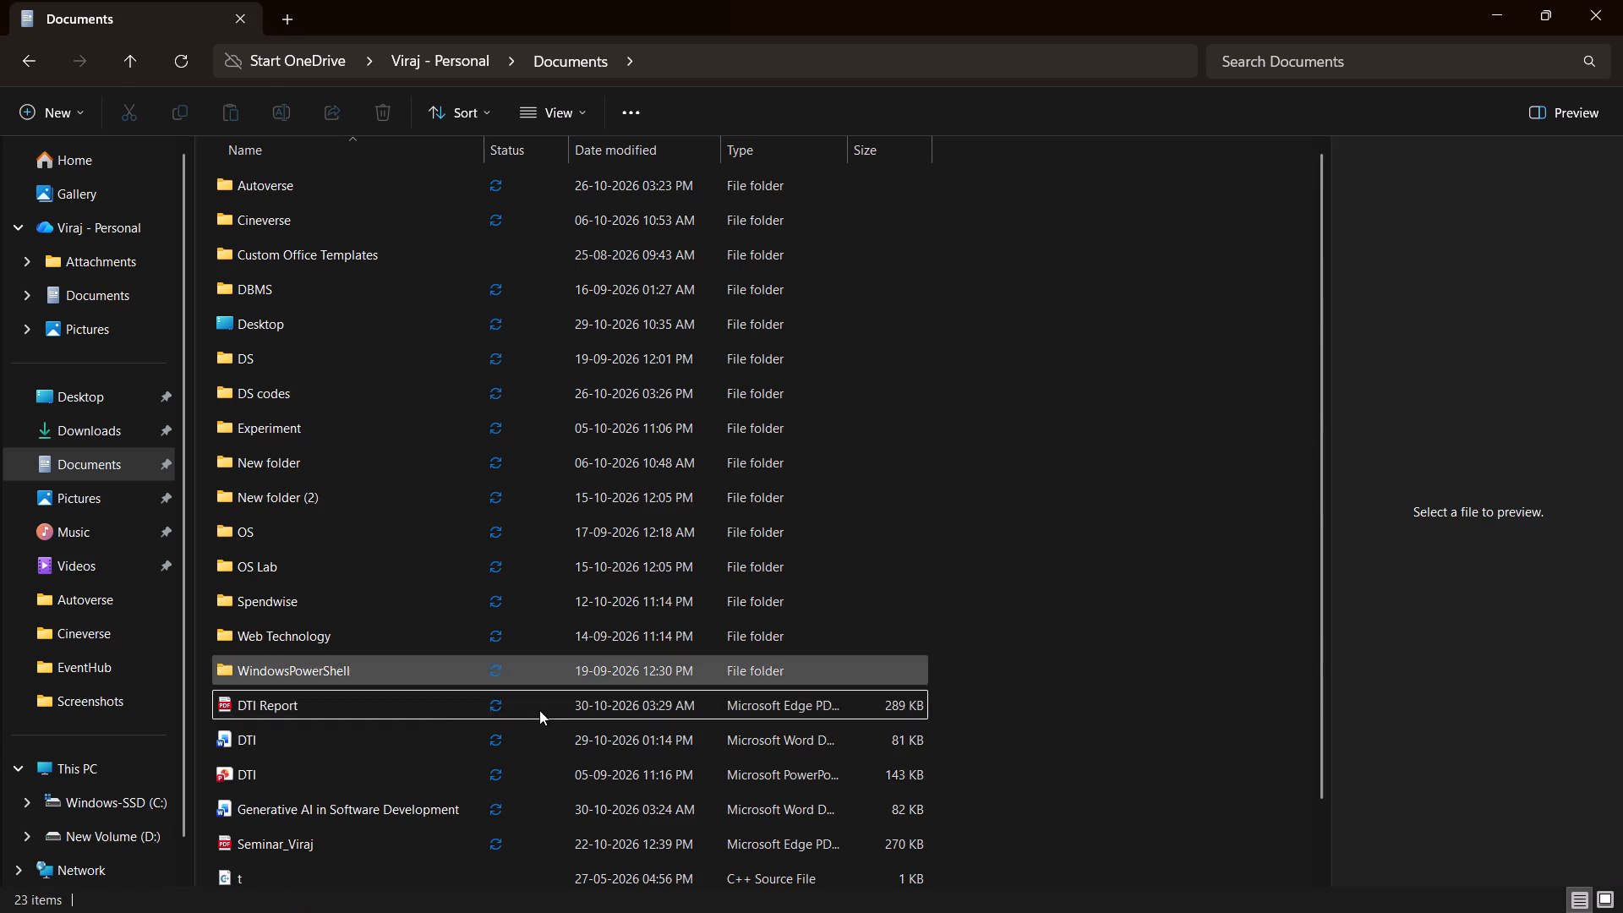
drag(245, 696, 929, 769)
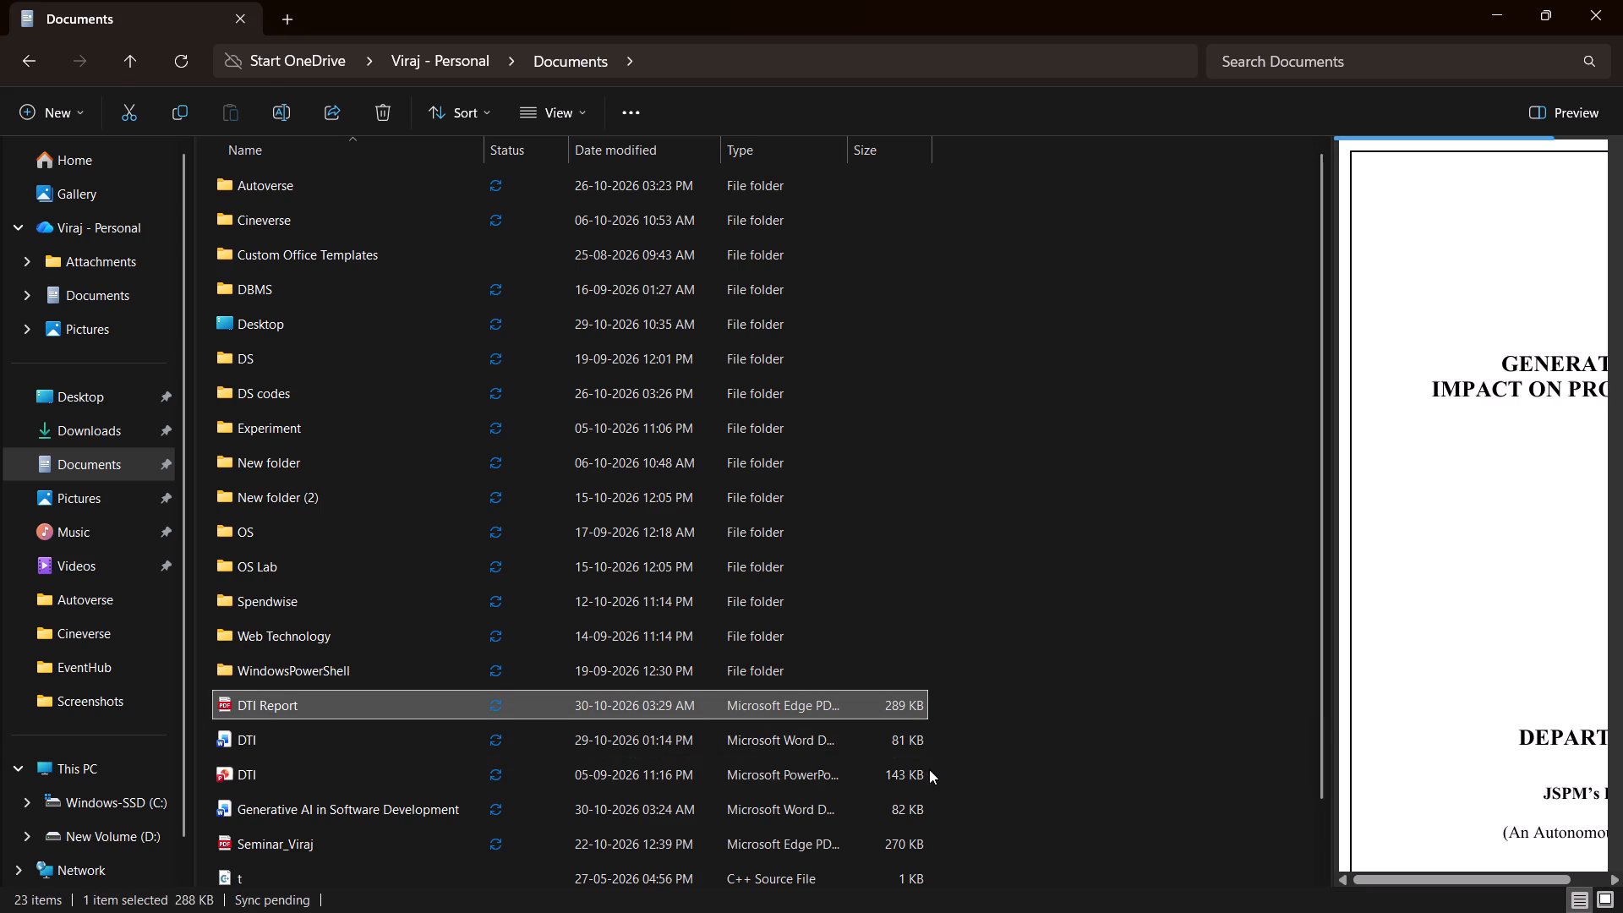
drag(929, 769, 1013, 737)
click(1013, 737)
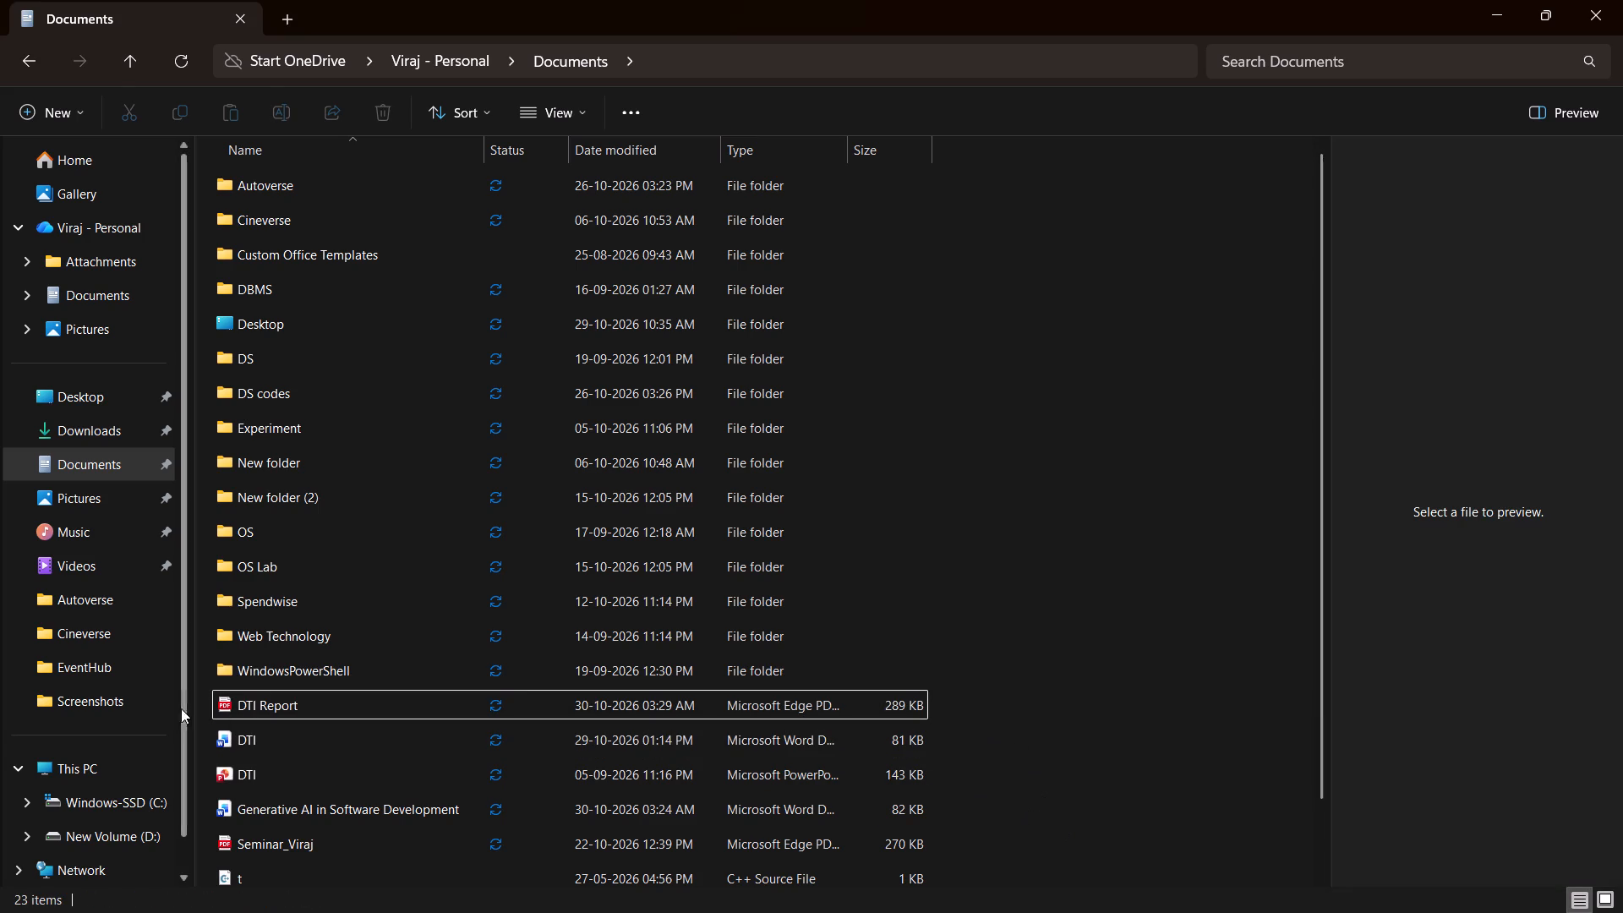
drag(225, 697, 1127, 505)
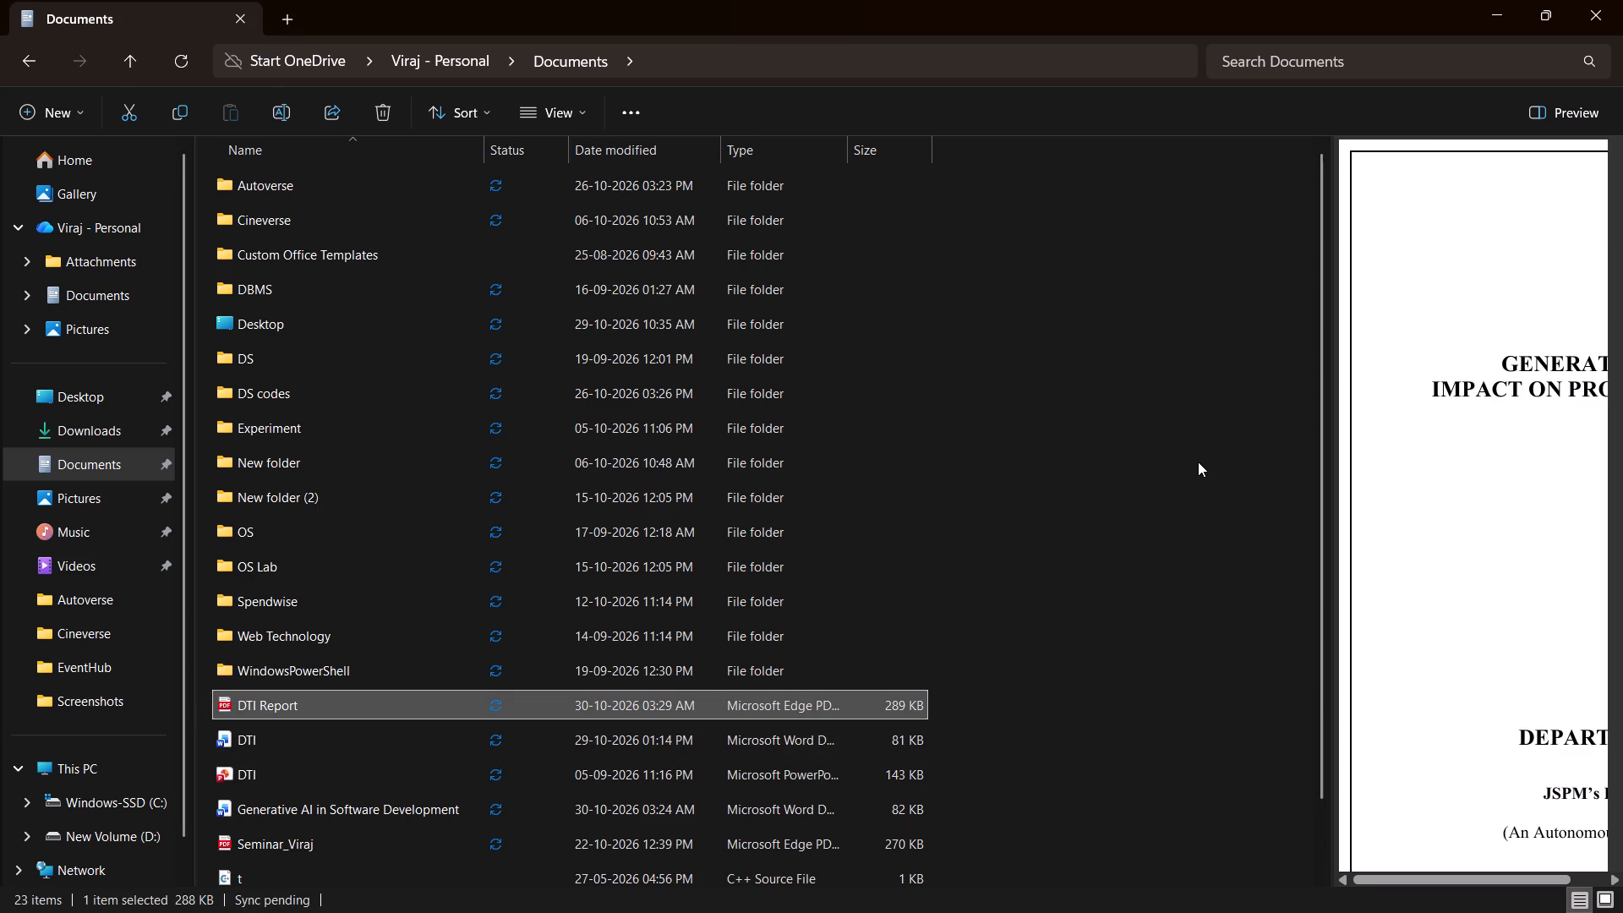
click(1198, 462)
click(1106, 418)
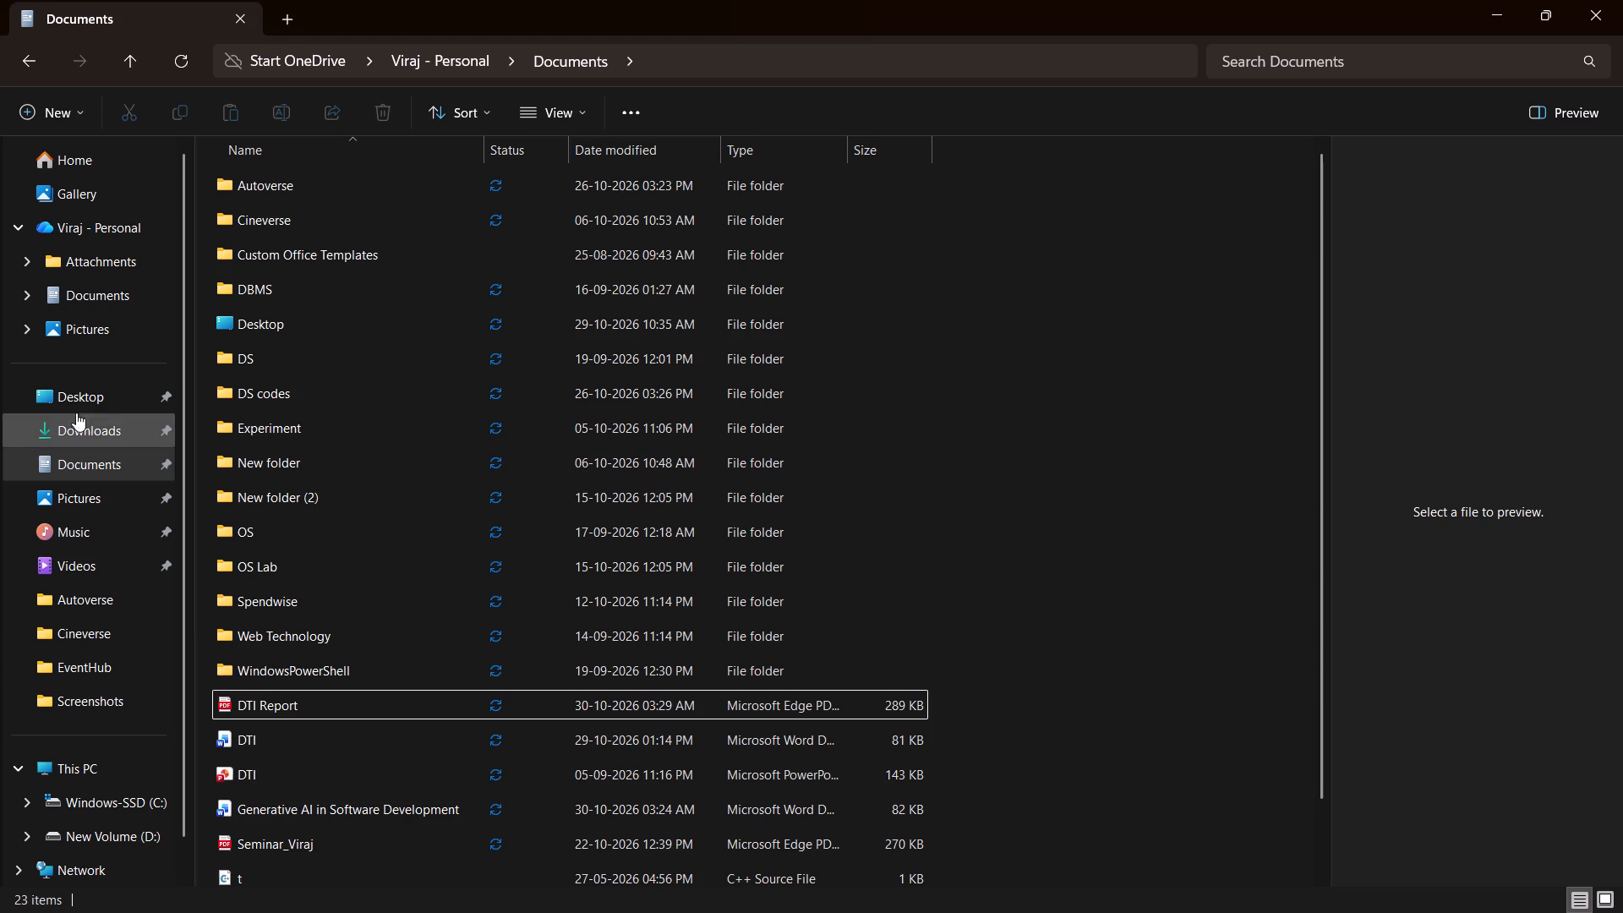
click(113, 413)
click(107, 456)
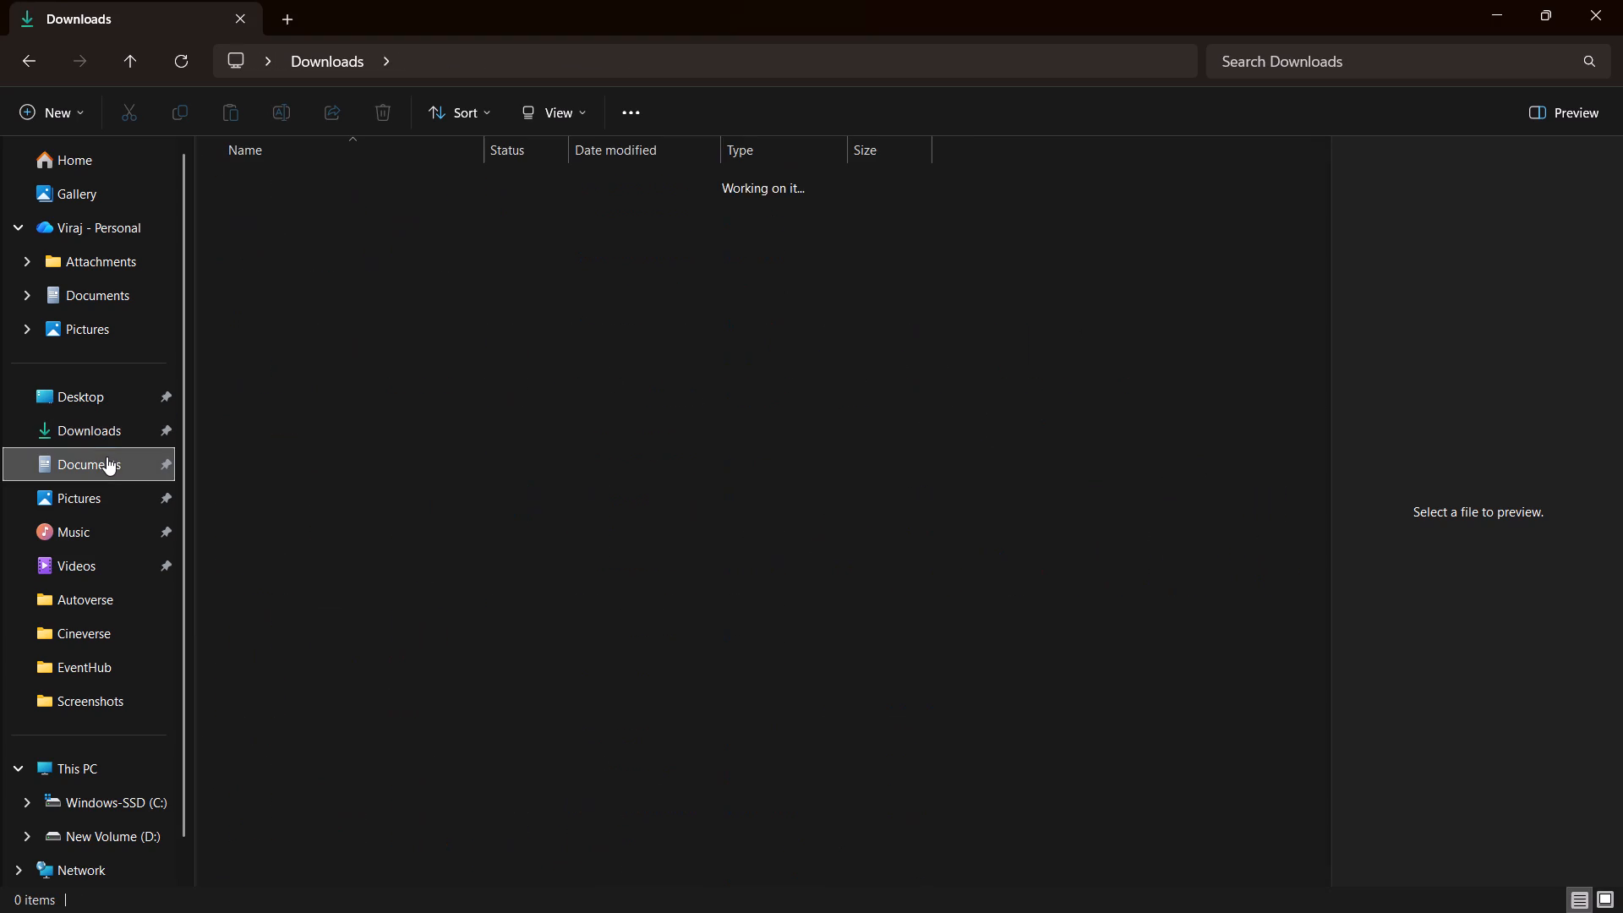
Select the DTI Report PDF in the OneDrive Documents folder and open its sharing options.
drag(217, 701, 807, 823)
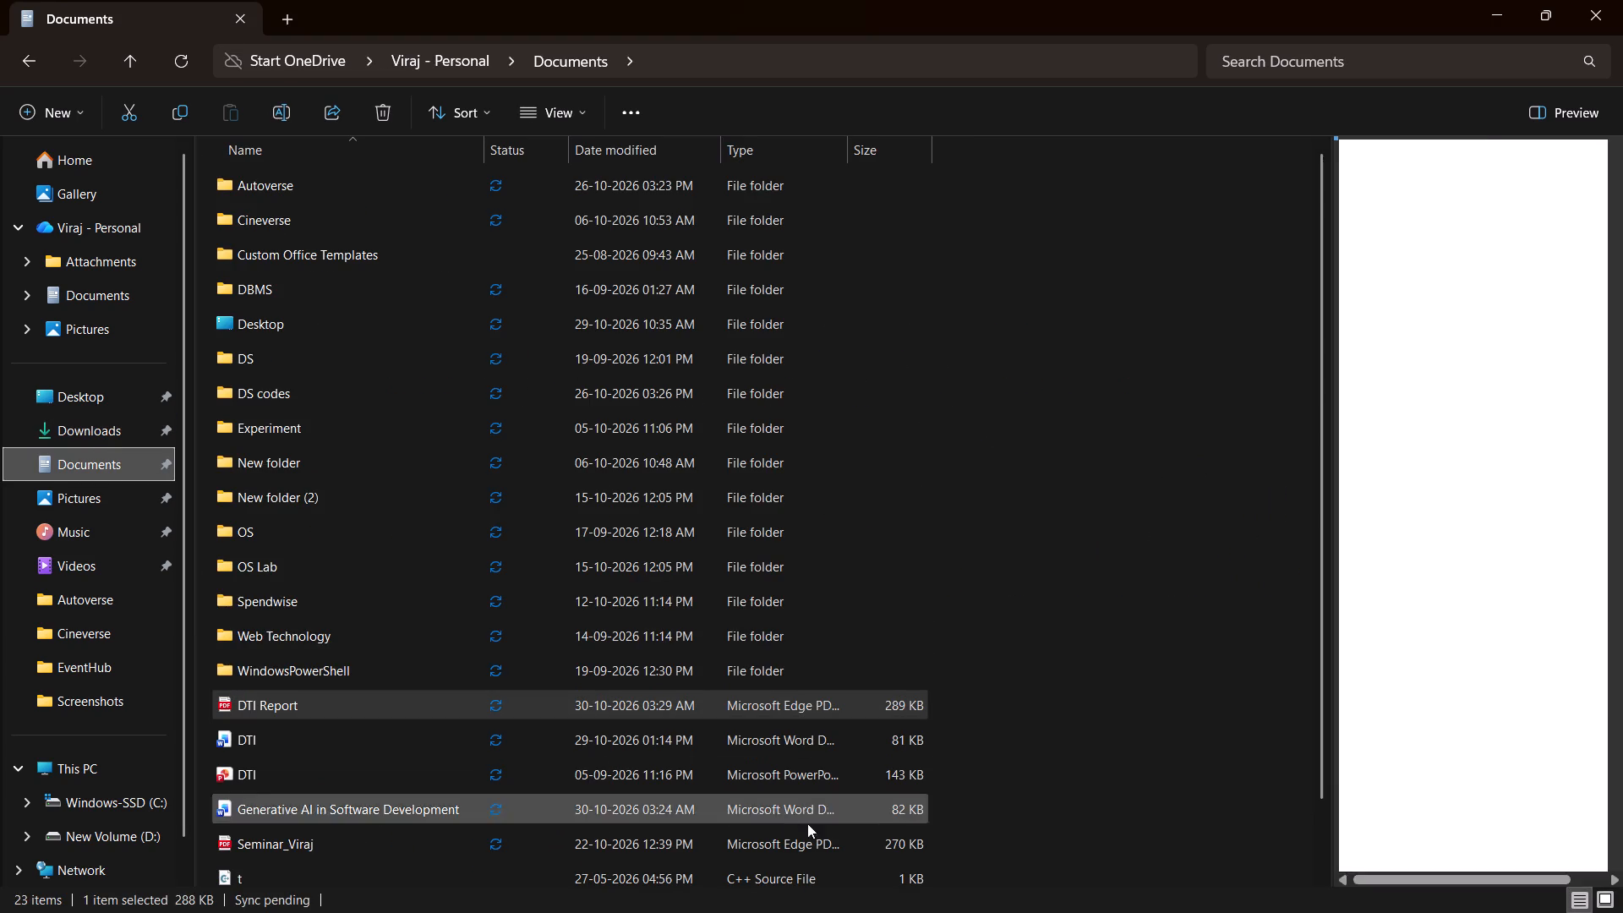
drag(807, 823, 1063, 910)
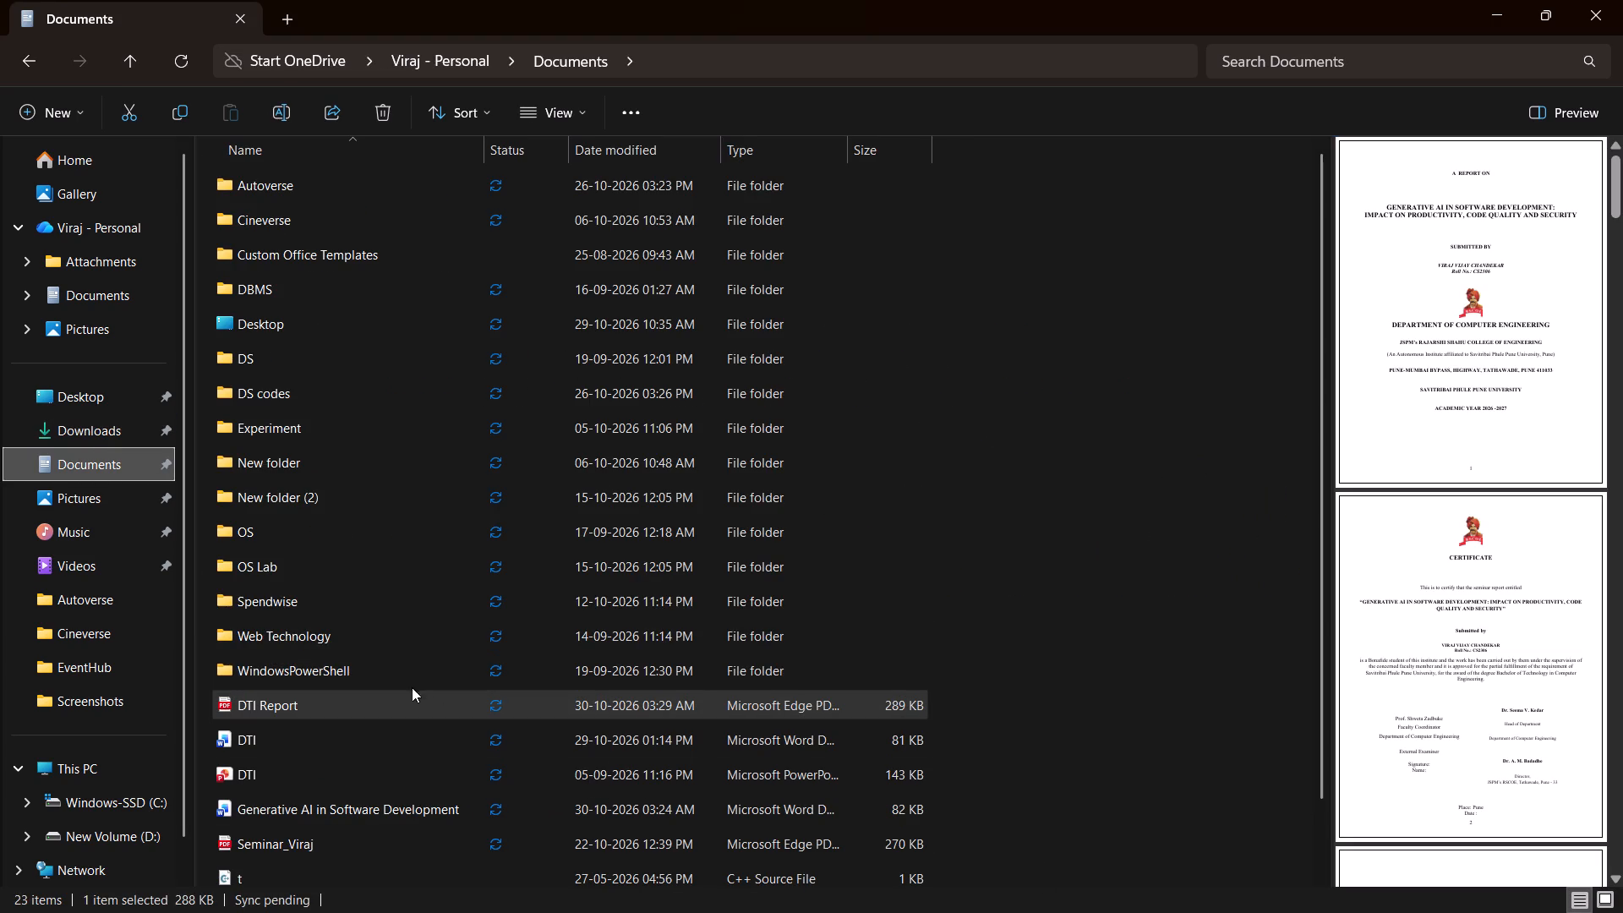
click(328, 114)
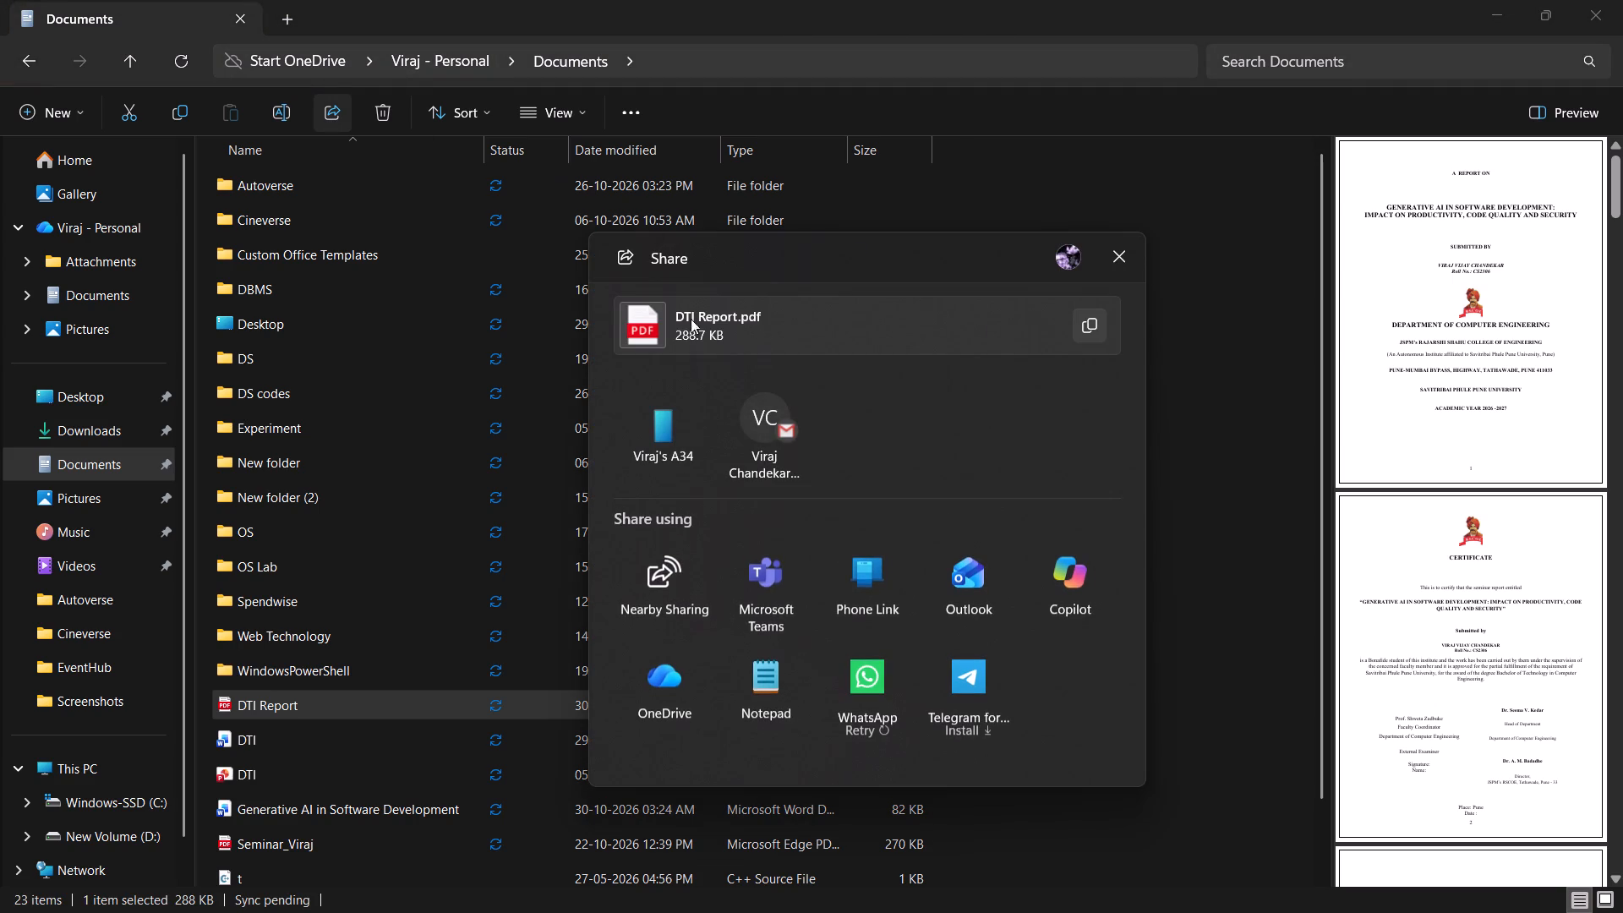
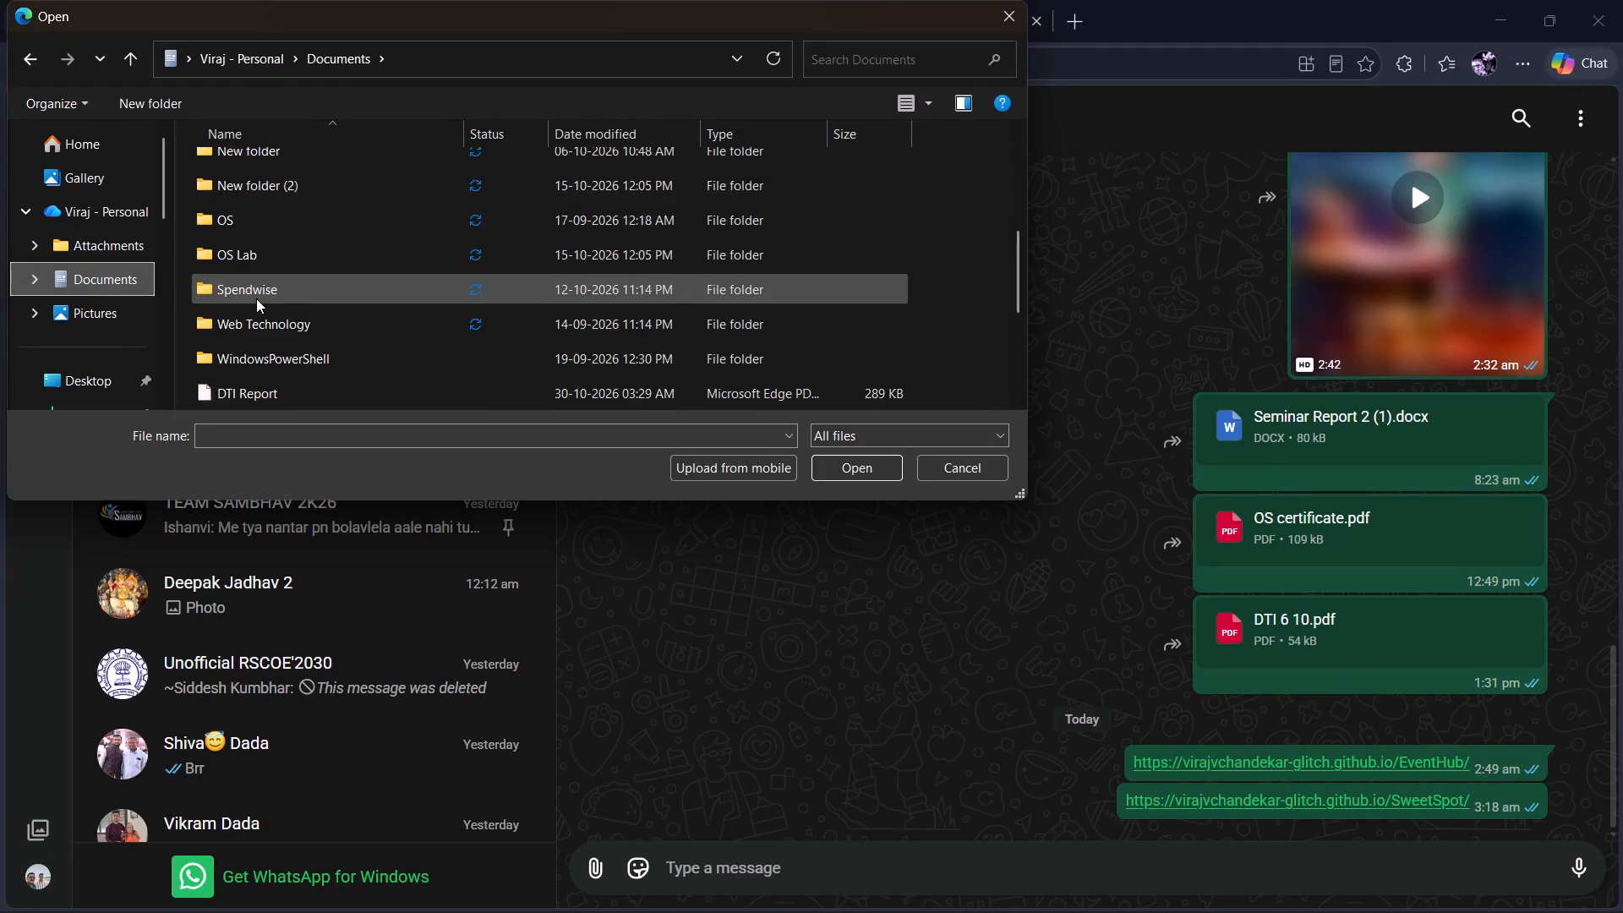
Find the DTI Report PDF in the OneDrive Documents folder to attach it to the WhatsApp chat.
scroll(256, 298, down, 2)
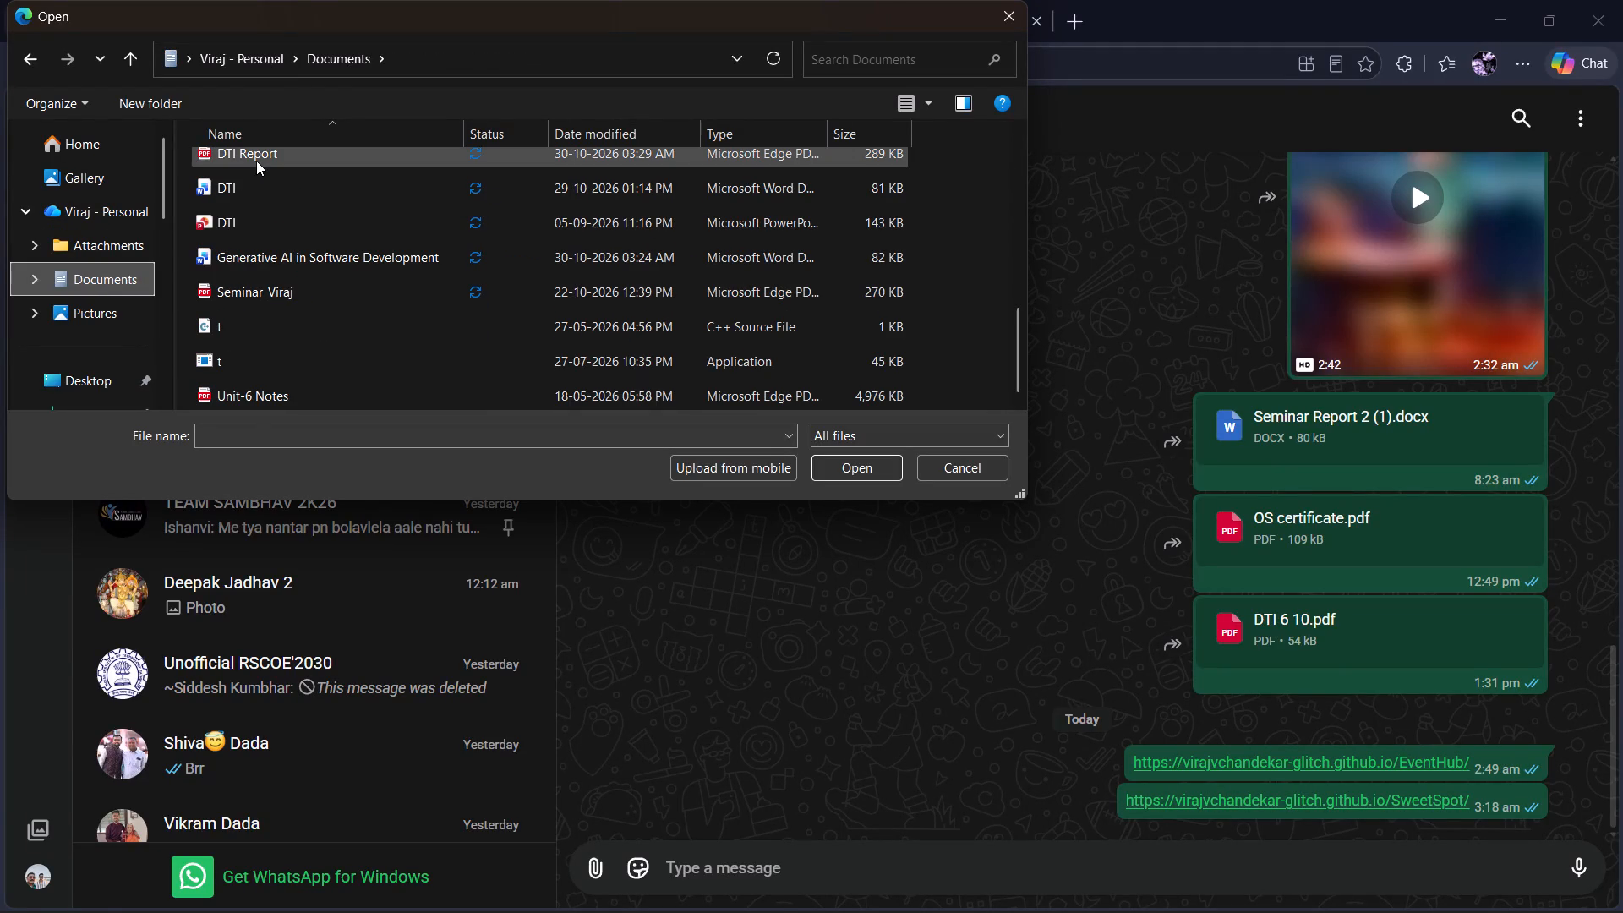
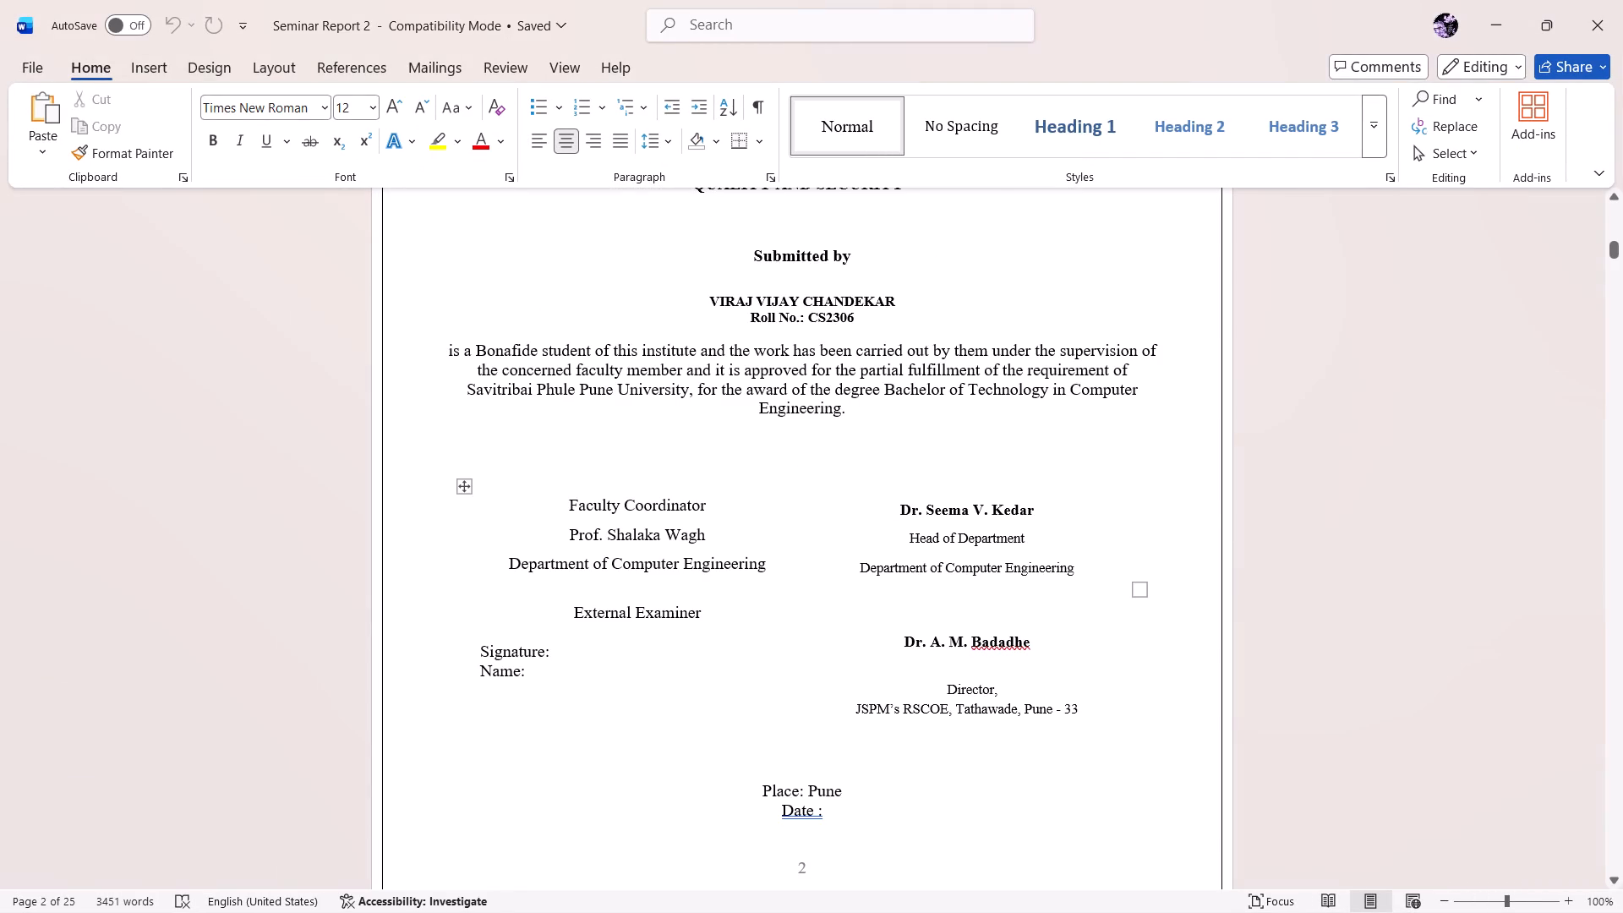
Move the Faculty Coordinator title to a line below the professor's name in the certificate's signature table and save the report.
drag(567, 506, 697, 504)
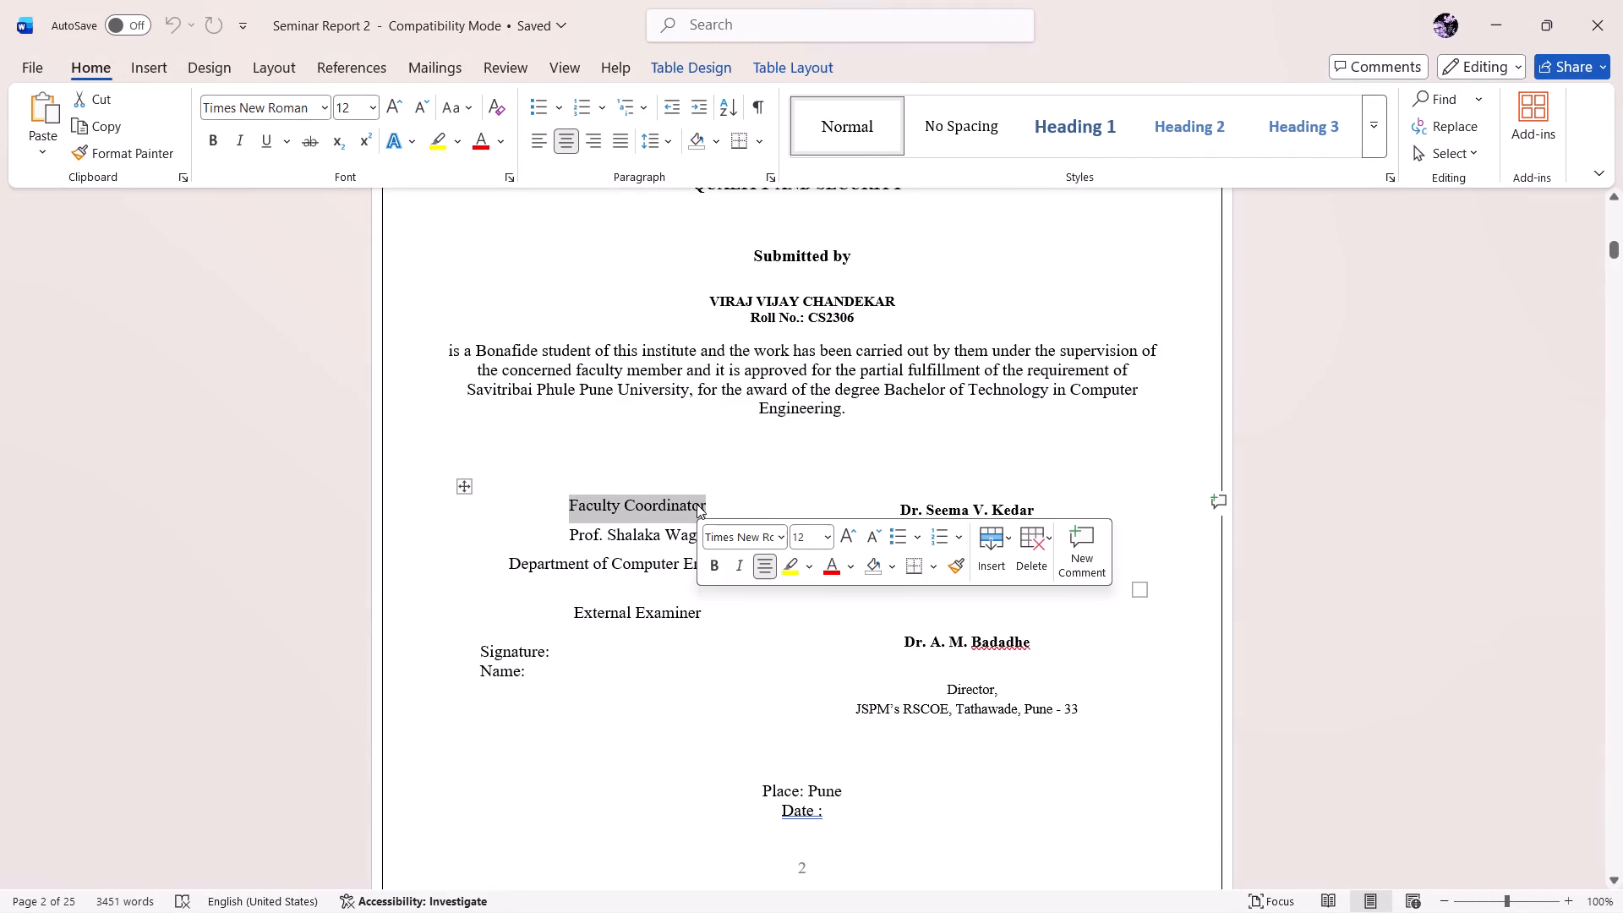
key(Delete)
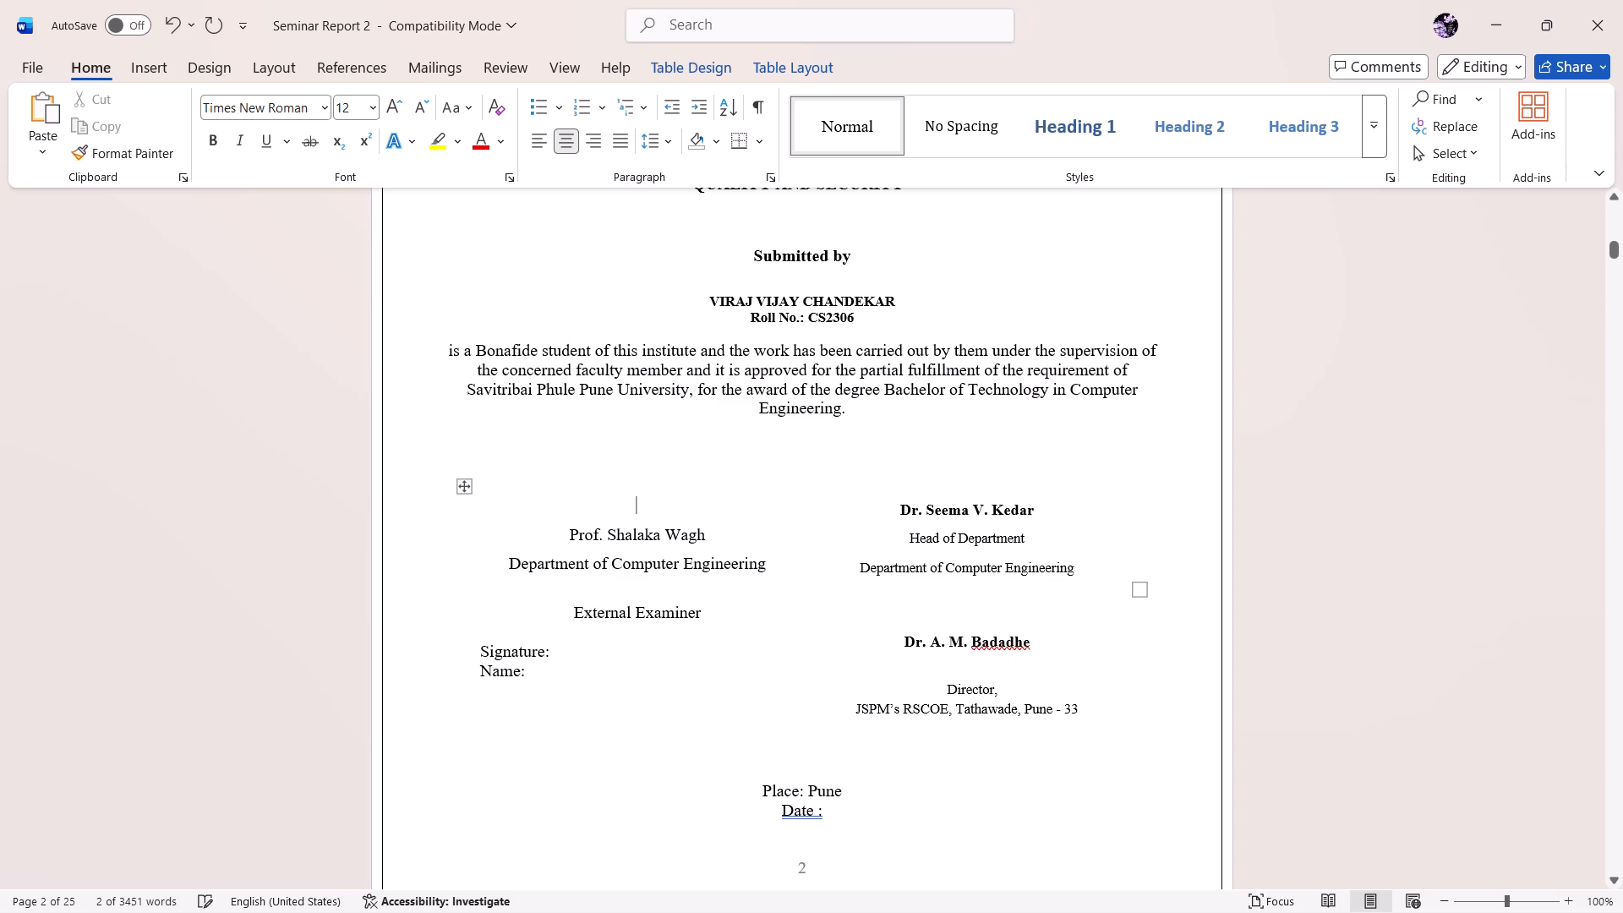
click(560, 539)
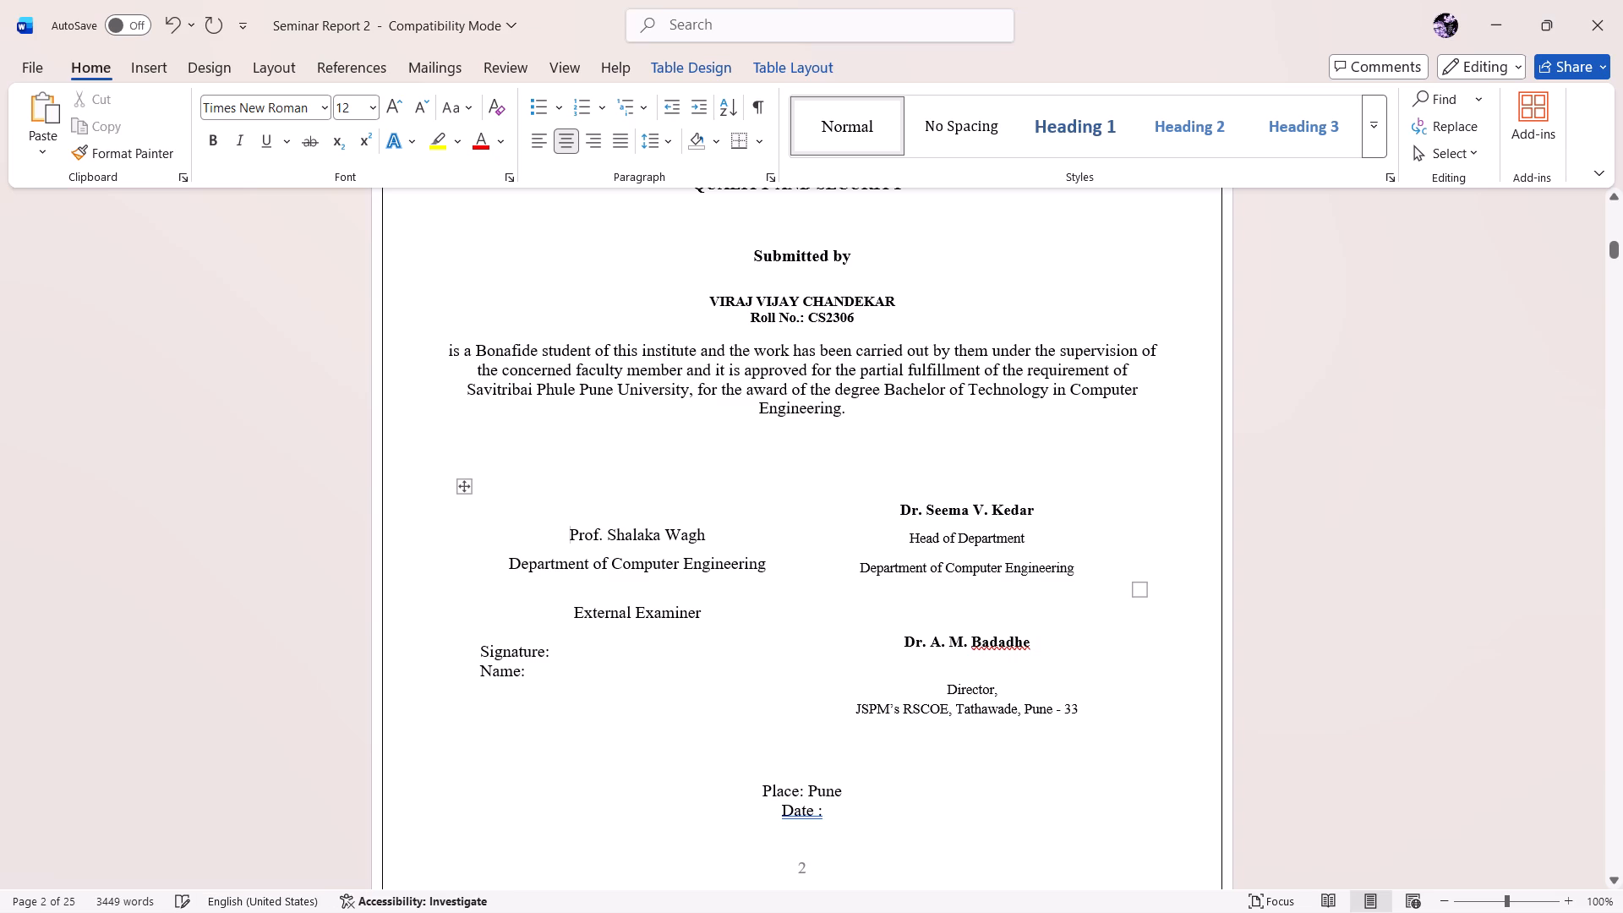
key(BackSpace)
key(BackSpace)
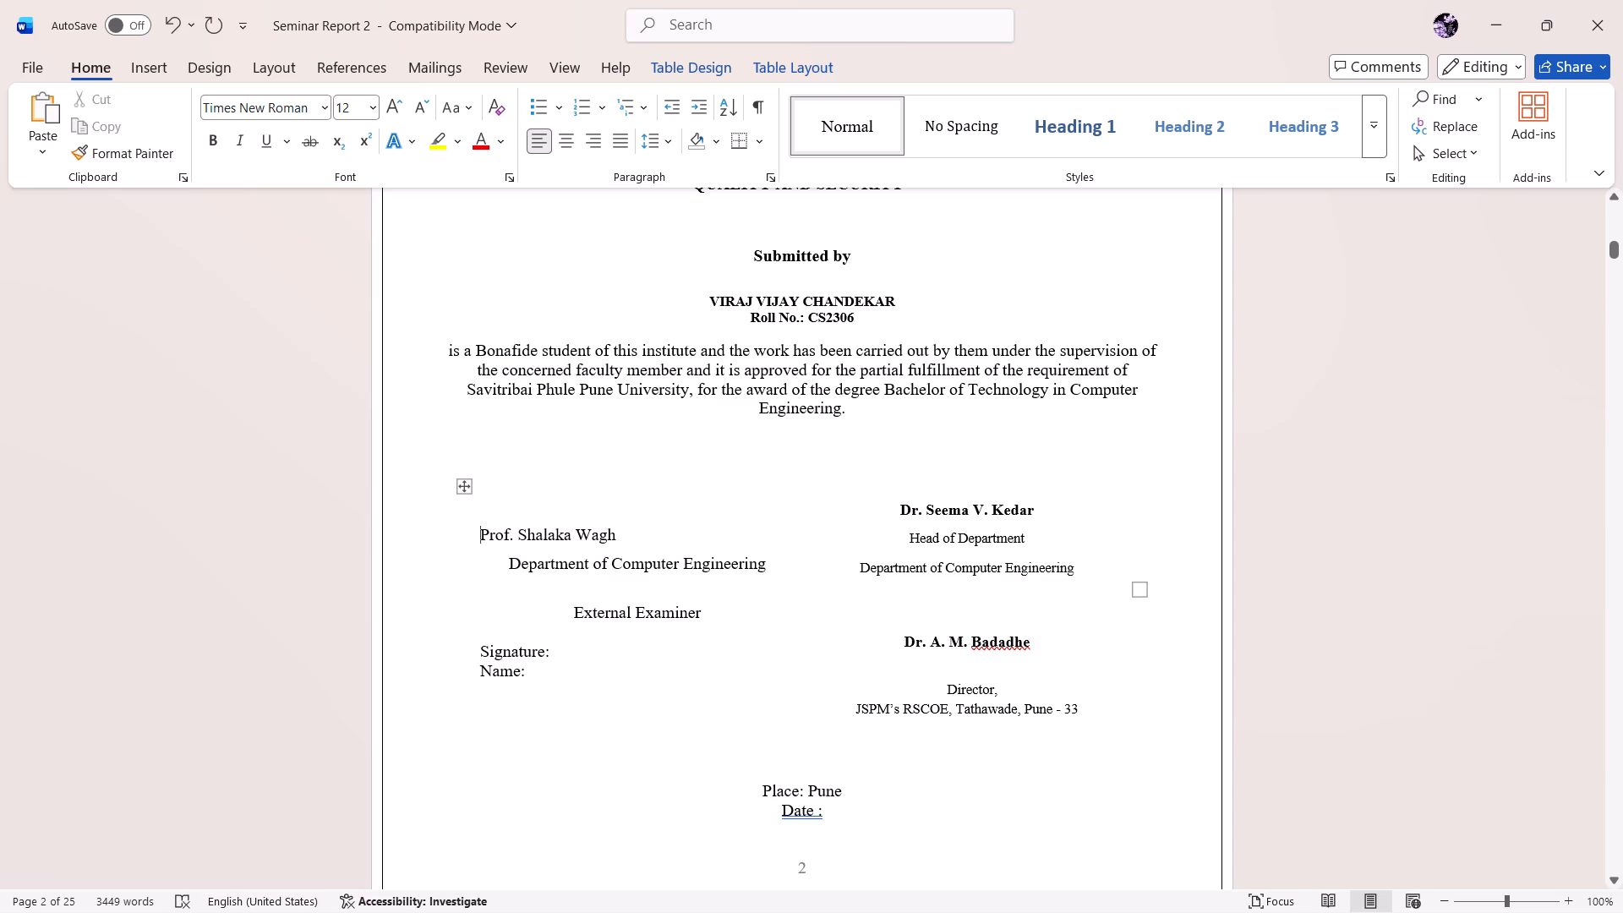
key(ctrl+z)
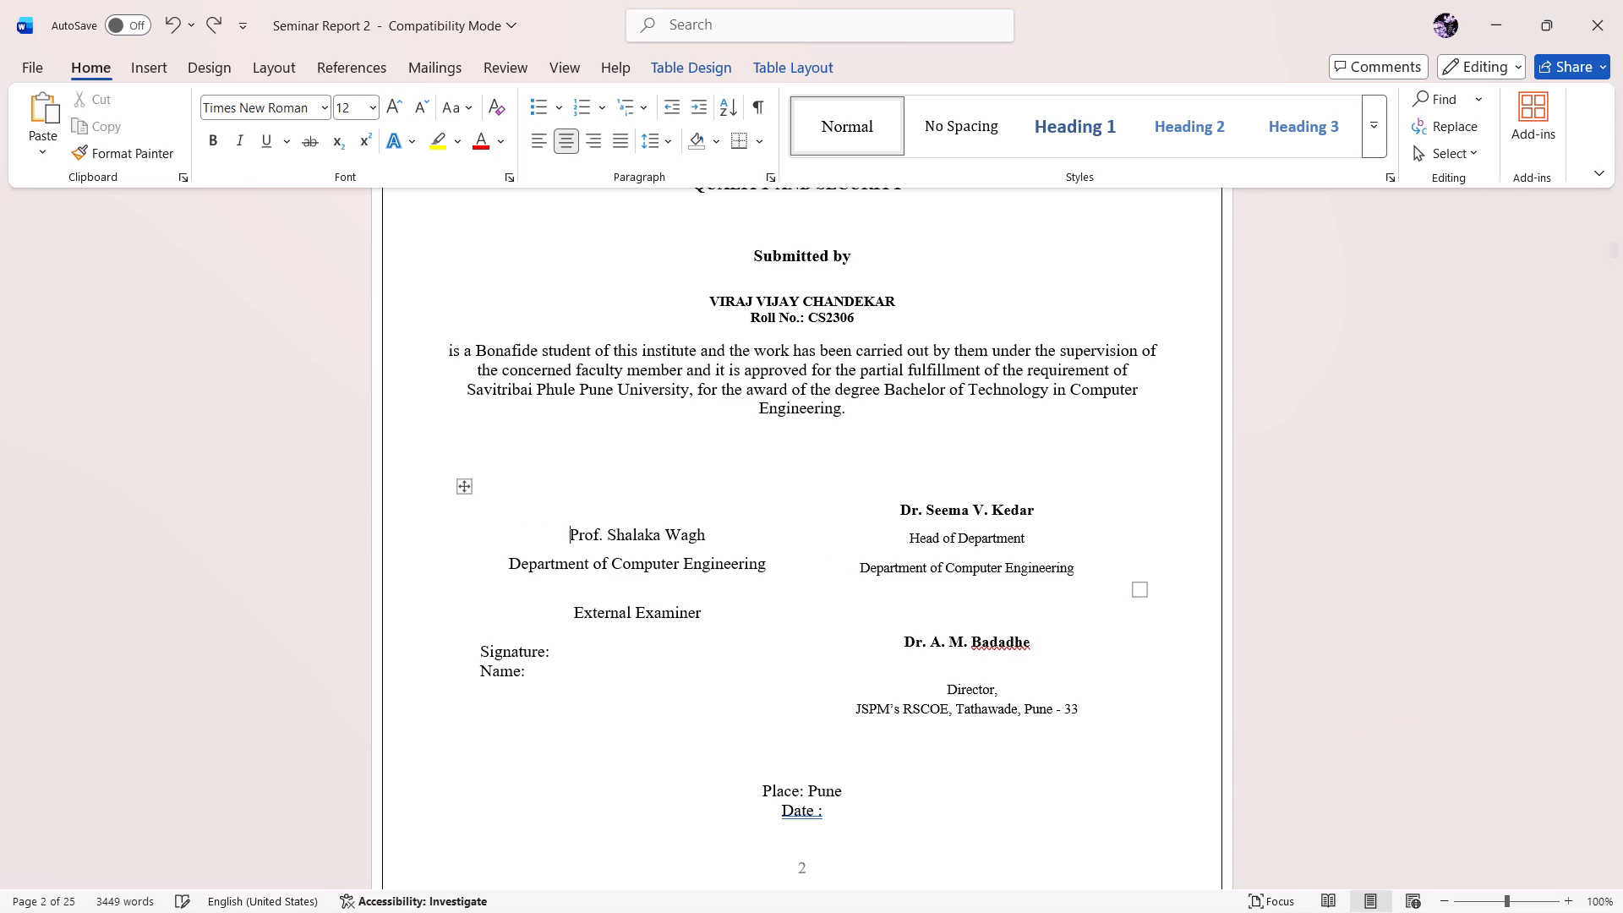
click(717, 538)
key(Return)
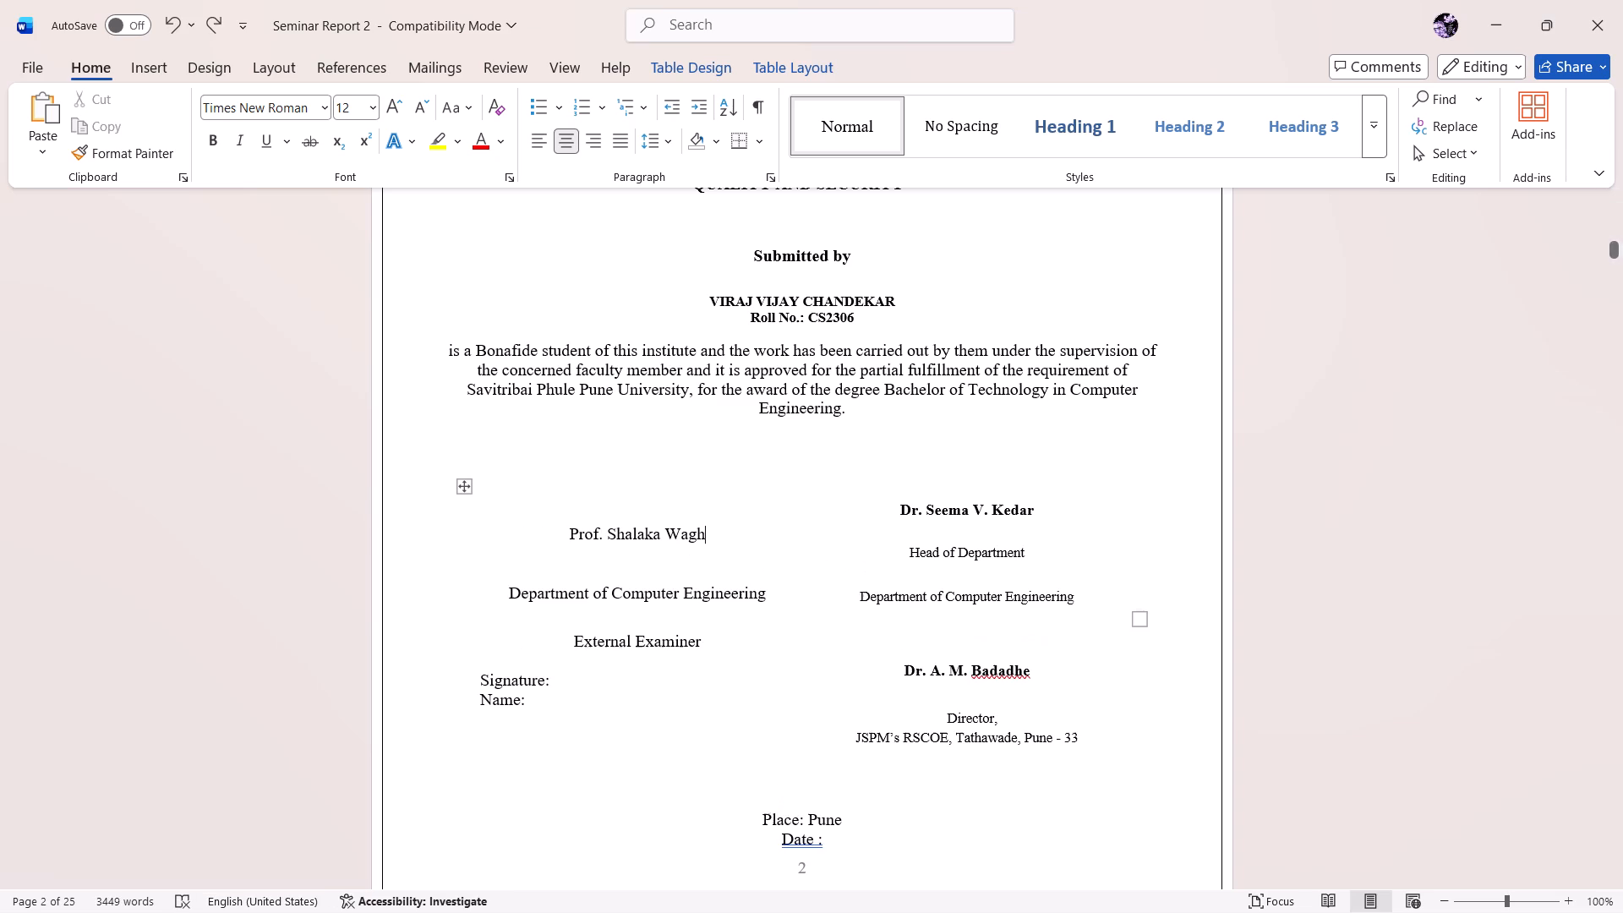
text(Faculty C)
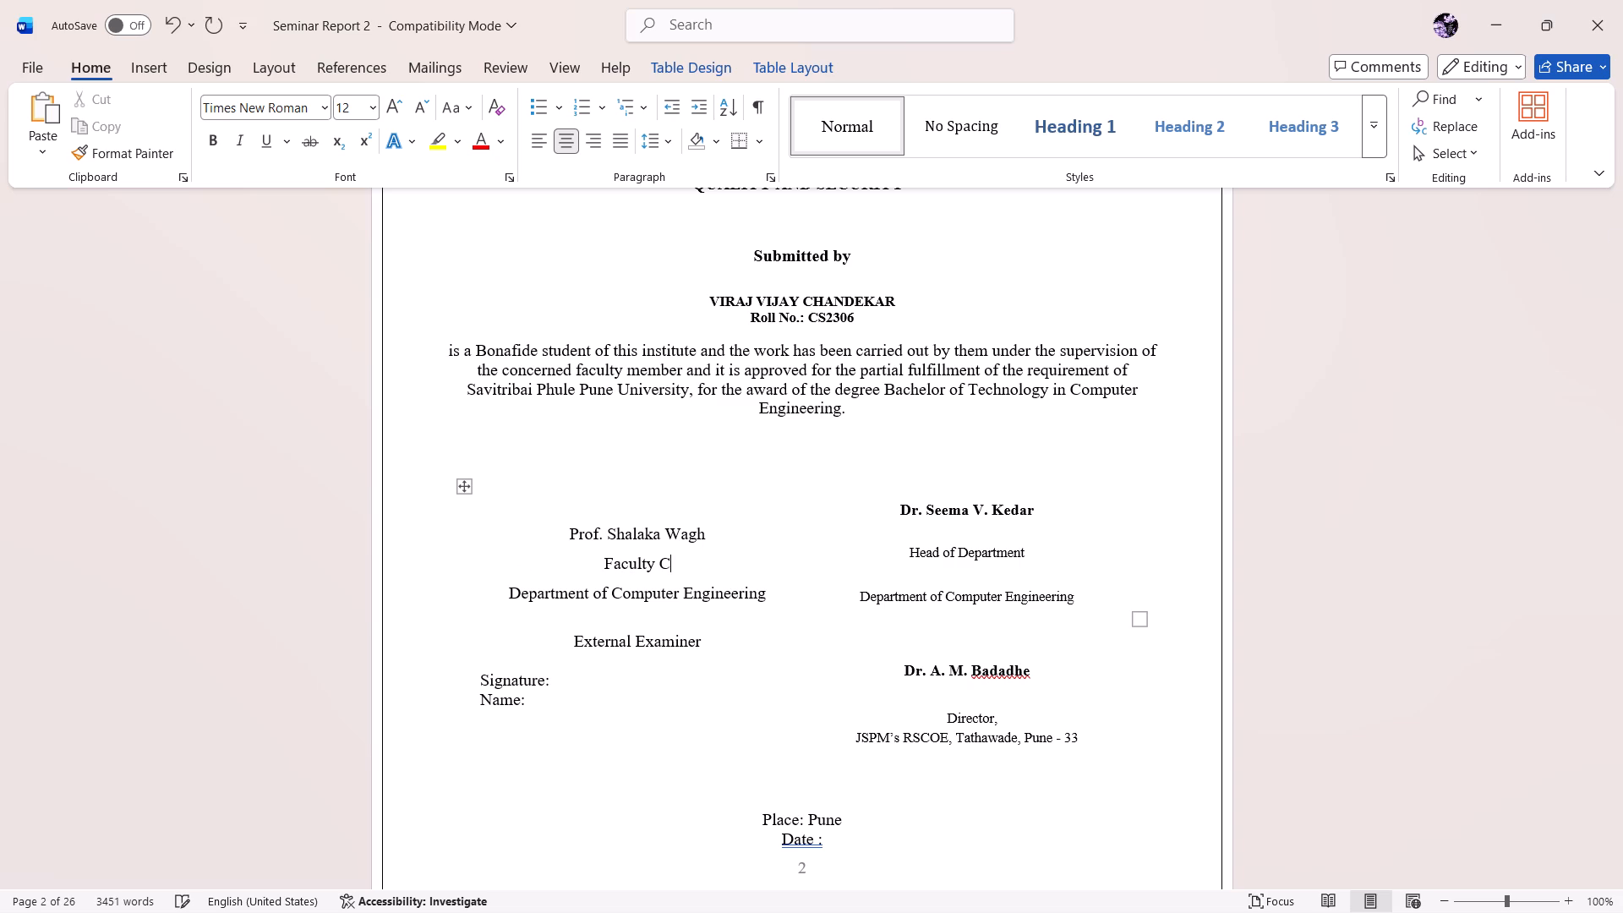
text(oordina)
key(t)
text(or)
key(ctrl+s)
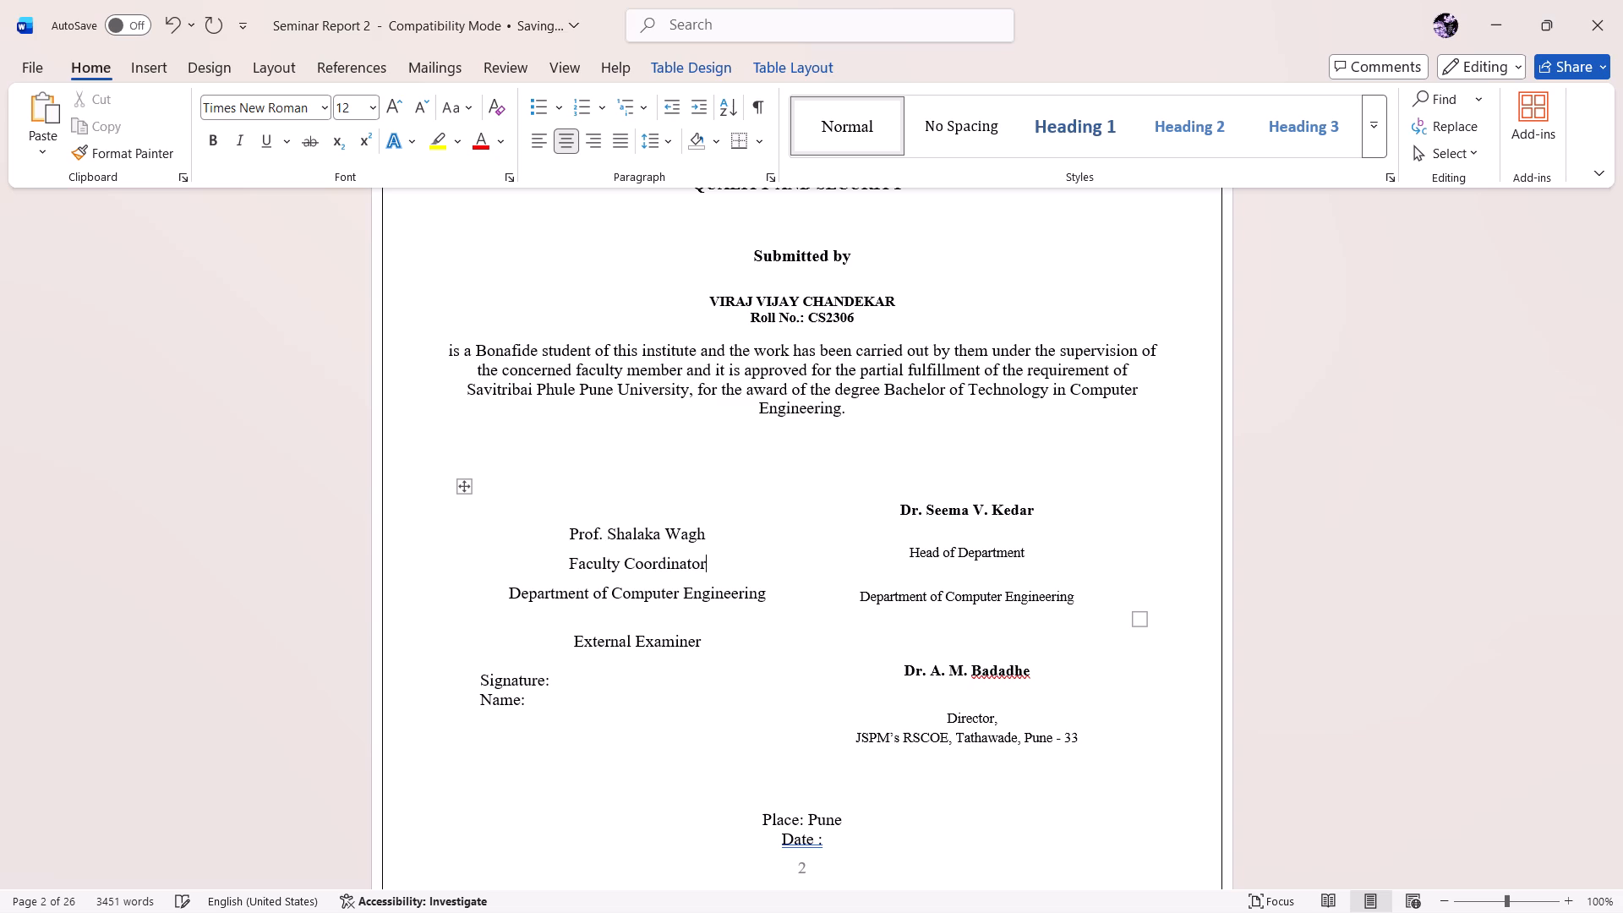
Make the faculty coordinator's name bold in the certificate's signature table.
drag(566, 530, 619, 533)
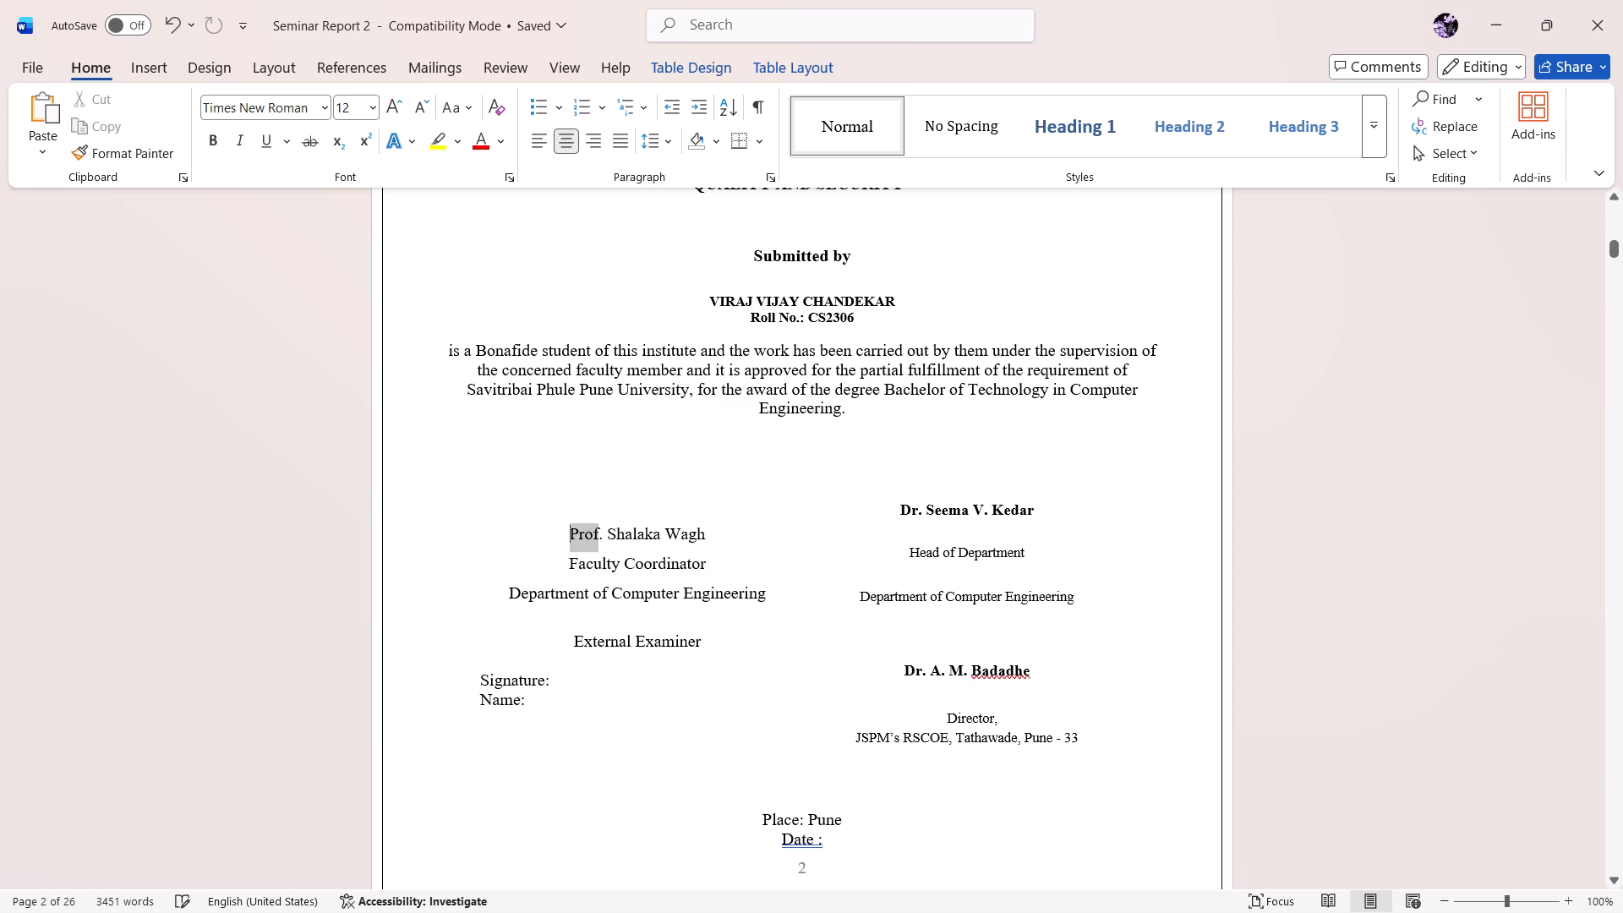
drag(619, 533, 714, 533)
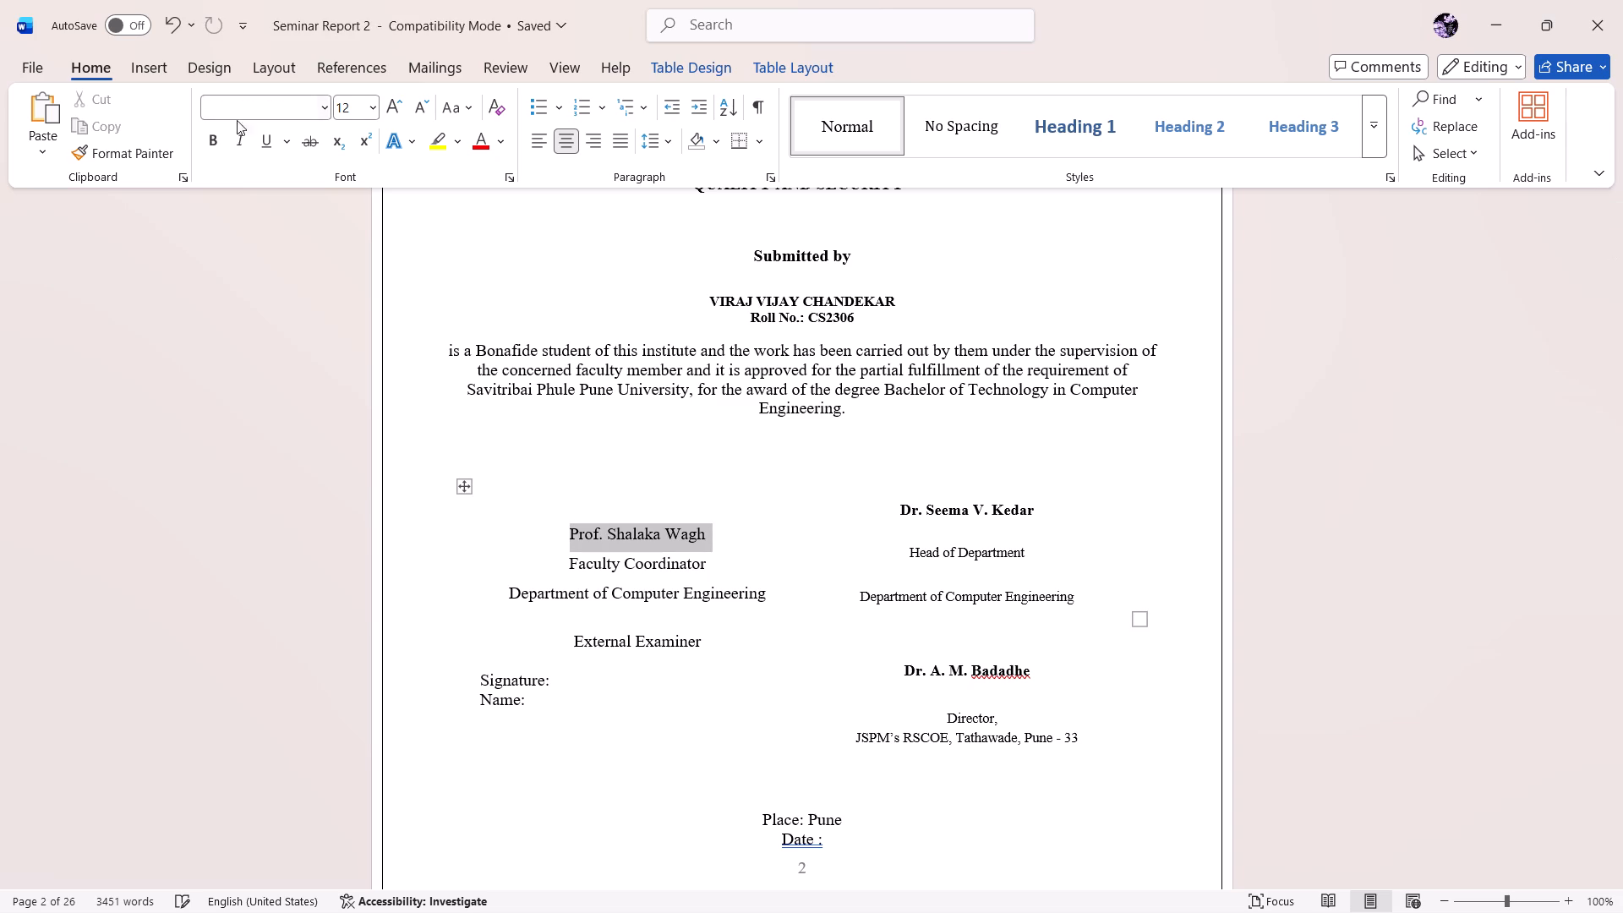
click(212, 144)
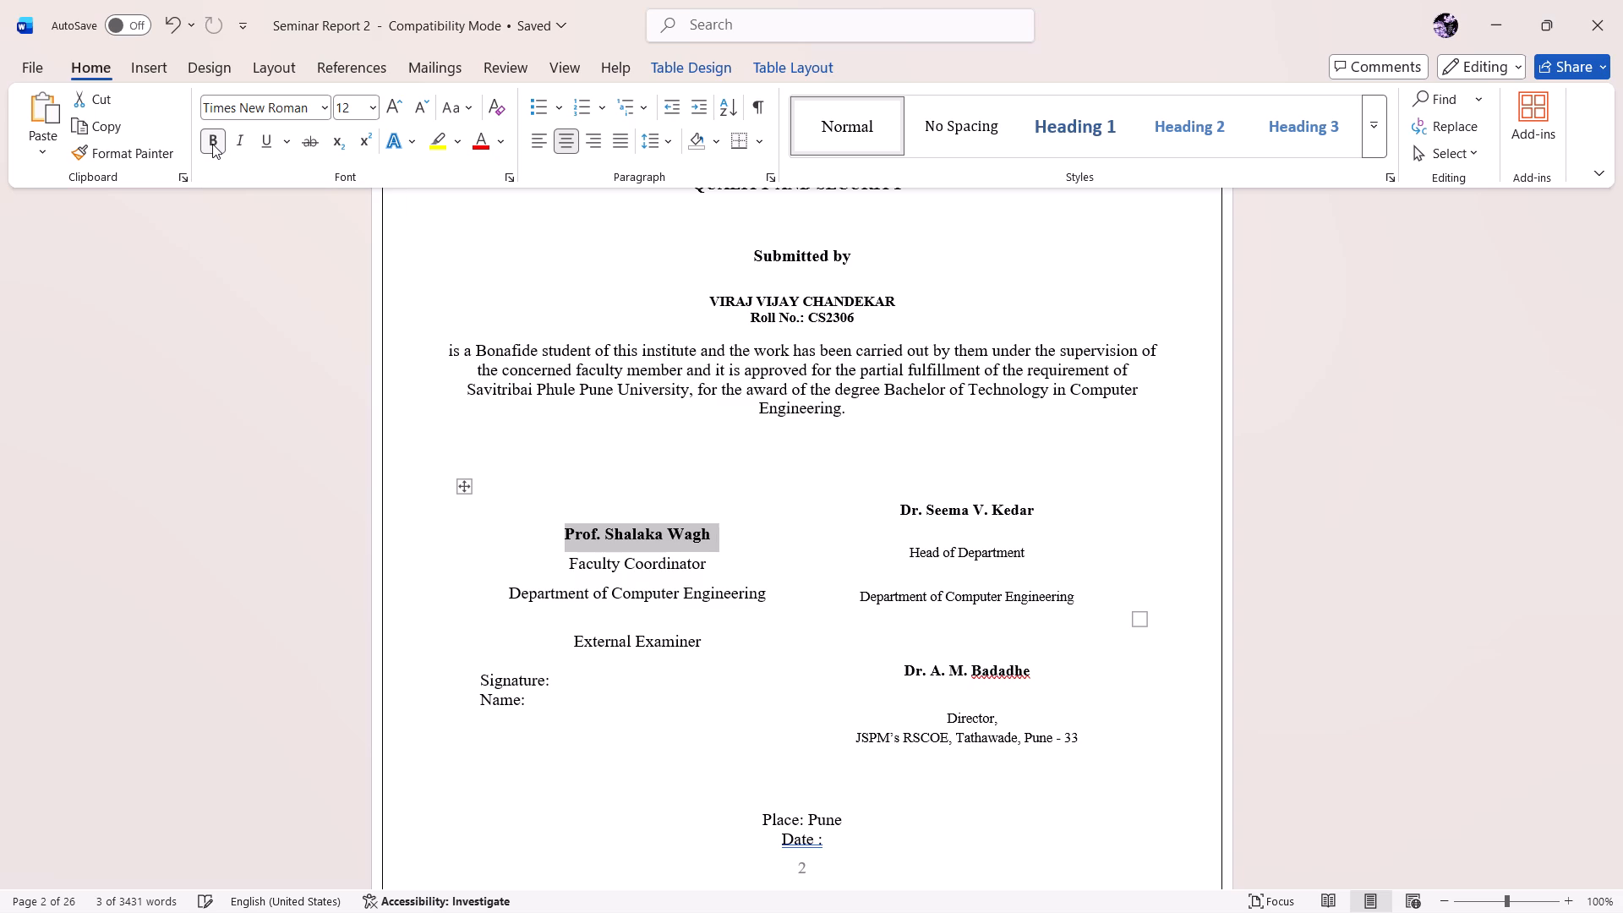
click(509, 444)
Left-align the three body paragraphs of the Acknowledgement page.
scroll(509, 444, up, 2)
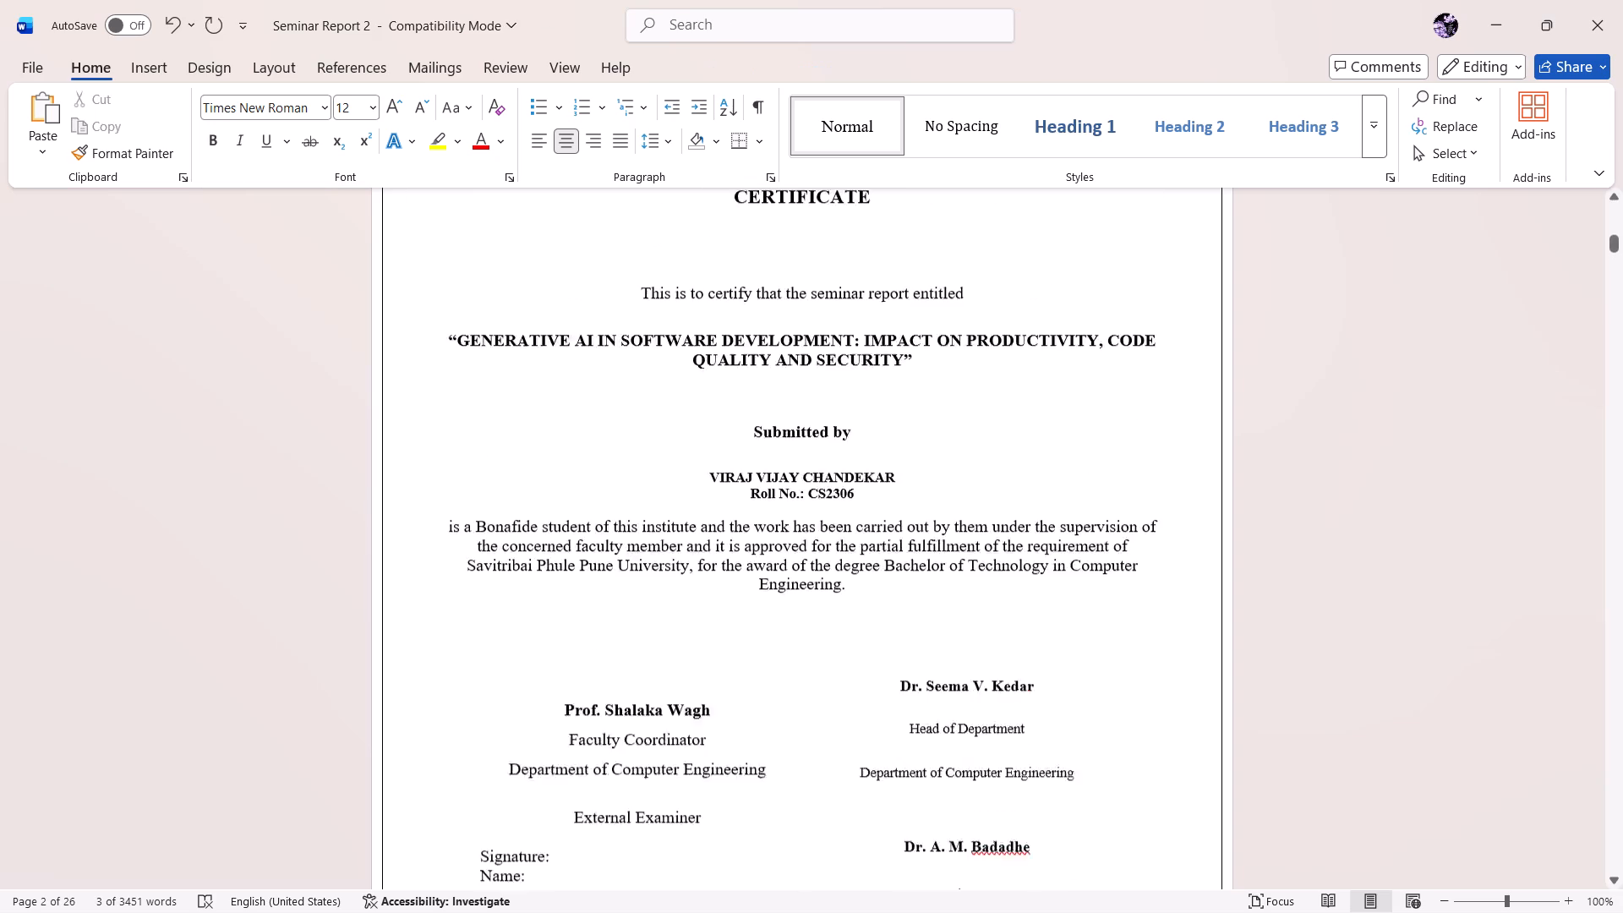
scroll(509, 444, up, 9)
scroll(509, 444, down, 5)
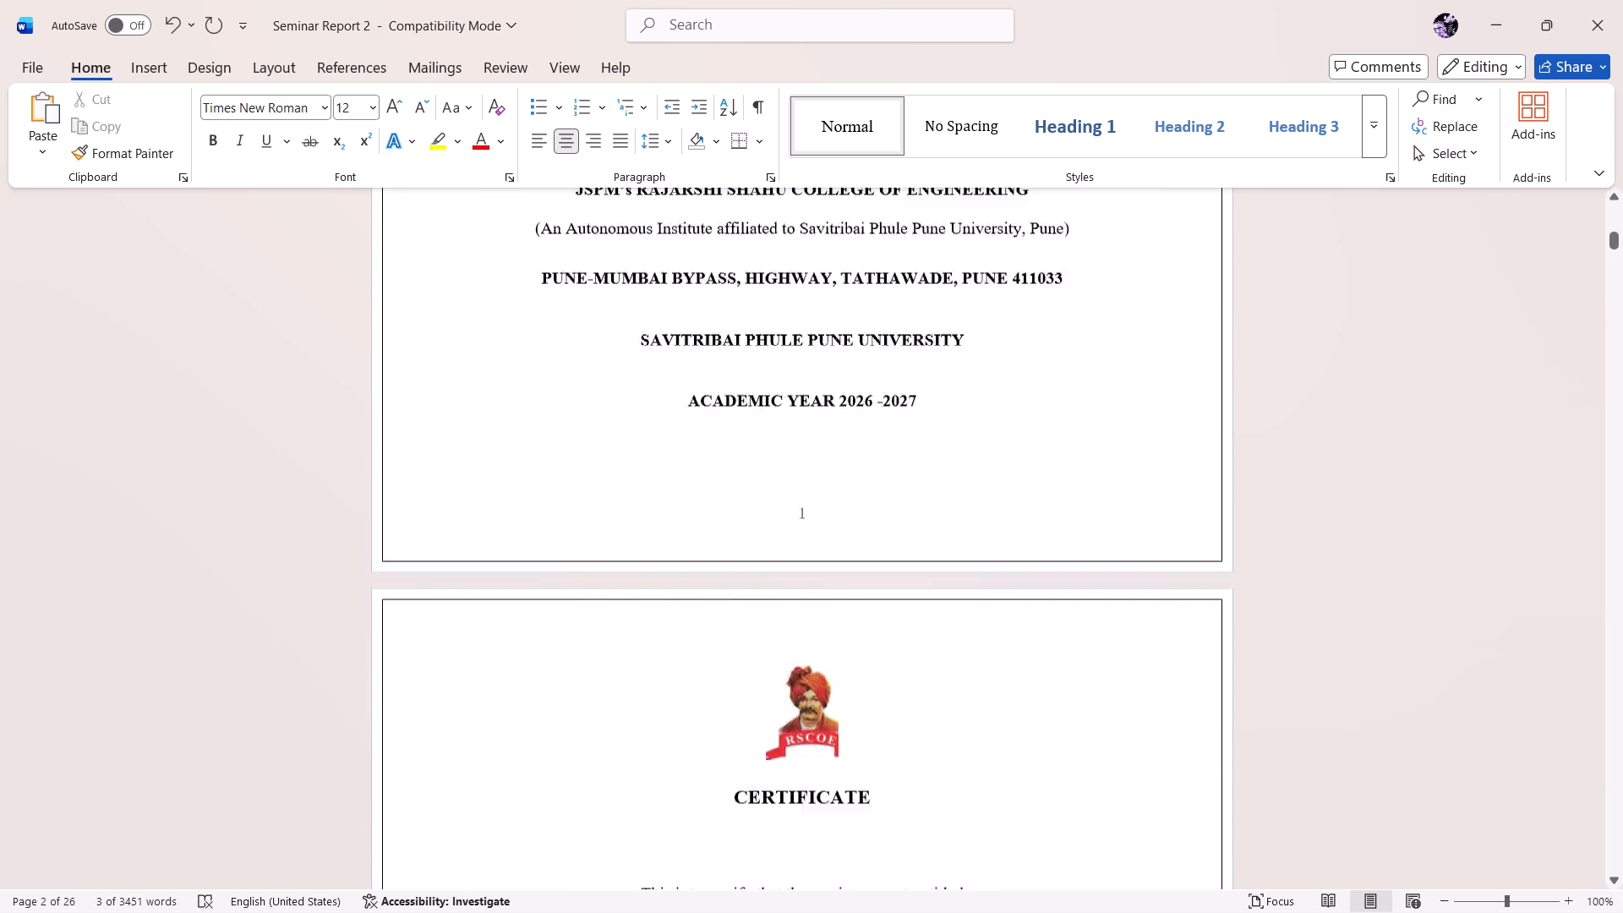
scroll(509, 444, down, 18)
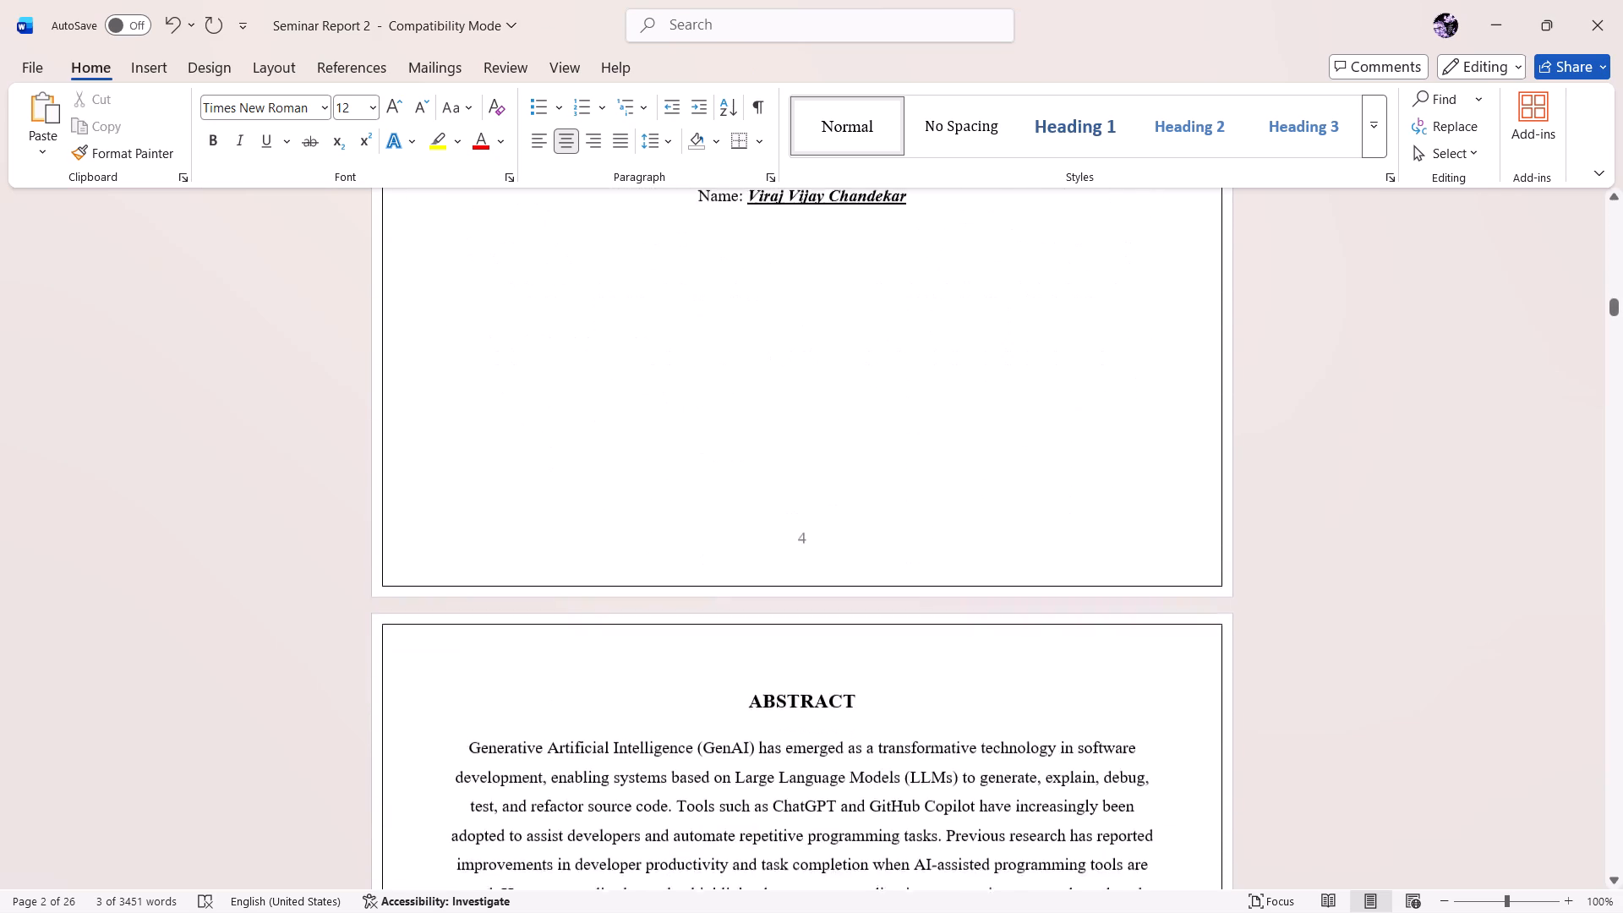
scroll(509, 444, down, 6)
scroll(509, 444, up, 10)
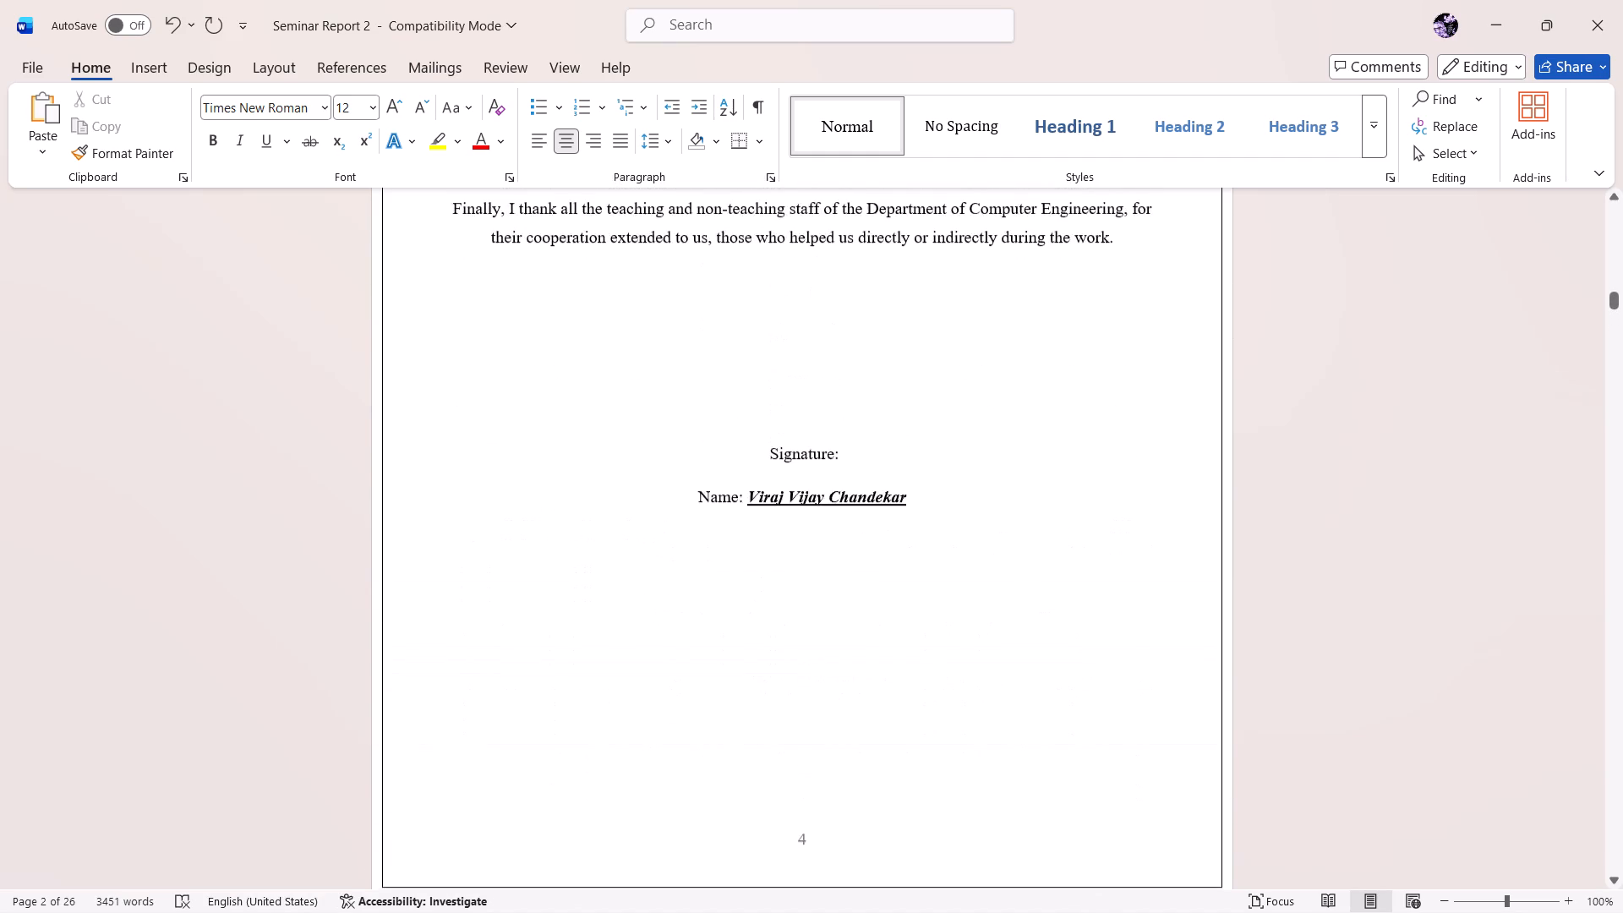
scroll(509, 444, up, 3)
drag(484, 347, 934, 527)
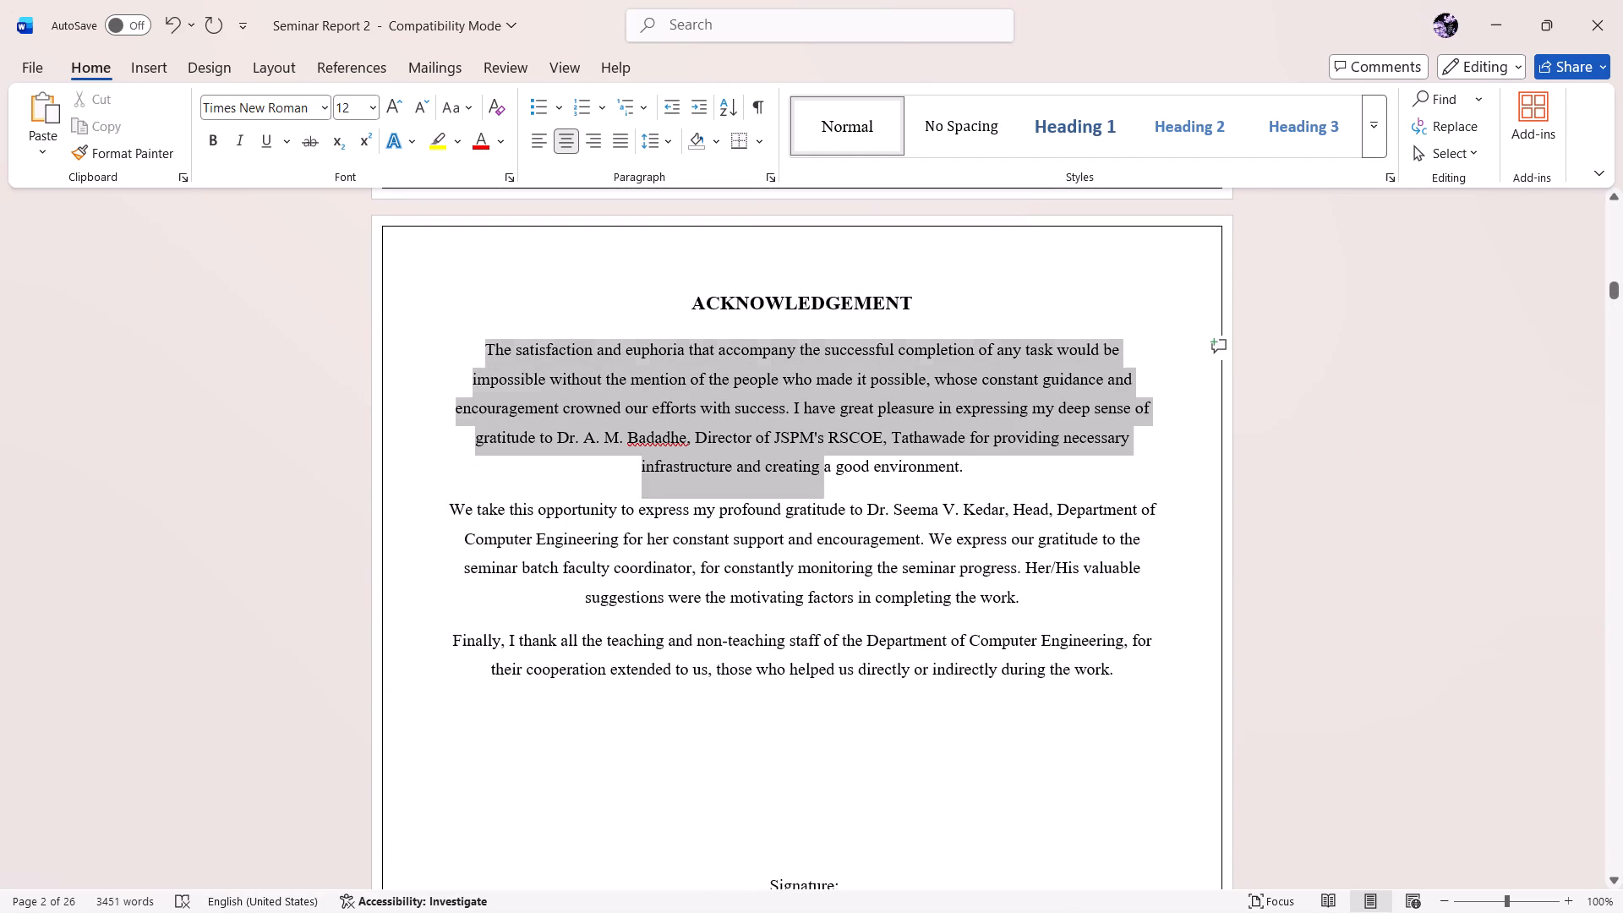
drag(934, 527, 1172, 703)
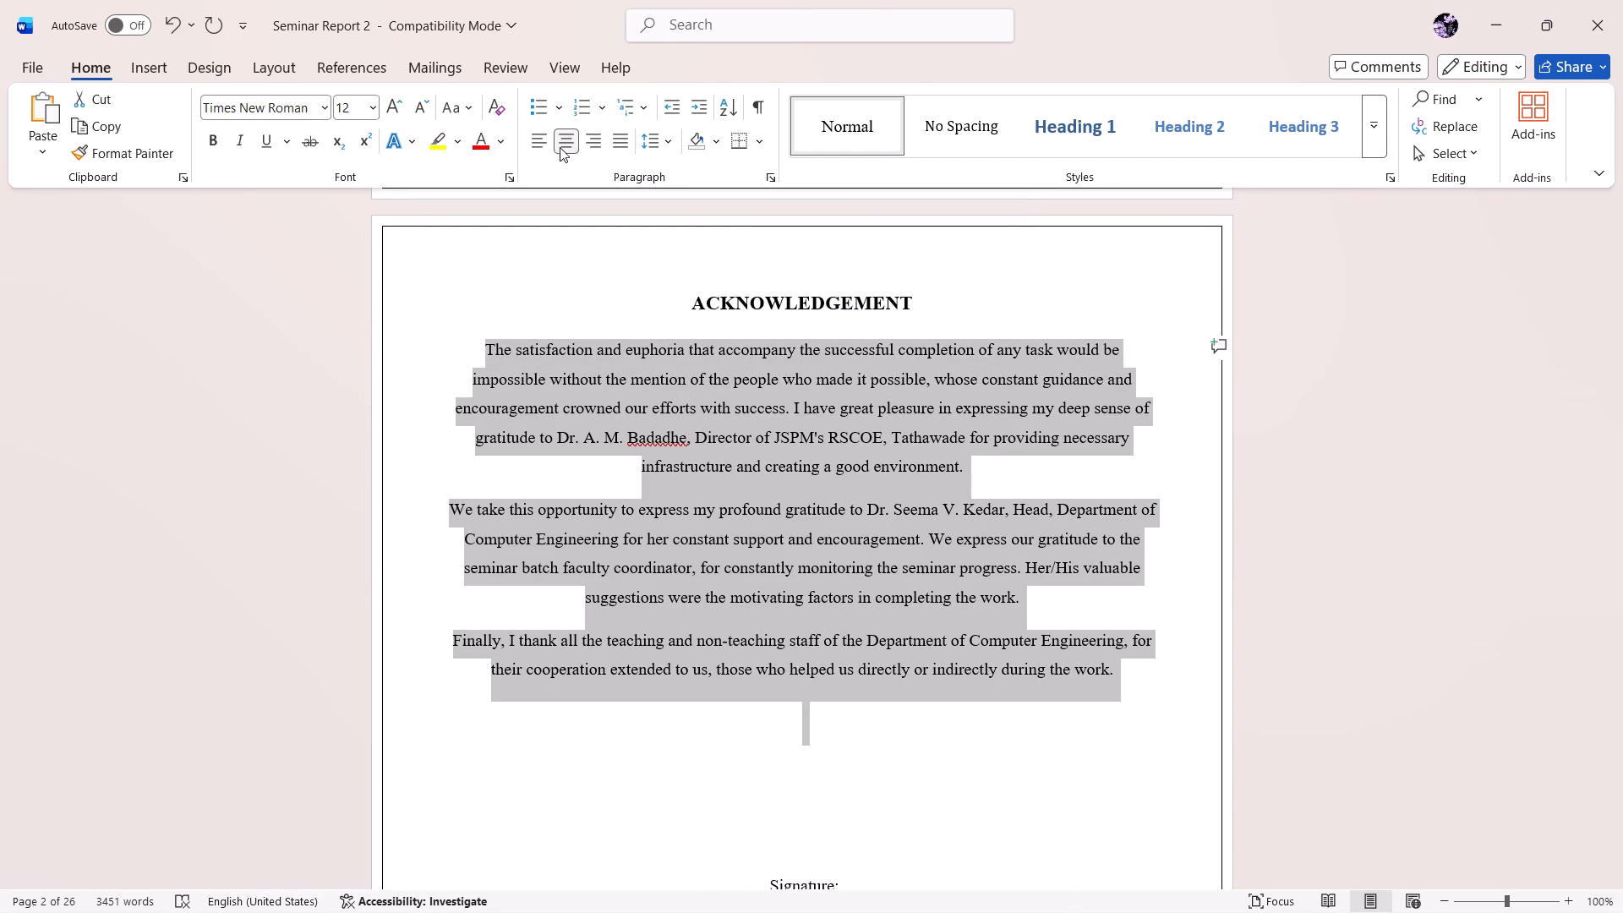
click(544, 142)
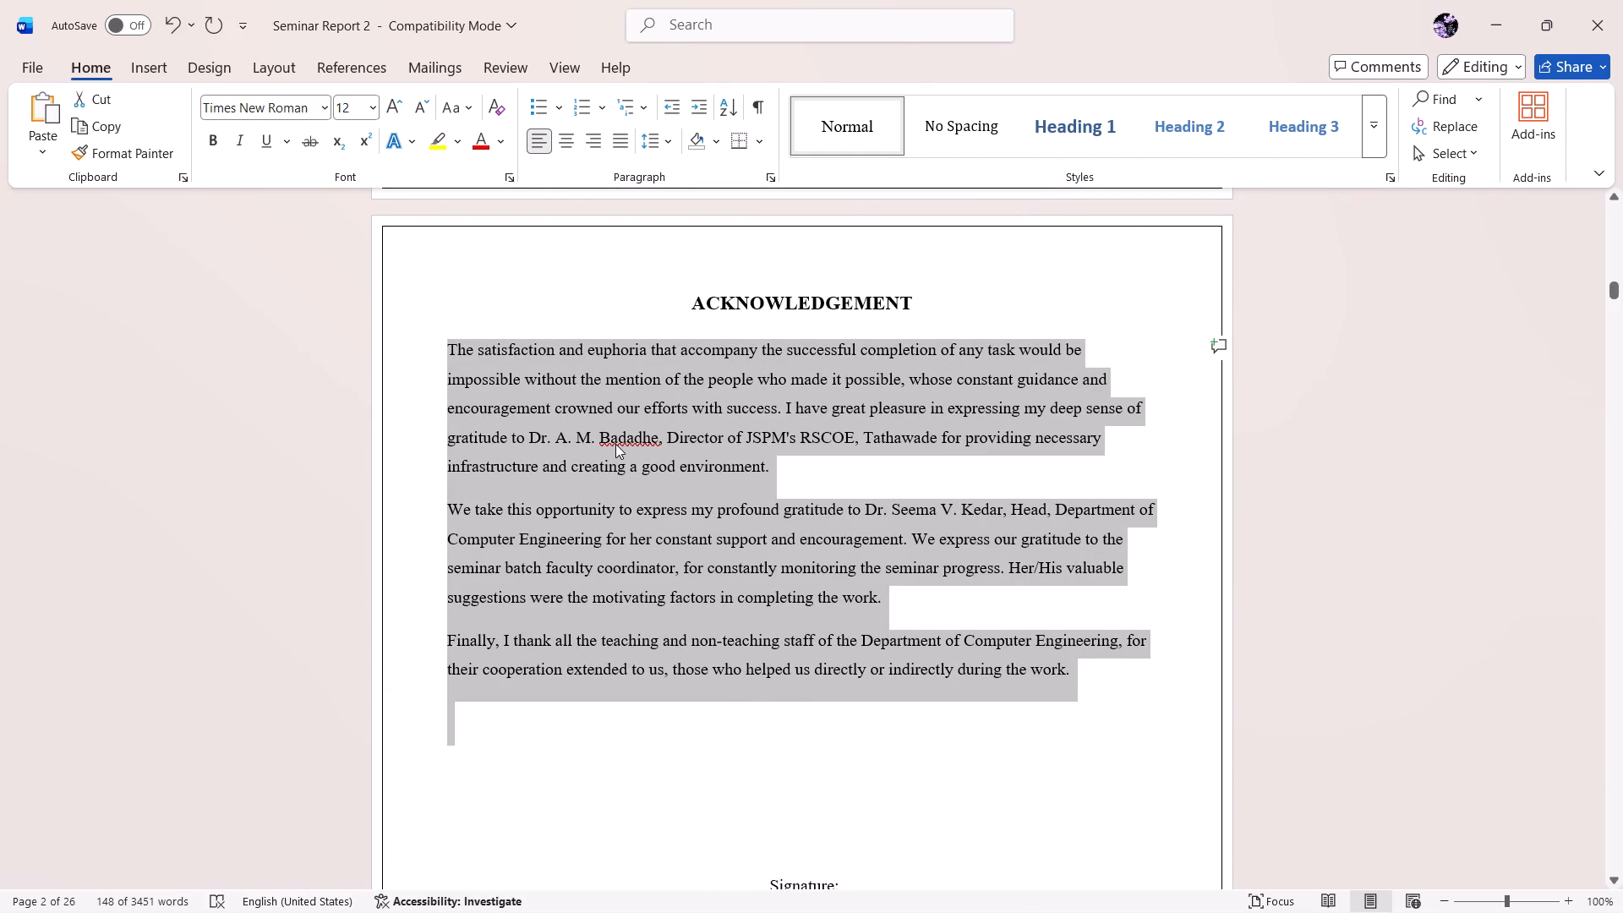
Ignore all spelling flags on the director's surname in the first acknowledgement paragraph.
click(615, 444)
click(637, 442)
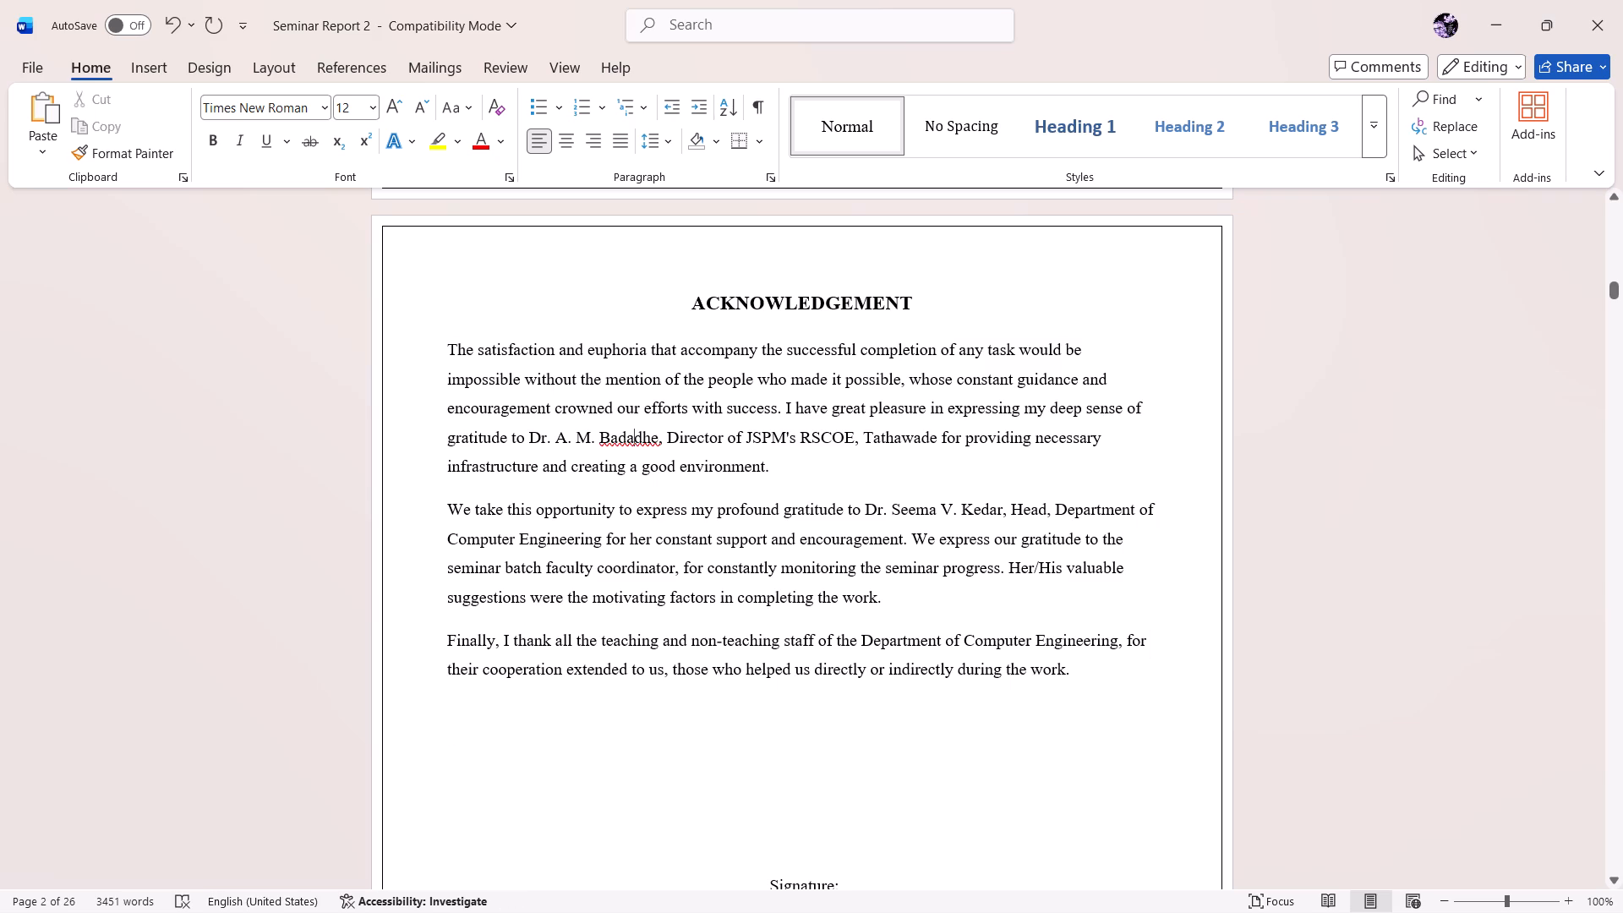
right_click(637, 442)
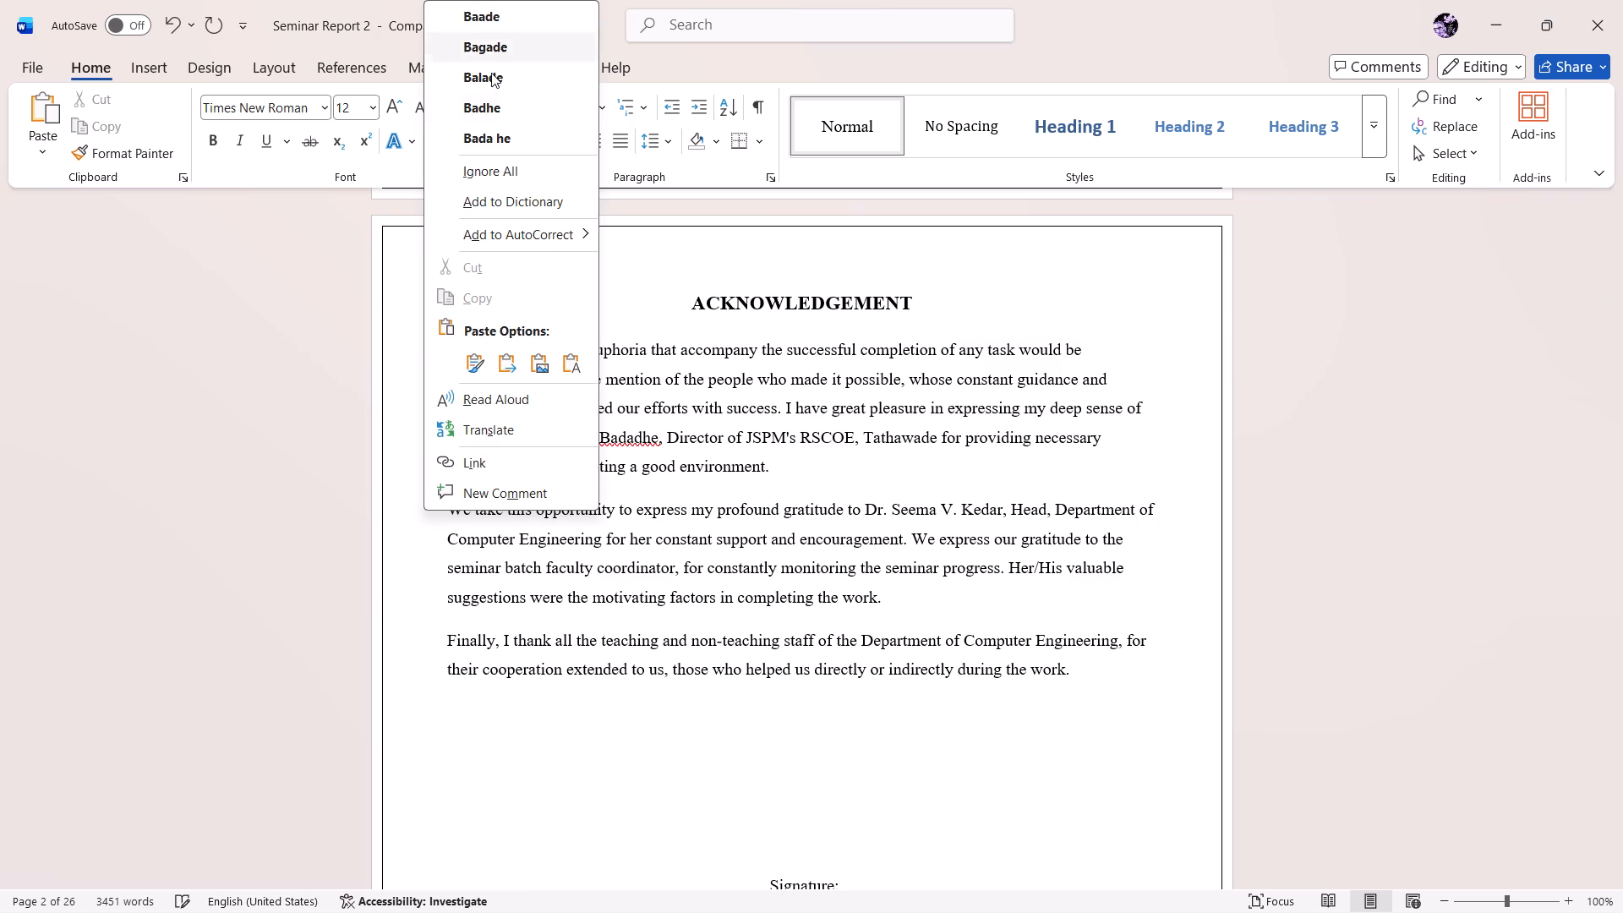
click(505, 171)
Left-align the text of the entire report.
scroll(641, 582, down, 5)
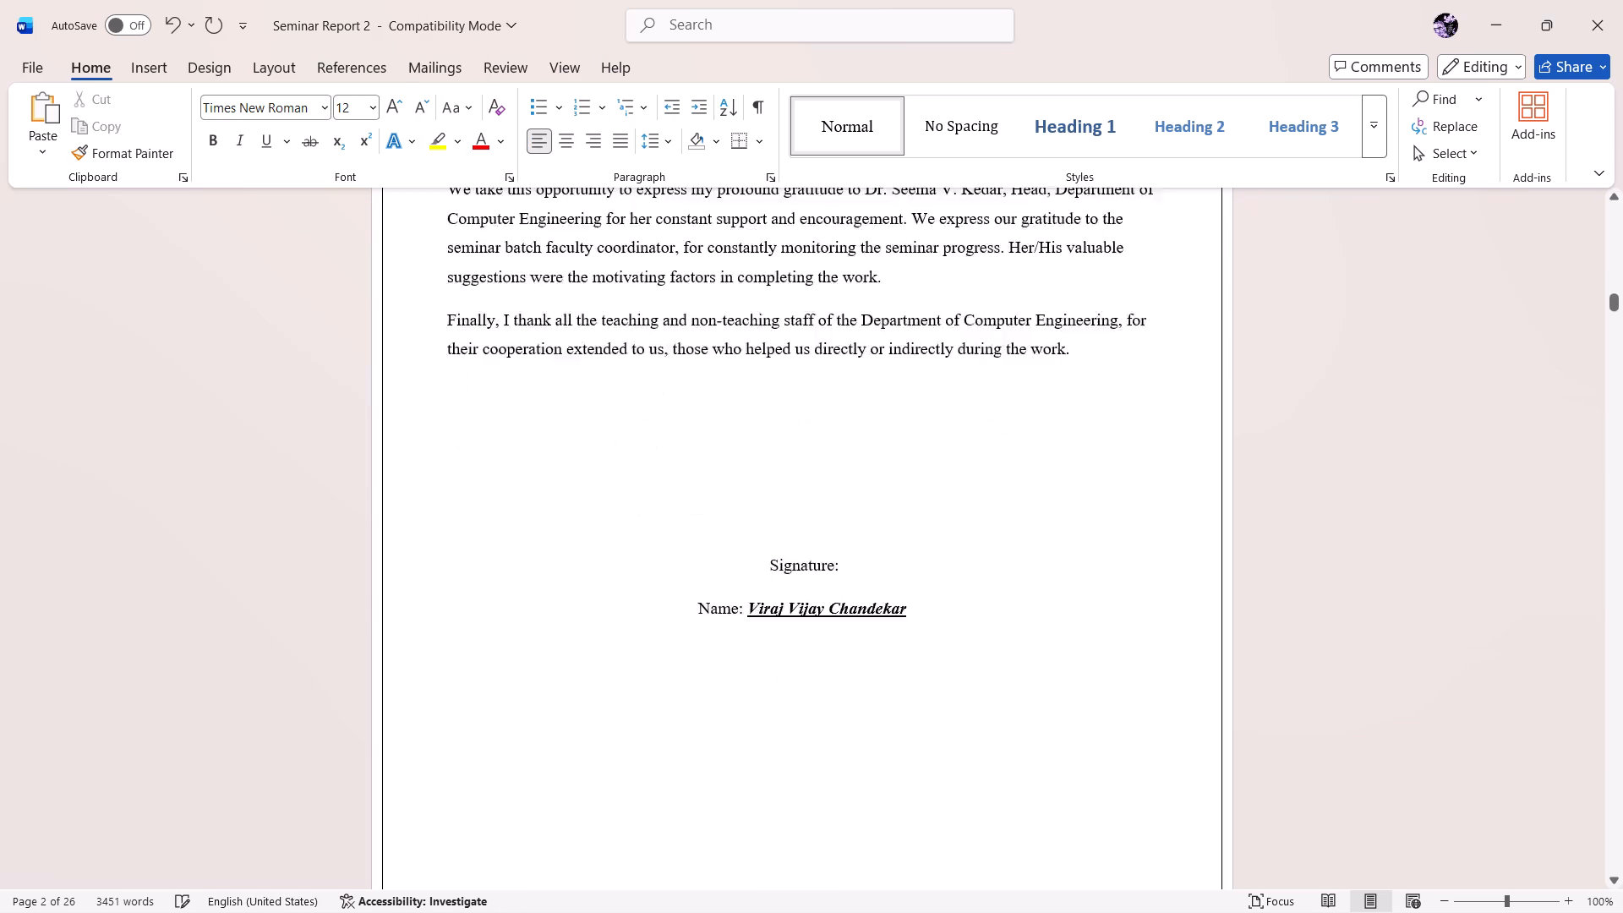
scroll(641, 582, down, 1)
key(ctrl+a)
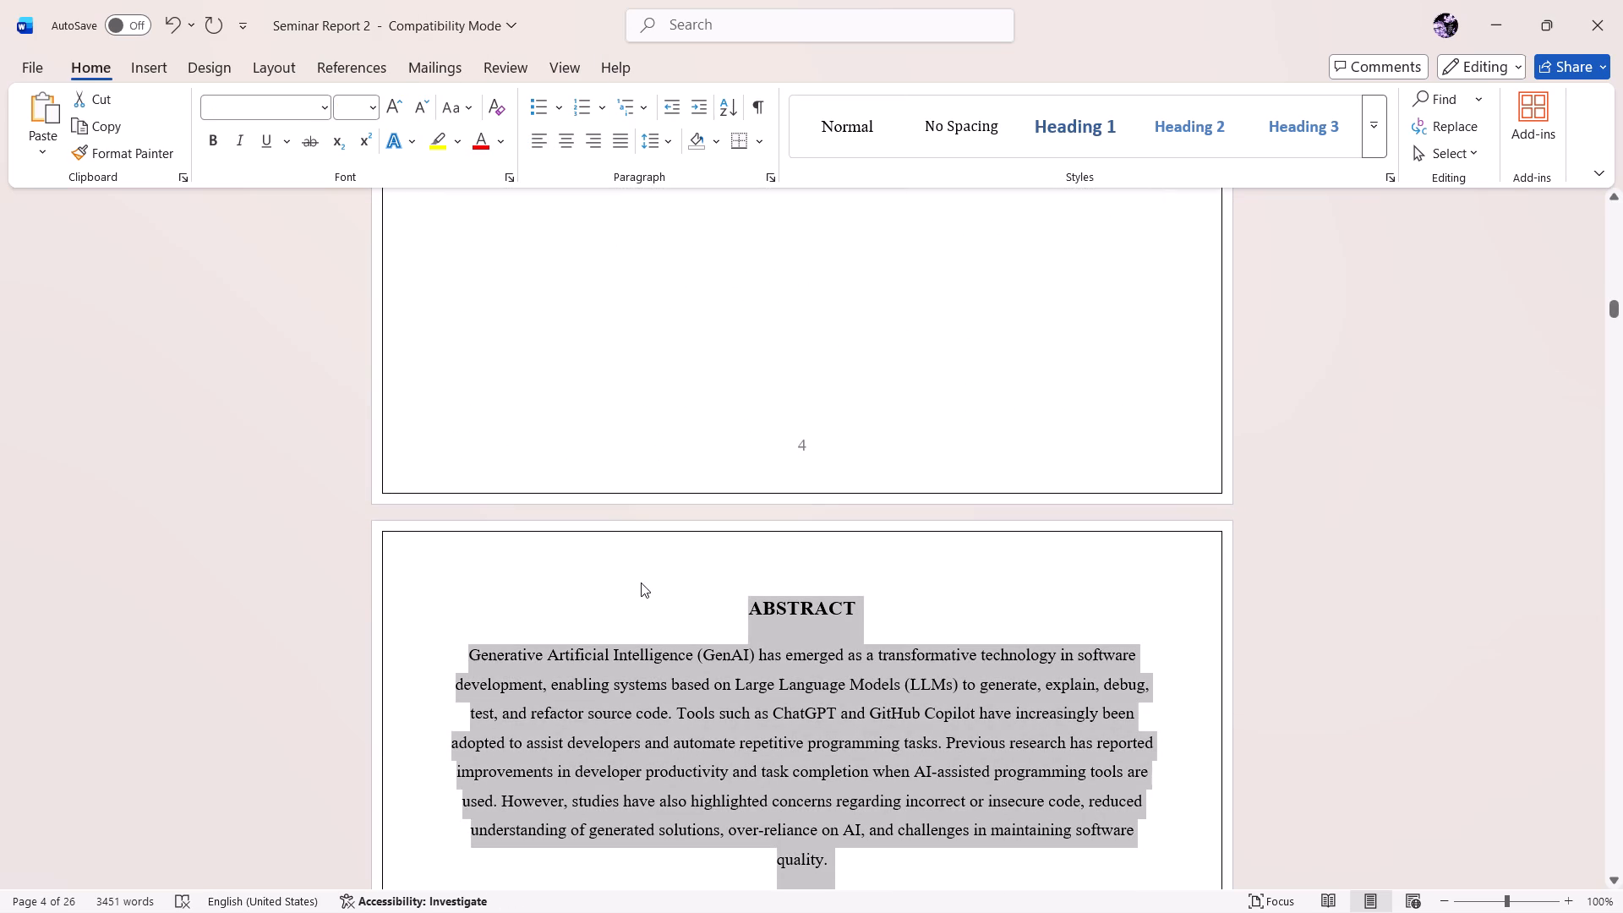
click(540, 142)
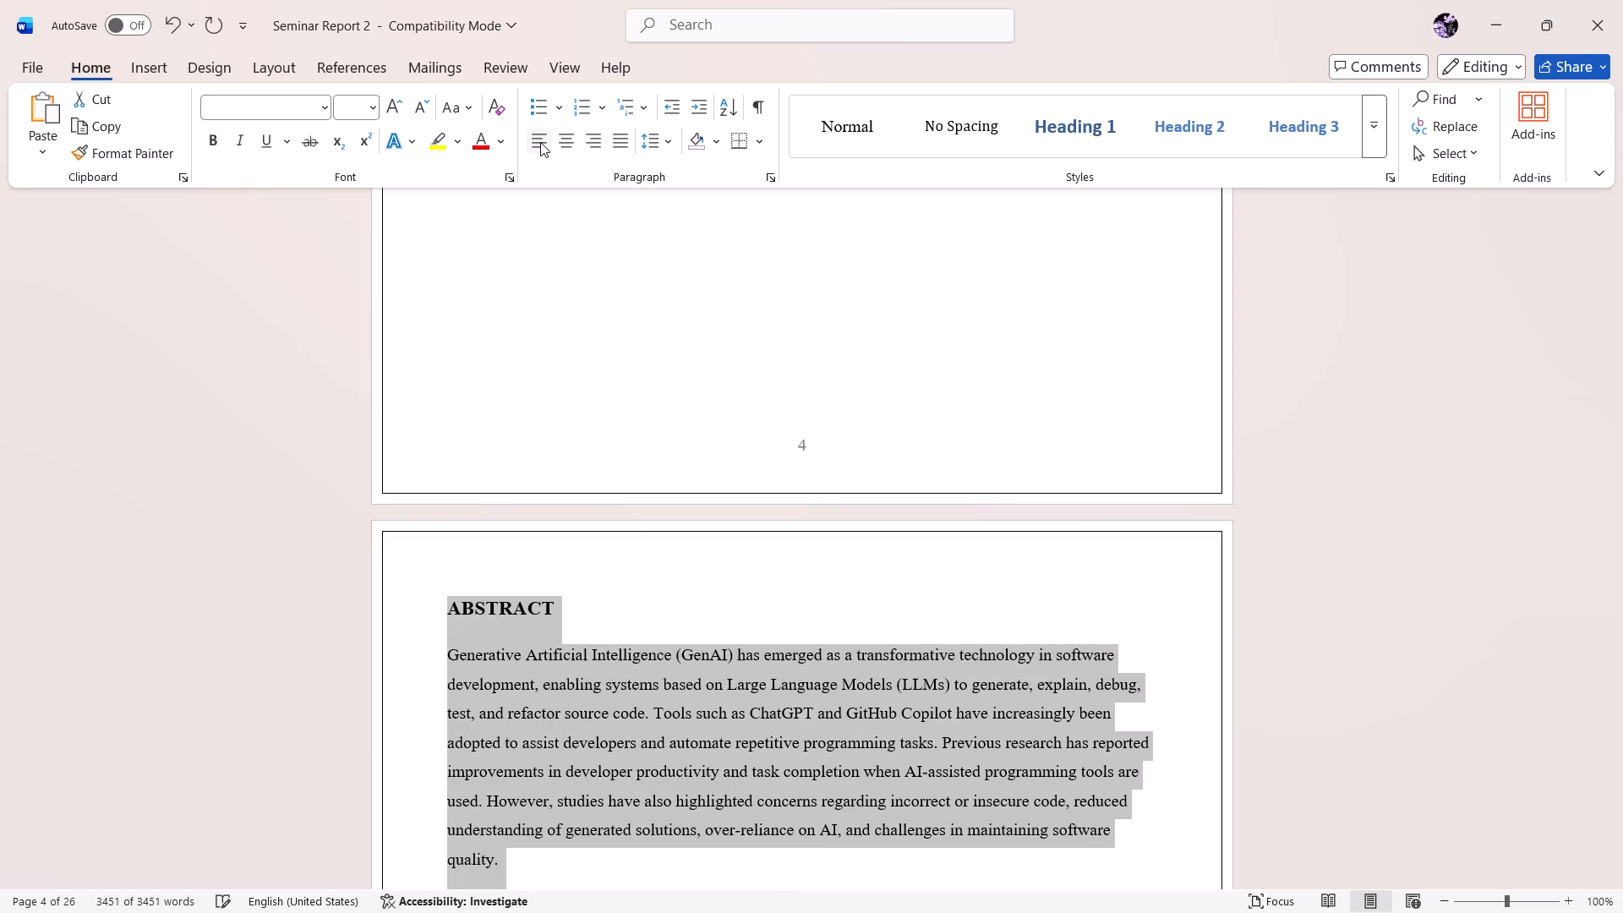
click(604, 357)
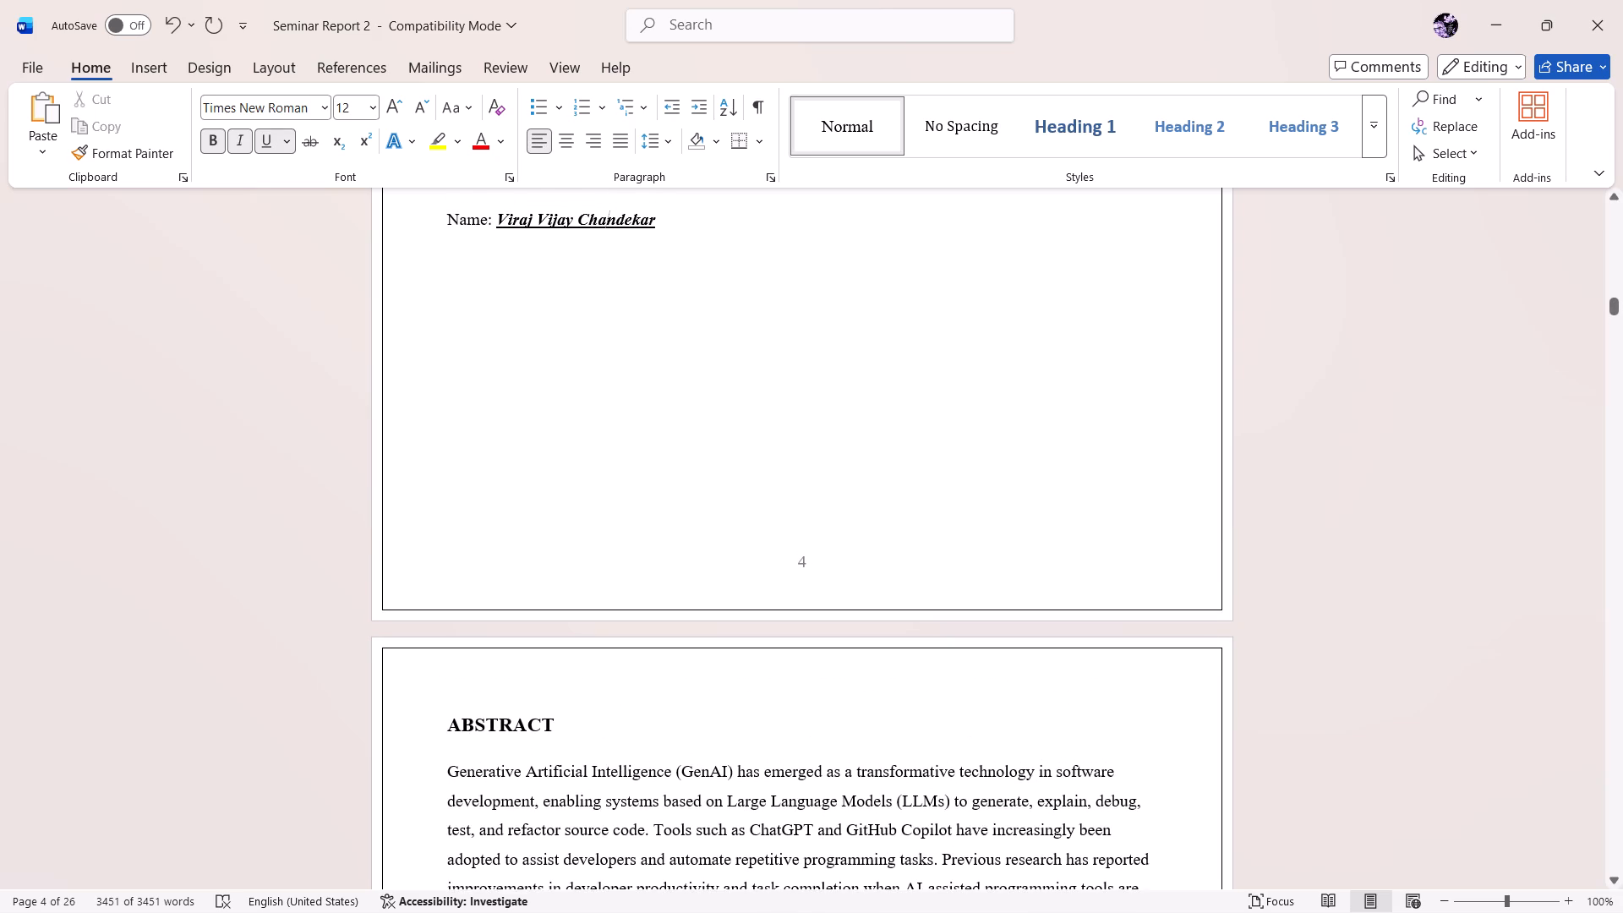
Center the ACKNOWLEDGEMENT heading.
scroll(509, 441, up, 6)
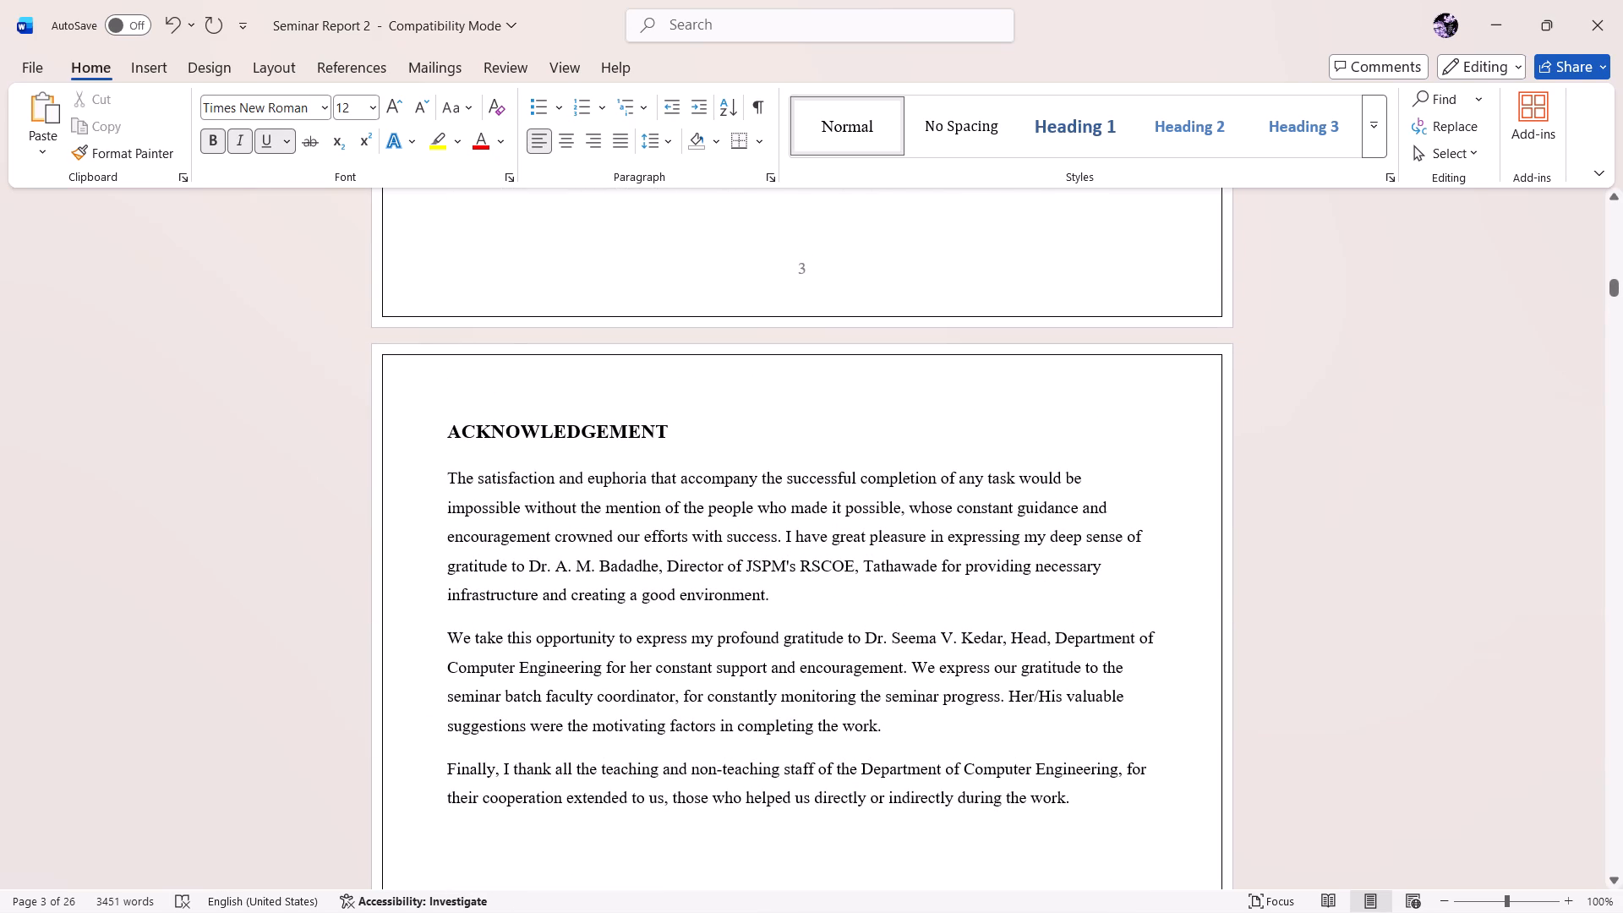
drag(445, 435, 685, 437)
click(575, 149)
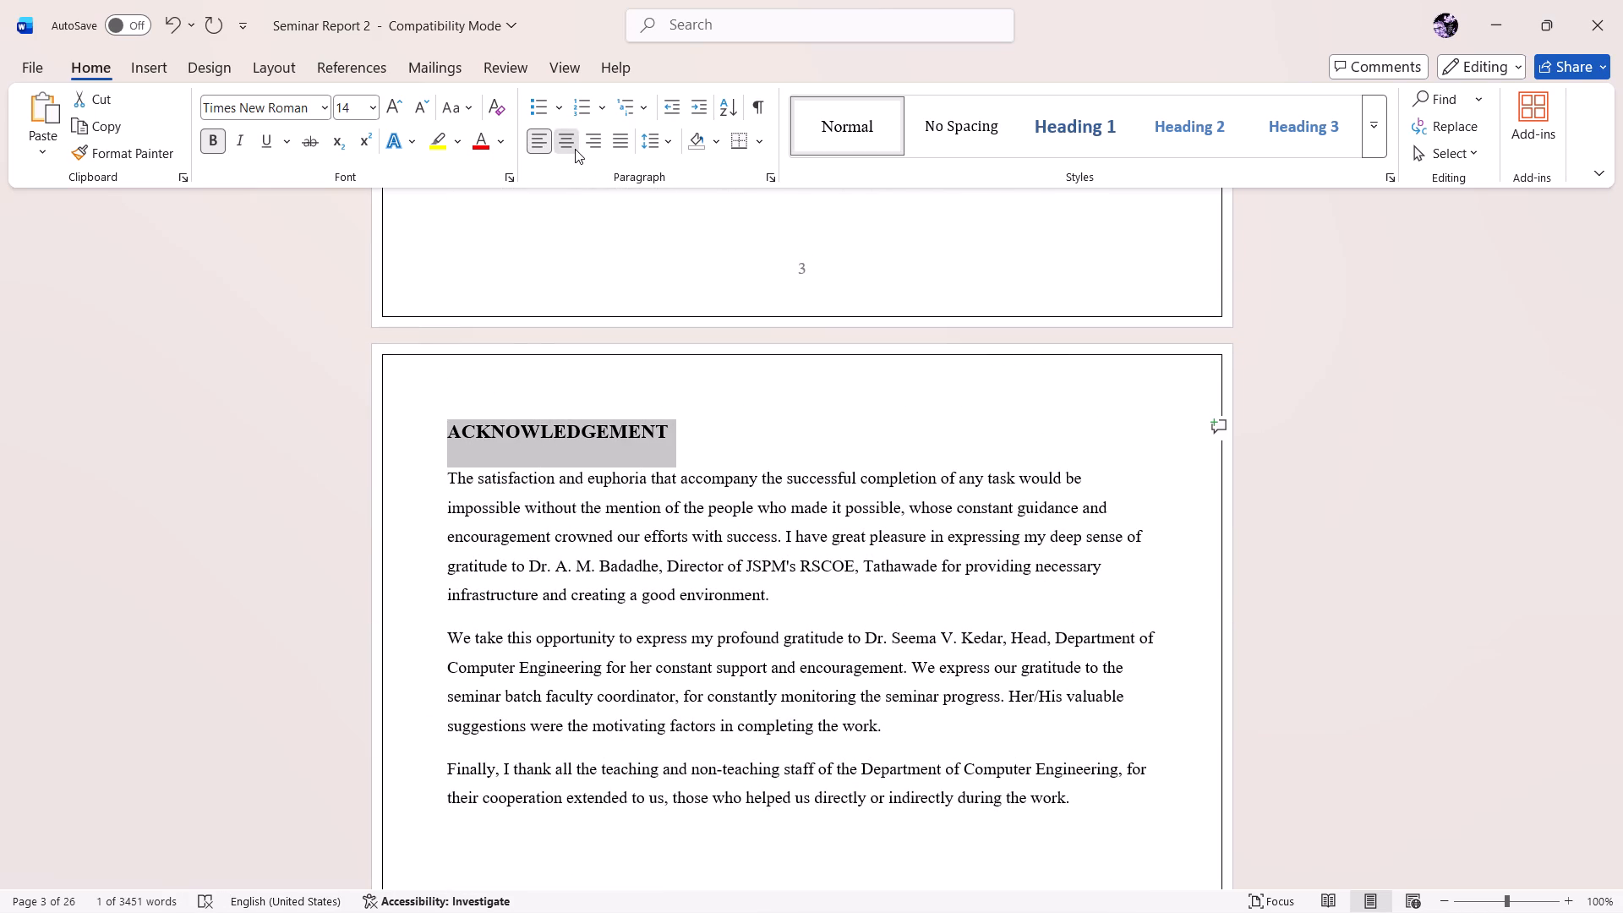
Center all content on the certificate page, from the college logo down to the Place and Date lines.
scroll(667, 399, up, 7)
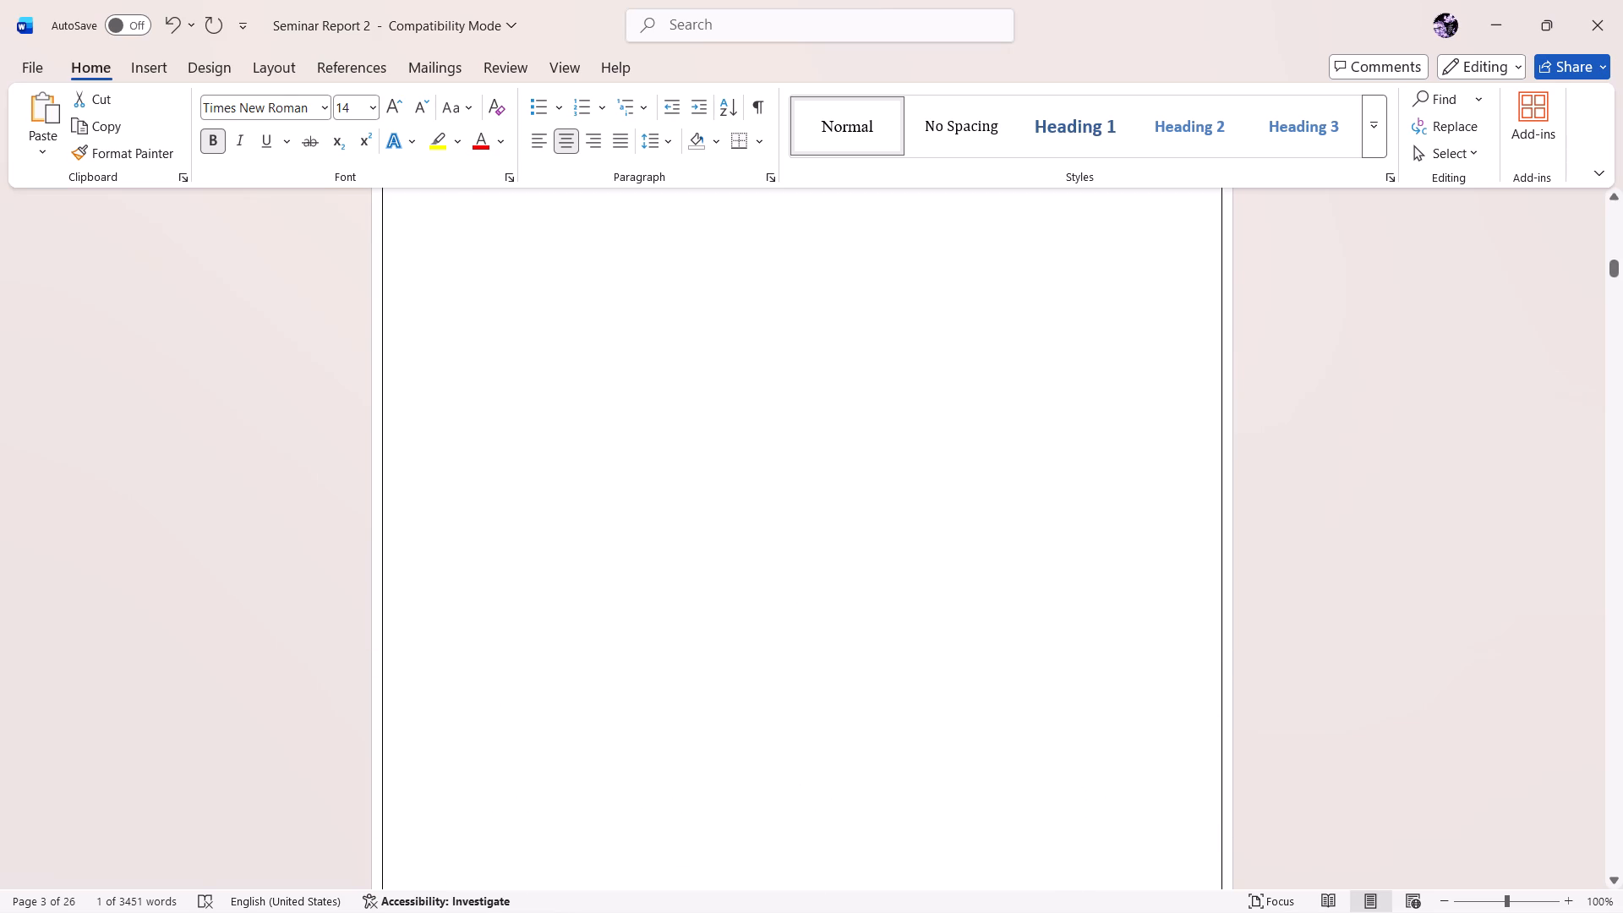
scroll(667, 399, up, 9)
scroll(598, 560, up, 1)
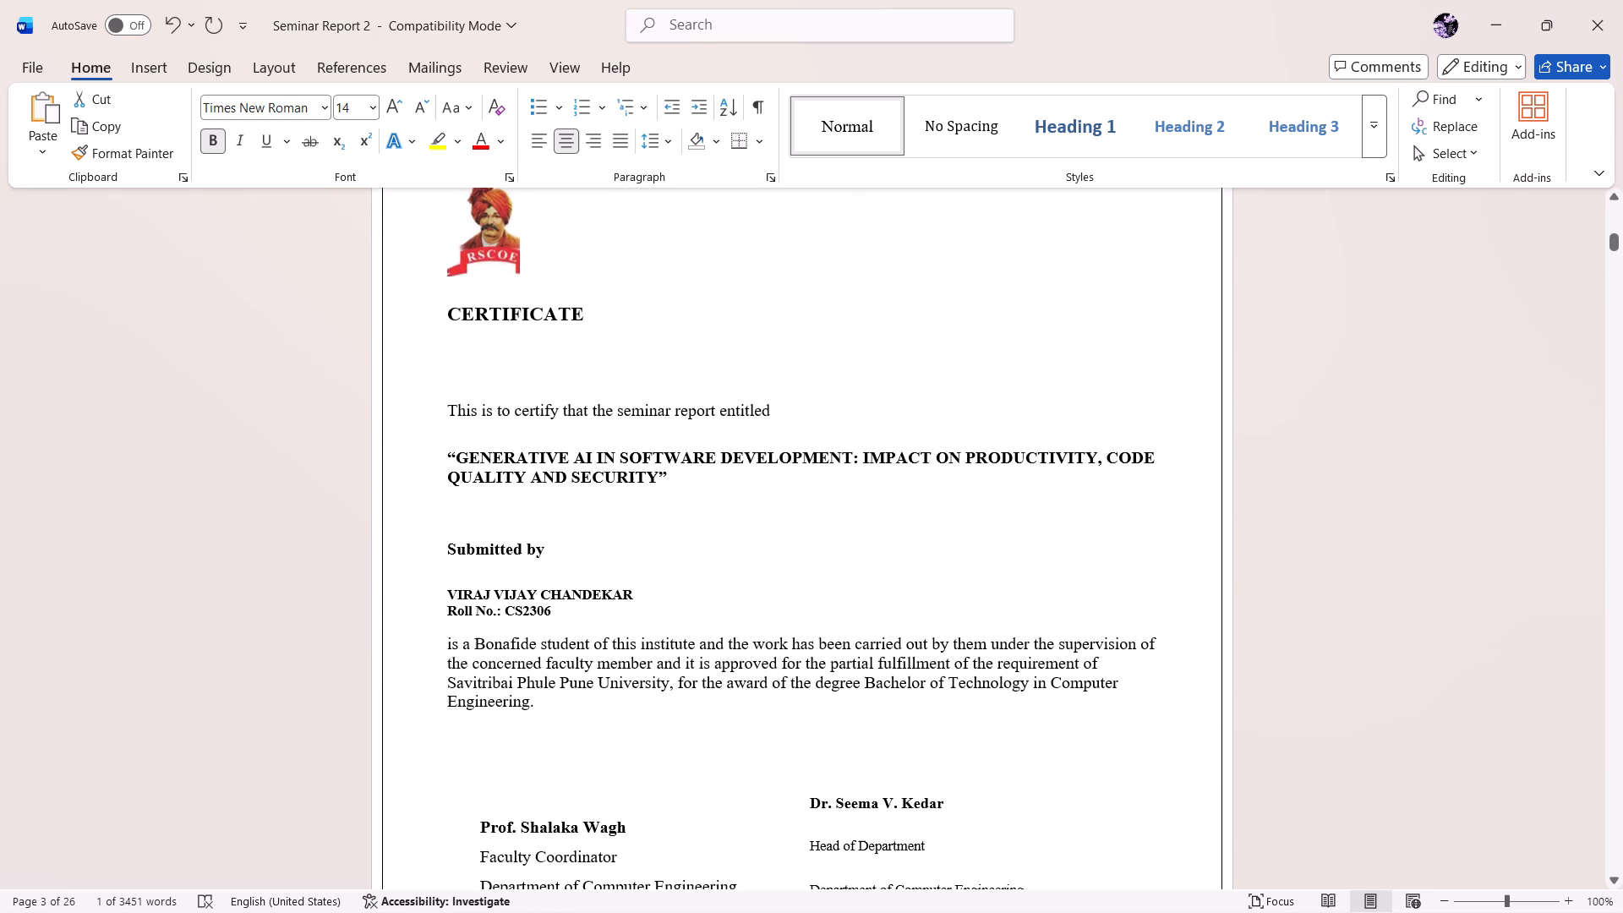
scroll(598, 560, up, 1)
drag(444, 299, 589, 565)
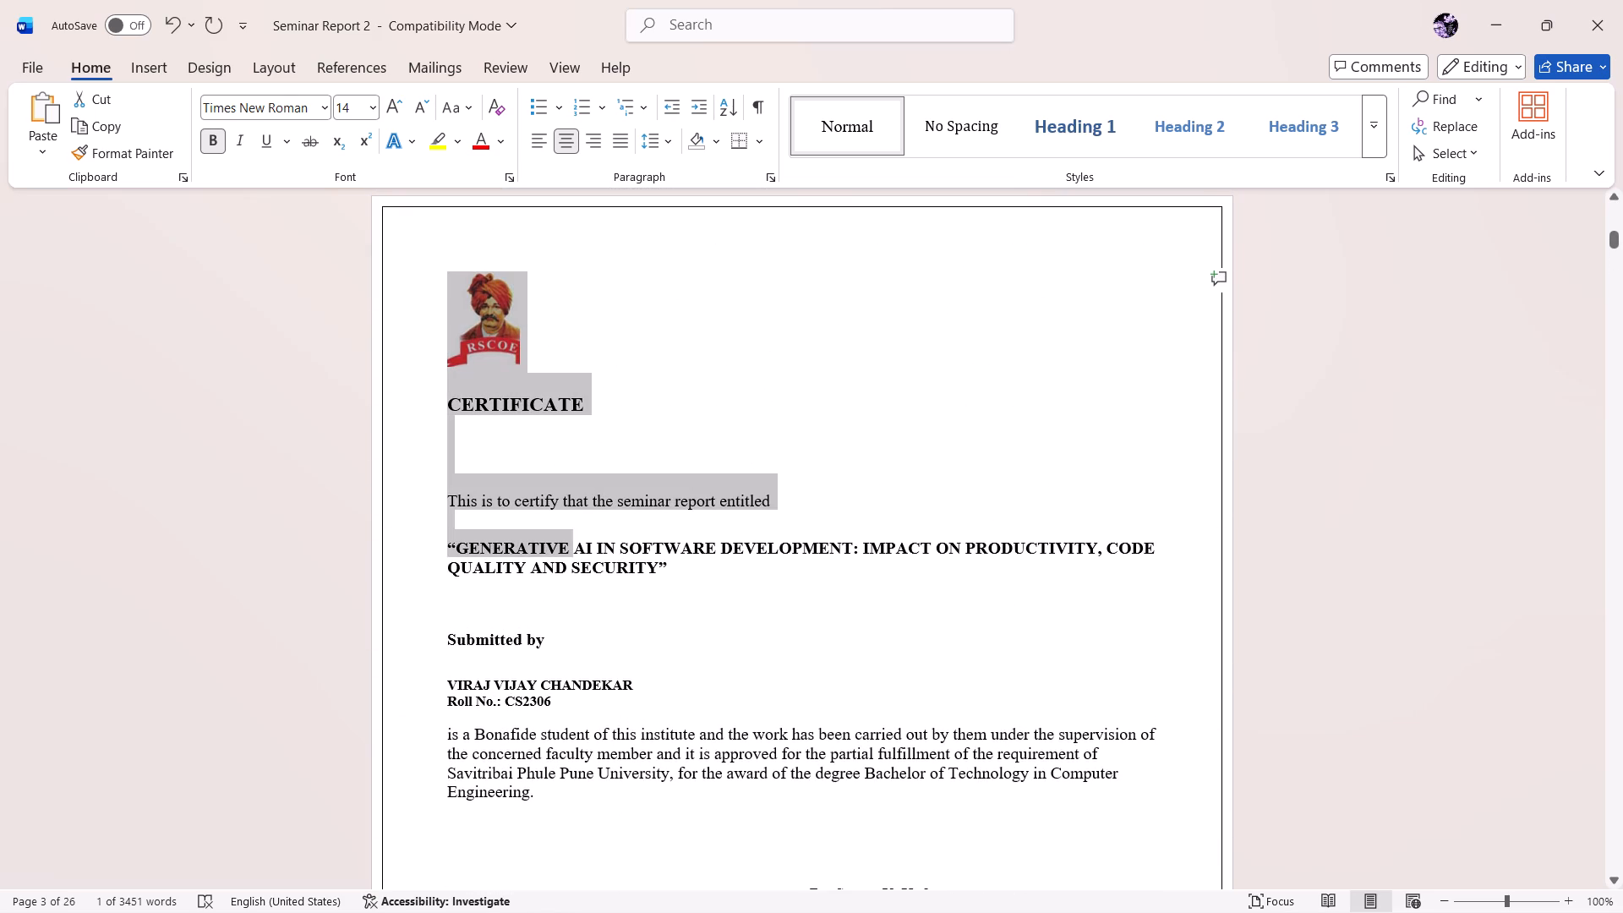
drag(589, 565, 834, 867)
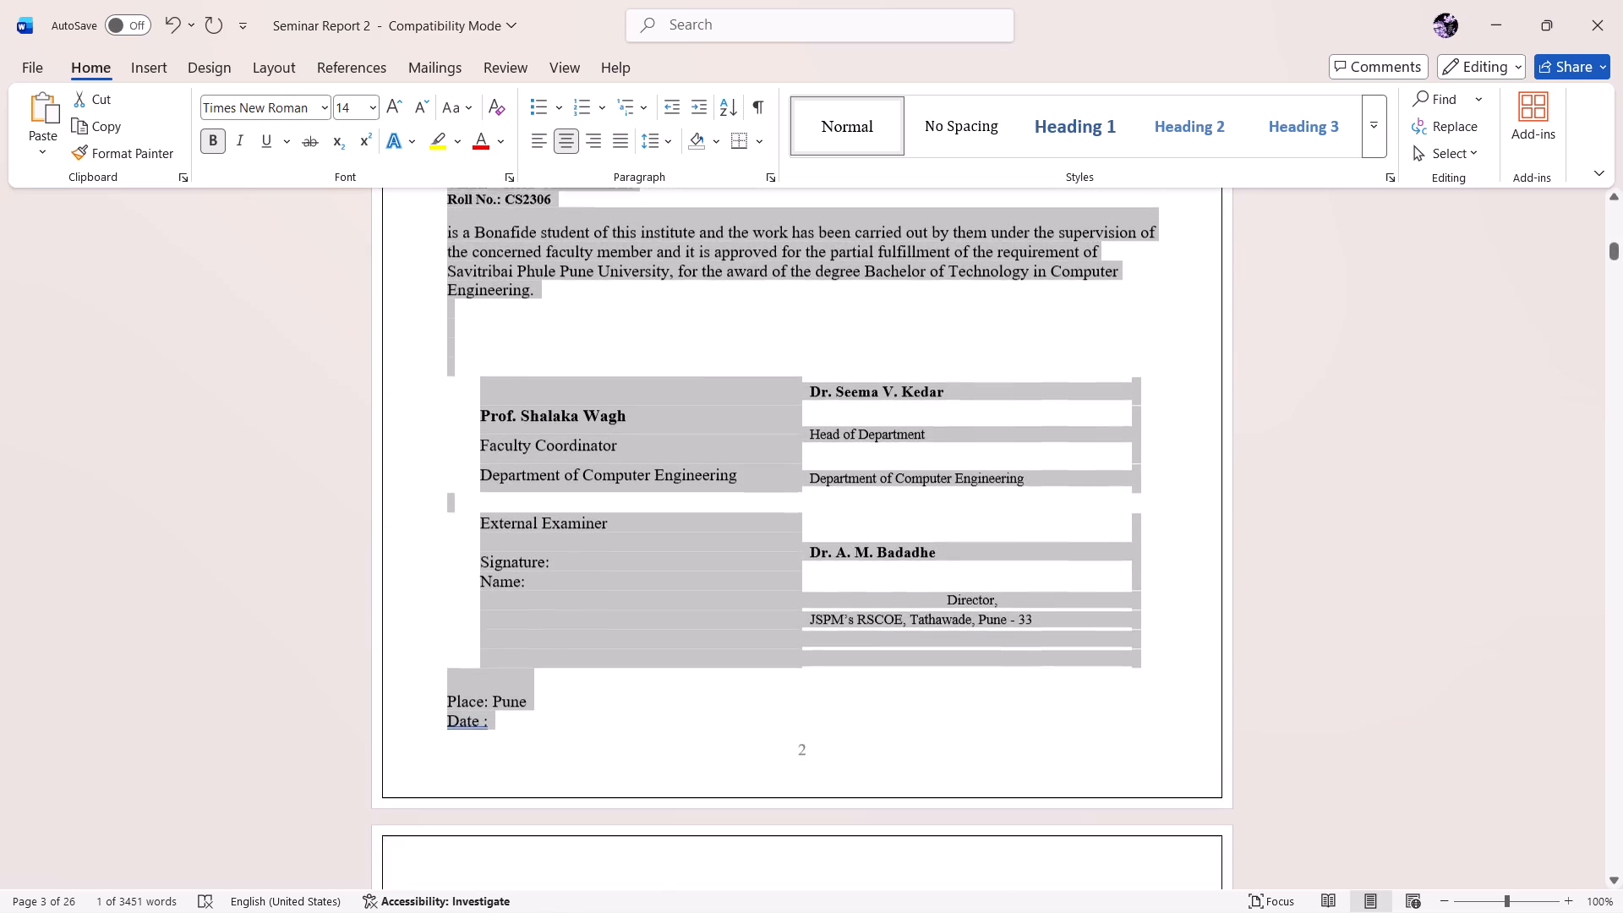
drag(834, 867, 721, 706)
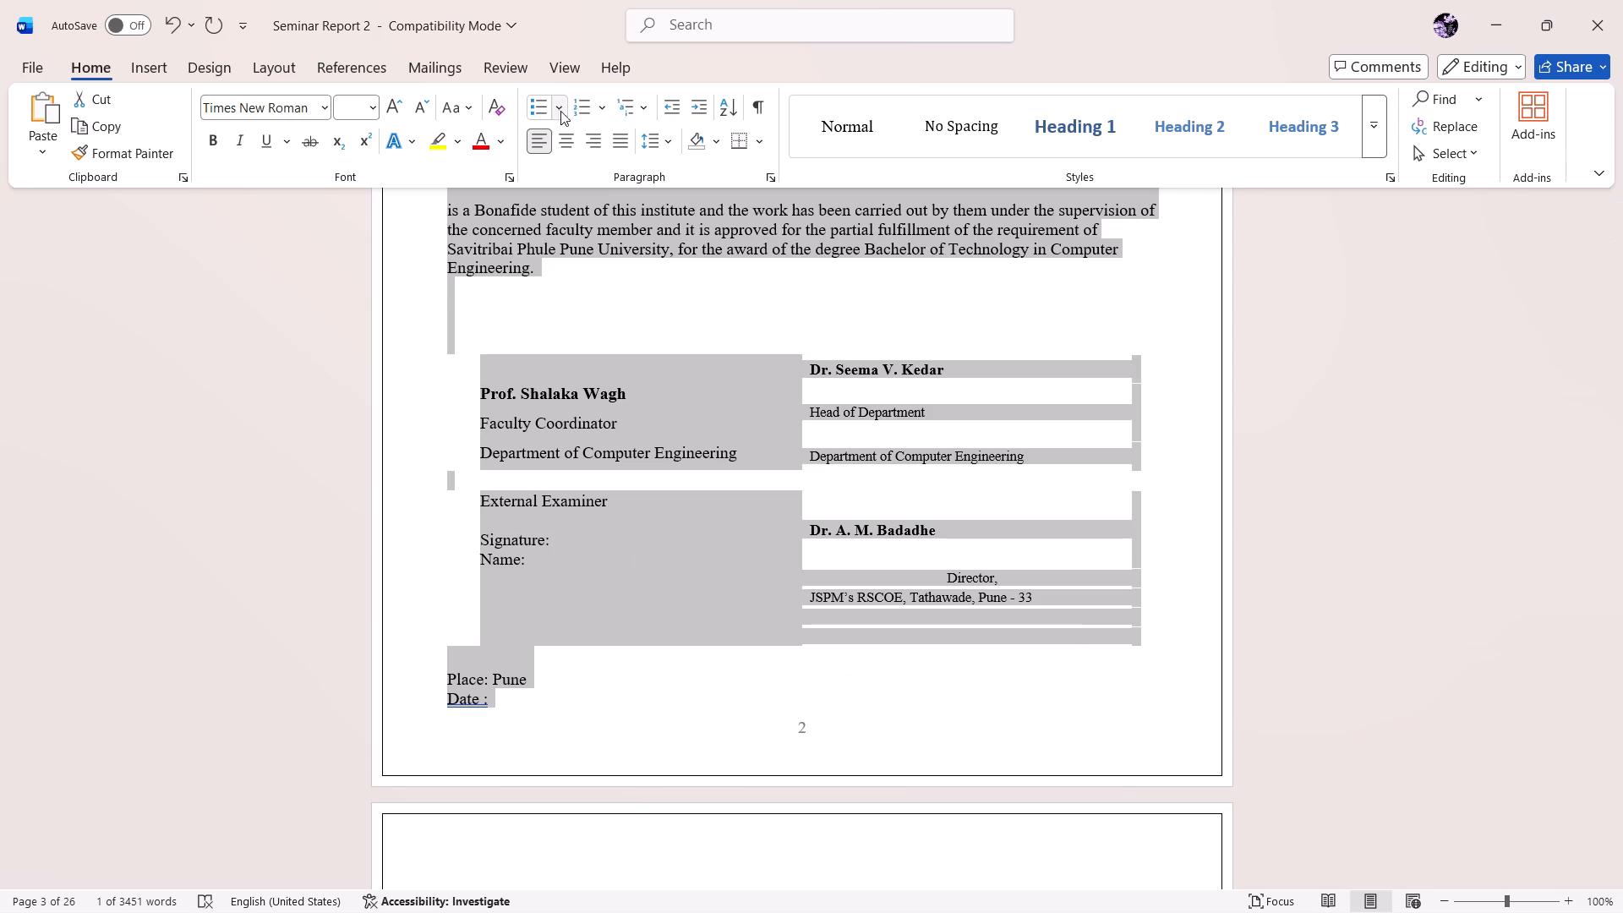
click(563, 133)
Remove blank lines above the A SEMINAR REPORT ON line at the top of the cover page.
scroll(611, 471, up, 4)
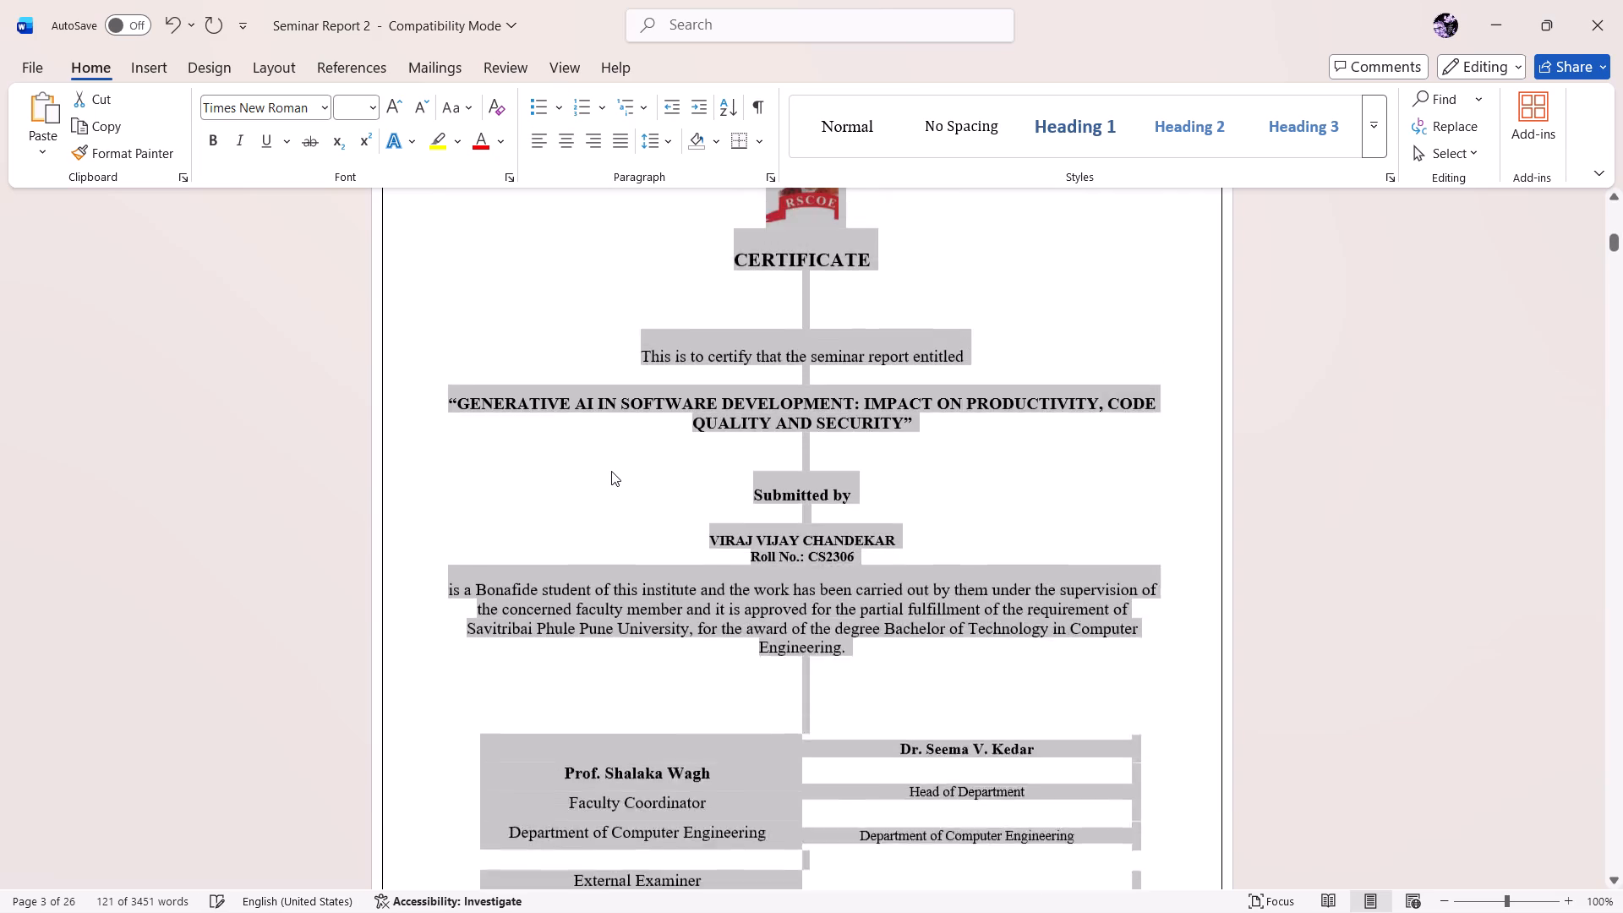
scroll(611, 471, up, 8)
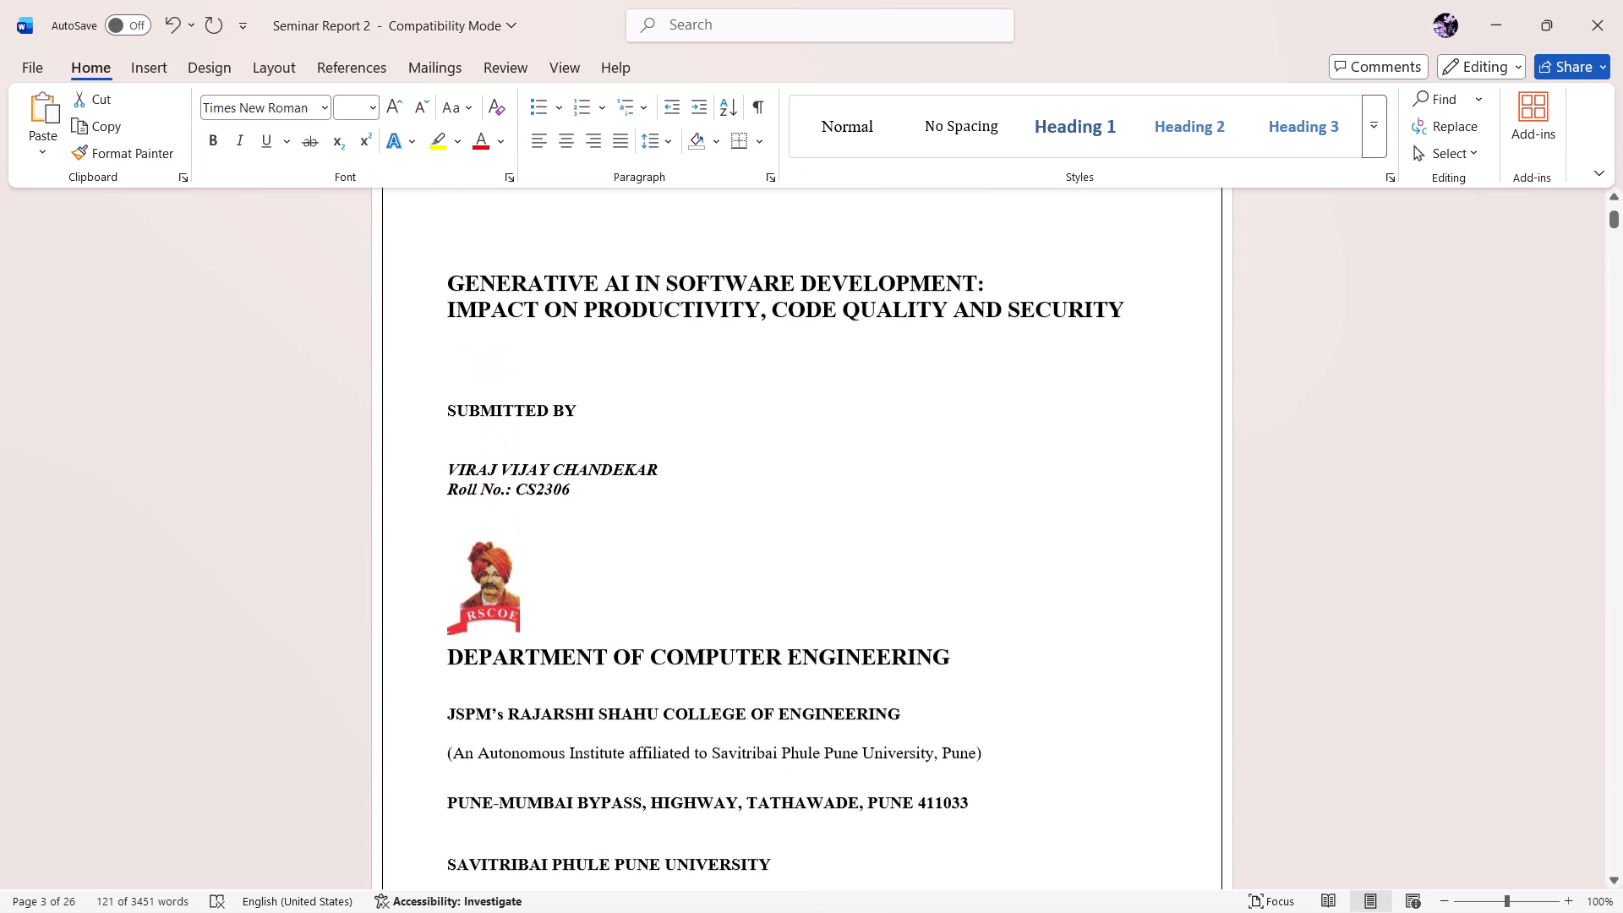
scroll(620, 411, up, 1)
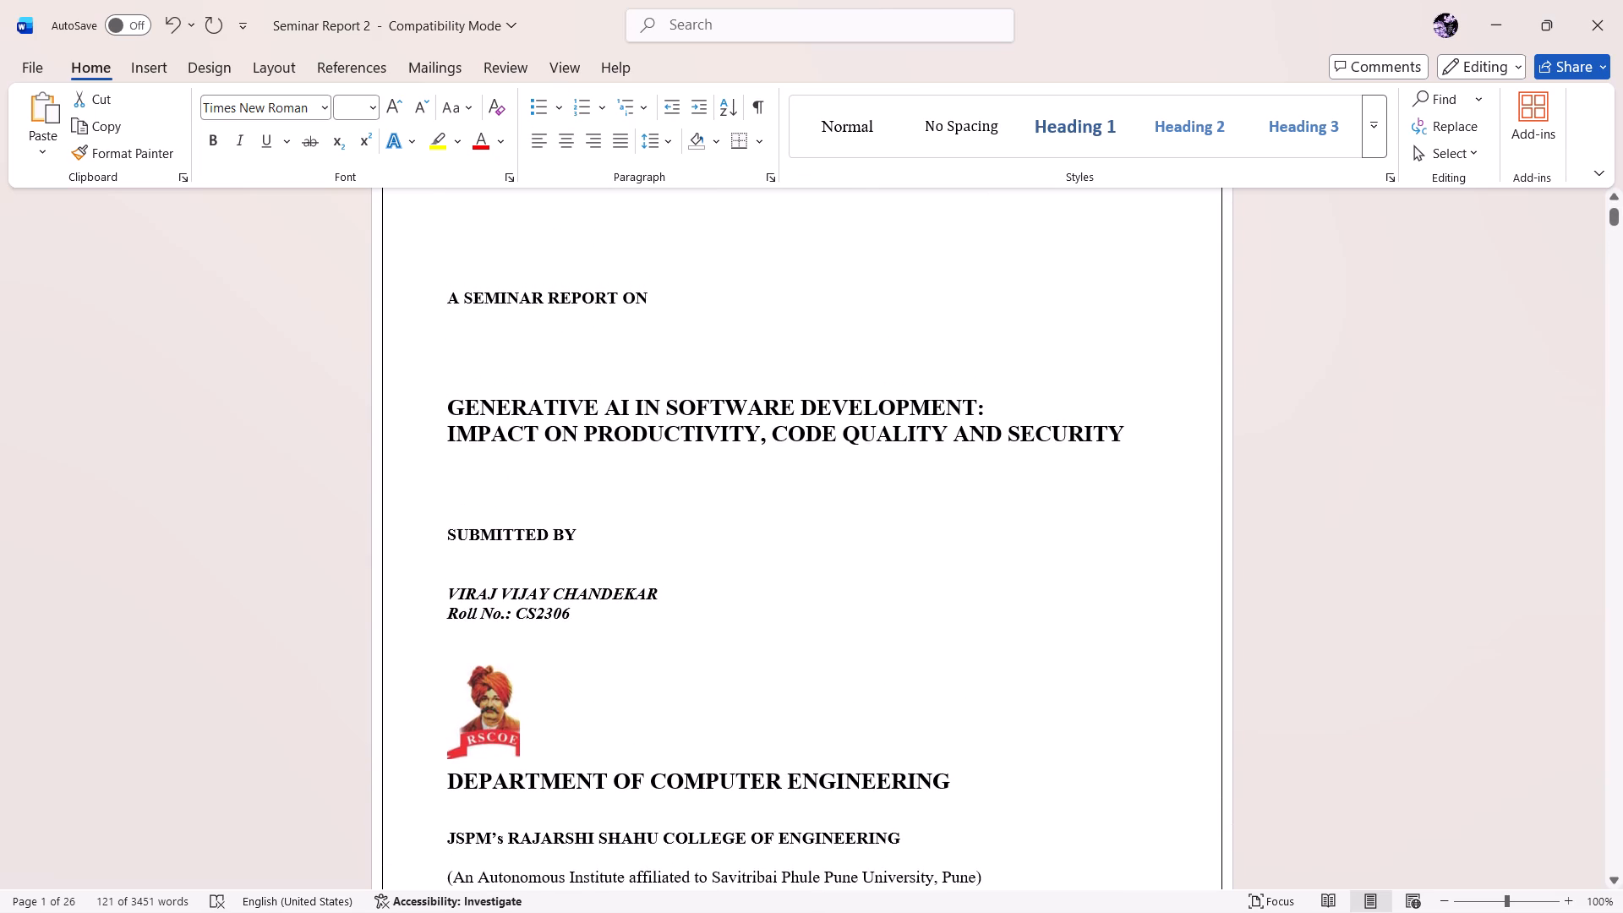
click(446, 292)
key(BackSpace)
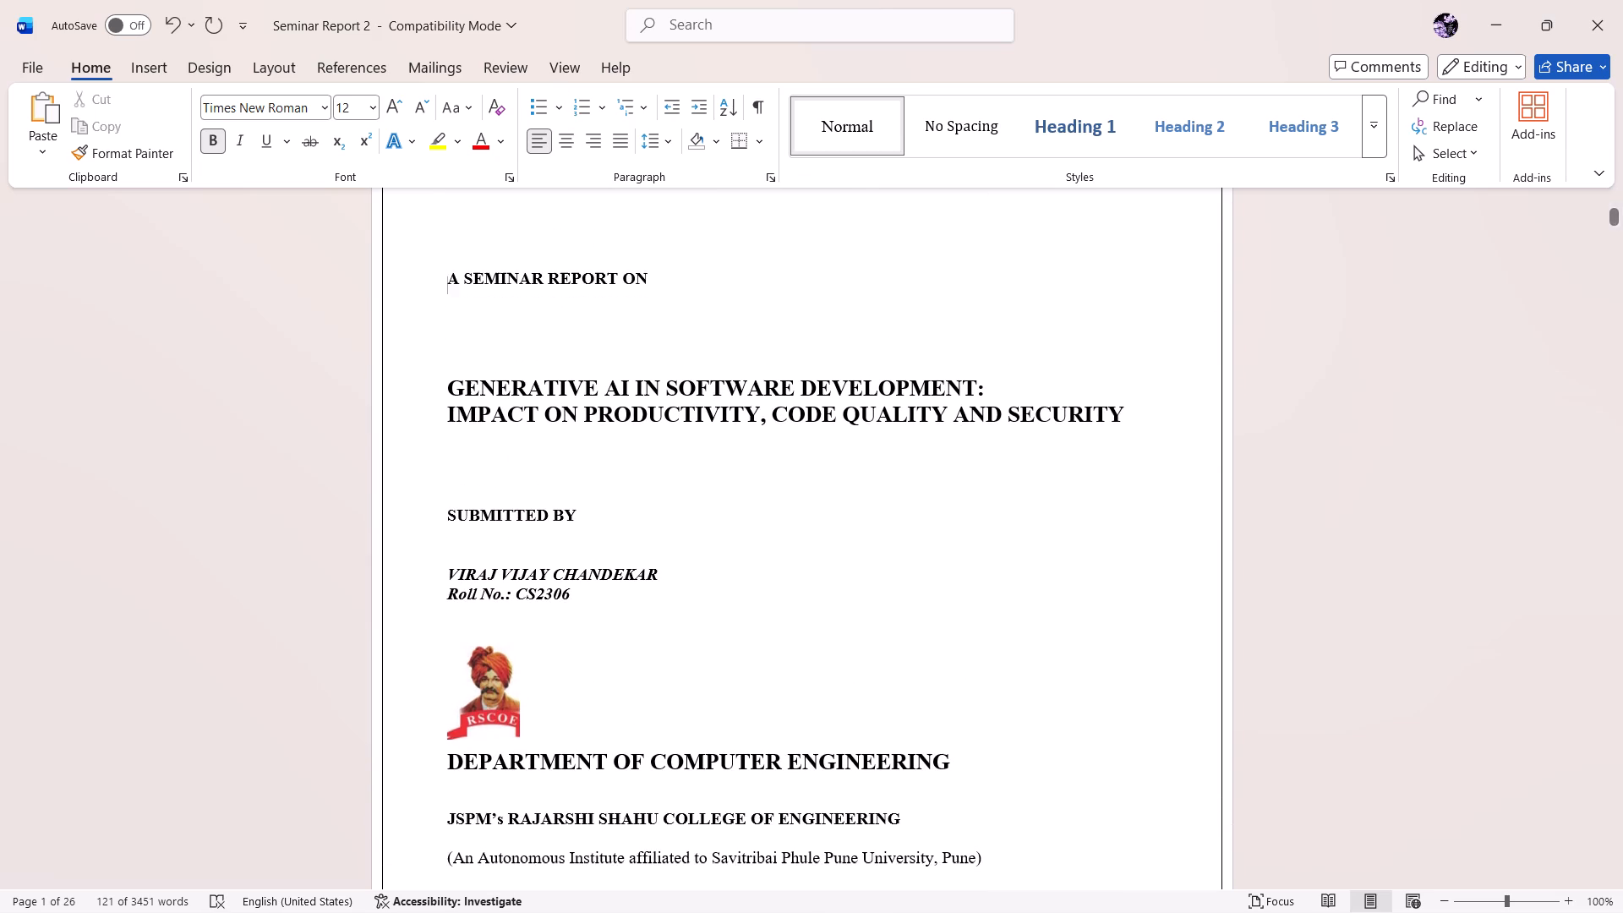
key(BackSpace)
key(BackSpace)
scroll(446, 292, up, 2)
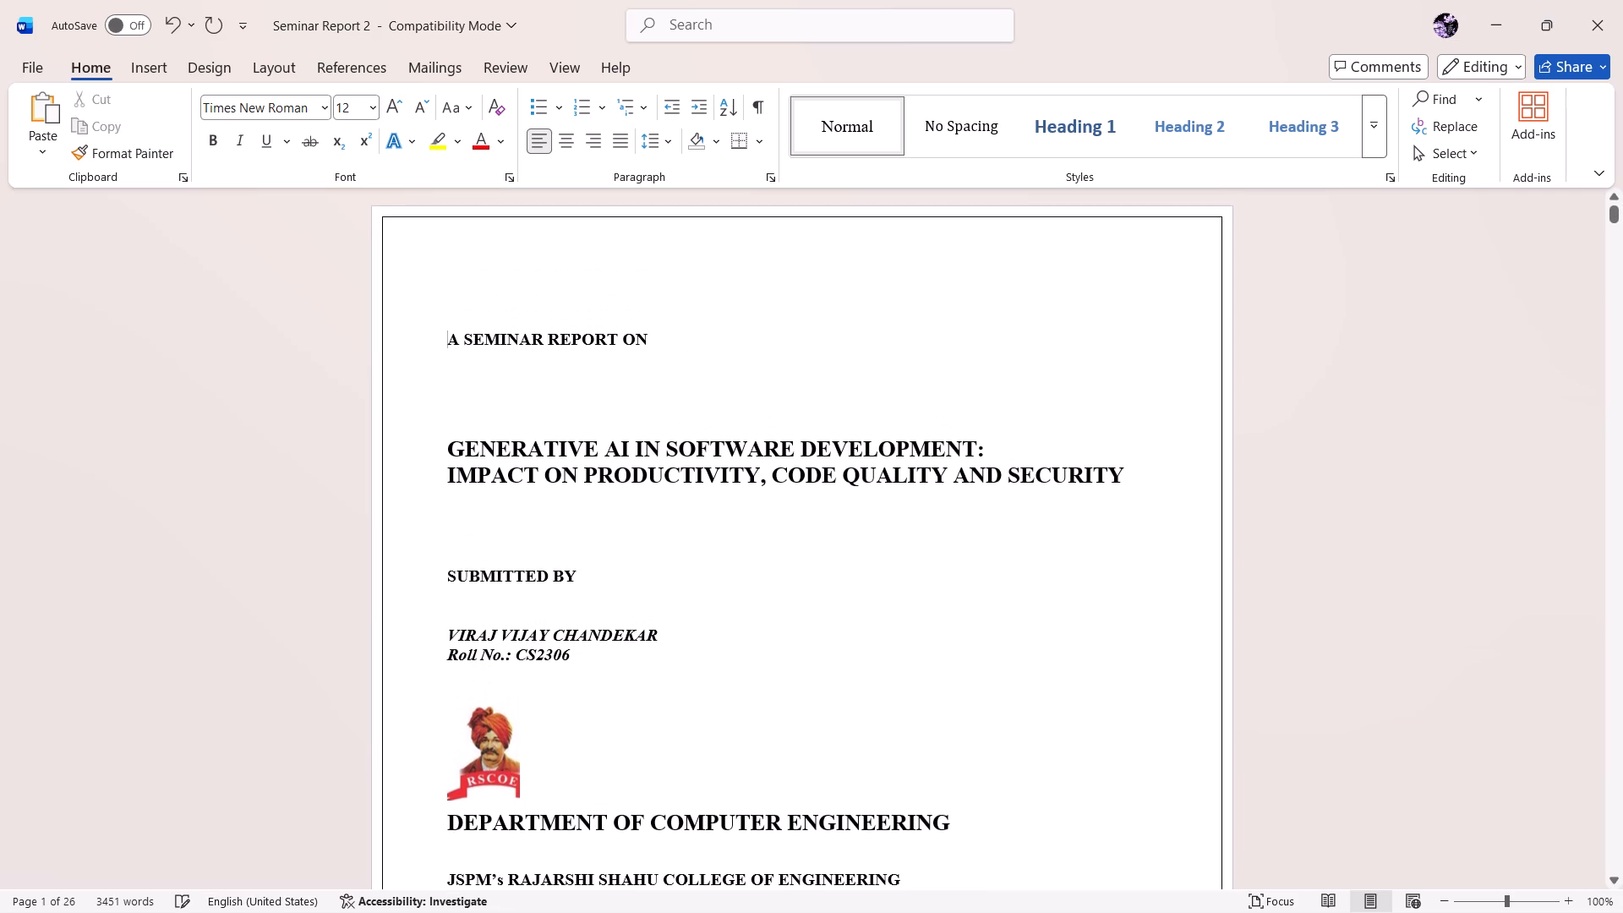
scroll(446, 292, up, 2)
key(BackSpace)
Center all cover page content, from A SEMINAR REPORT ON down to the ACADEMIC YEAR line, and save the report.
drag(446, 292, 696, 850)
click(566, 130)
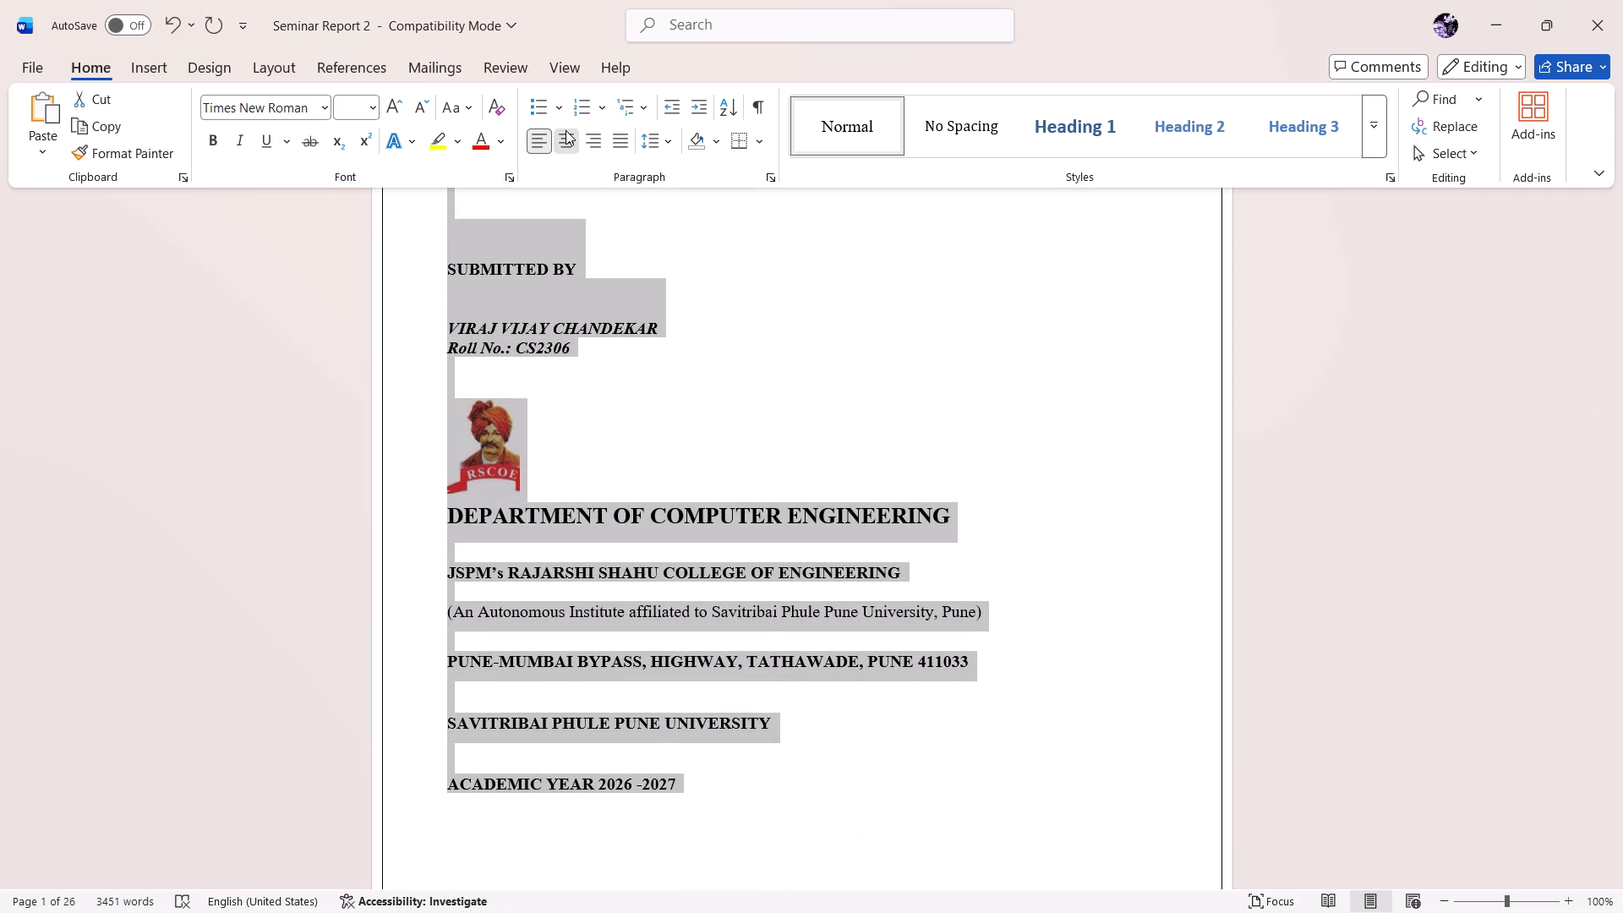
click(964, 330)
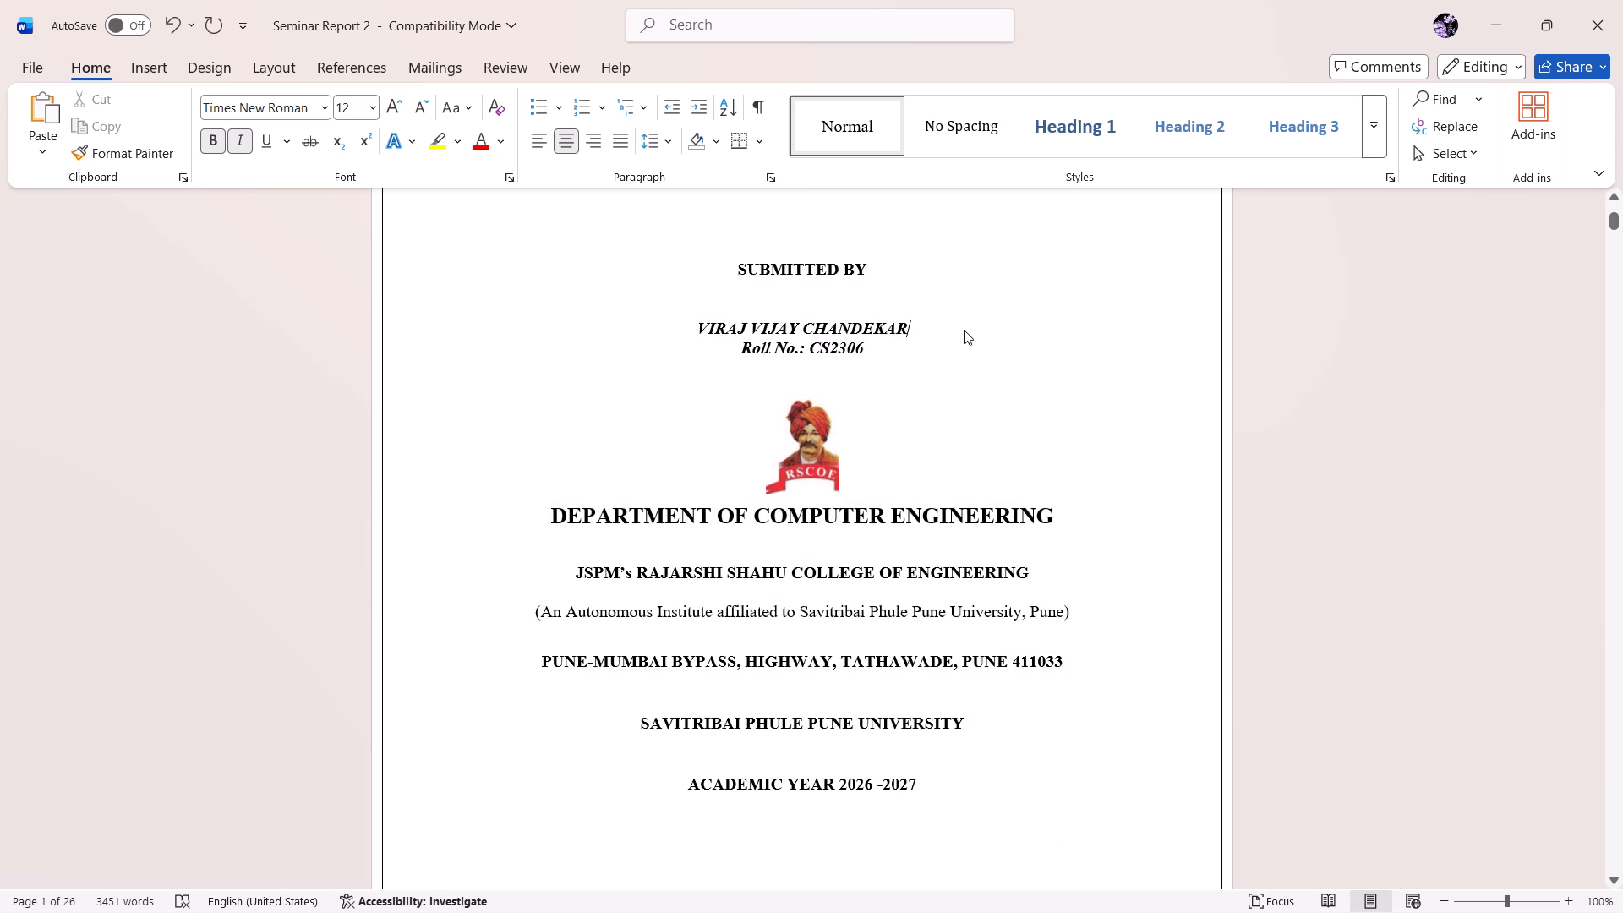
key(ctrl+s)
Center the ABSTRACT heading on the abstract page, leaving its body paragraphs left-aligned.
scroll(964, 330, down, 14)
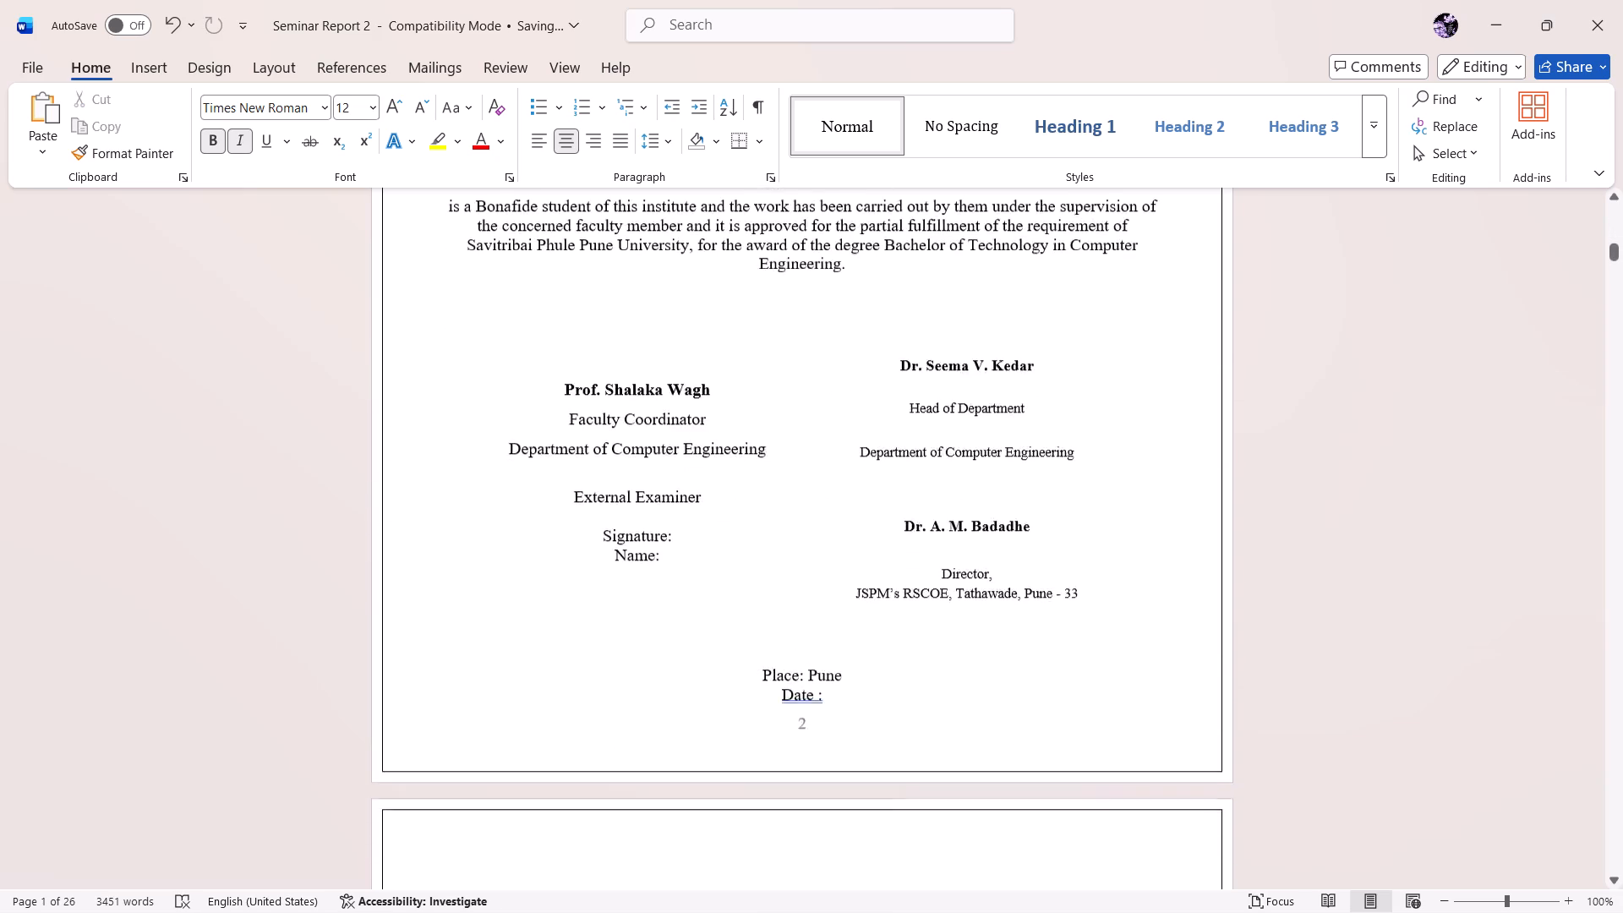
scroll(964, 330, down, 11)
scroll(964, 330, down, 10)
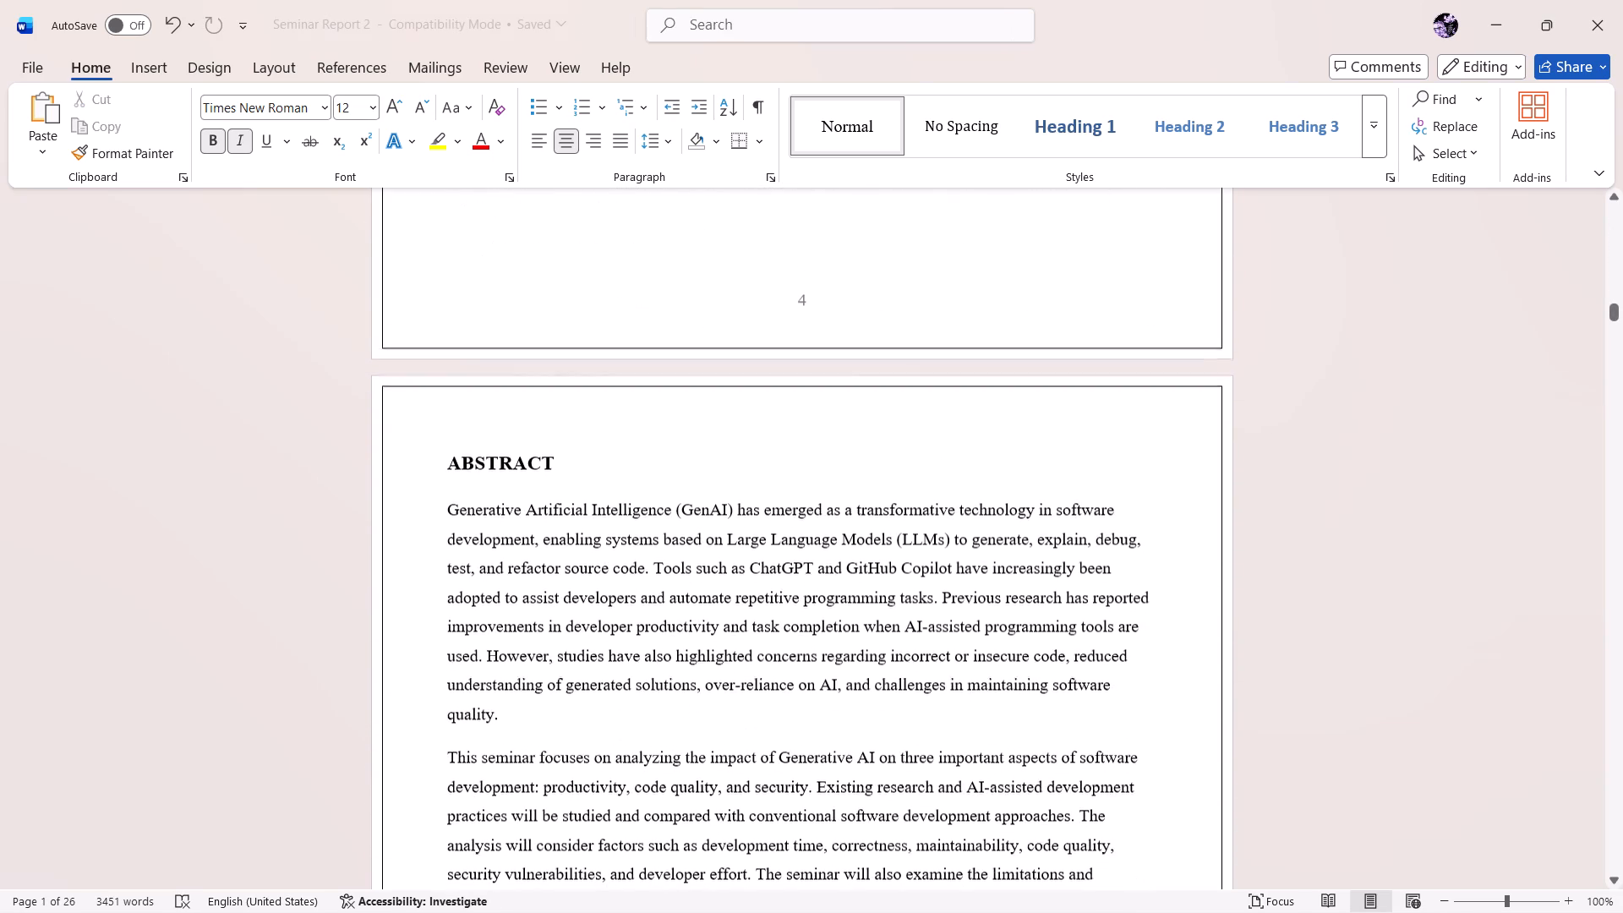
drag(436, 463, 561, 482)
click(570, 148)
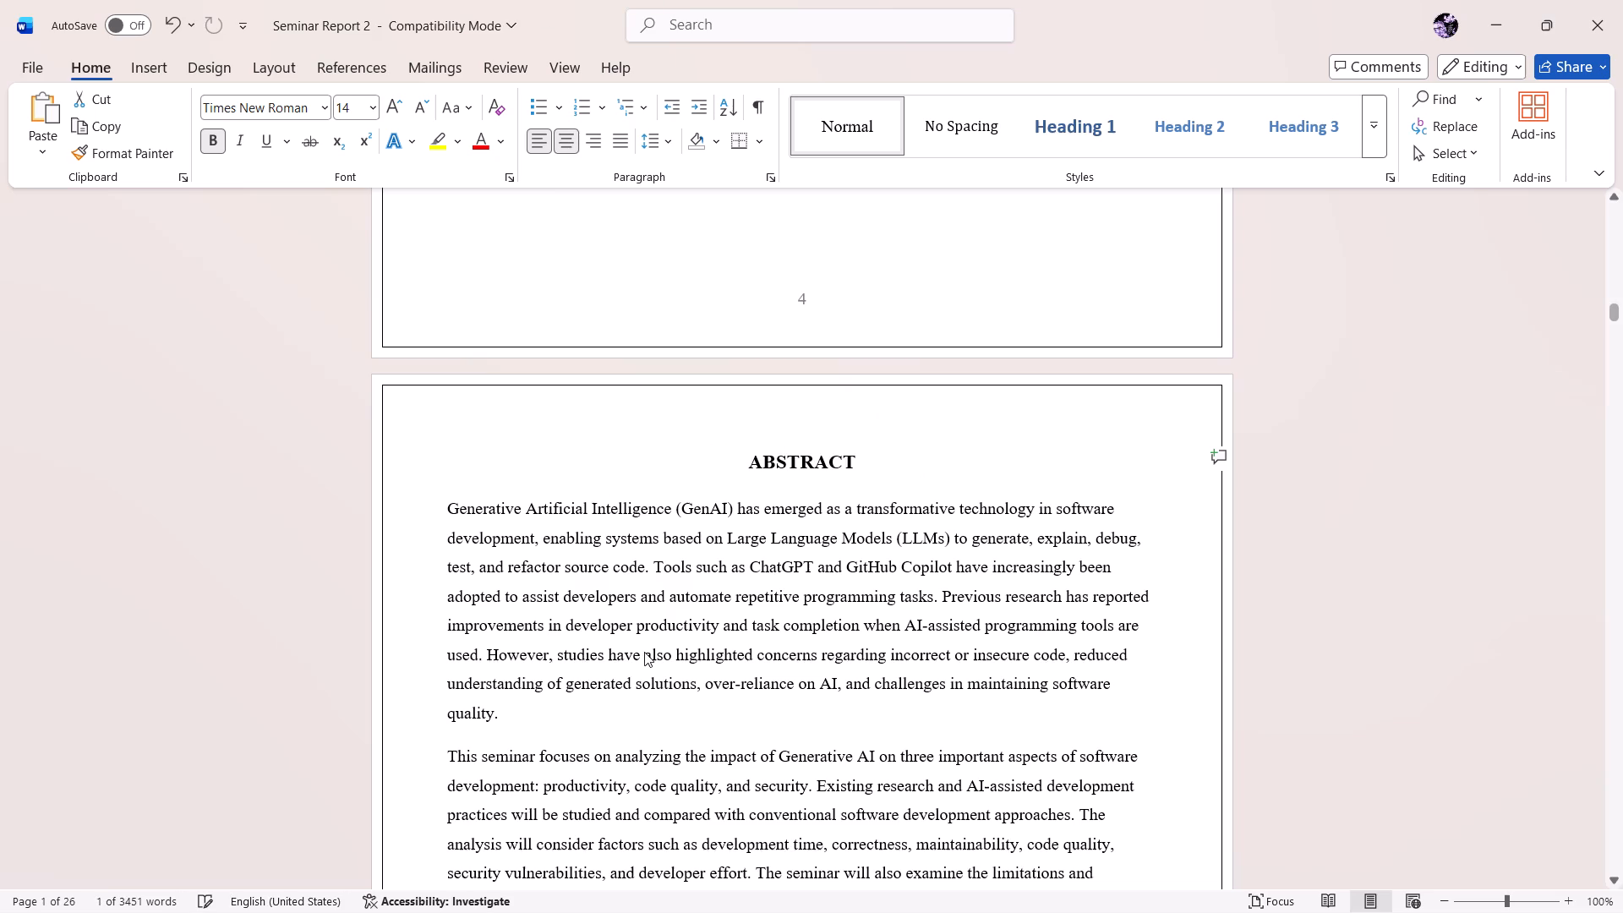
Center the TABLE OF CONTENTS heading above the contents entries.
scroll(644, 652, down, 10)
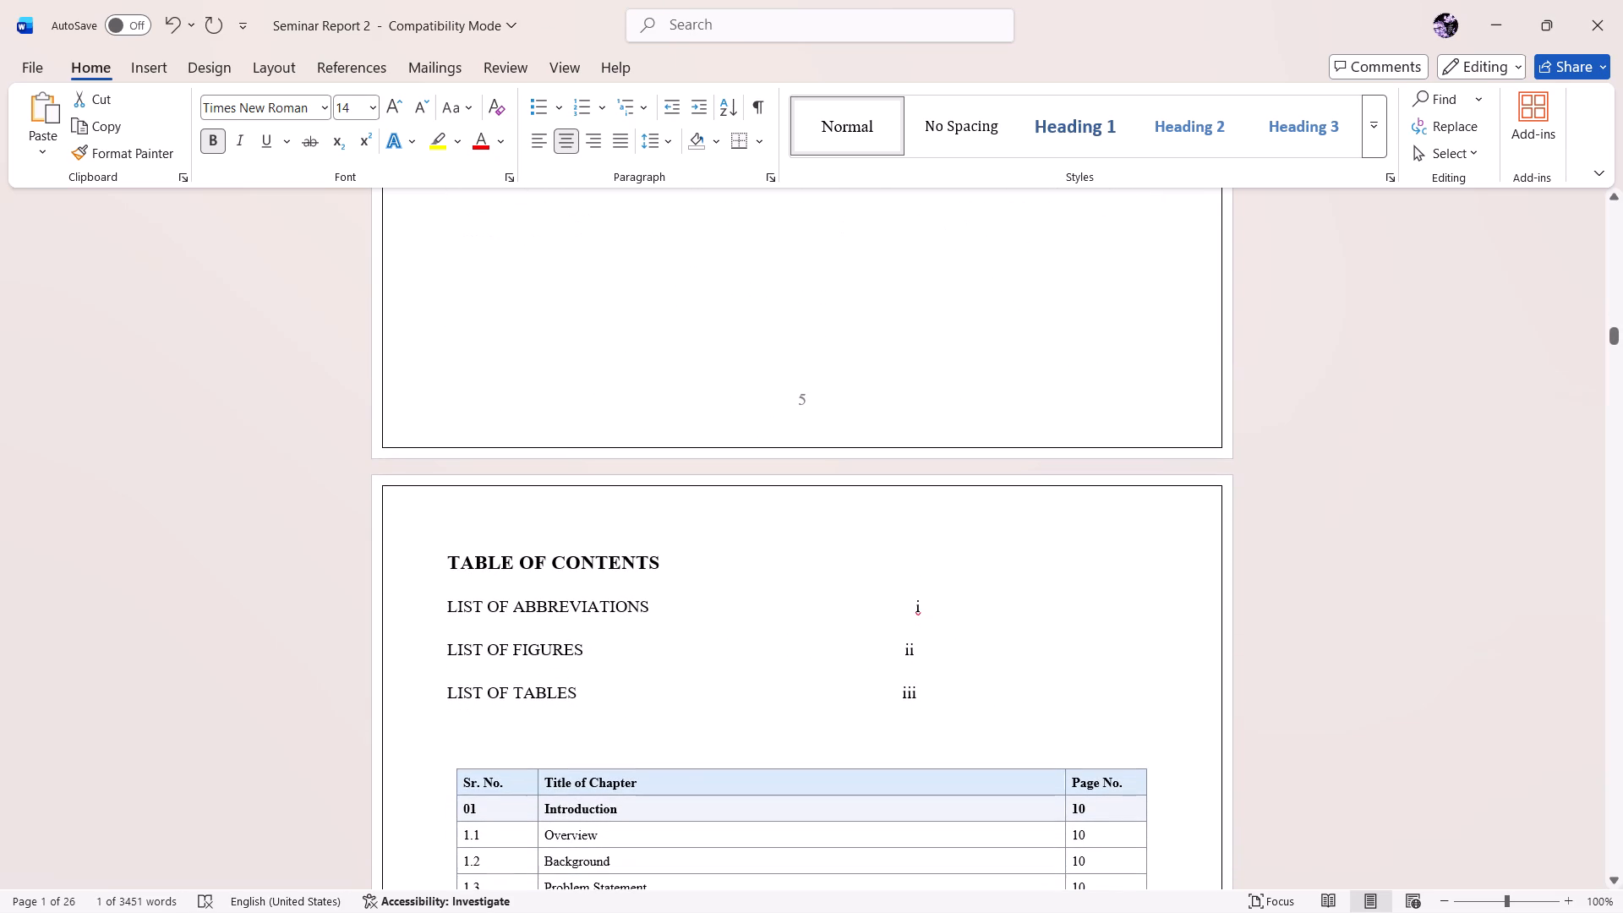
drag(450, 564, 640, 564)
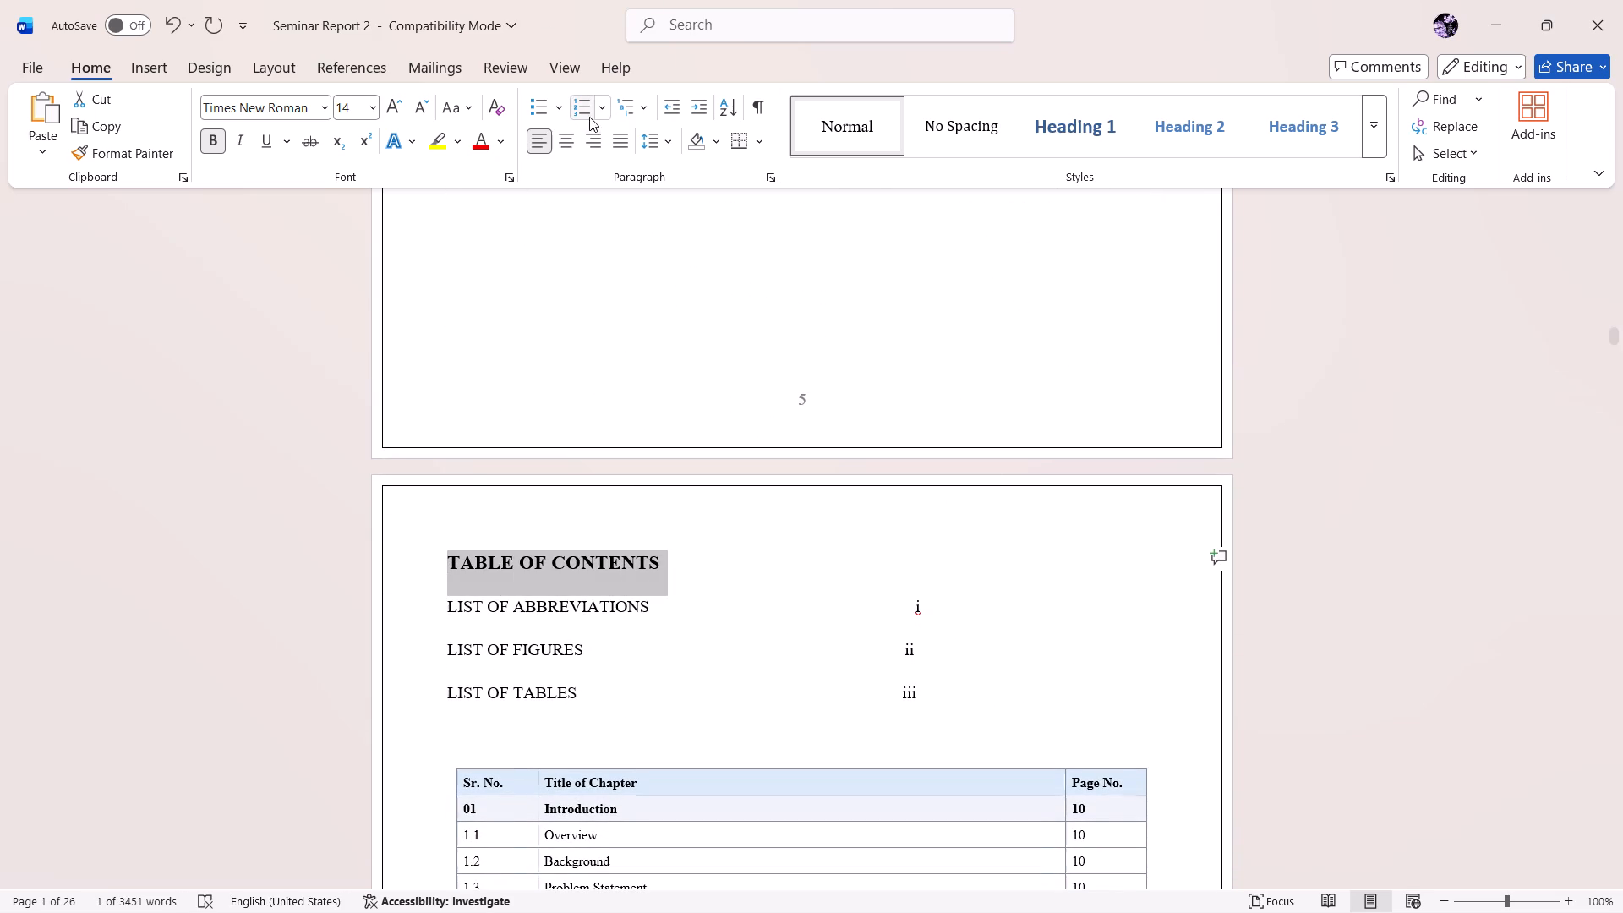
click(565, 139)
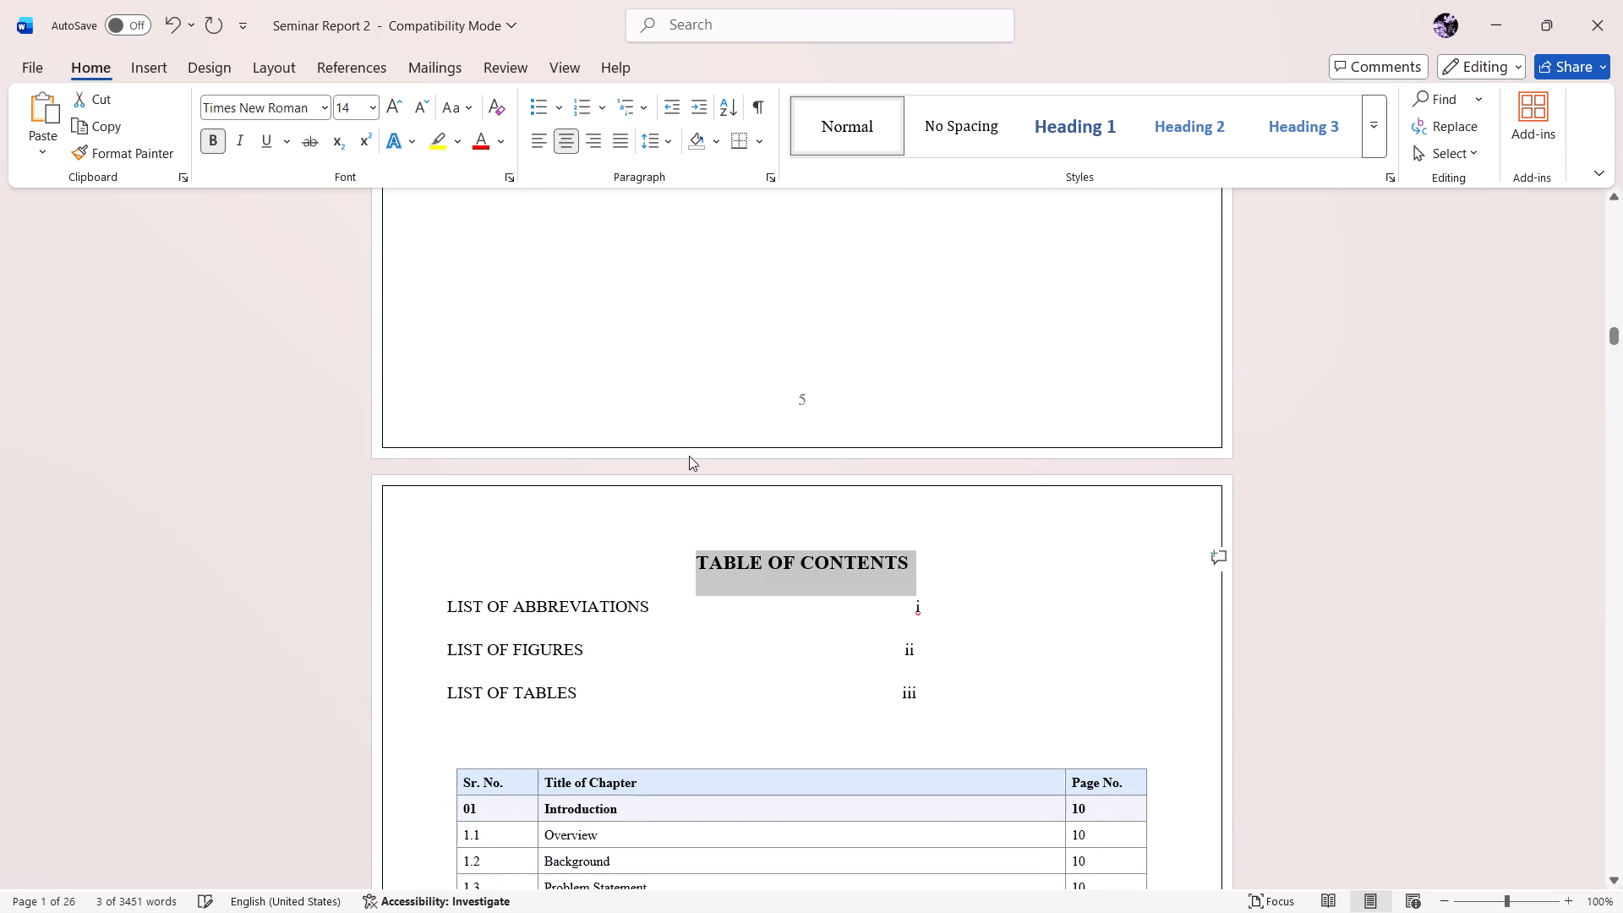
Center the LIST OF ABBREVIATIONS heading above the abbreviations table.
scroll(689, 456, down, 10)
scroll(689, 456, down, 11)
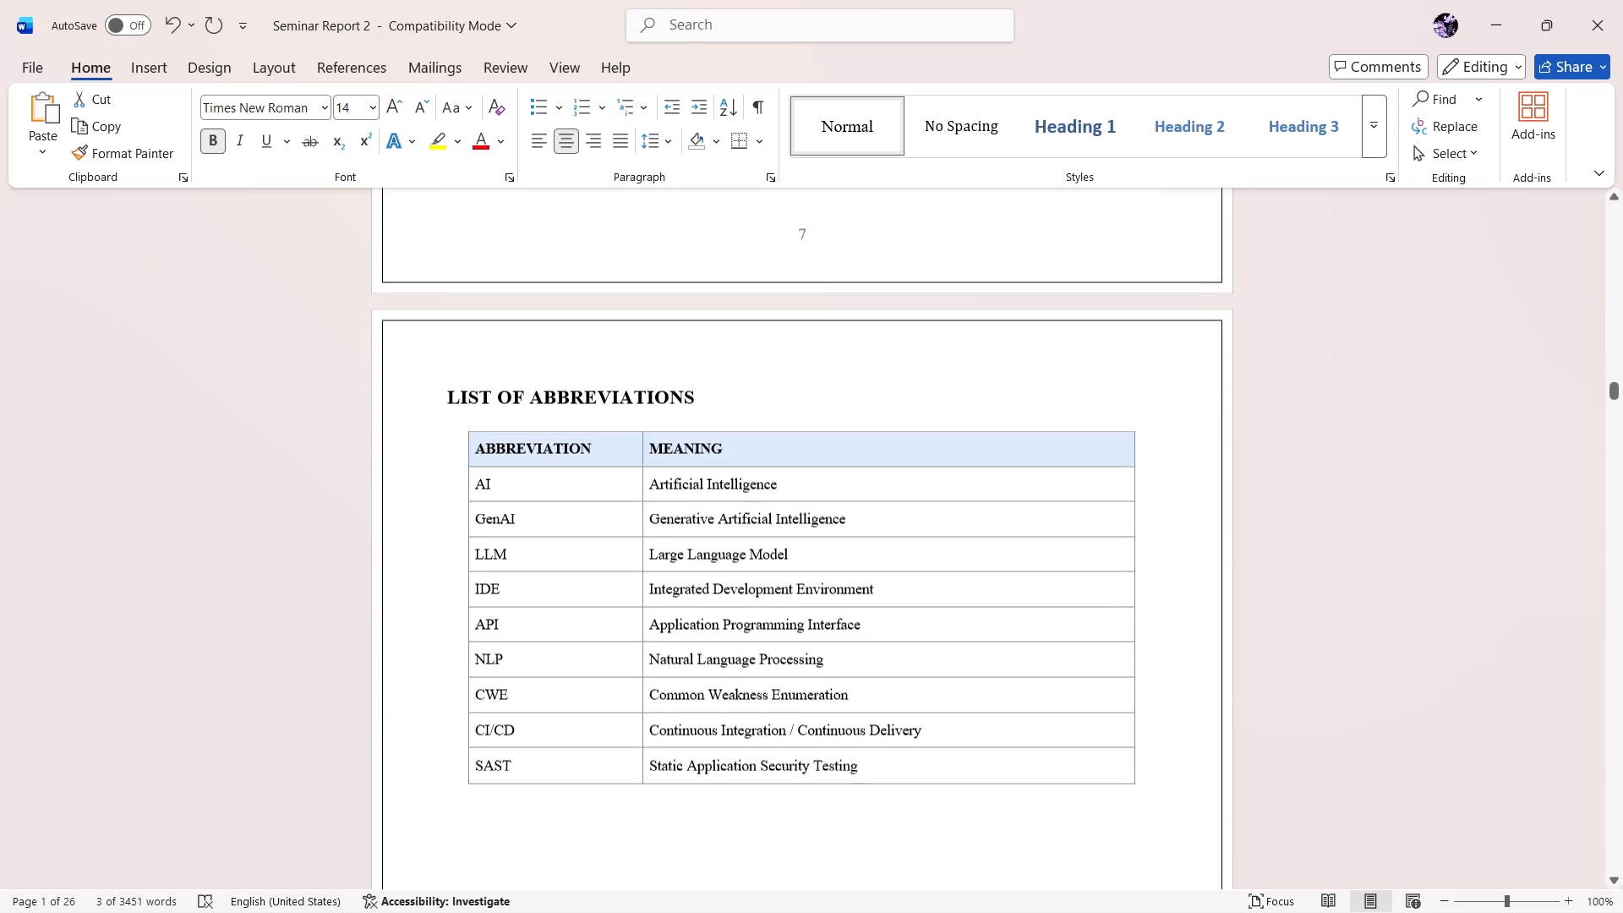
drag(451, 384, 710, 369)
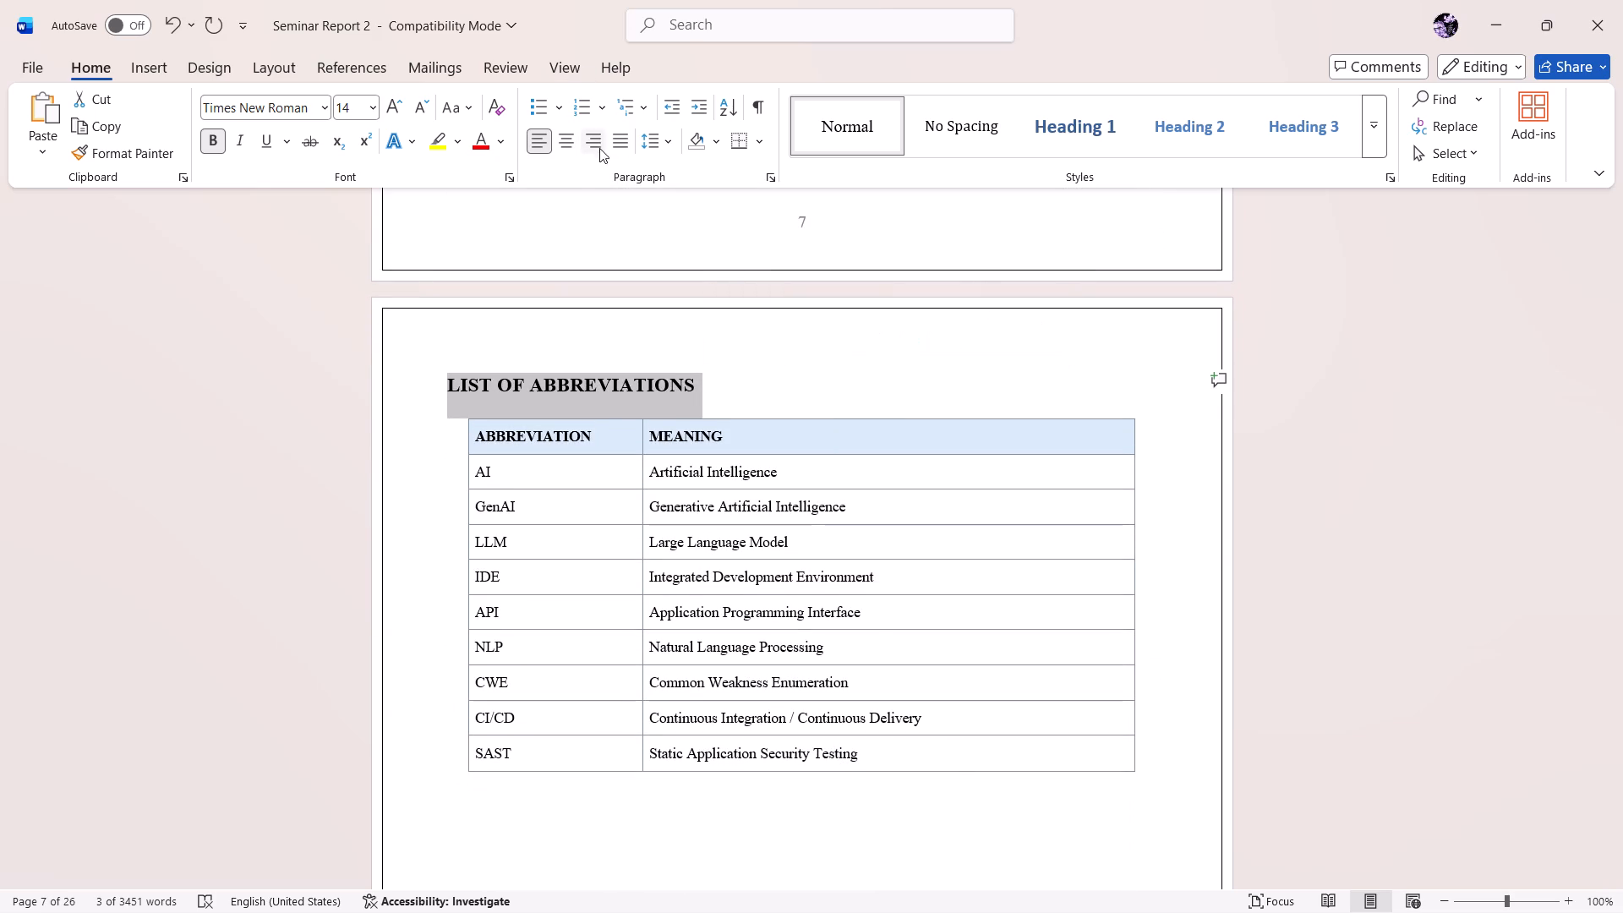
click(576, 147)
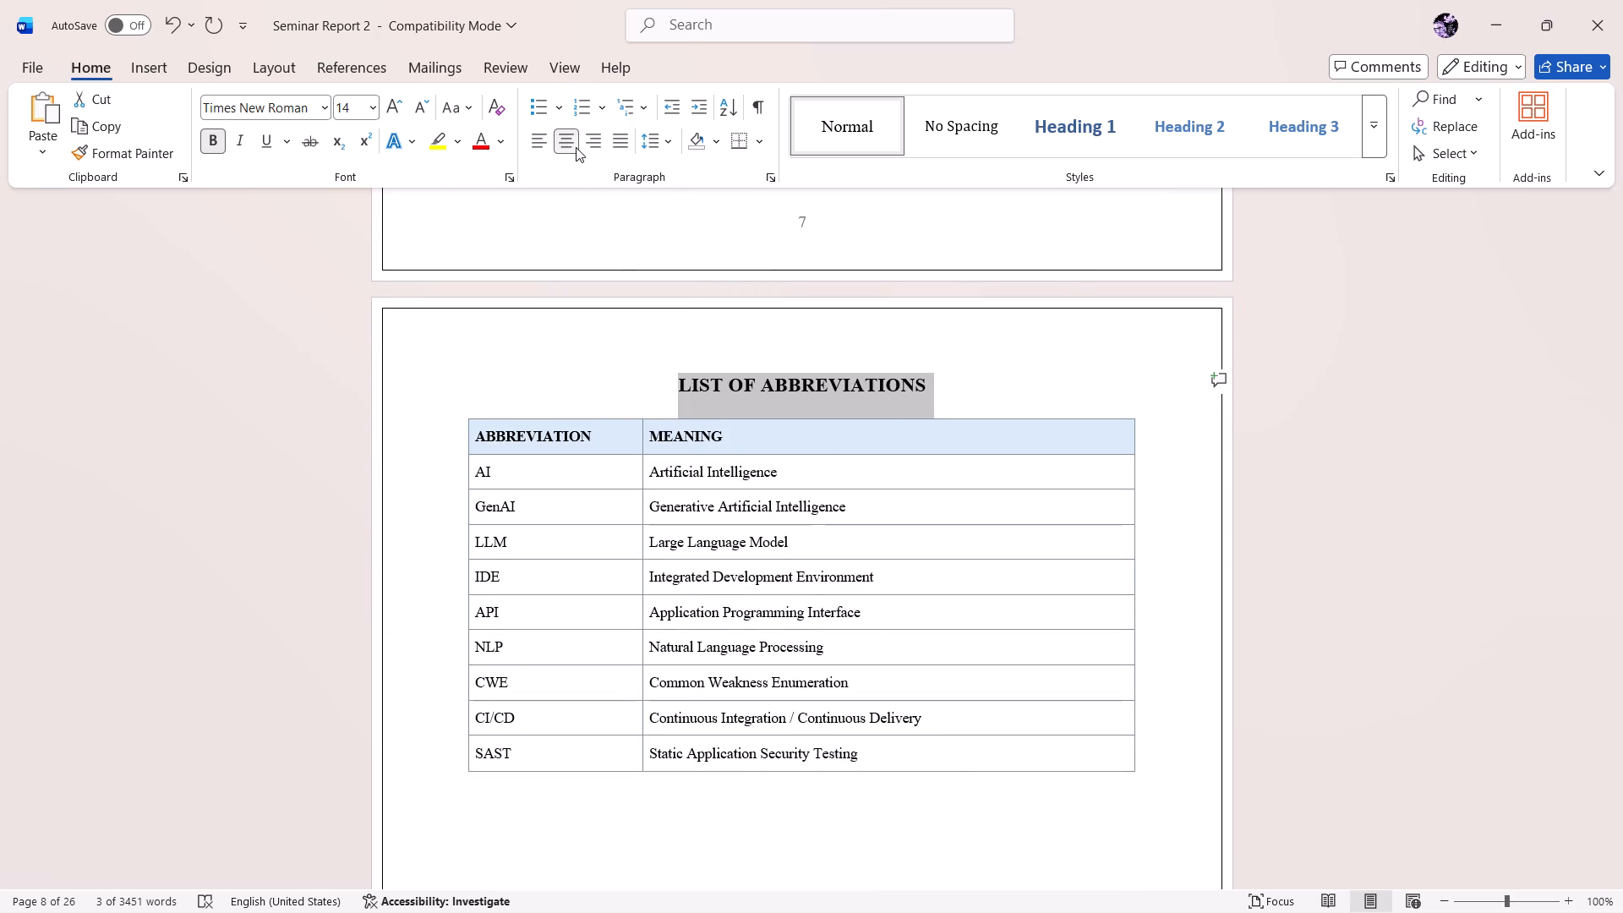
Center the LIST OF FIGURES heading above the figures table.
scroll(708, 609, down, 9)
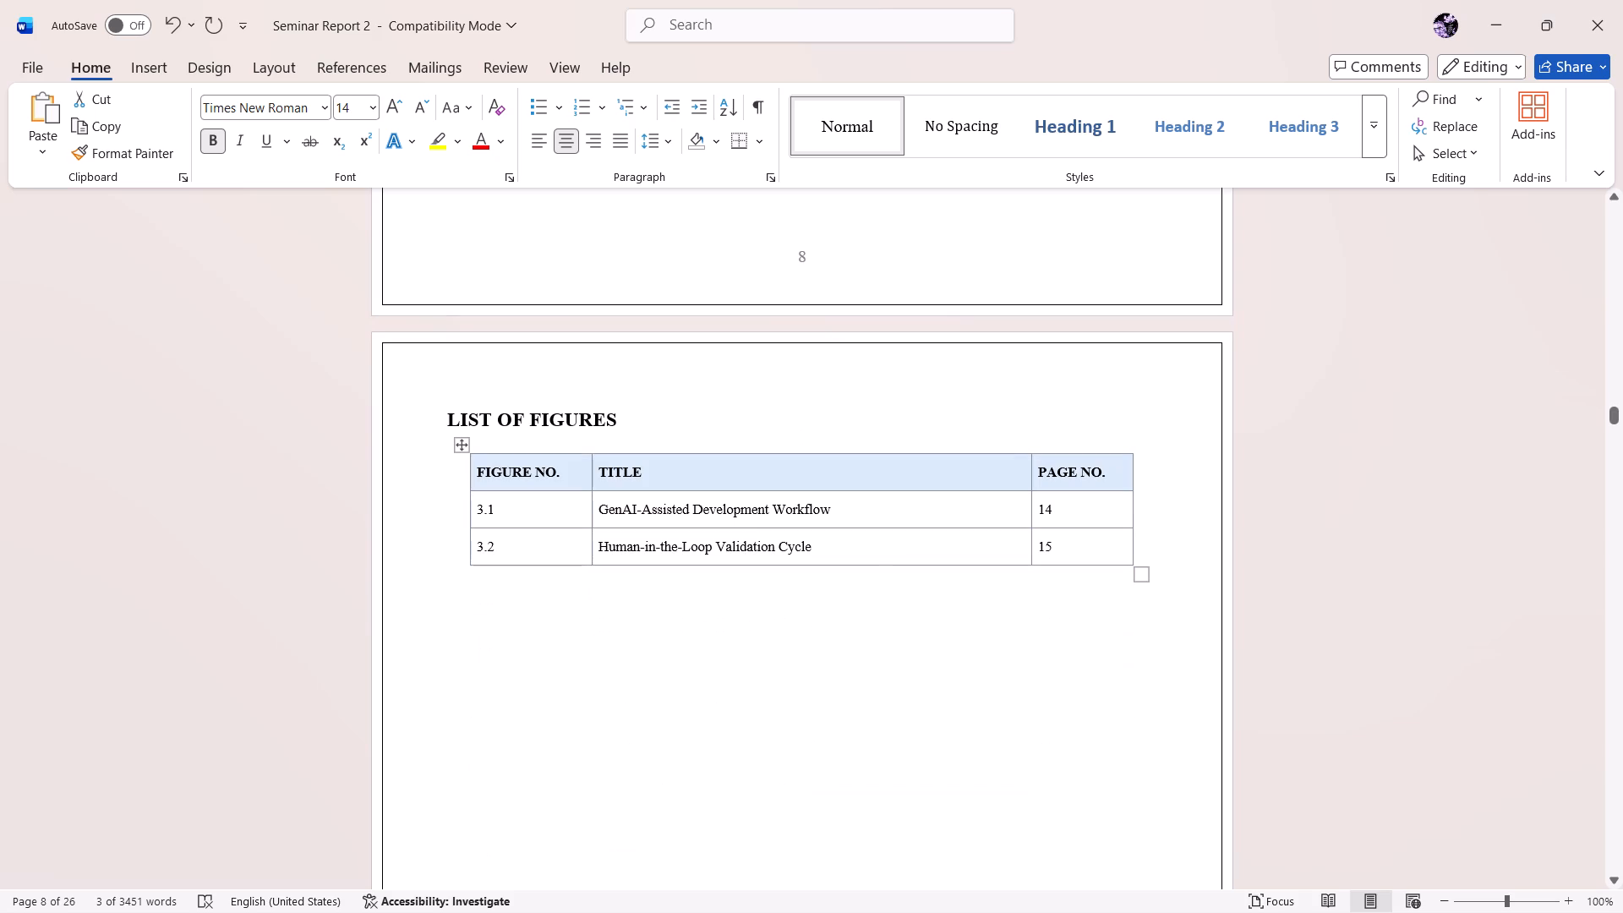
drag(448, 420, 565, 421)
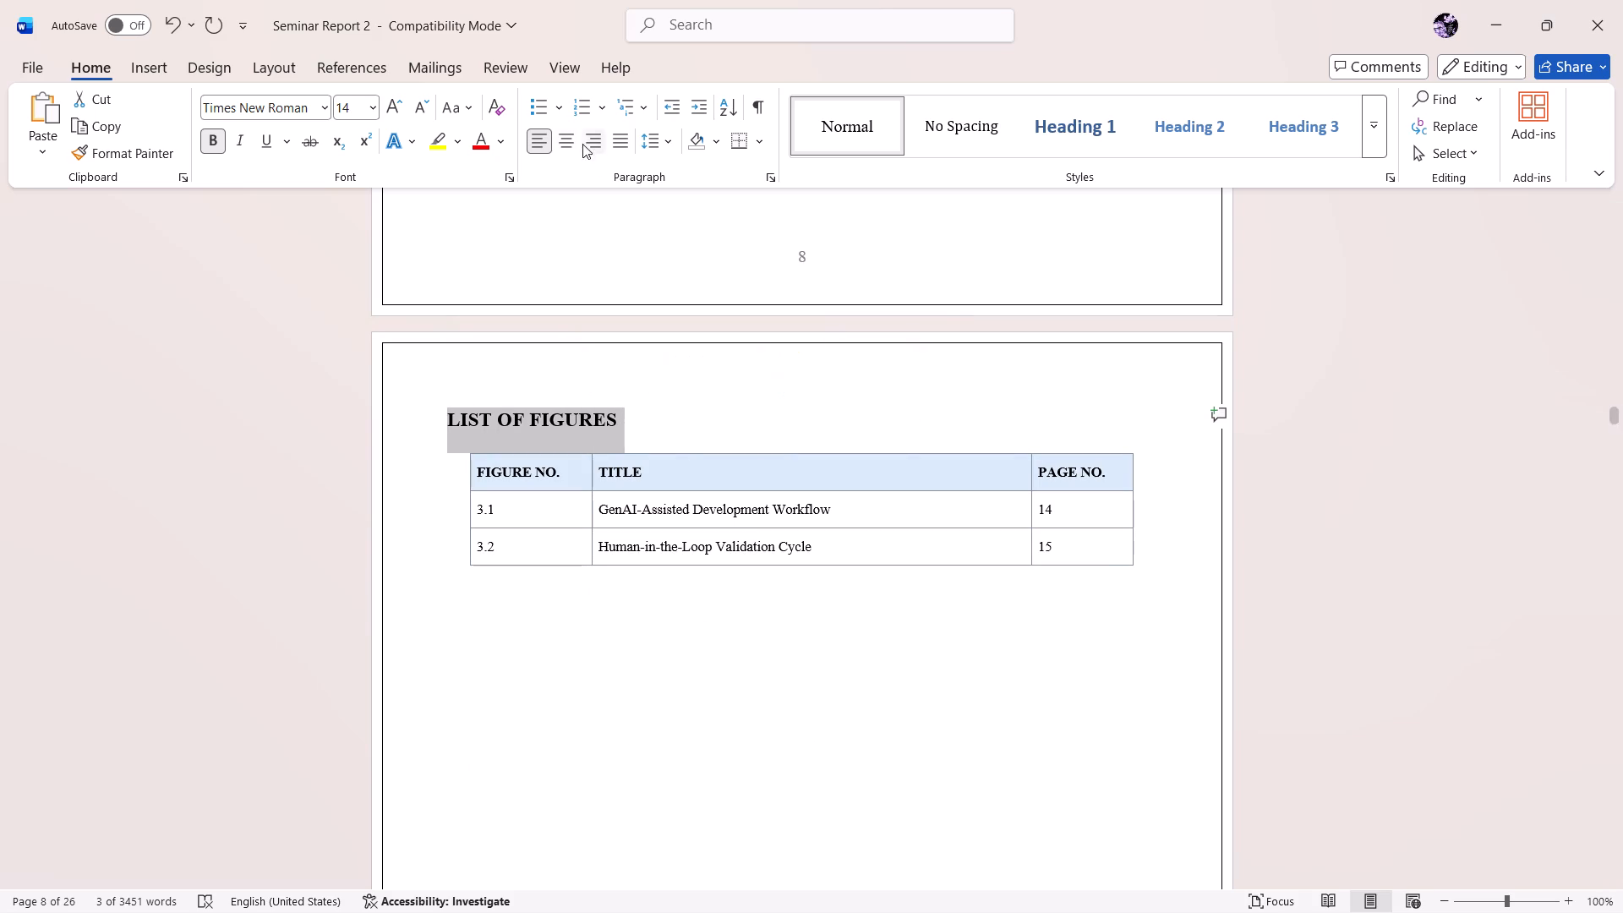
click(567, 137)
Center the LIST OF TABLES heading above the table listing.
scroll(688, 652, down, 7)
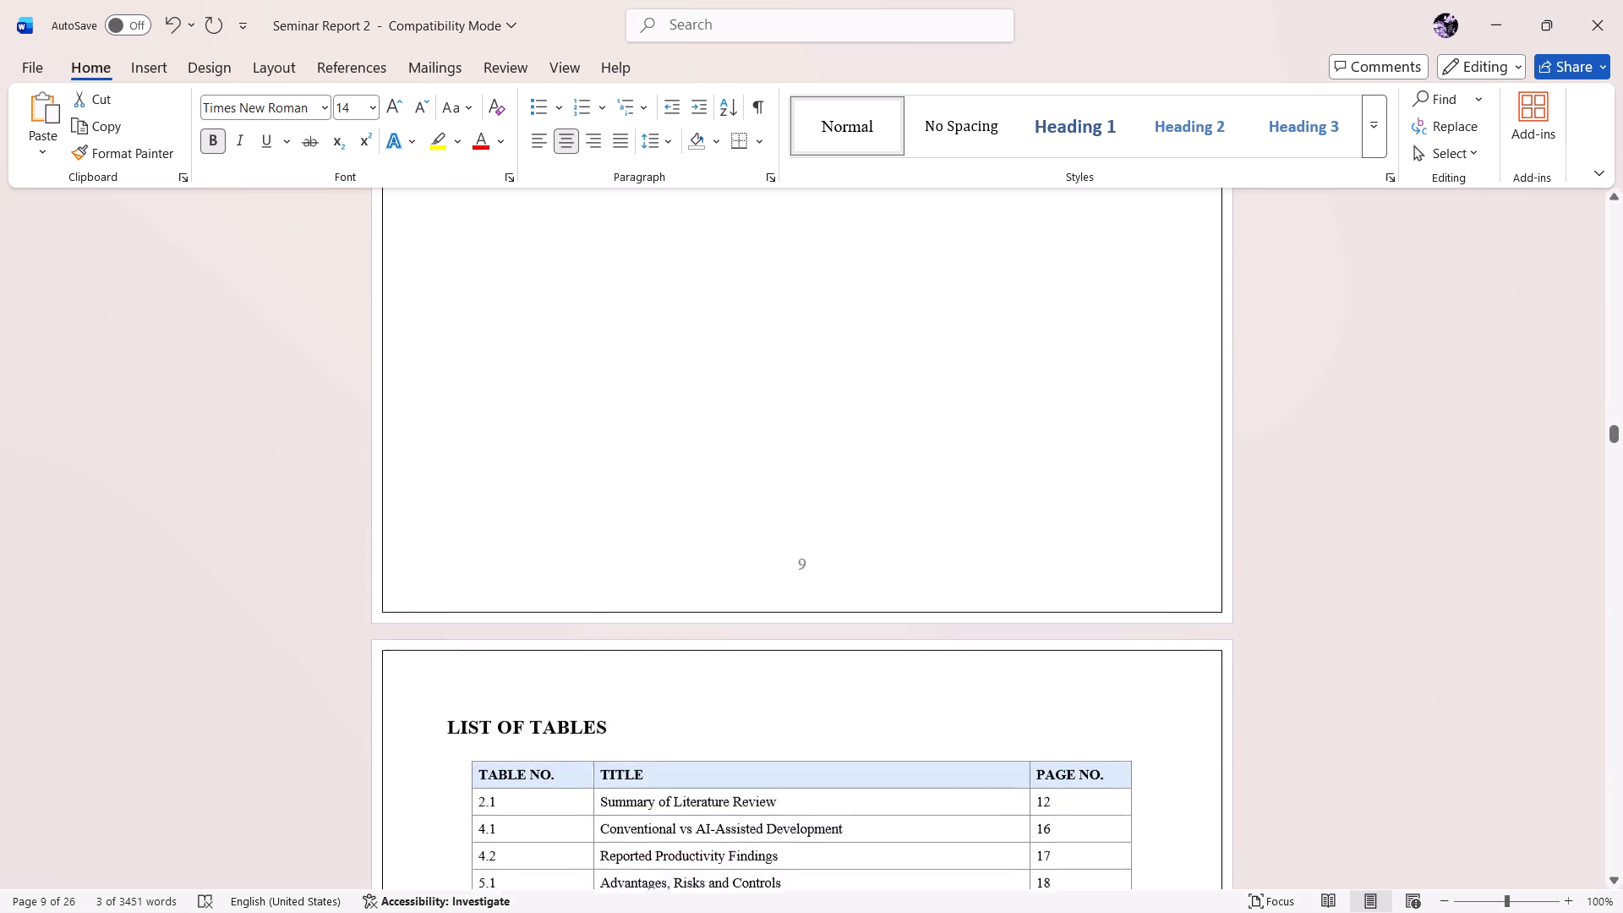
scroll(688, 652, down, 2)
drag(445, 369, 446, 370)
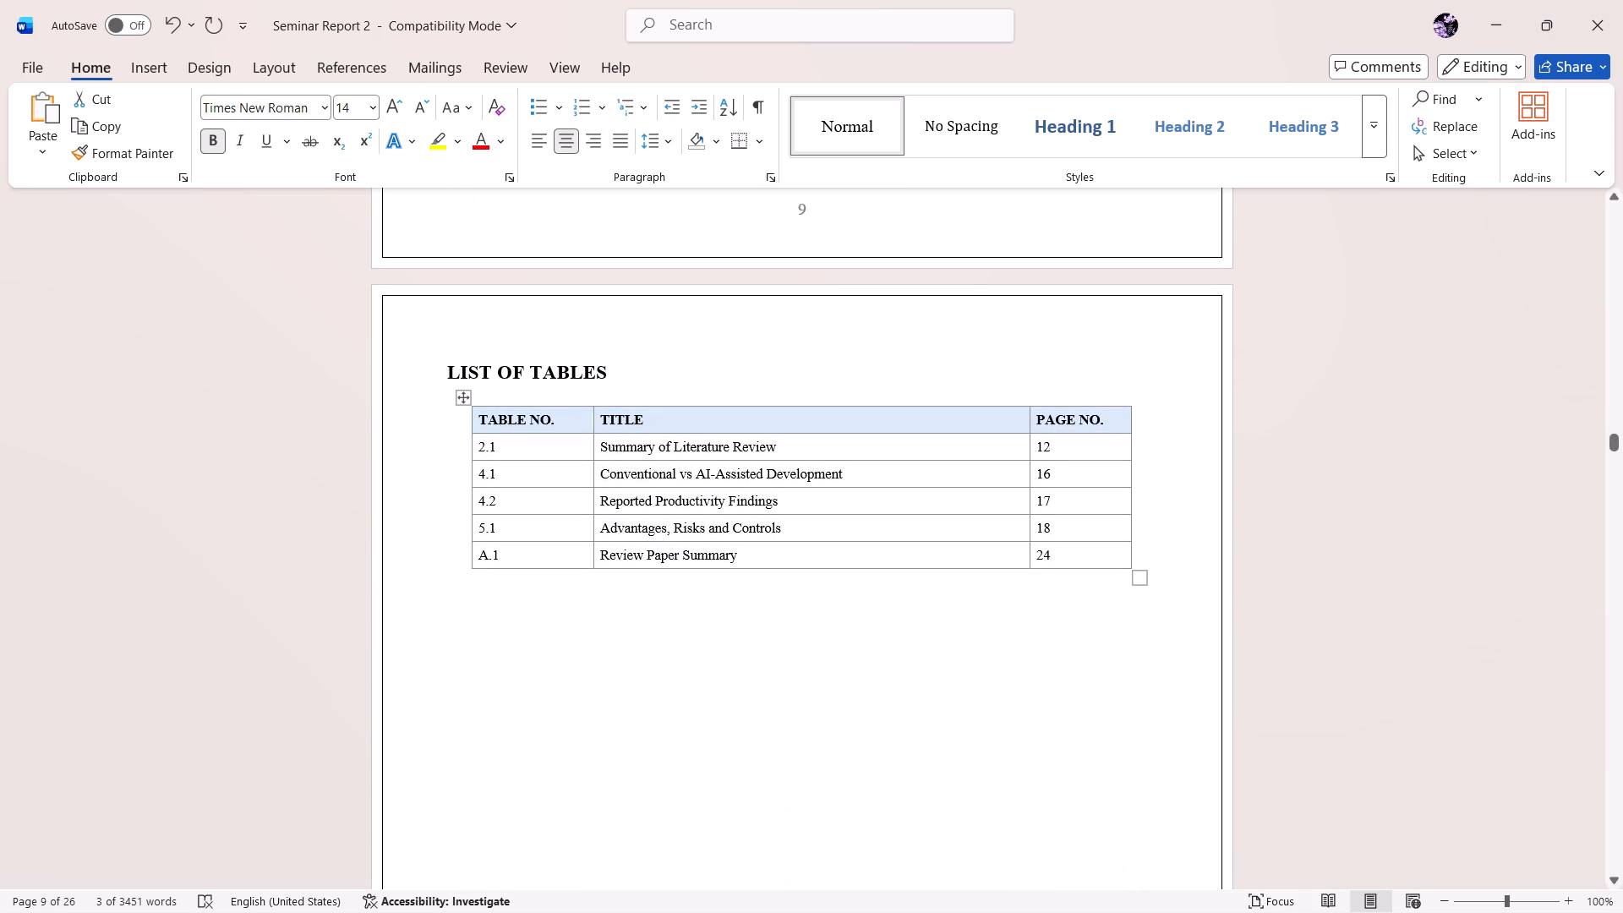
drag(446, 370, 619, 367)
click(566, 141)
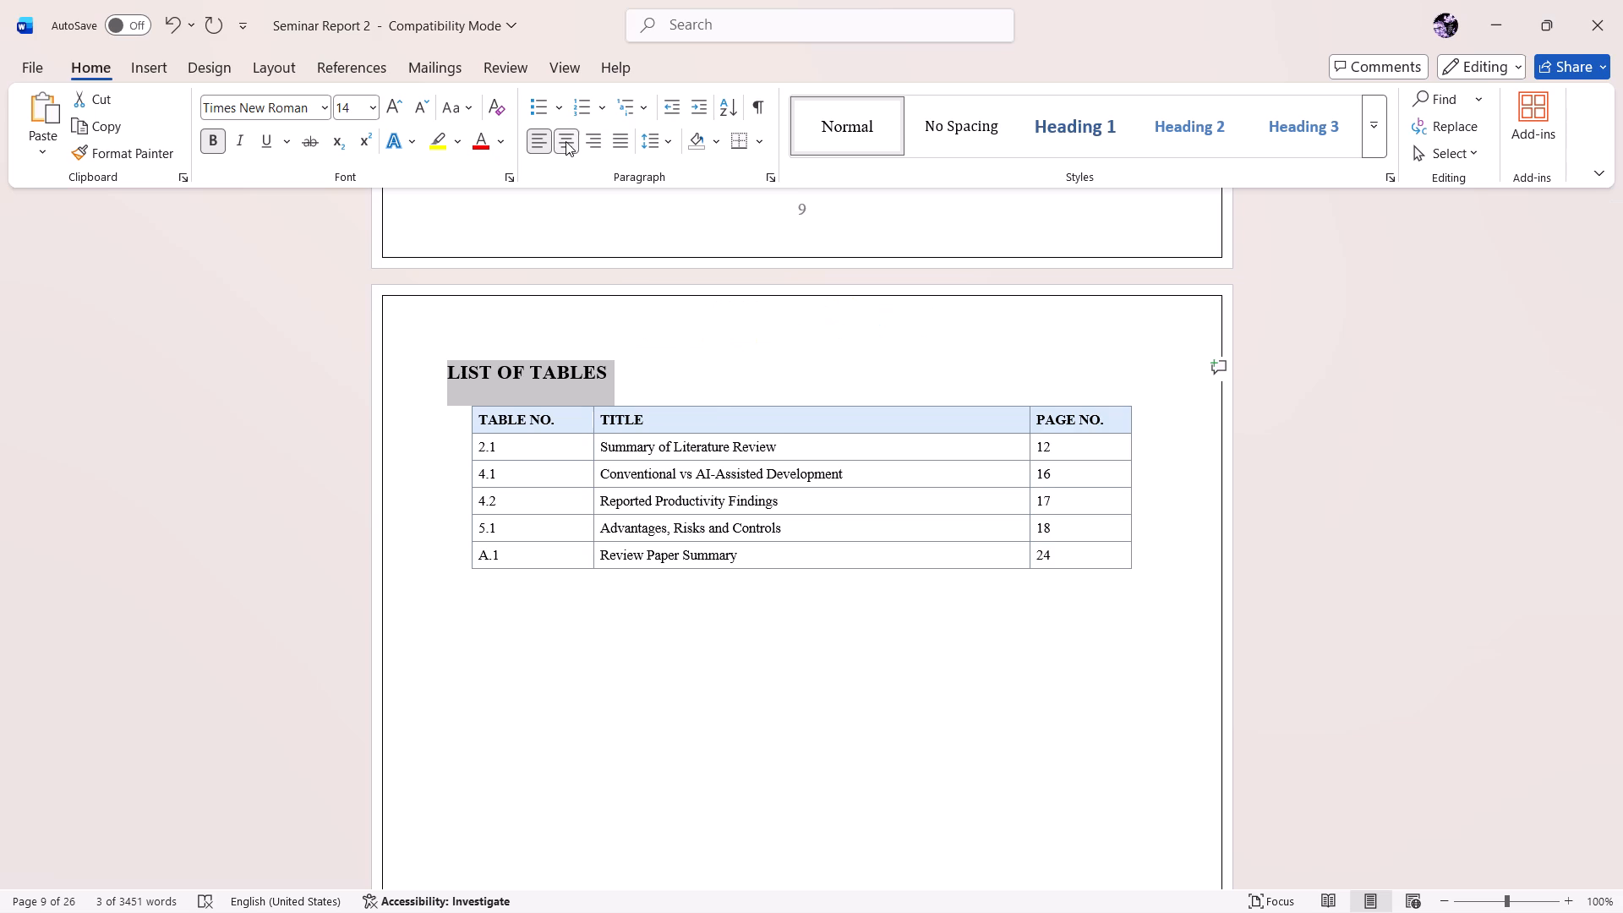
Center the CHAPTER 1 heading above INTRODUCTION, leaving the INTRODUCTION title left-aligned.
scroll(658, 462, down, 9)
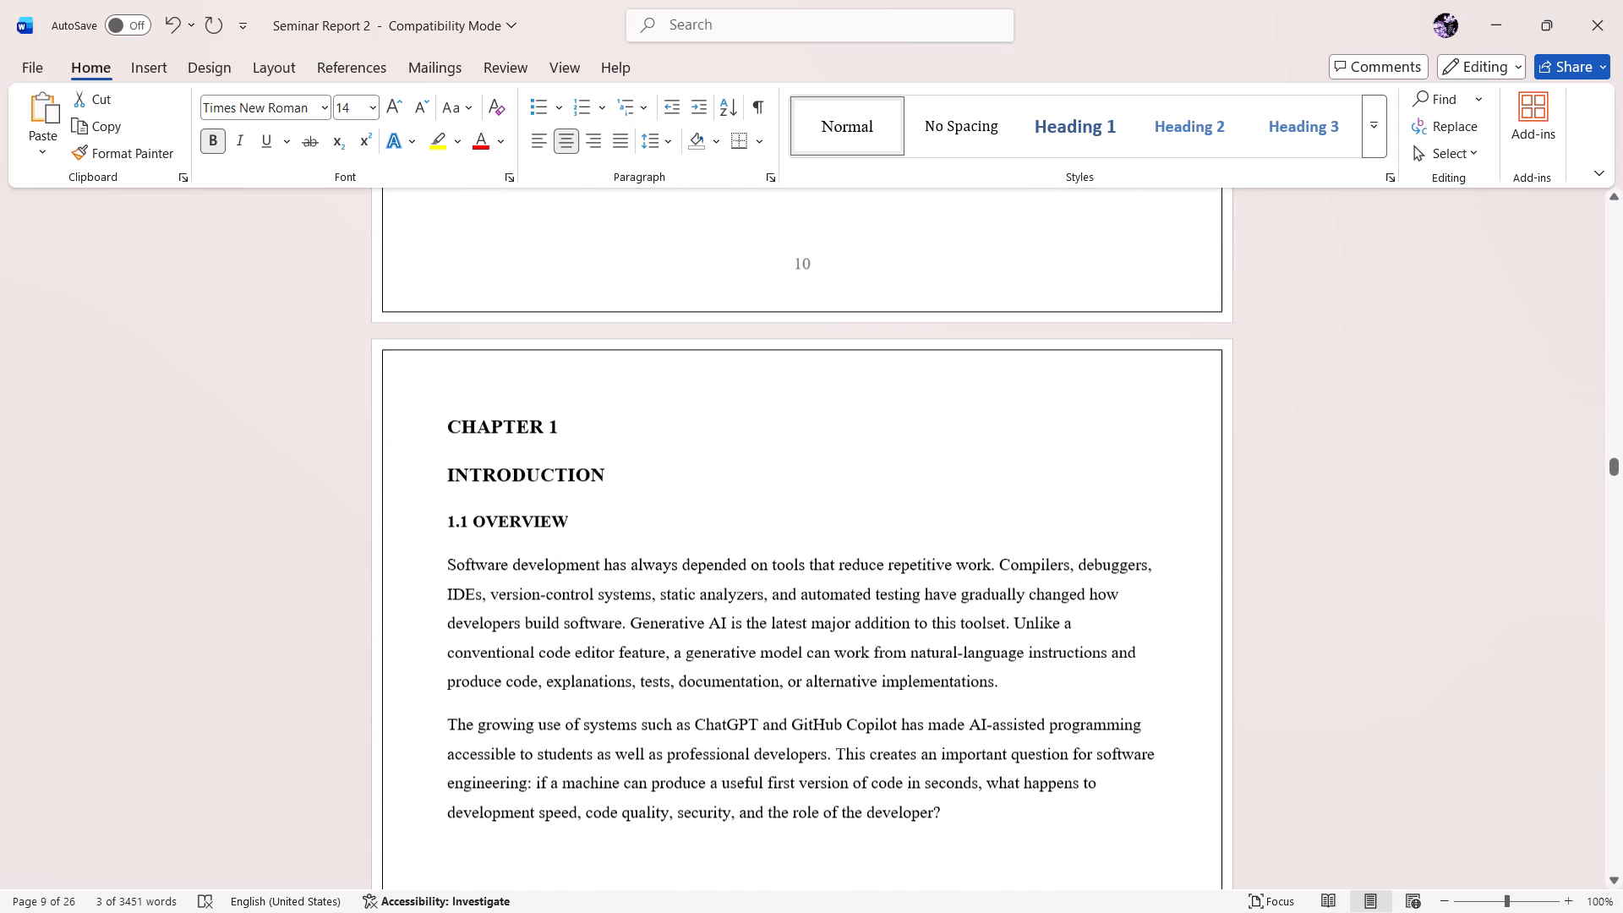
drag(449, 427, 510, 422)
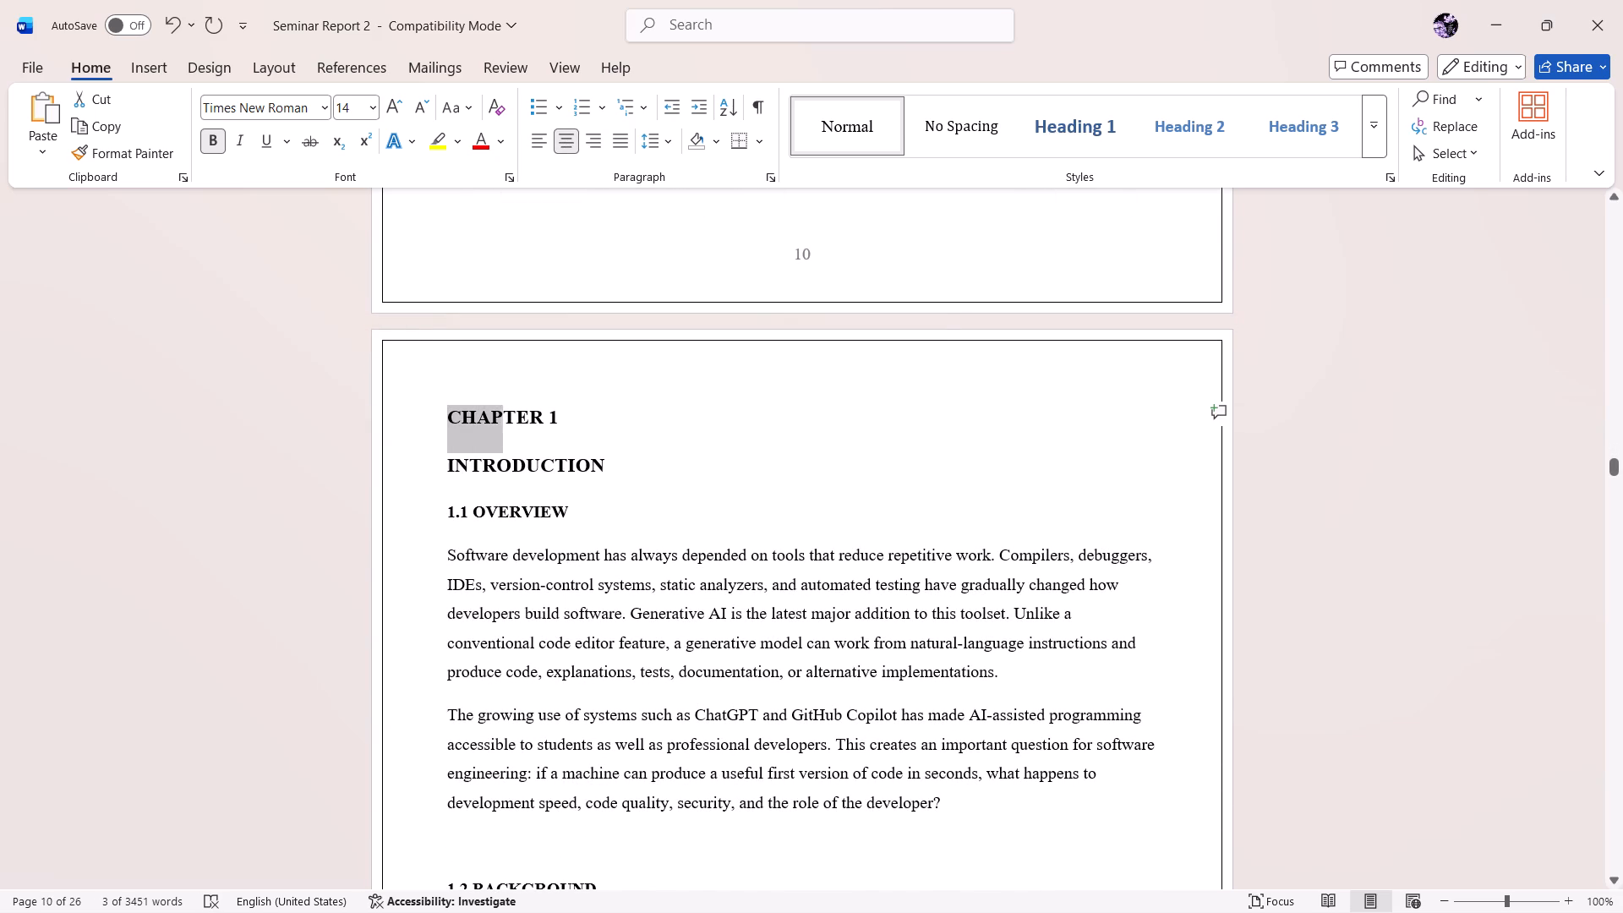
drag(510, 422, 564, 418)
click(571, 140)
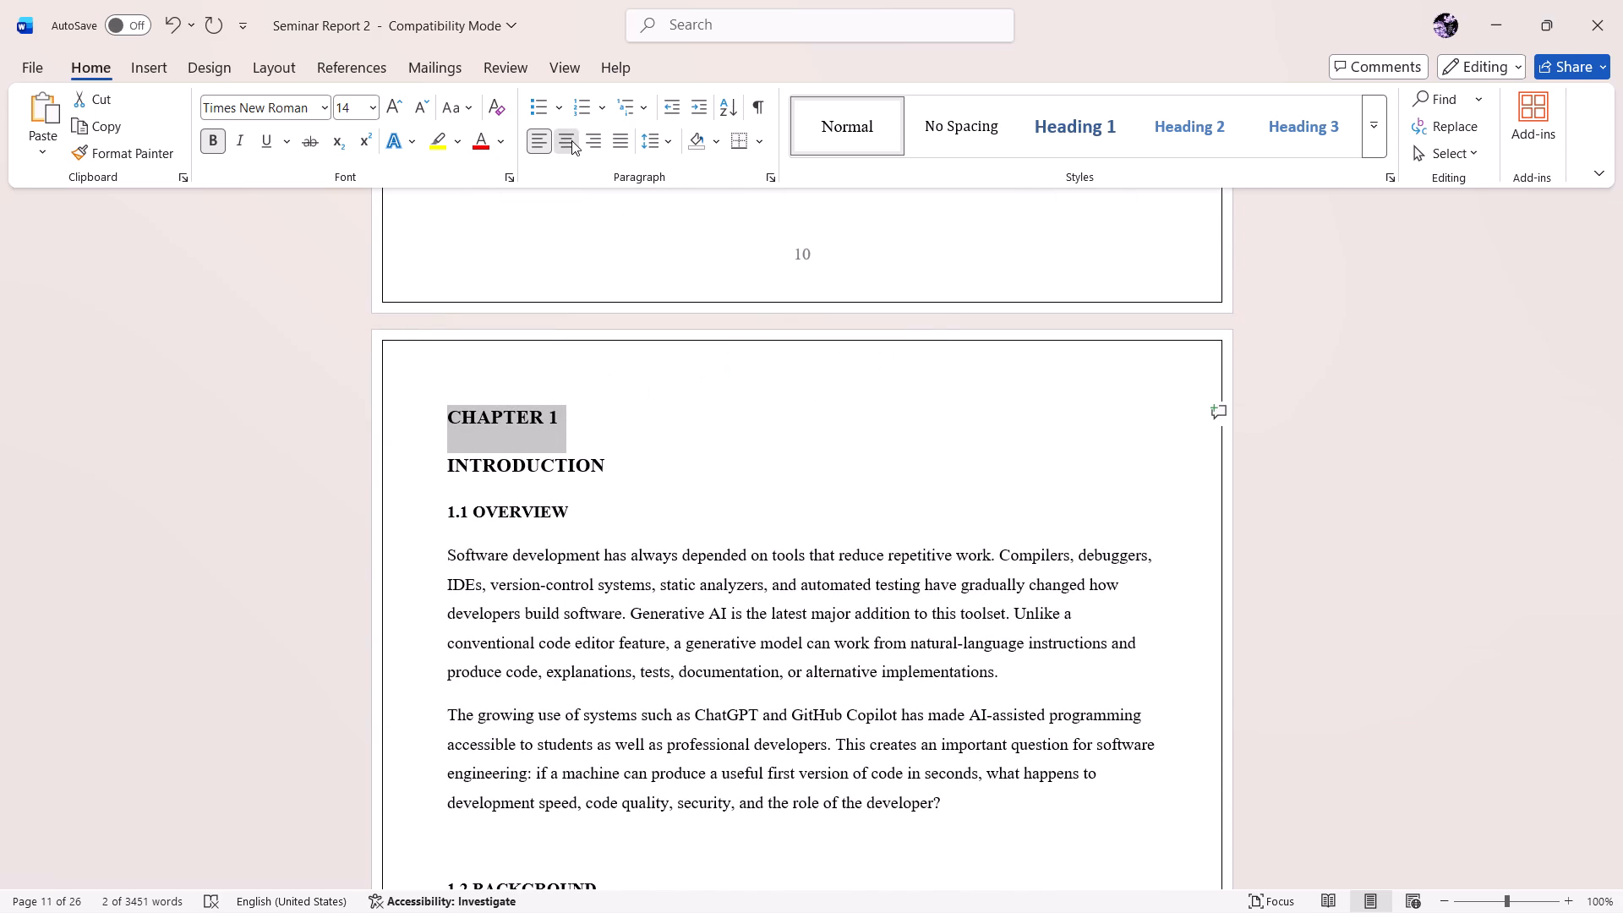
drag(571, 140, 713, 480)
Center the CHAPTER 2 heading above the LITERATURE SURVEY title.
scroll(713, 480, down, 9)
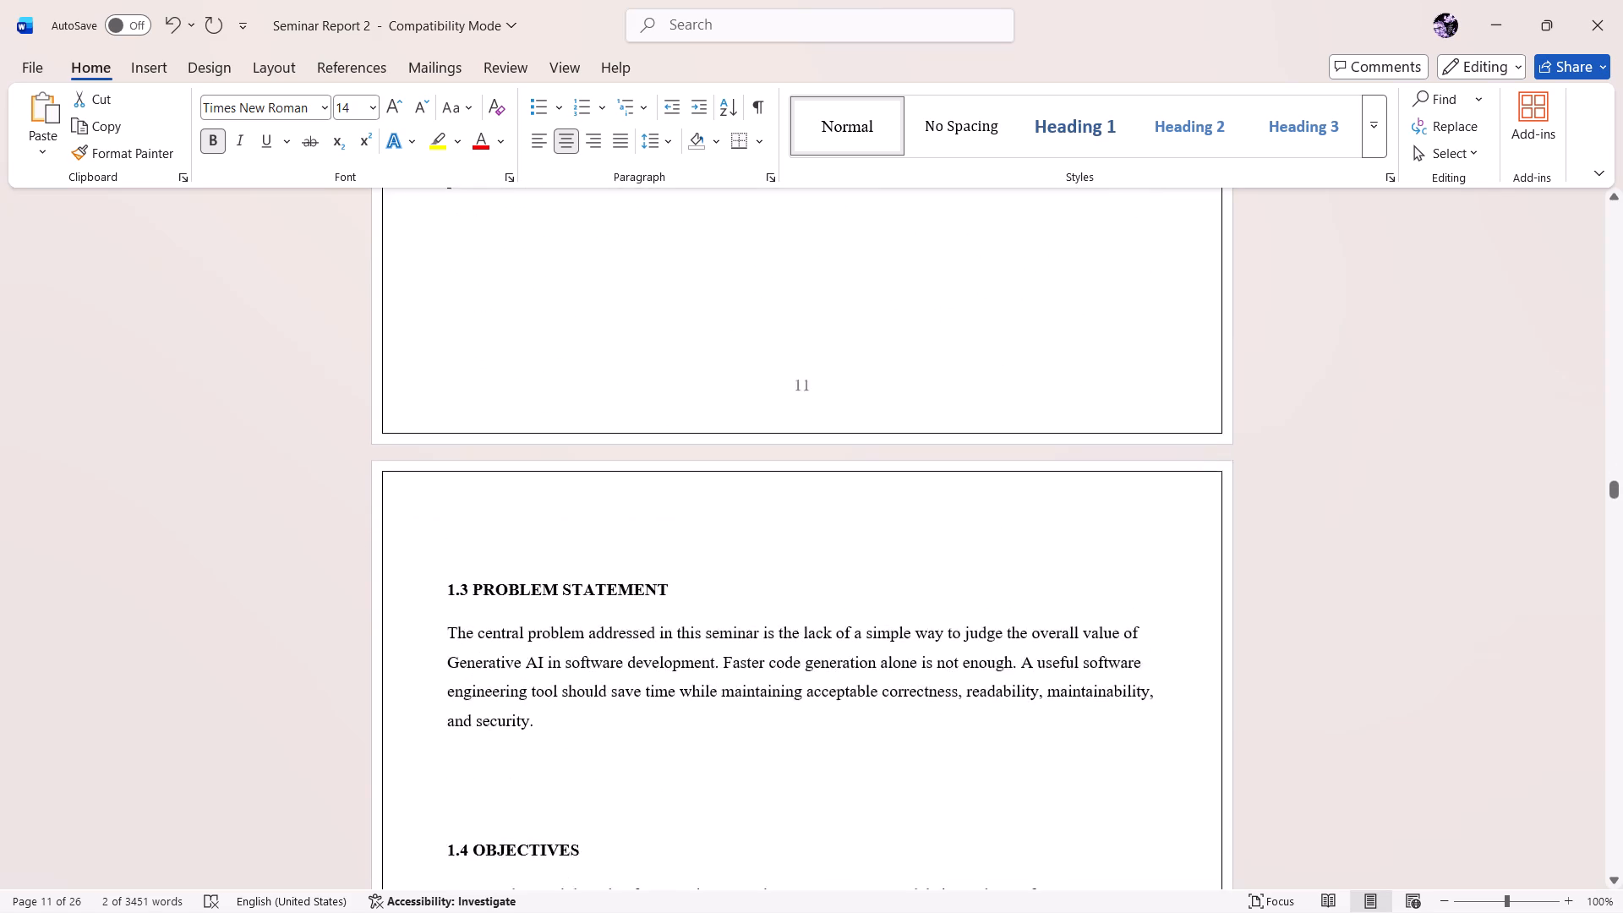
scroll(713, 480, down, 7)
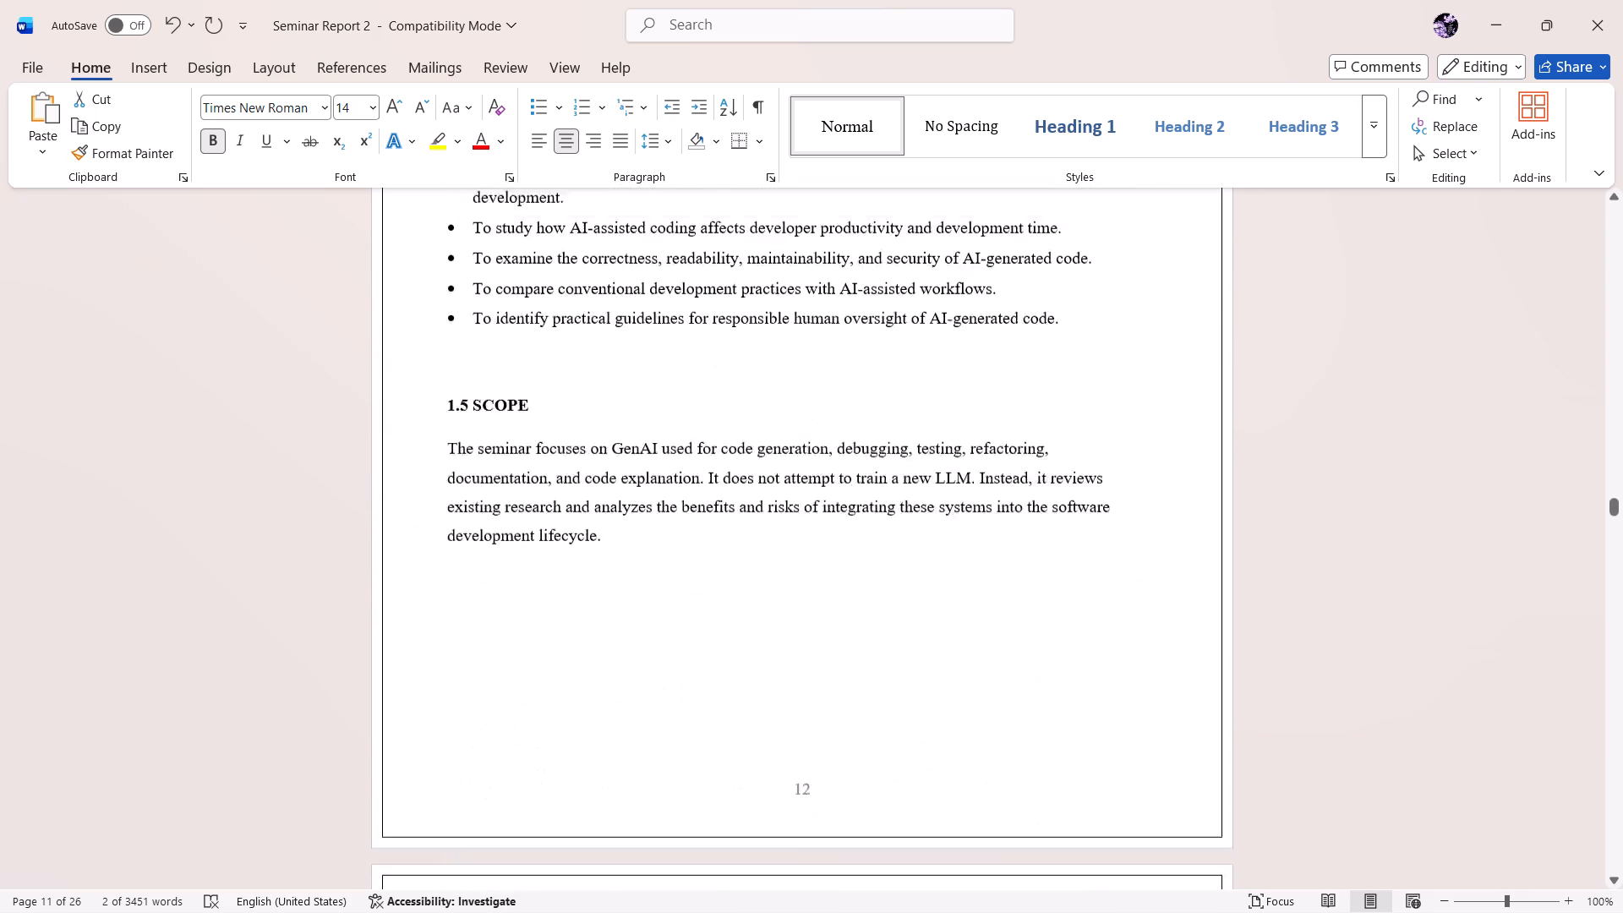
scroll(713, 480, down, 4)
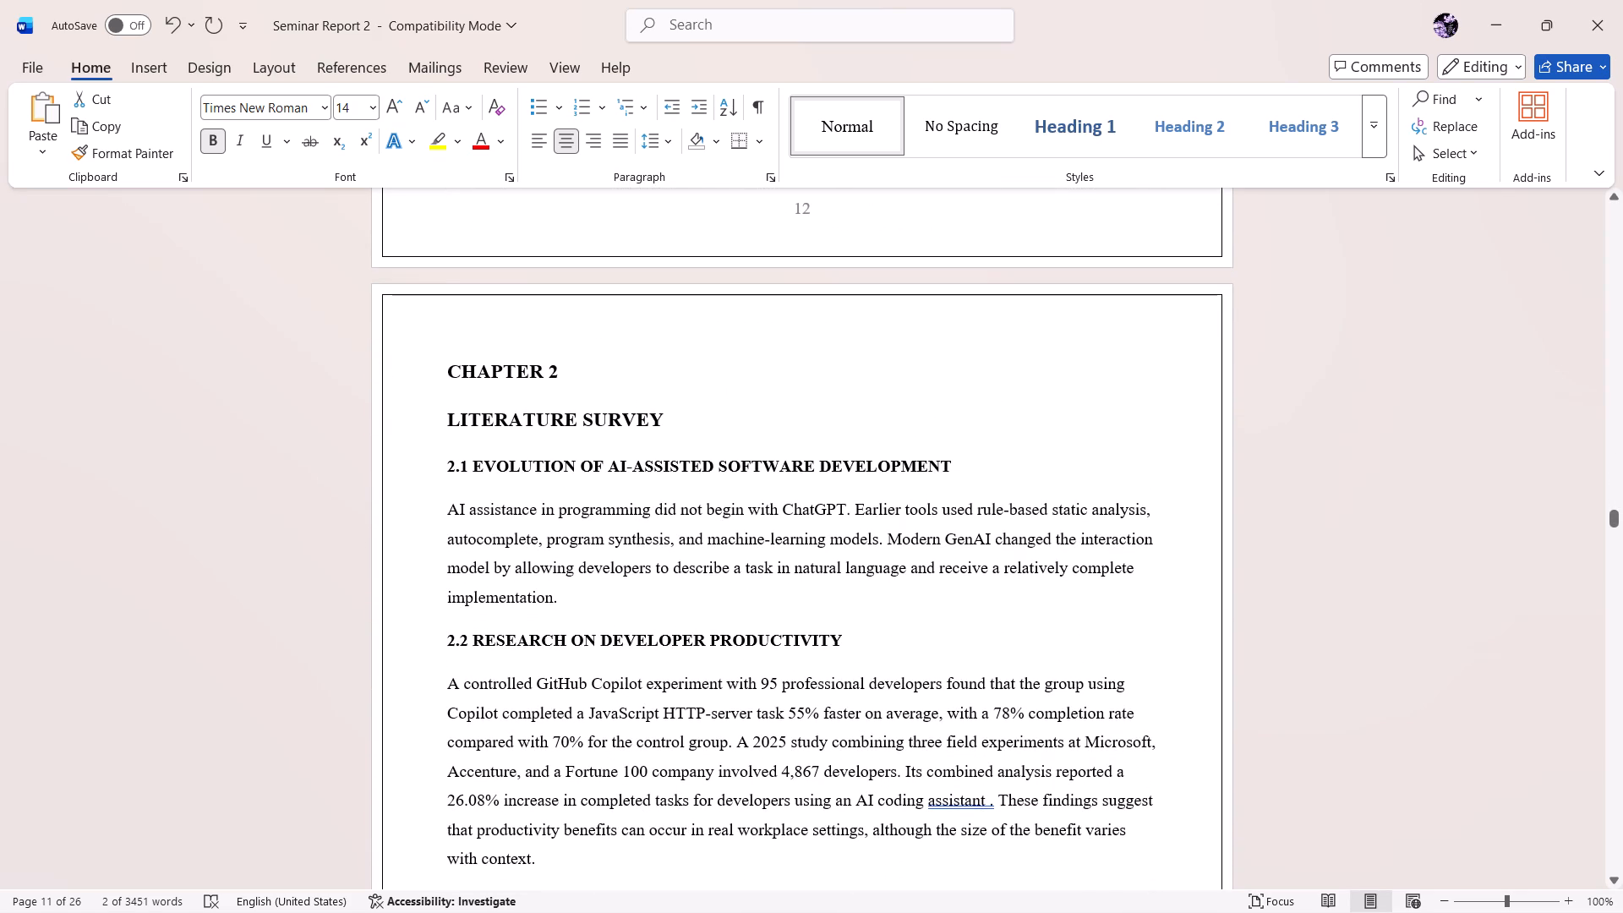
drag(449, 376, 569, 372)
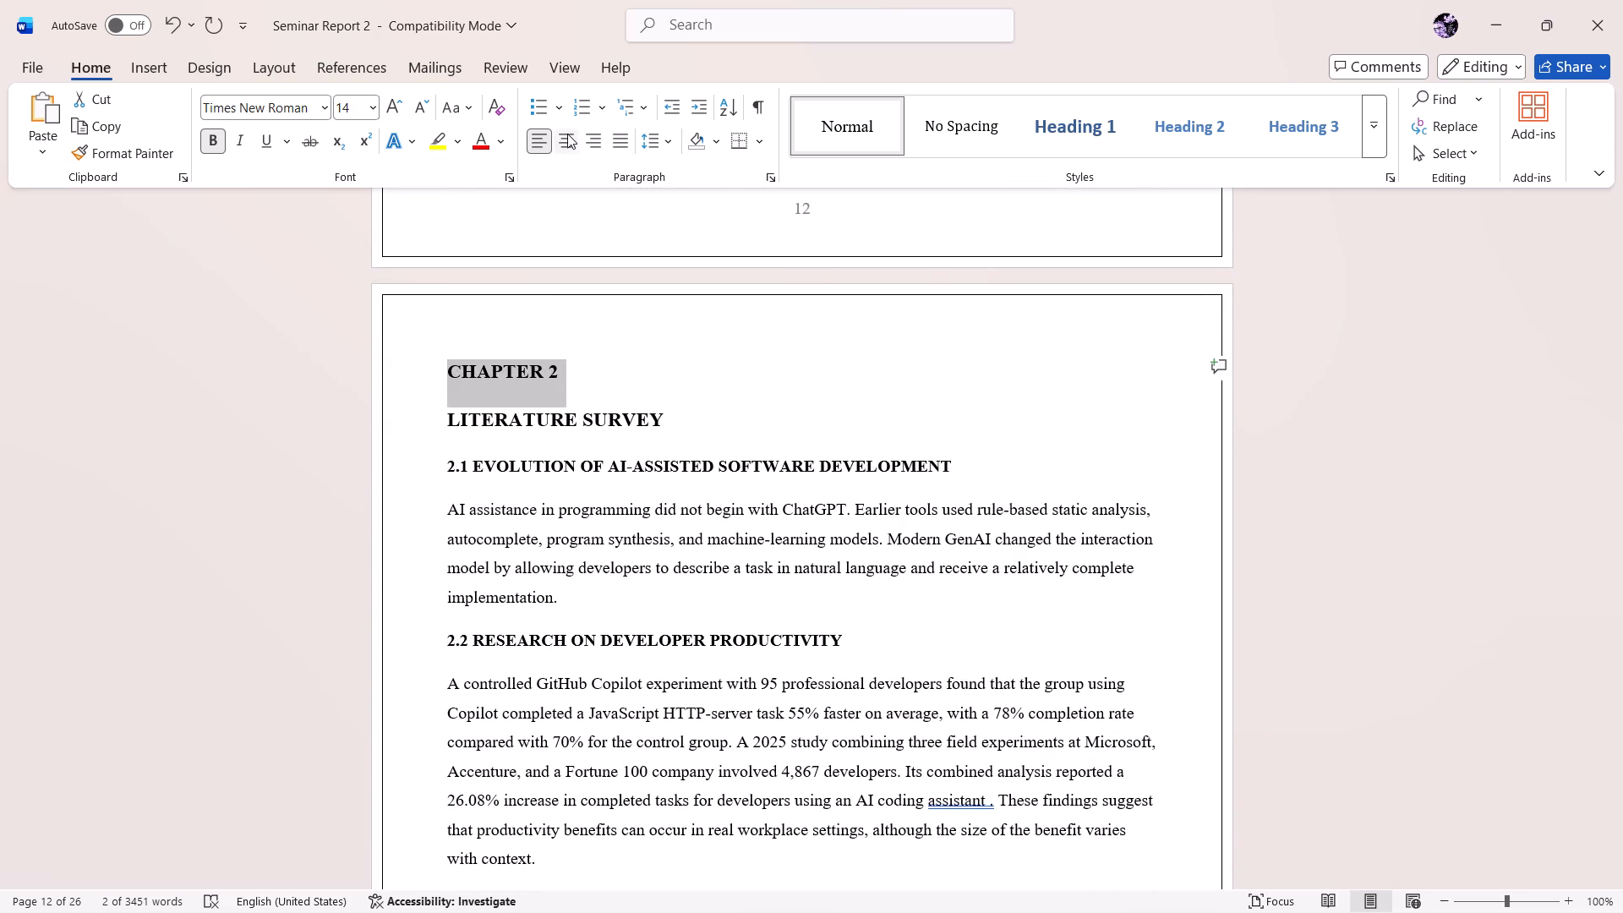
click(567, 135)
Underline the LITERATURE SURVEY heading under CHAPTER 2, returning it to left alignment after trying it centered.
scroll(604, 369, down, 1)
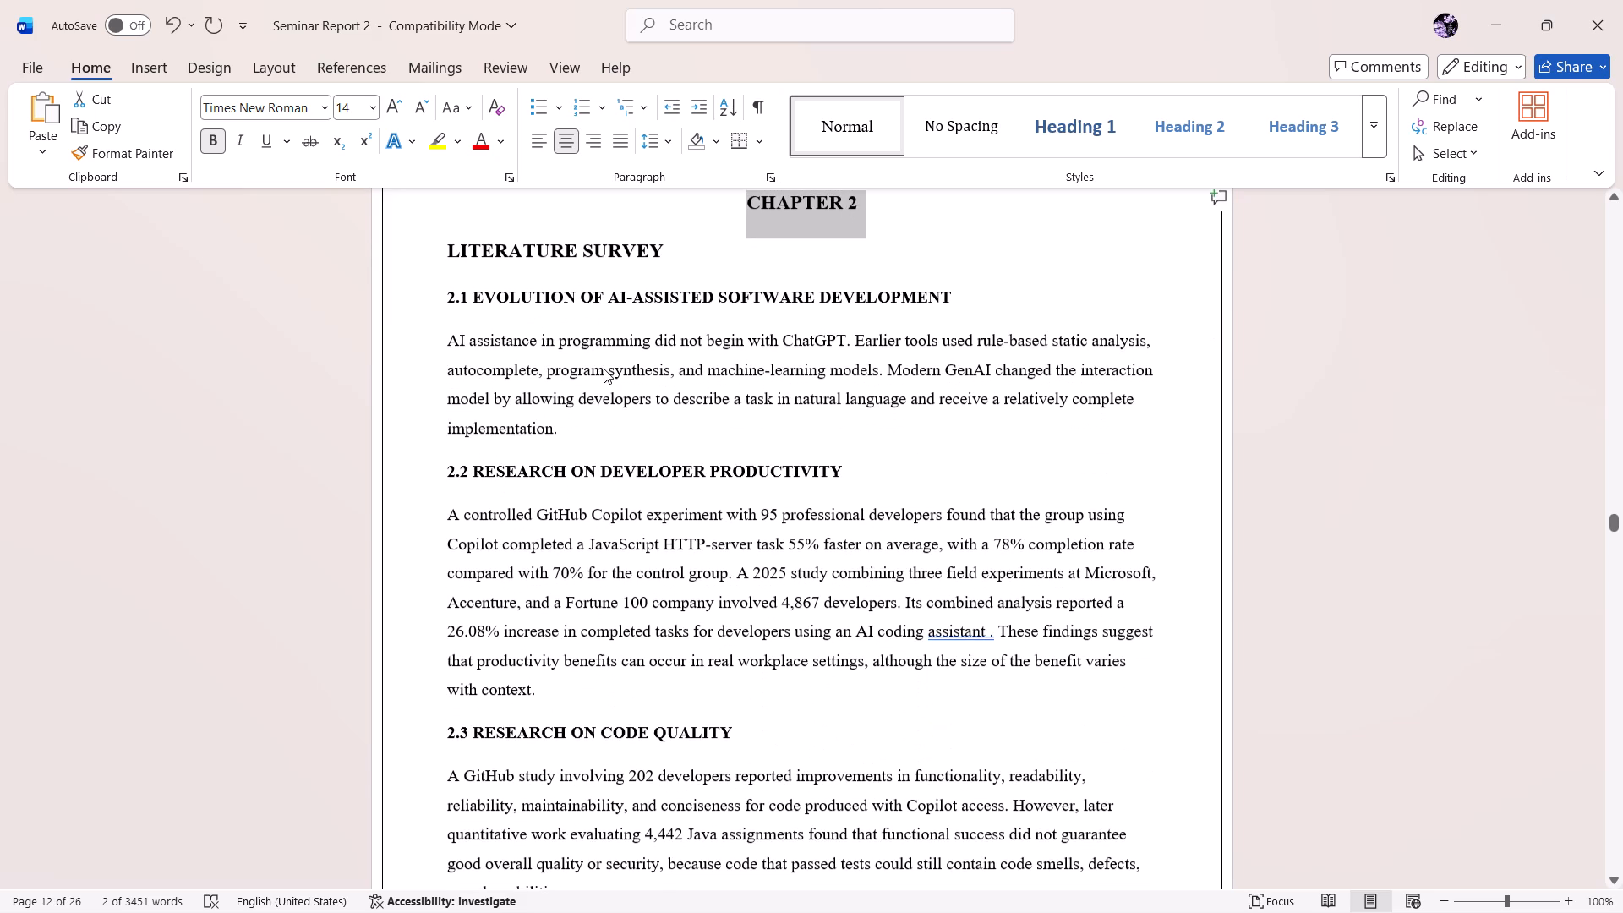
scroll(604, 369, down, 1)
drag(446, 257, 575, 259)
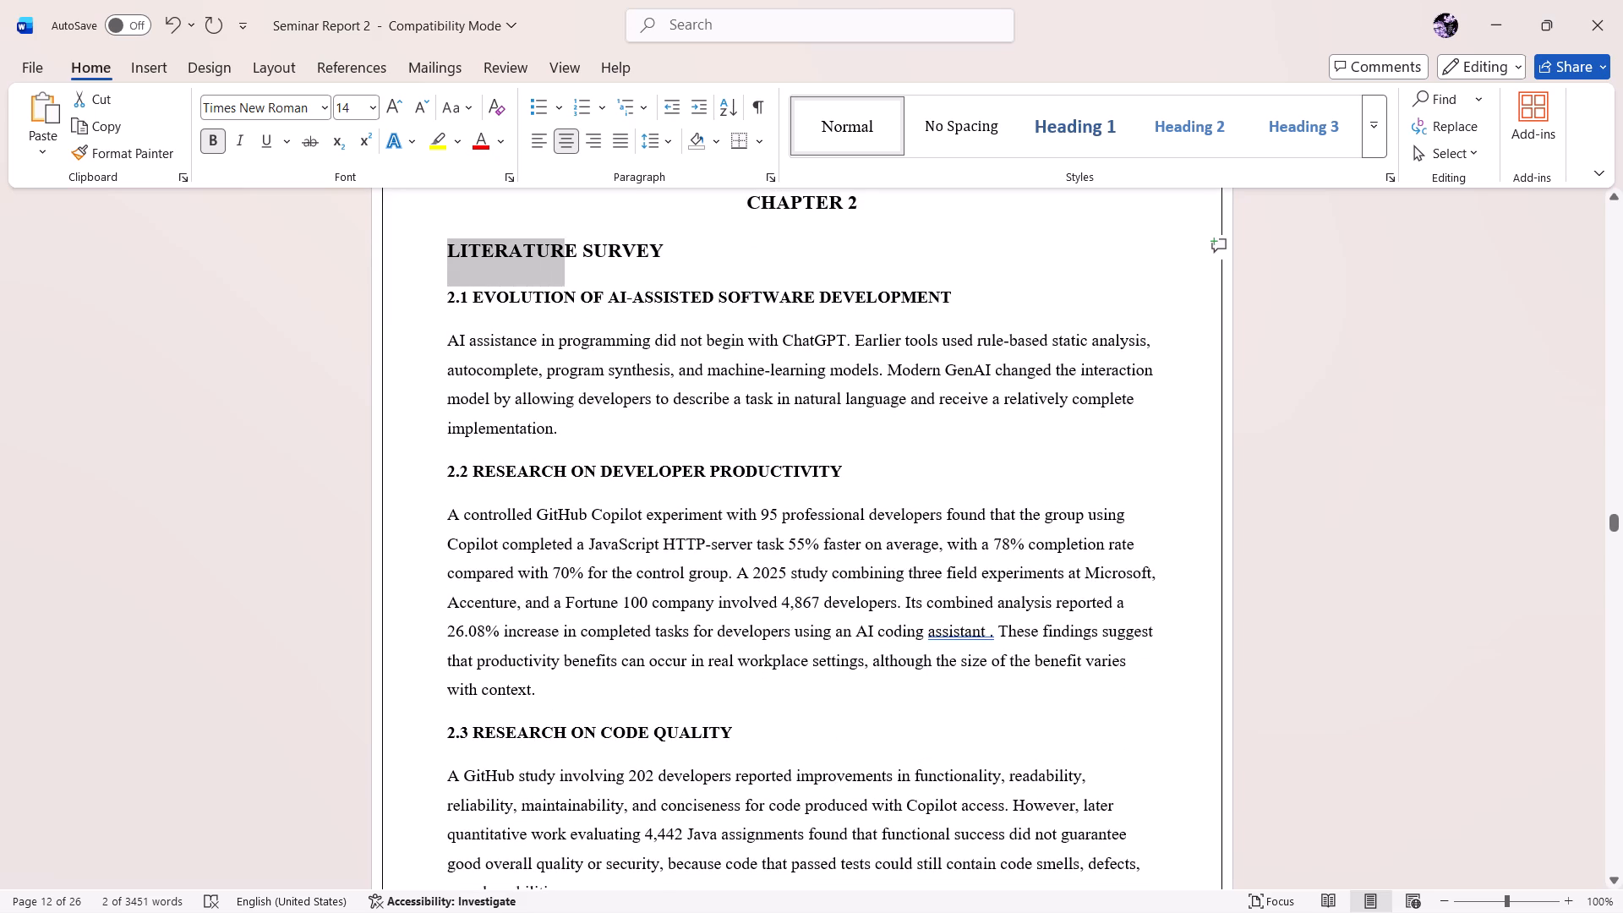
drag(575, 259, 635, 260)
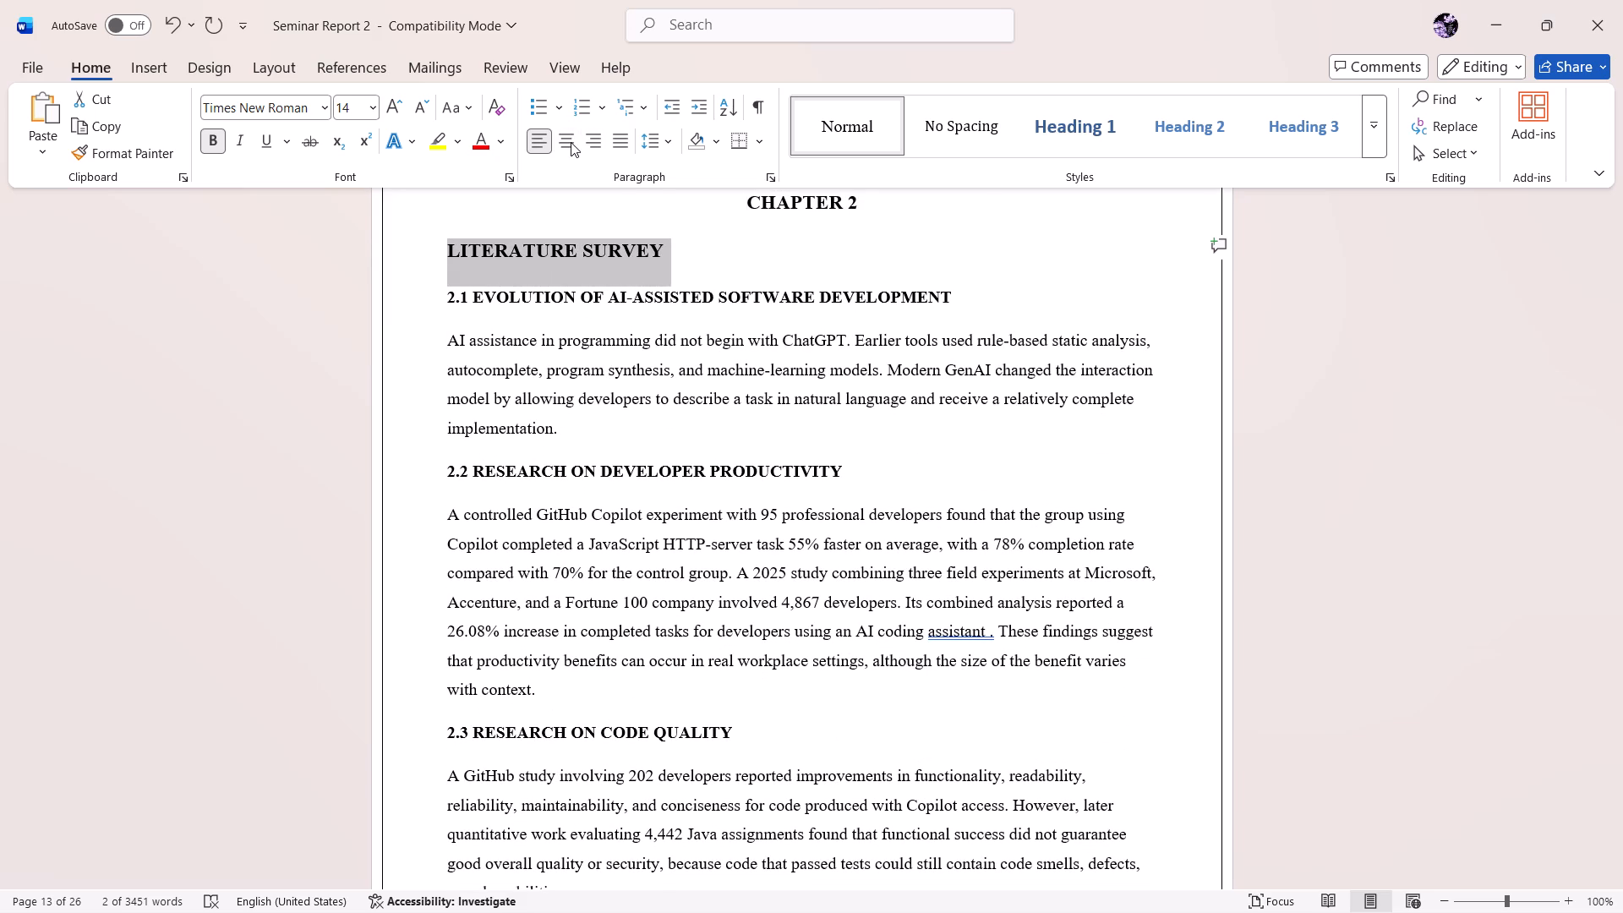
click(571, 142)
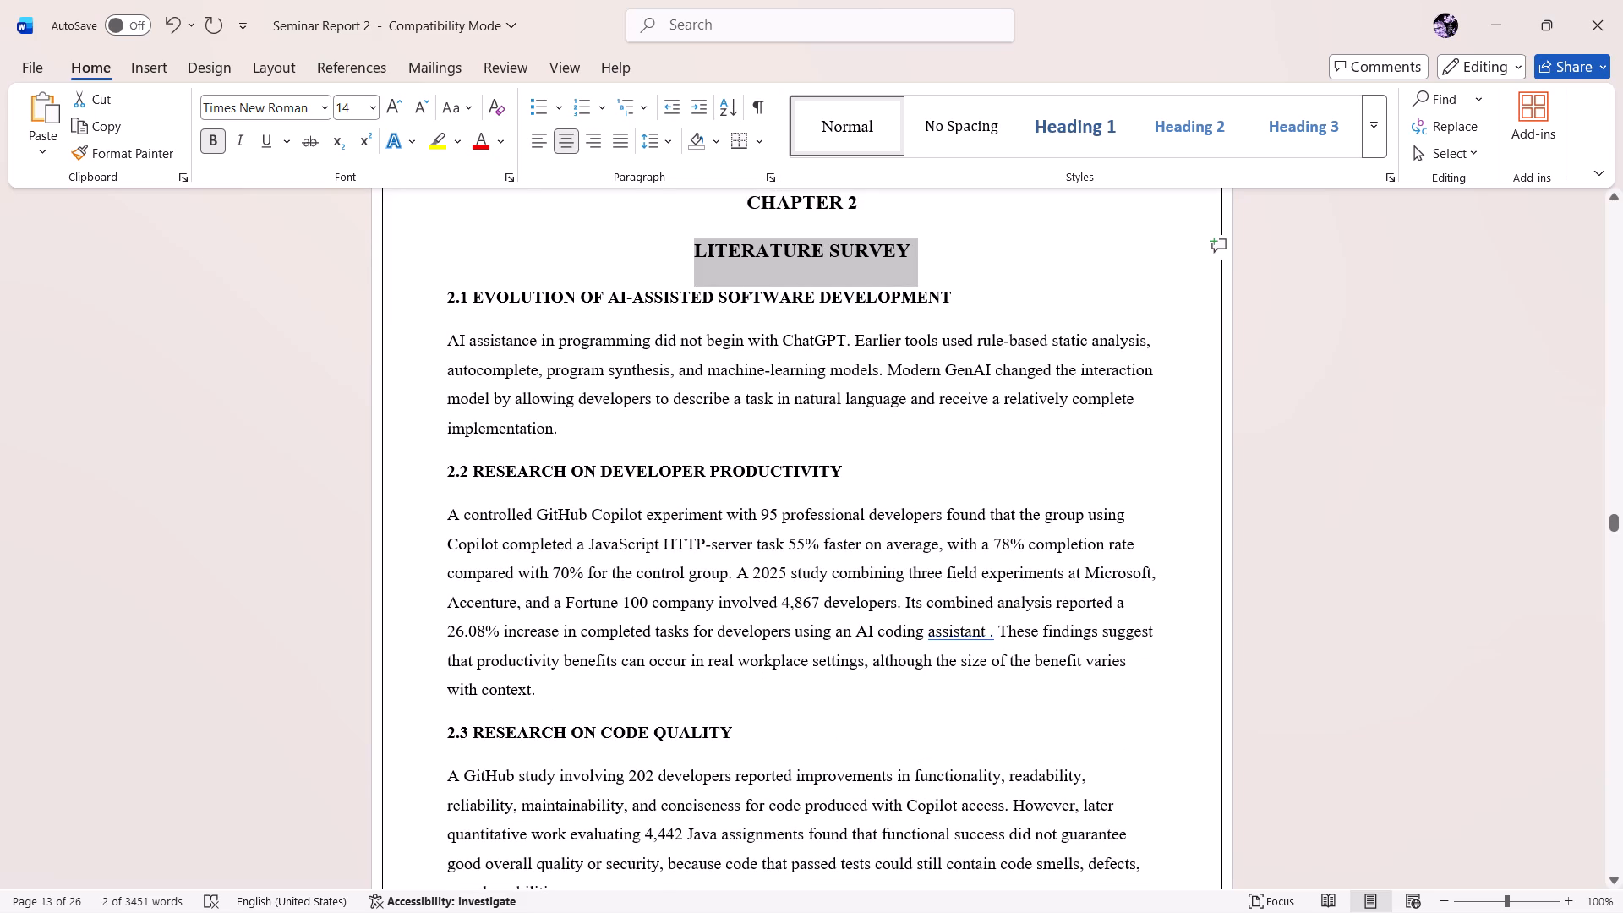
click(538, 147)
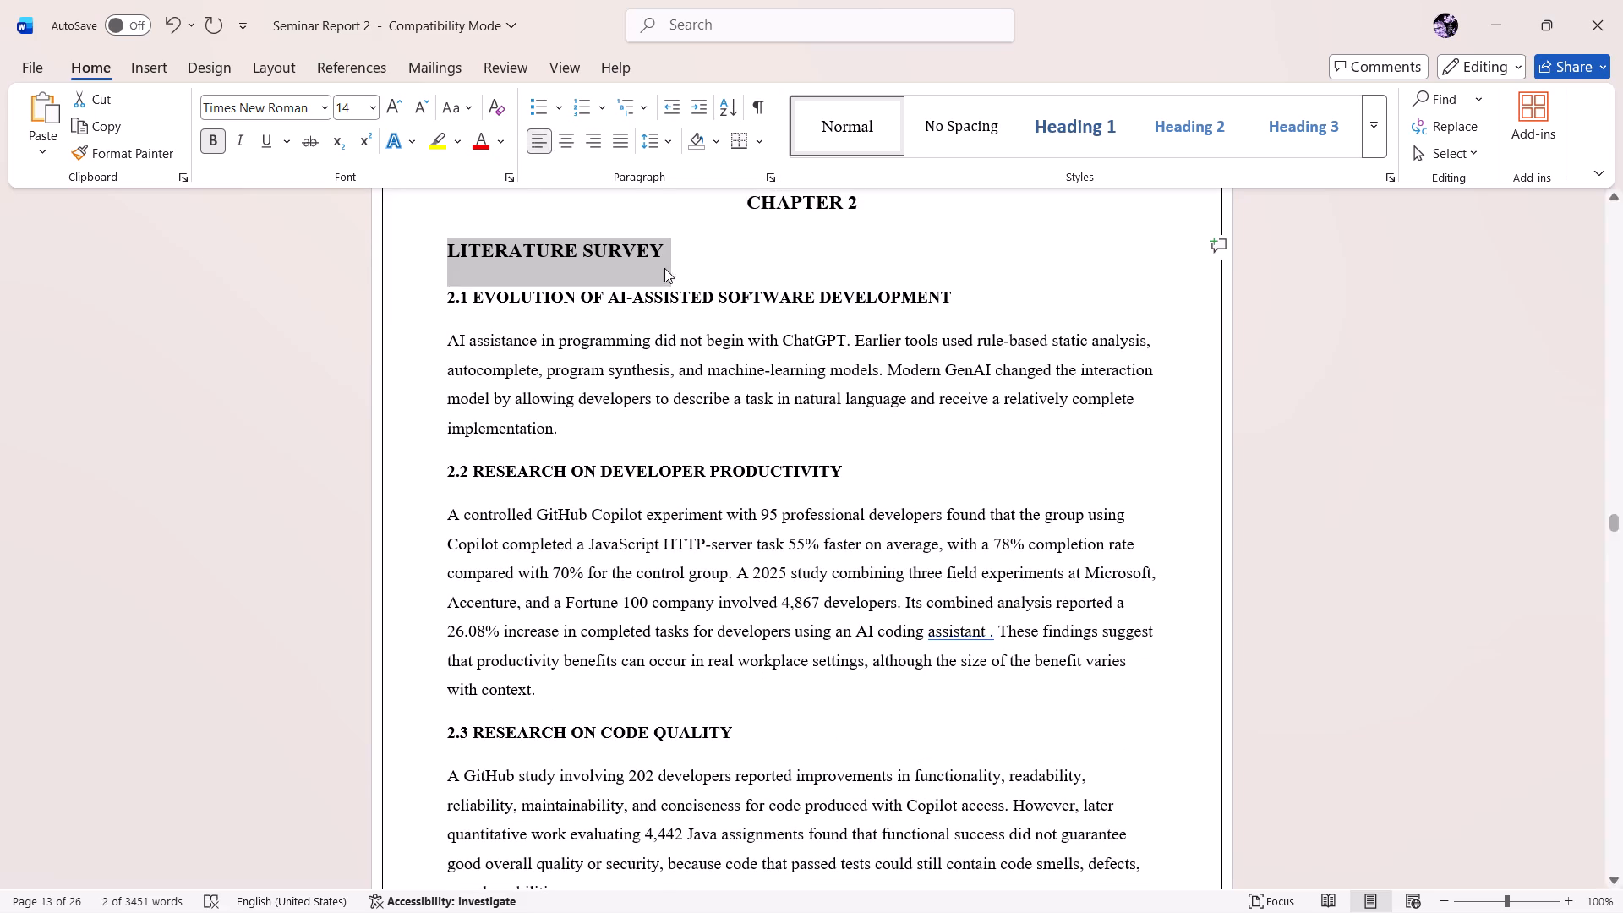
click(269, 145)
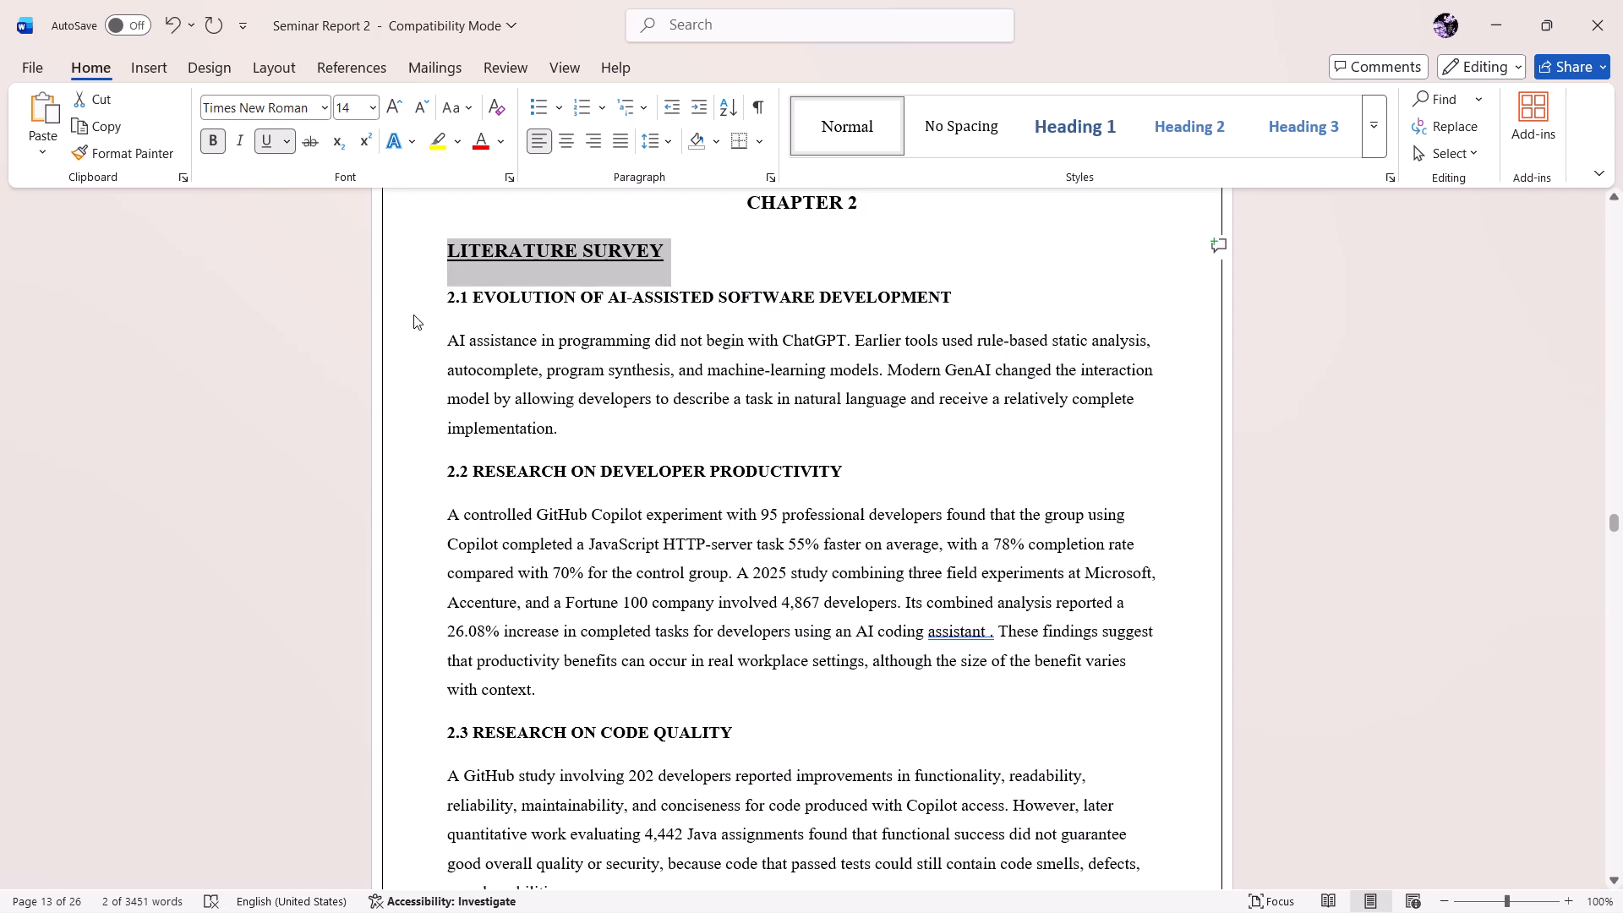
click(413, 314)
click(418, 253)
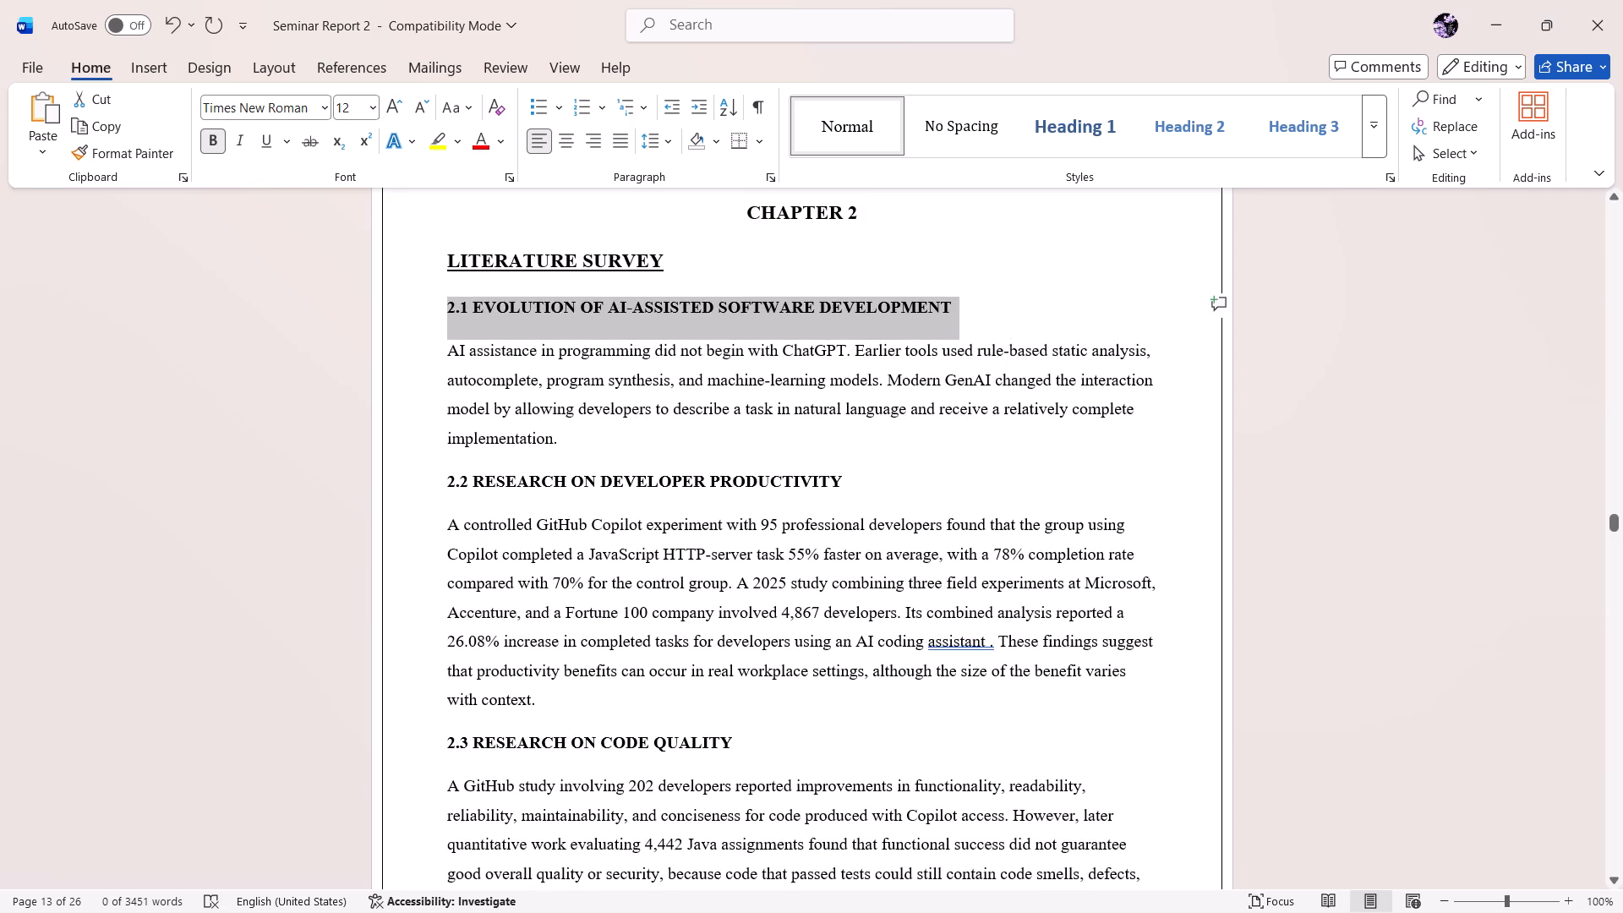
Underline the INTRODUCTION title under the CHAPTER 1 heading, matching the LITERATURE SURVEY title.
scroll(418, 253, up, 14)
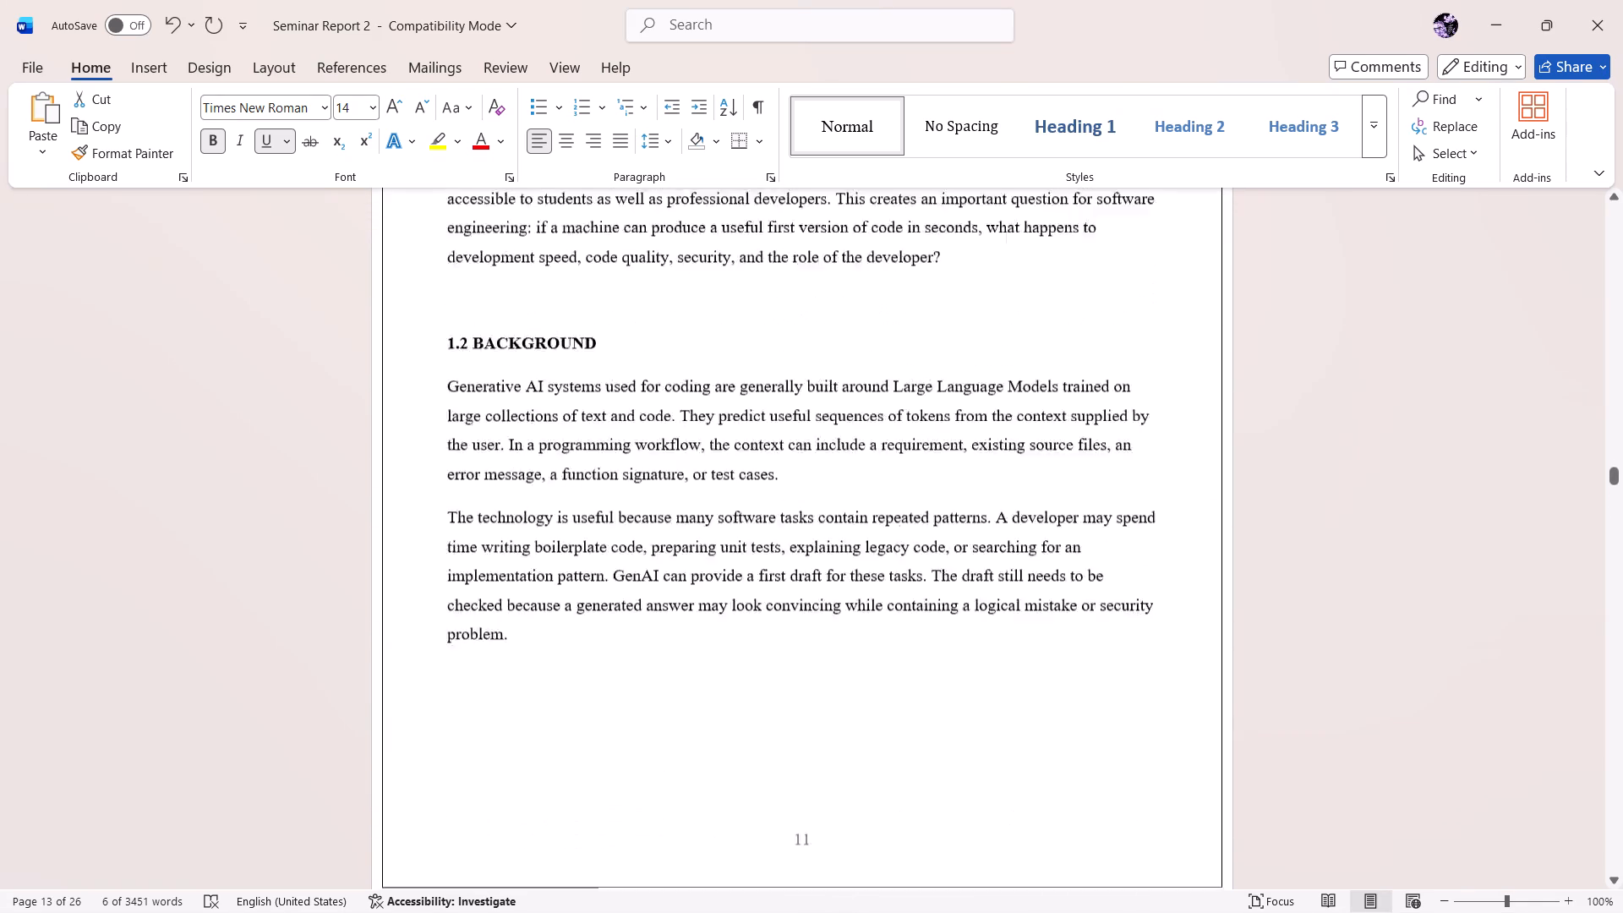
scroll(418, 253, up, 5)
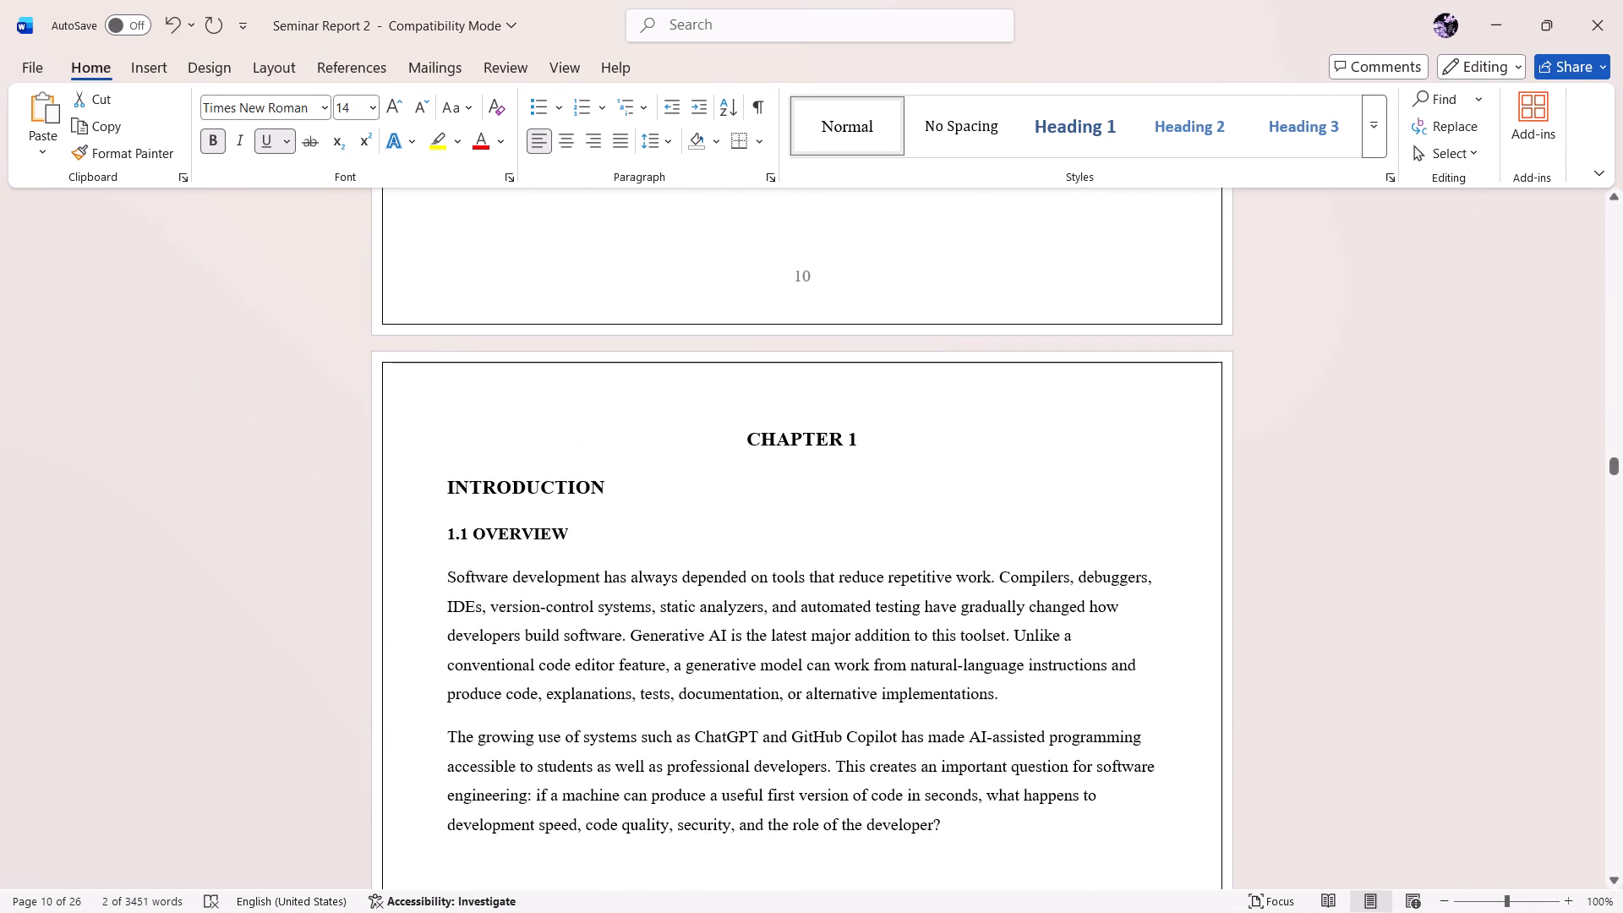
drag(444, 487, 606, 477)
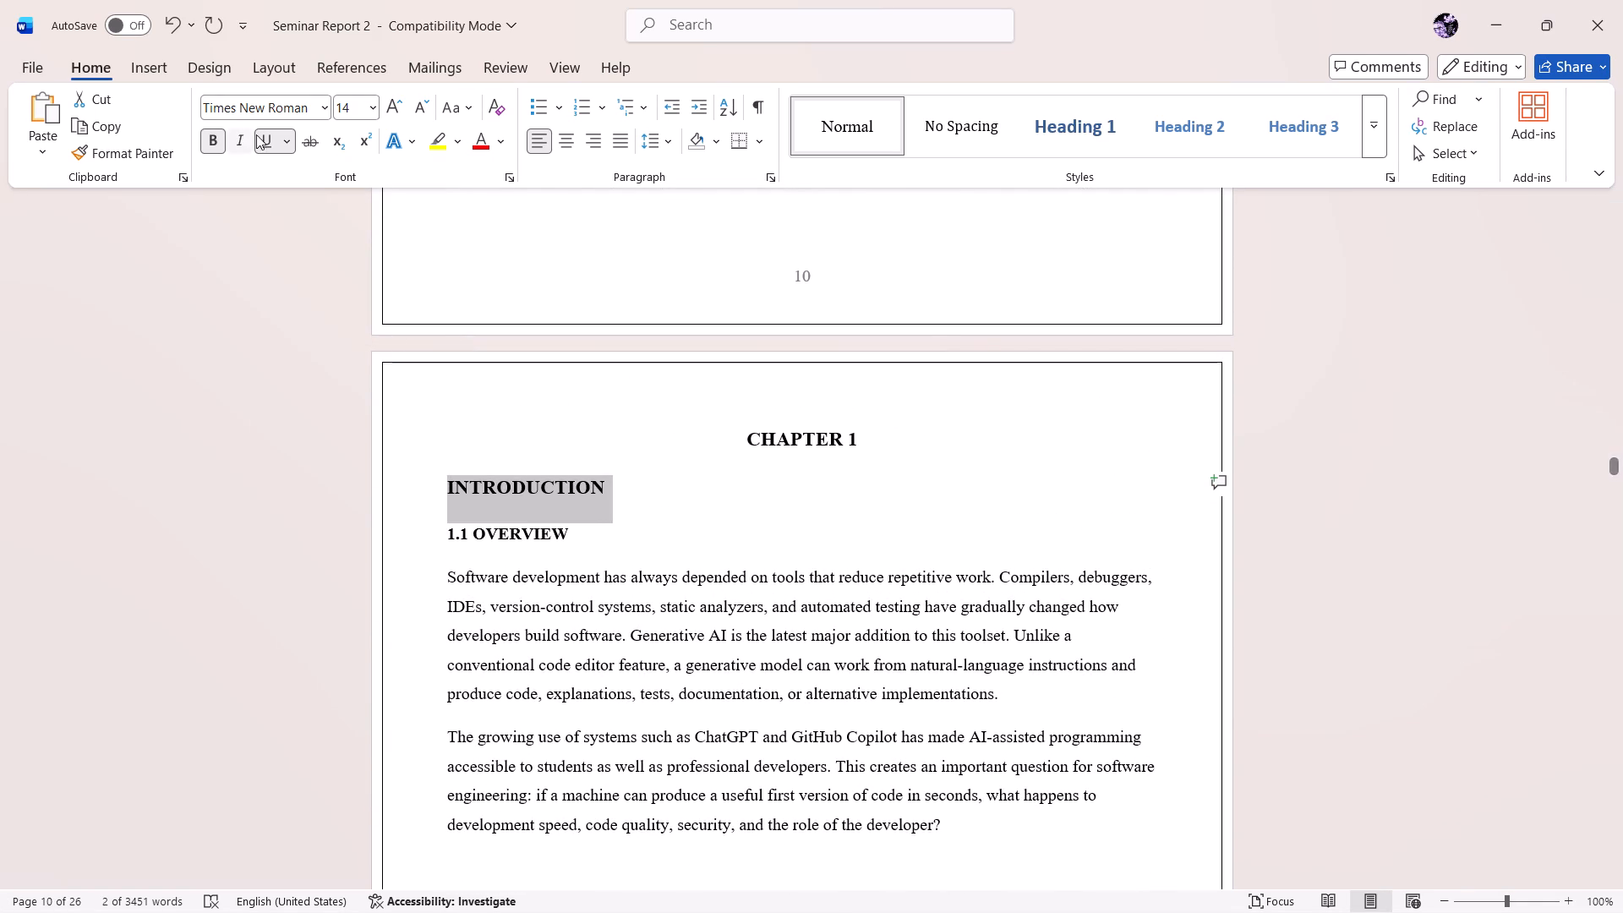
click(268, 145)
Center the CHAPTER 3 heading above the METHODOLOGY / WORKING OF THE SYSTEM title.
scroll(554, 393, down, 19)
scroll(554, 393, down, 4)
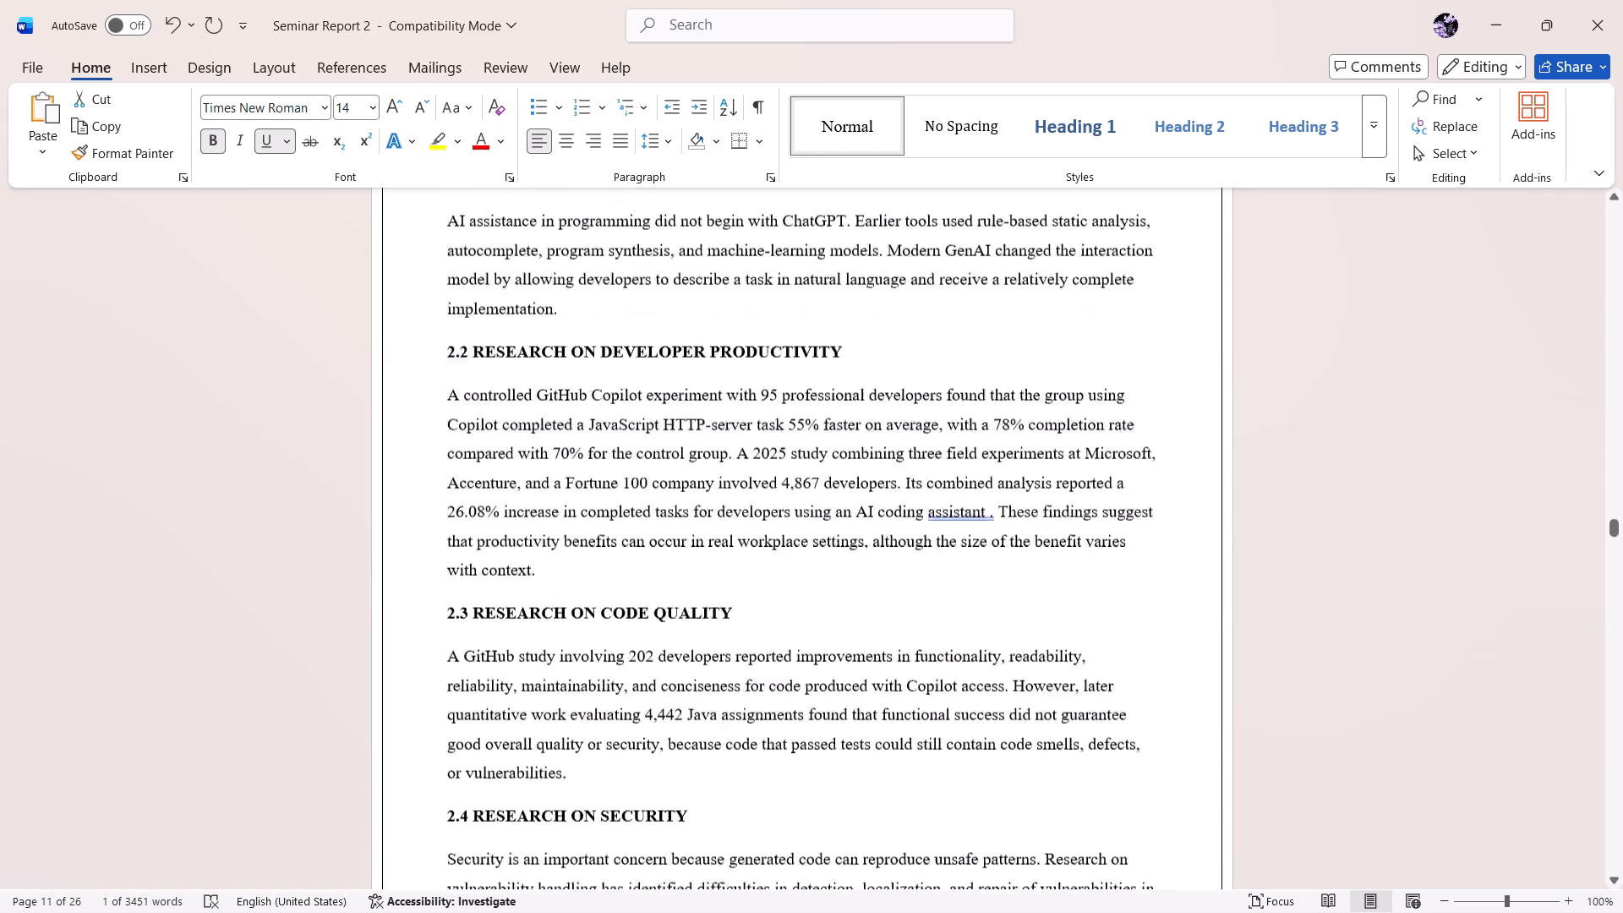
scroll(554, 393, down, 16)
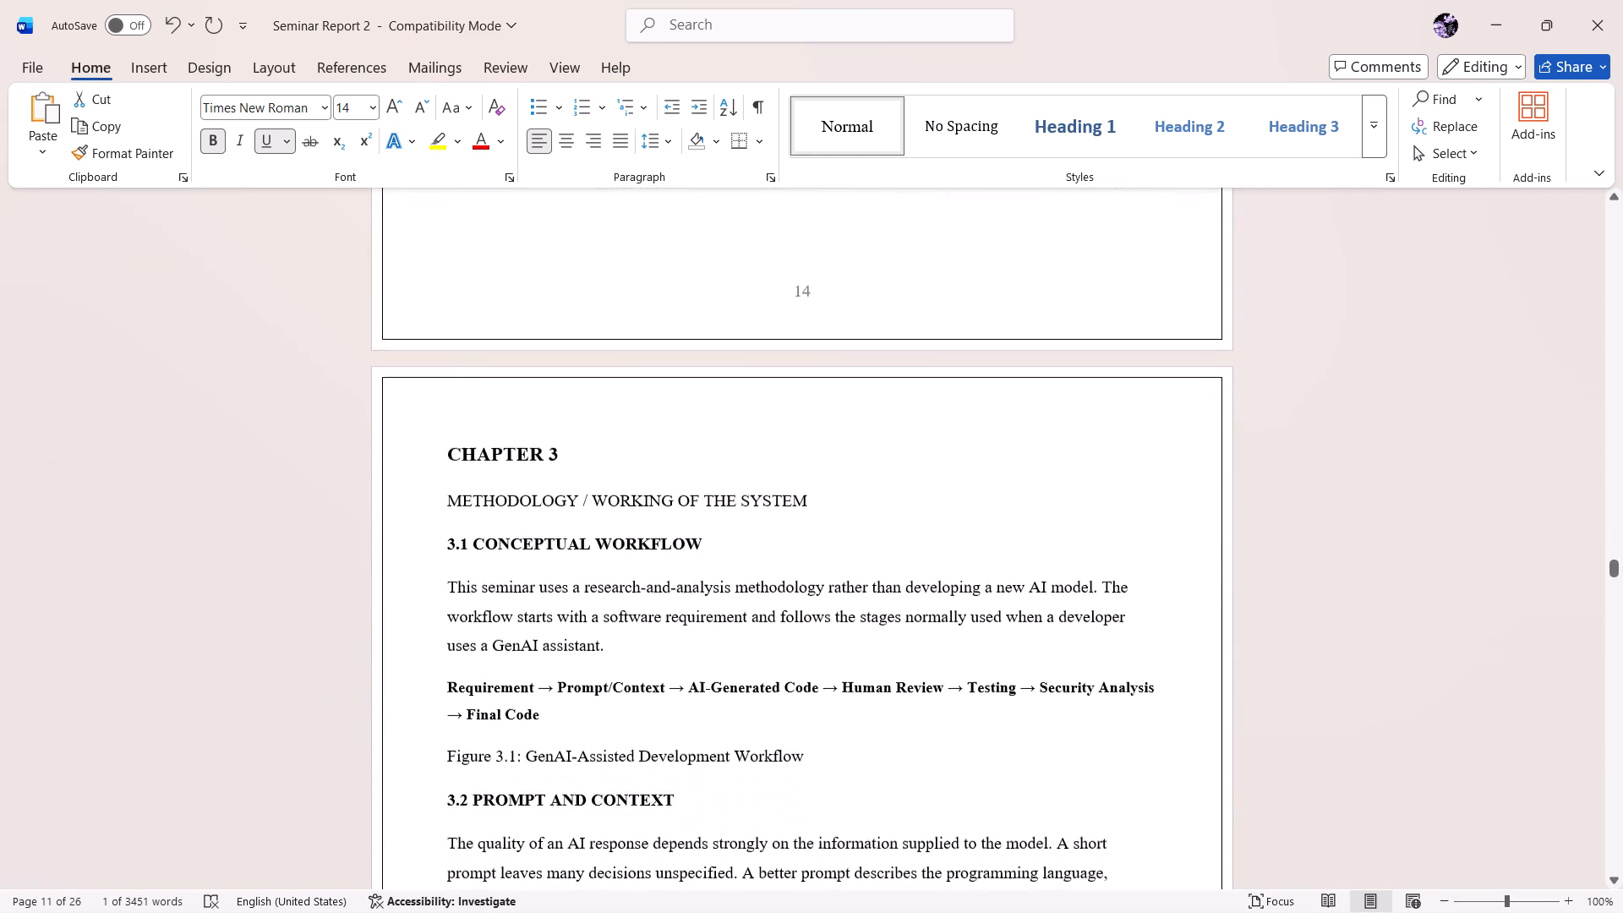
drag(446, 446, 584, 439)
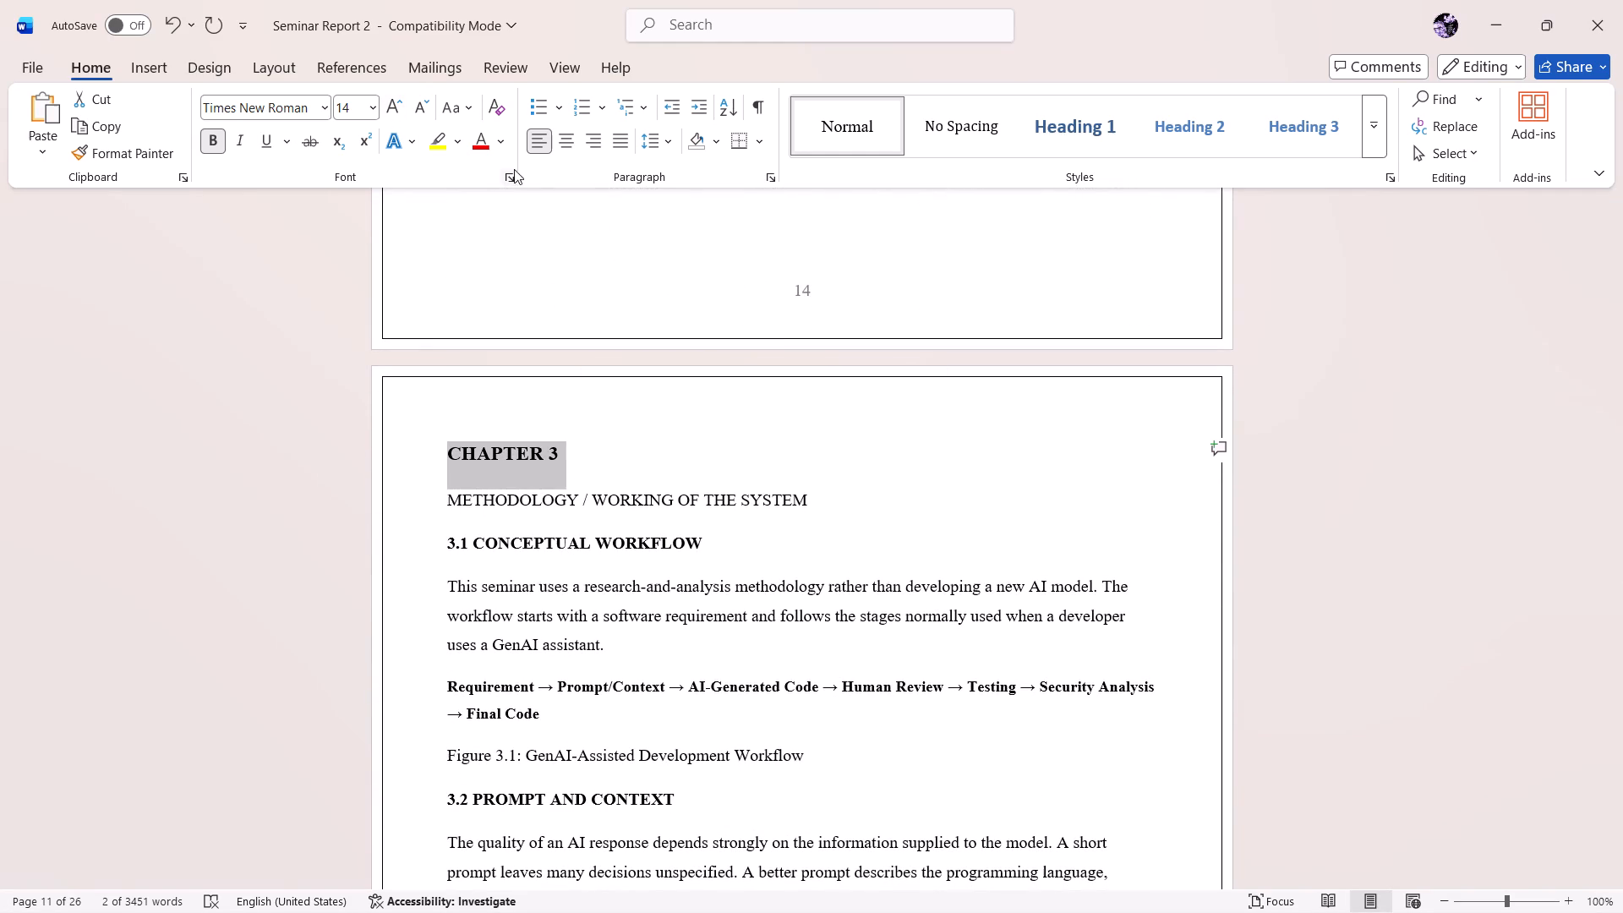
click(560, 148)
Make the METHODOLOGY / WORKING OF THE SYSTEM title under CHAPTER 3 bold and underlined.
drag(445, 506, 818, 492)
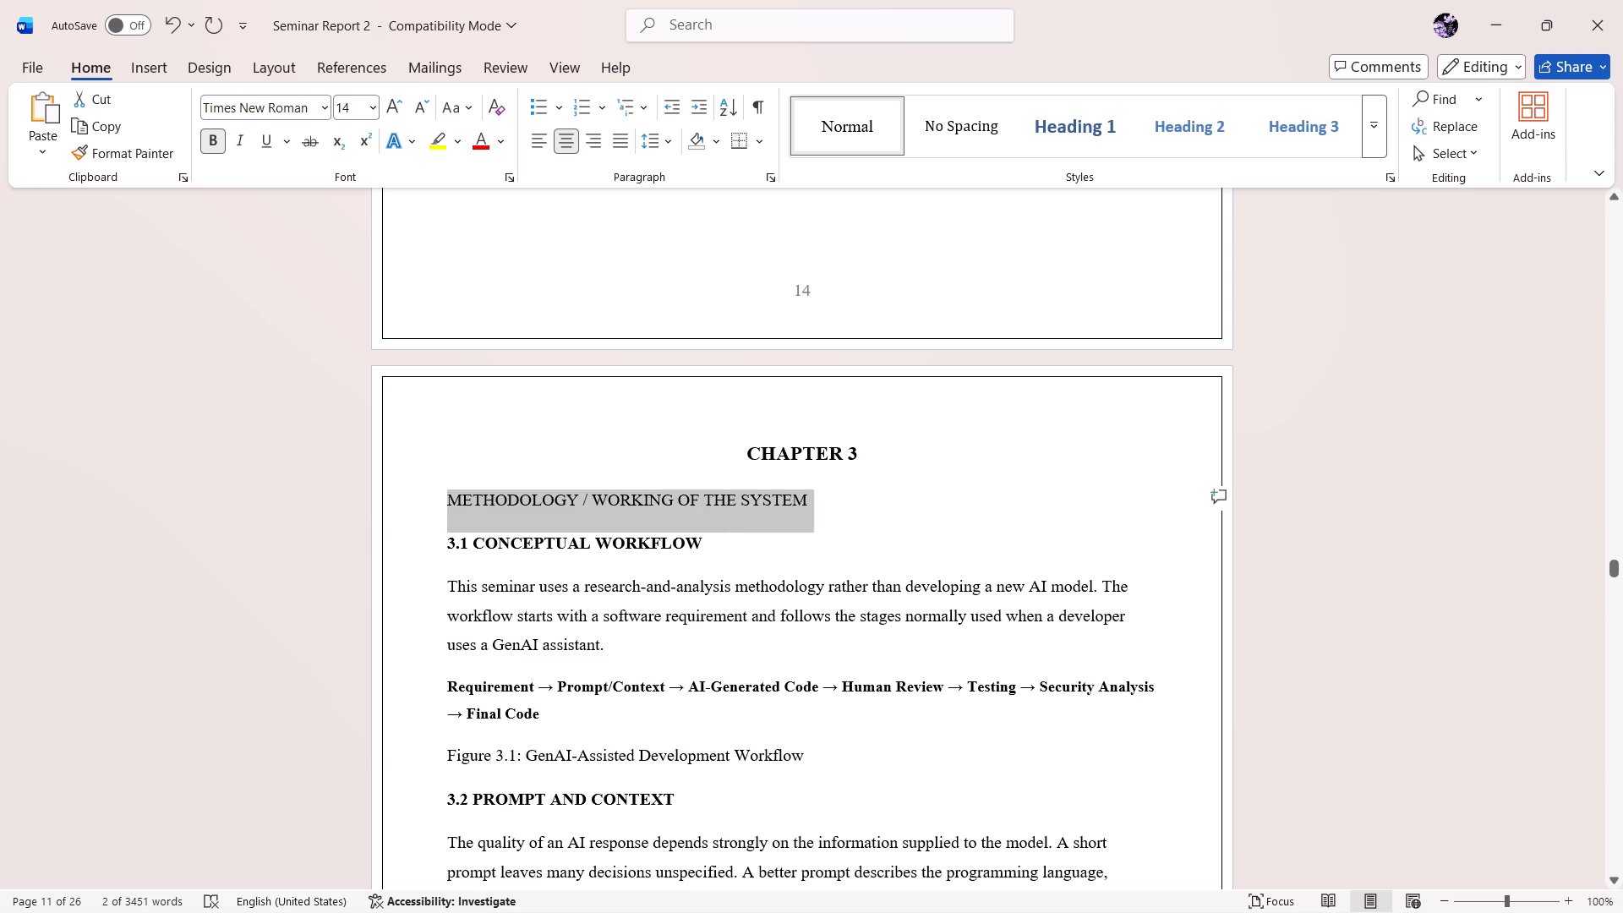
drag(818, 492, 818, 490)
click(225, 149)
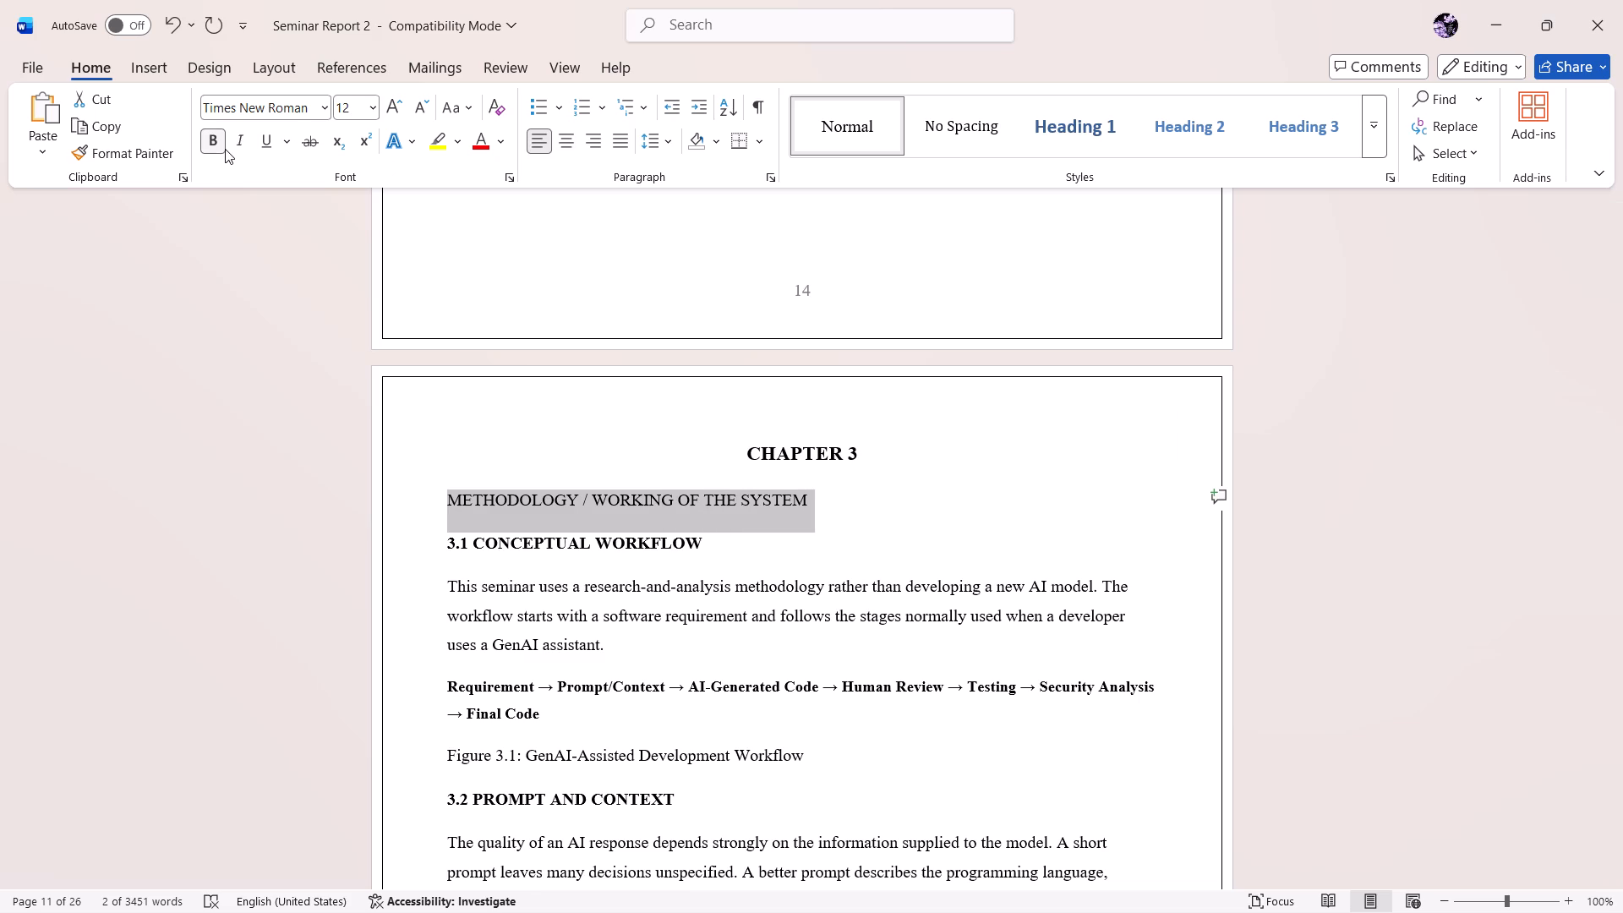
click(216, 141)
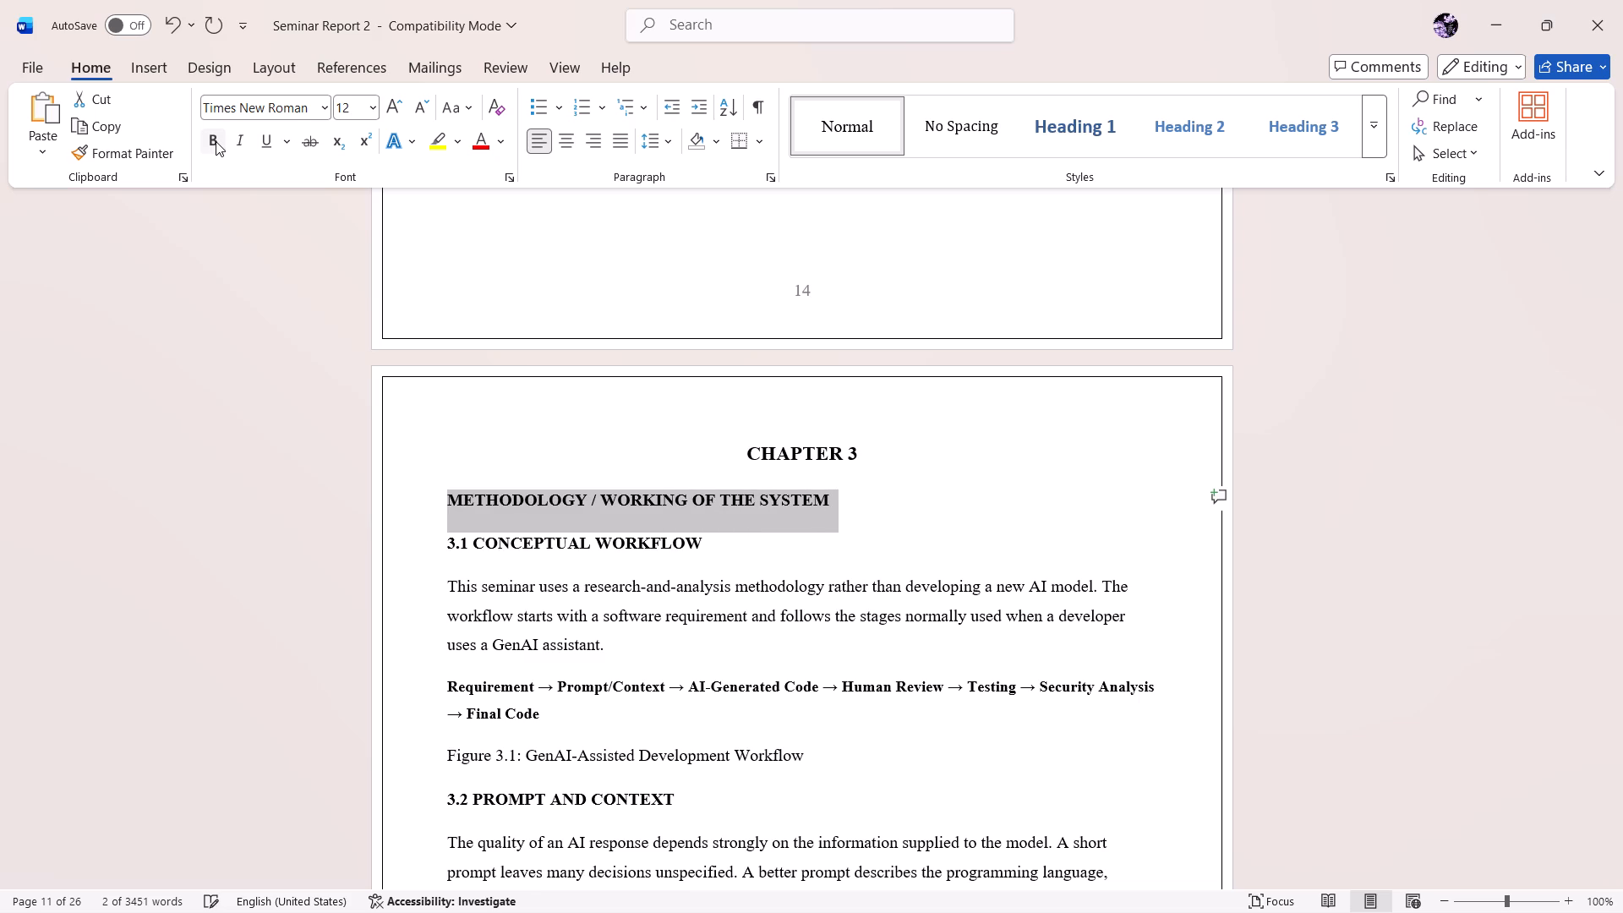
click(216, 141)
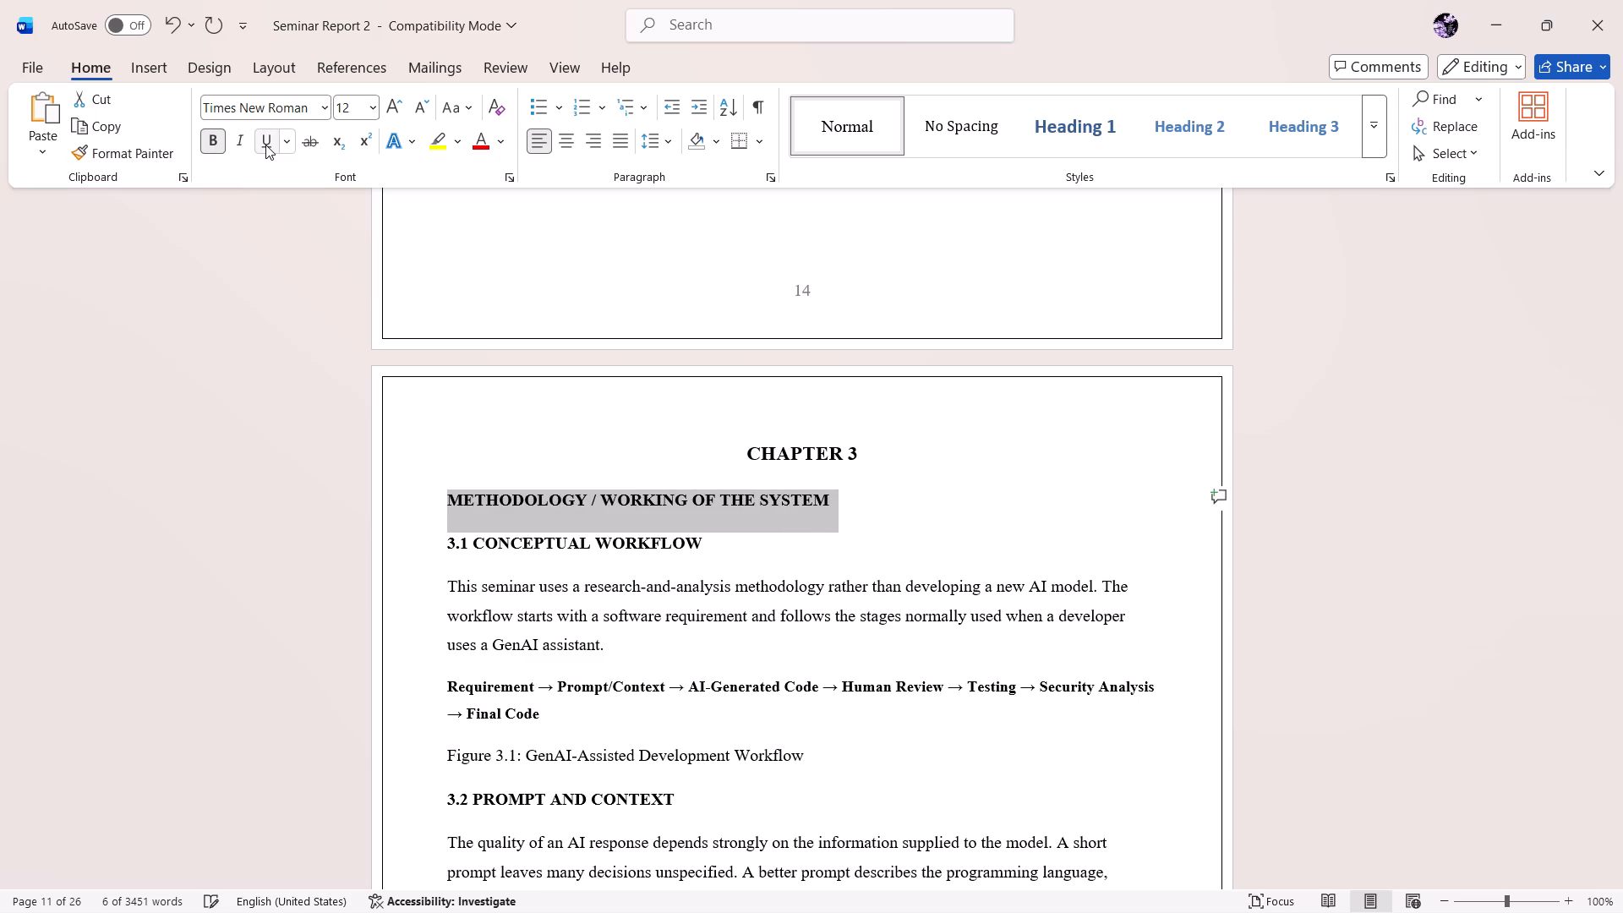
click(265, 145)
Center the CHAPTER 4 heading above the COMPARATIVE ANALYSIS title.
scroll(627, 634, down, 2)
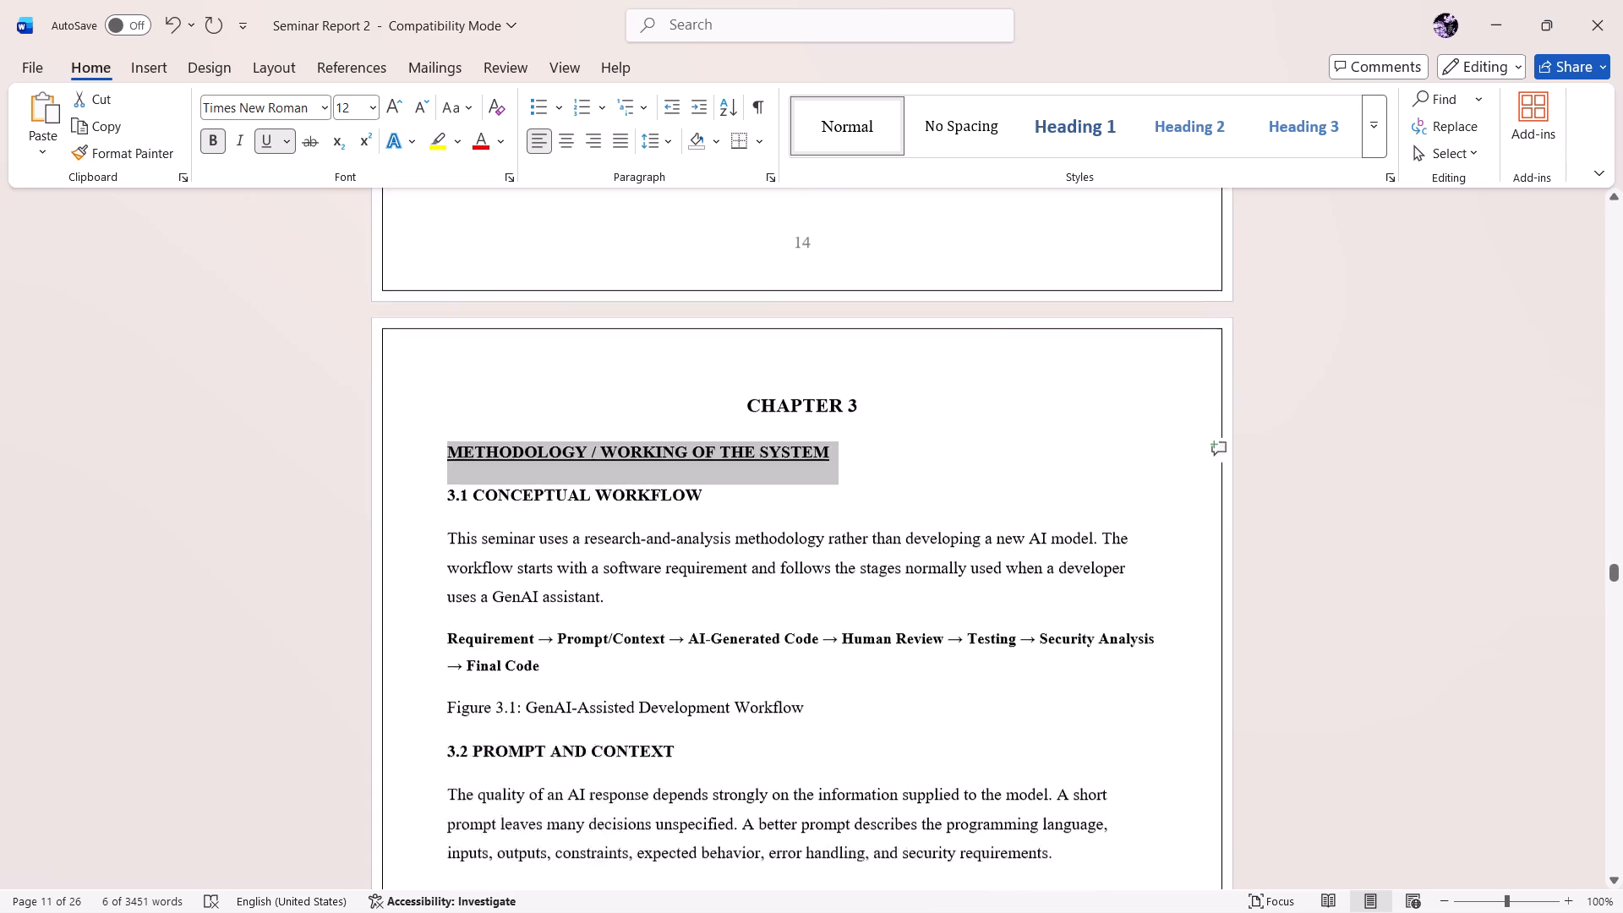
scroll(627, 634, down, 19)
drag(451, 545, 554, 537)
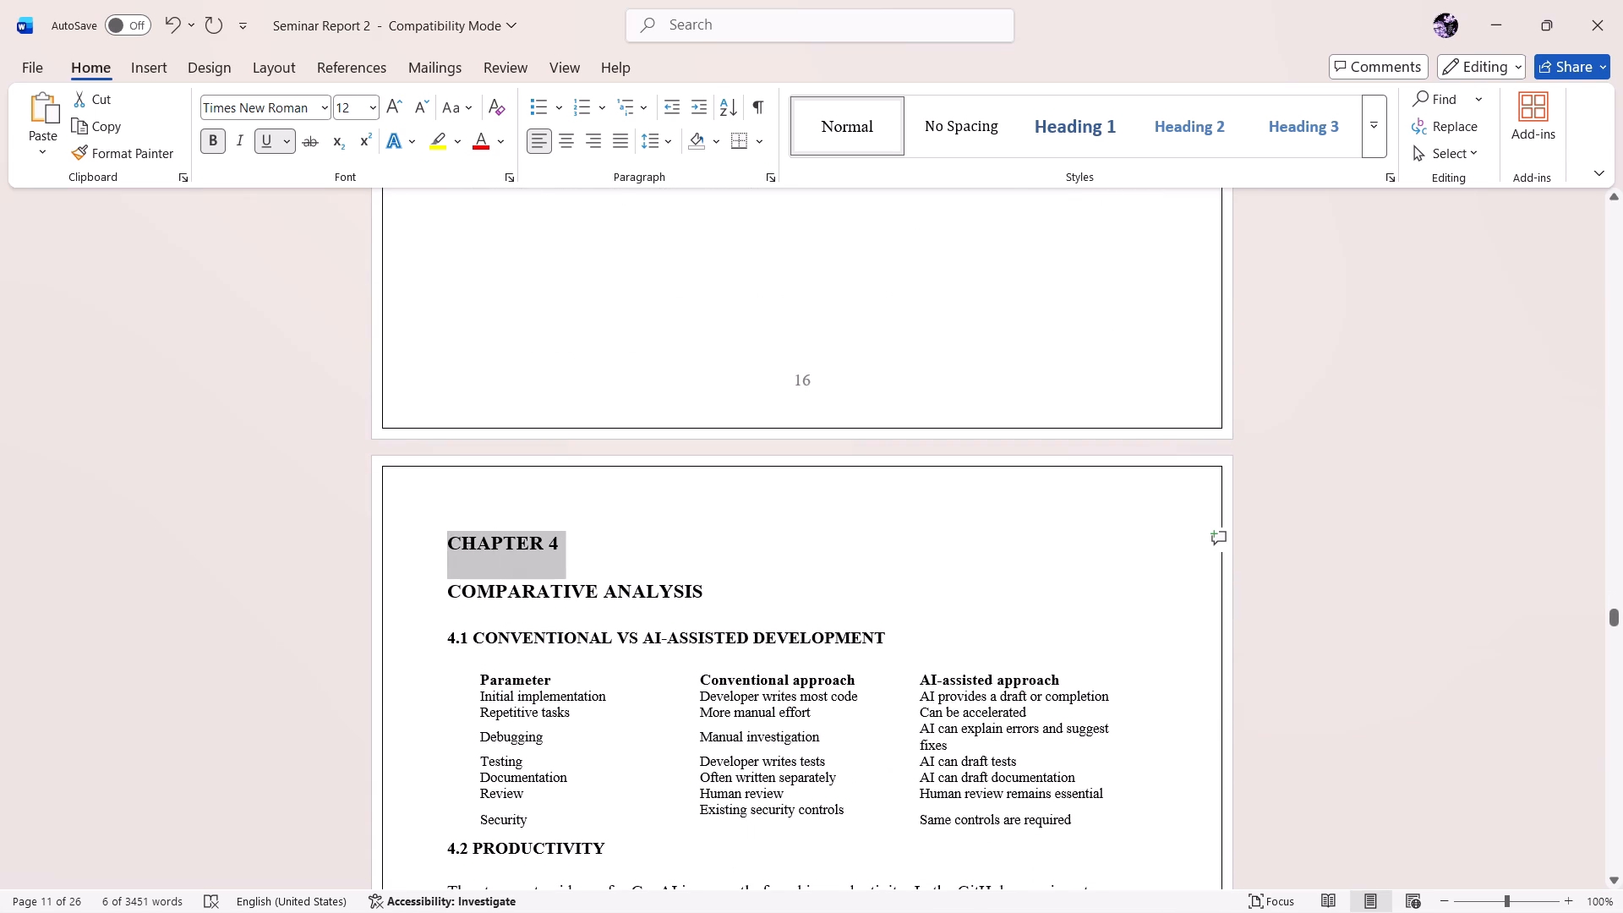
drag(554, 537, 561, 538)
click(563, 151)
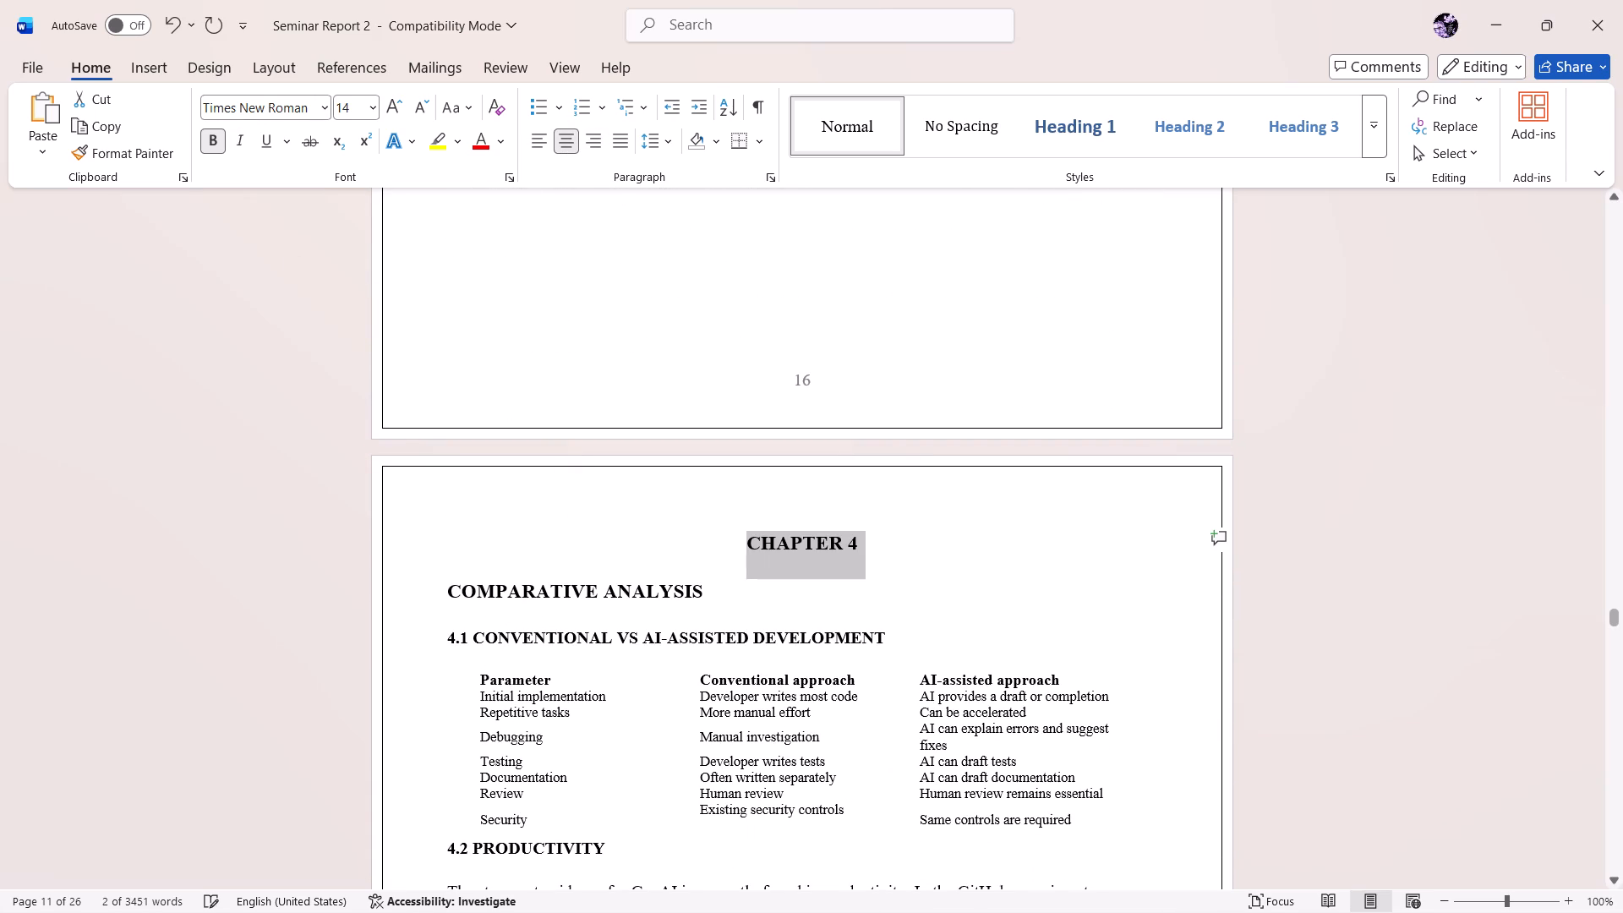
Underline the COMPARATIVE ANALYSIS title under the CHAPTER 4 heading.
drag(451, 587, 733, 592)
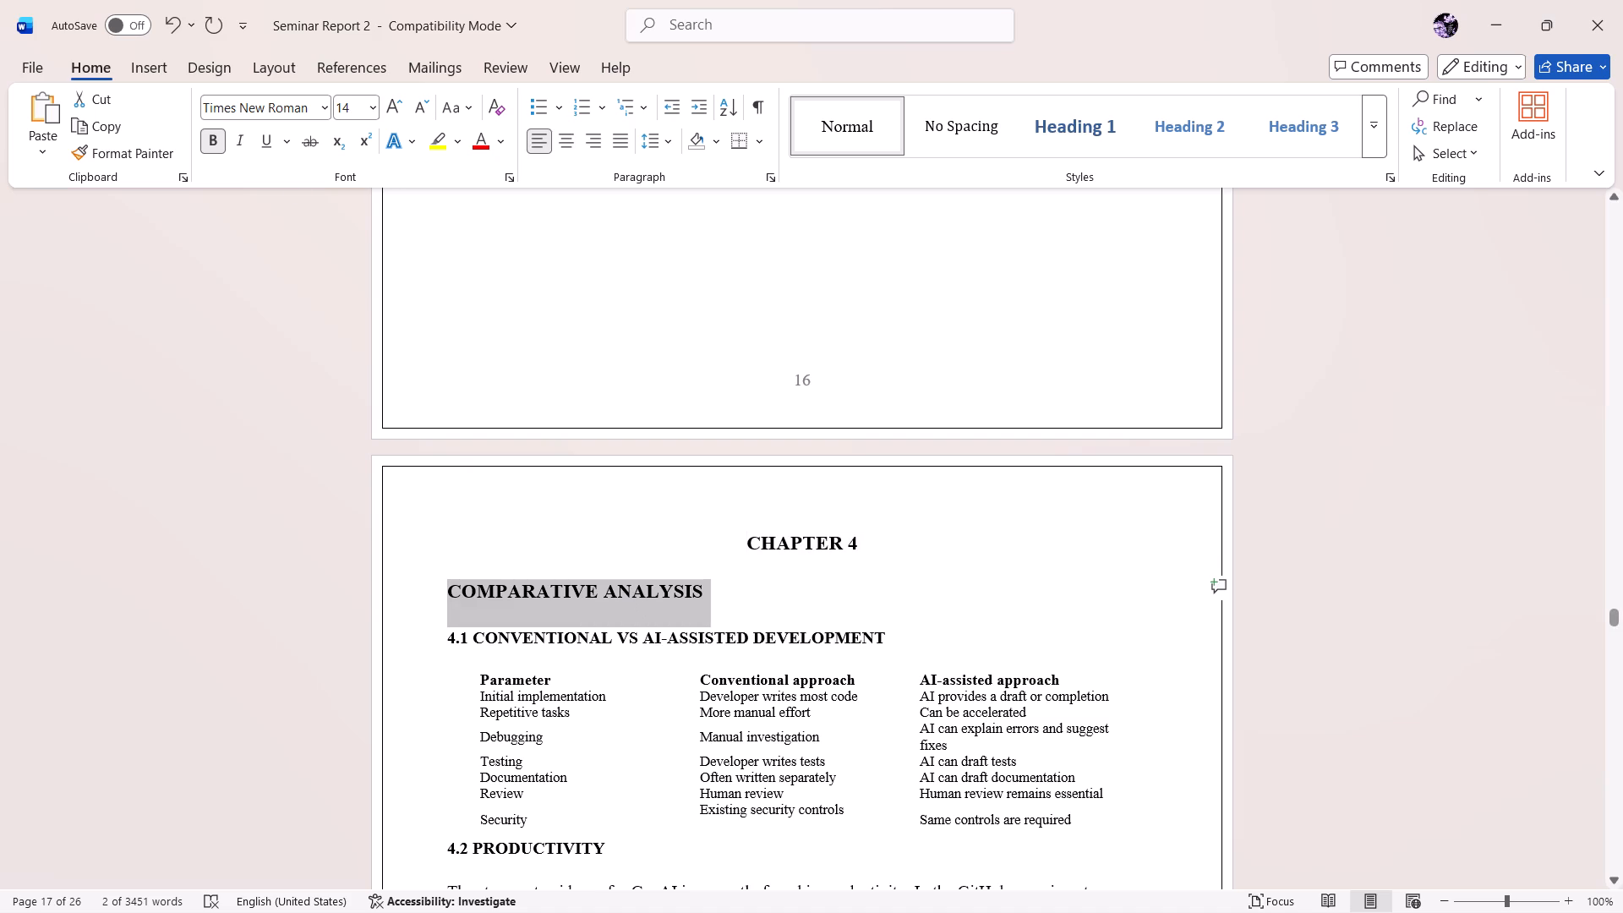
click(266, 142)
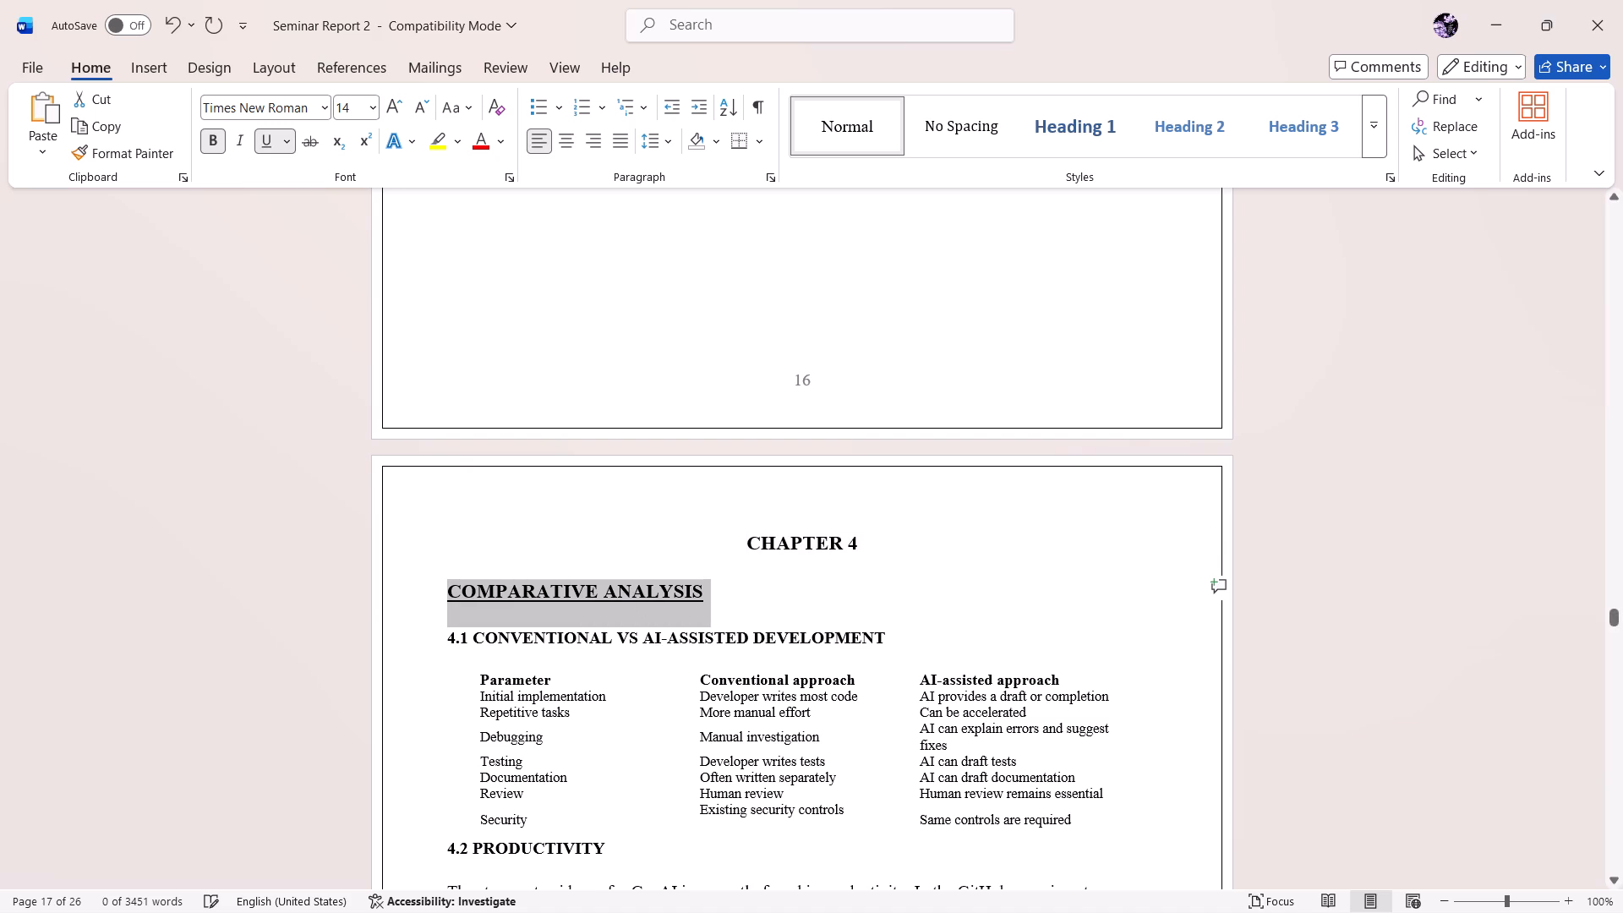
Center the CHAPTER 5 heading above the ADVANTAGES AND LIMITATIONS title.
scroll(623, 522, down, 16)
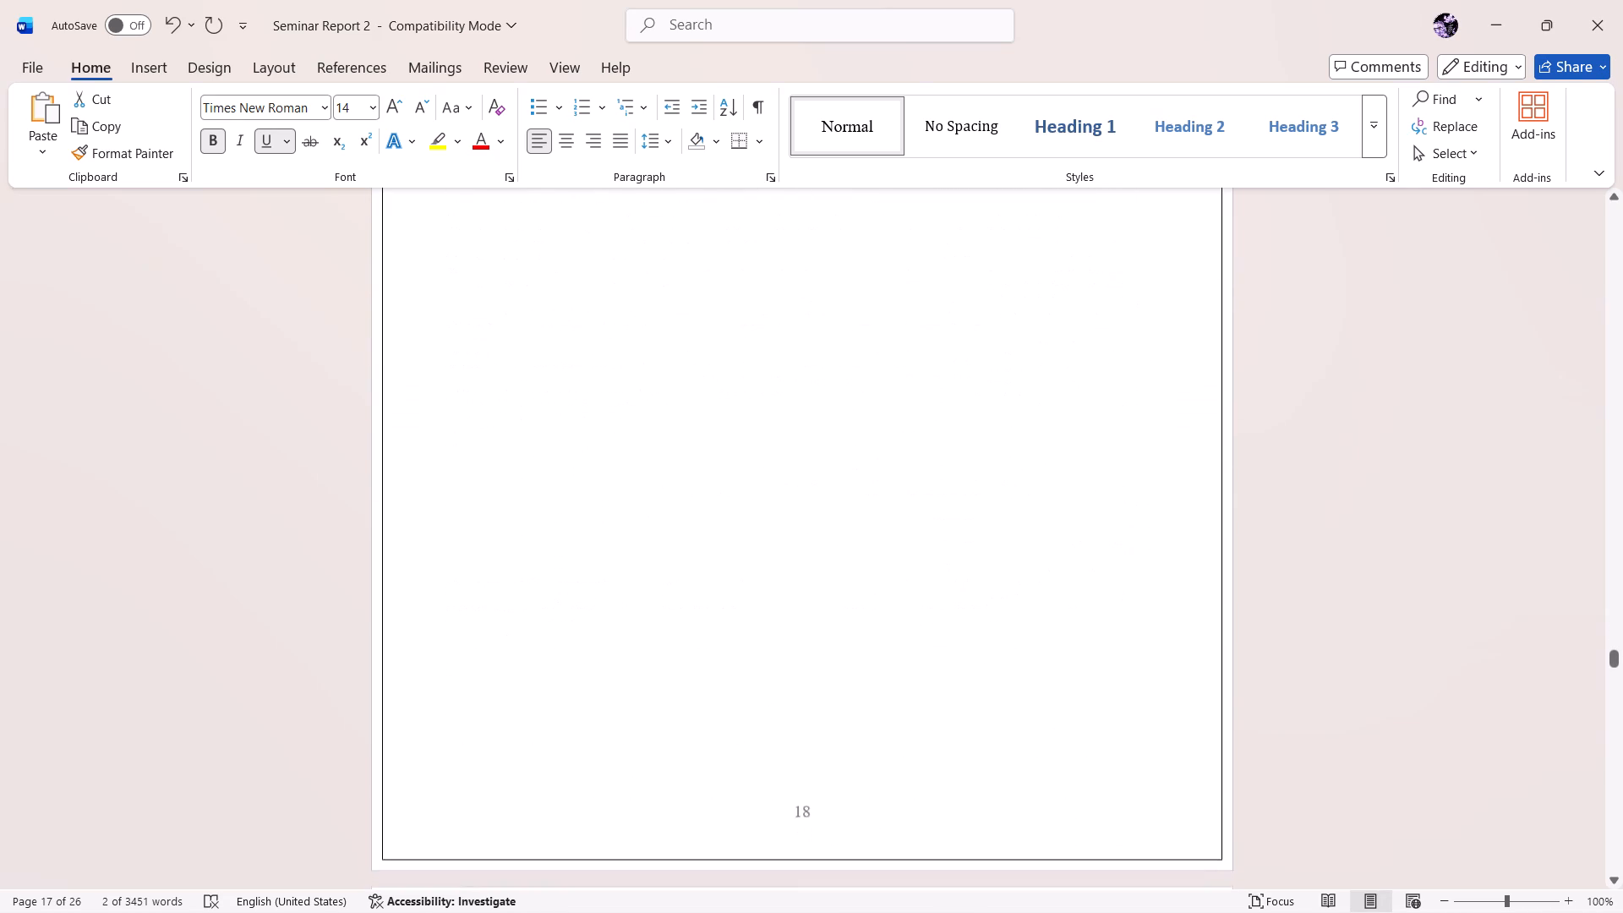
scroll(623, 522, down, 5)
drag(453, 476, 575, 468)
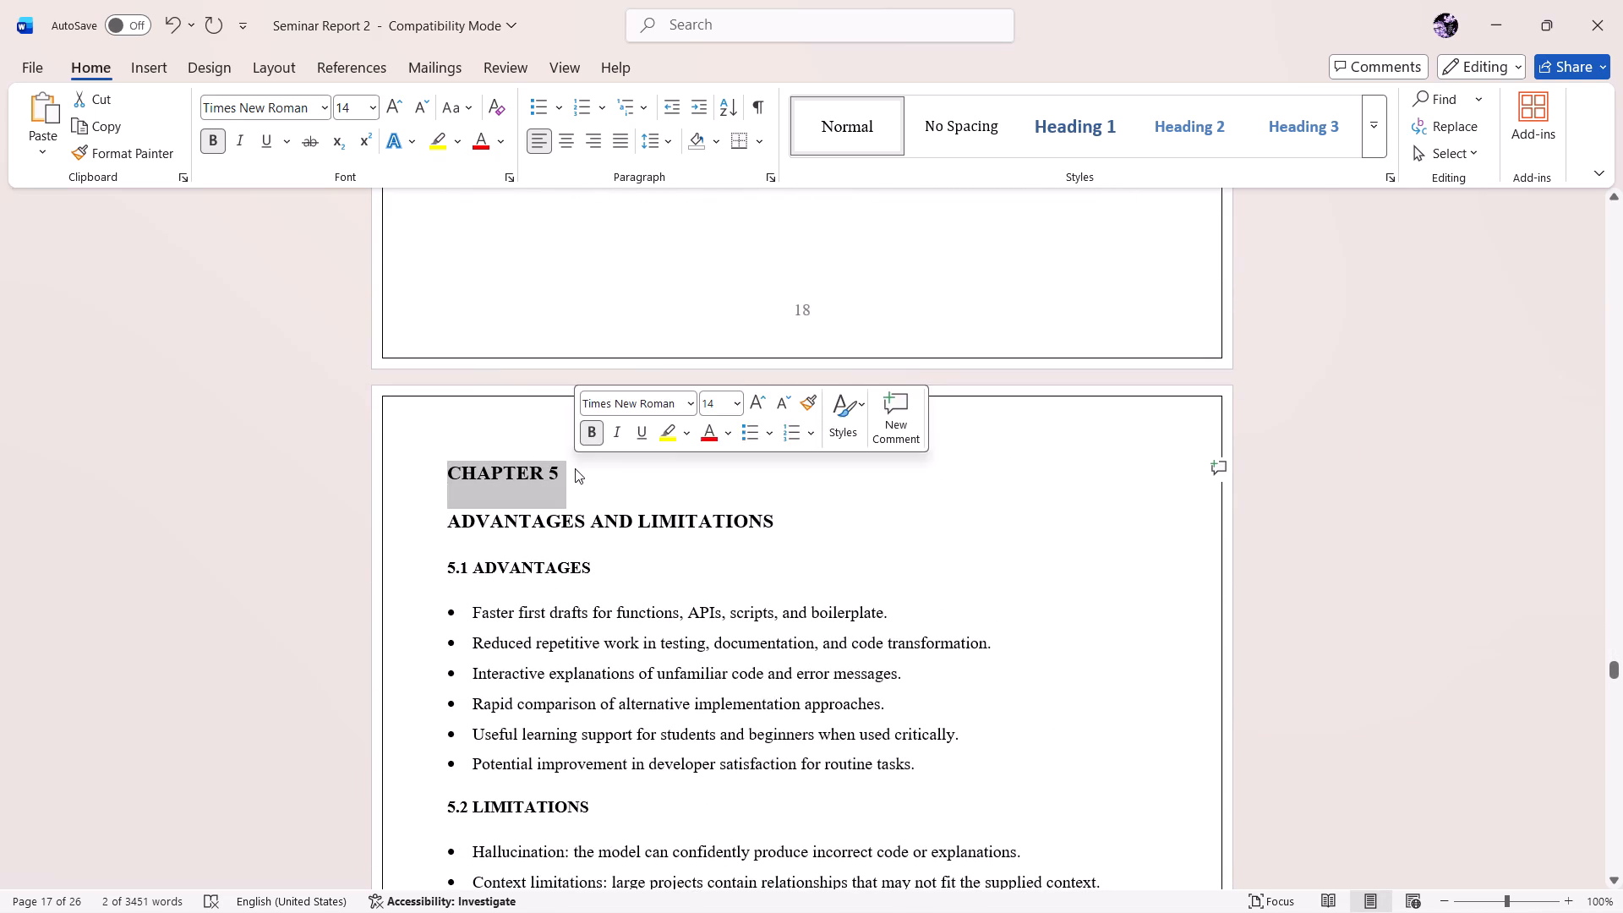
click(564, 145)
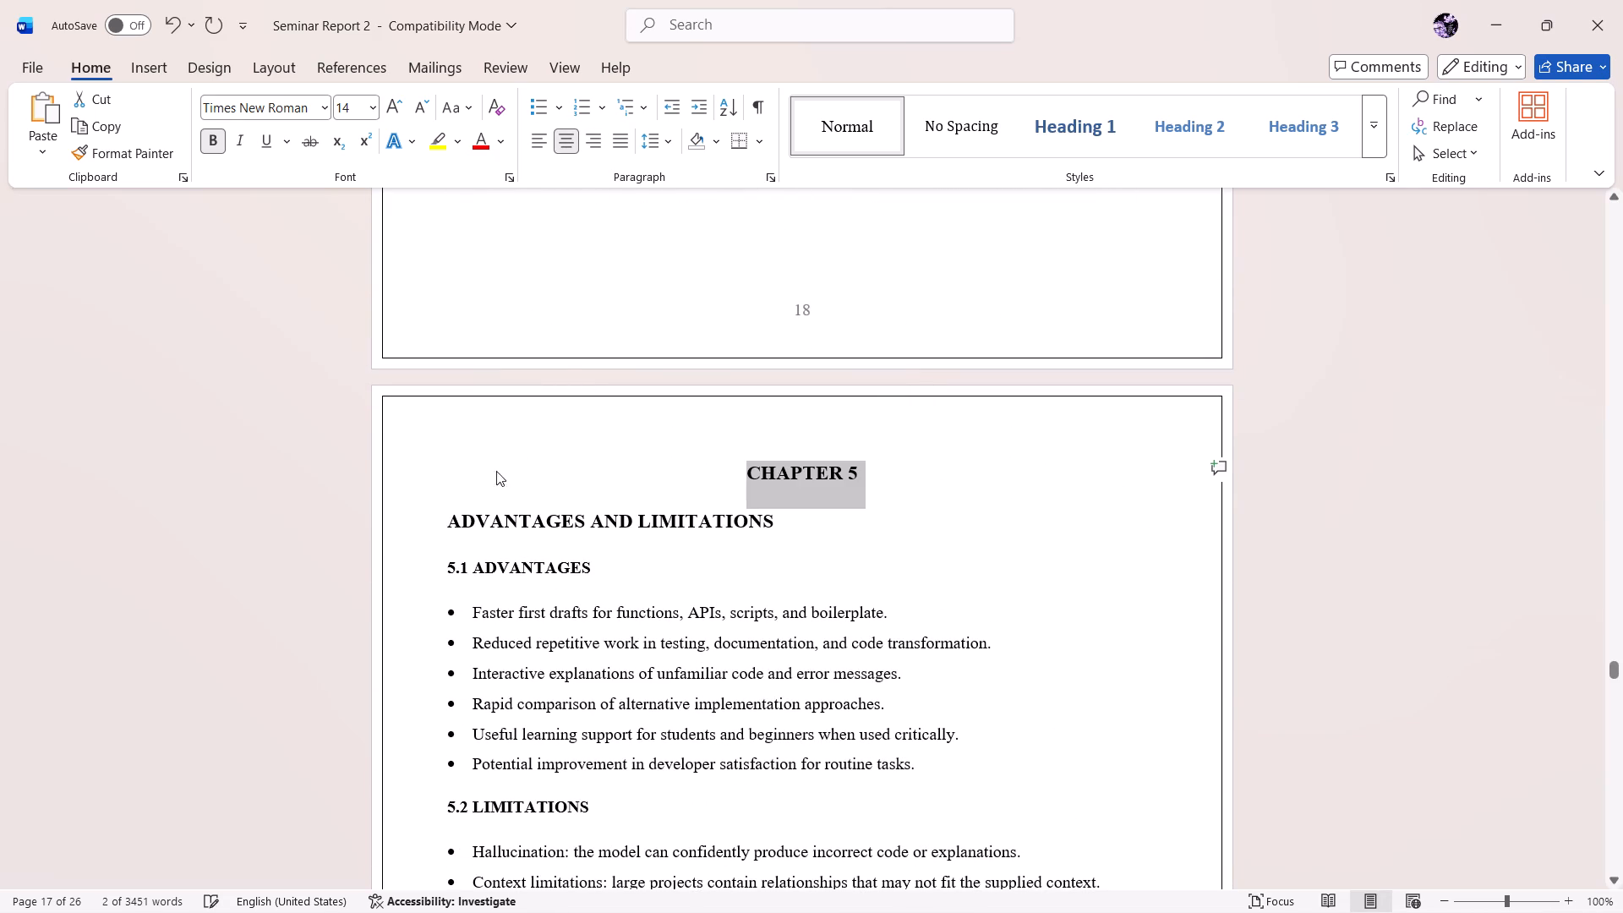
Underline the ADVANTAGES AND LIMITATIONS title under CHAPTER 5 and save the report.
drag(446, 517, 750, 489)
drag(750, 489, 773, 513)
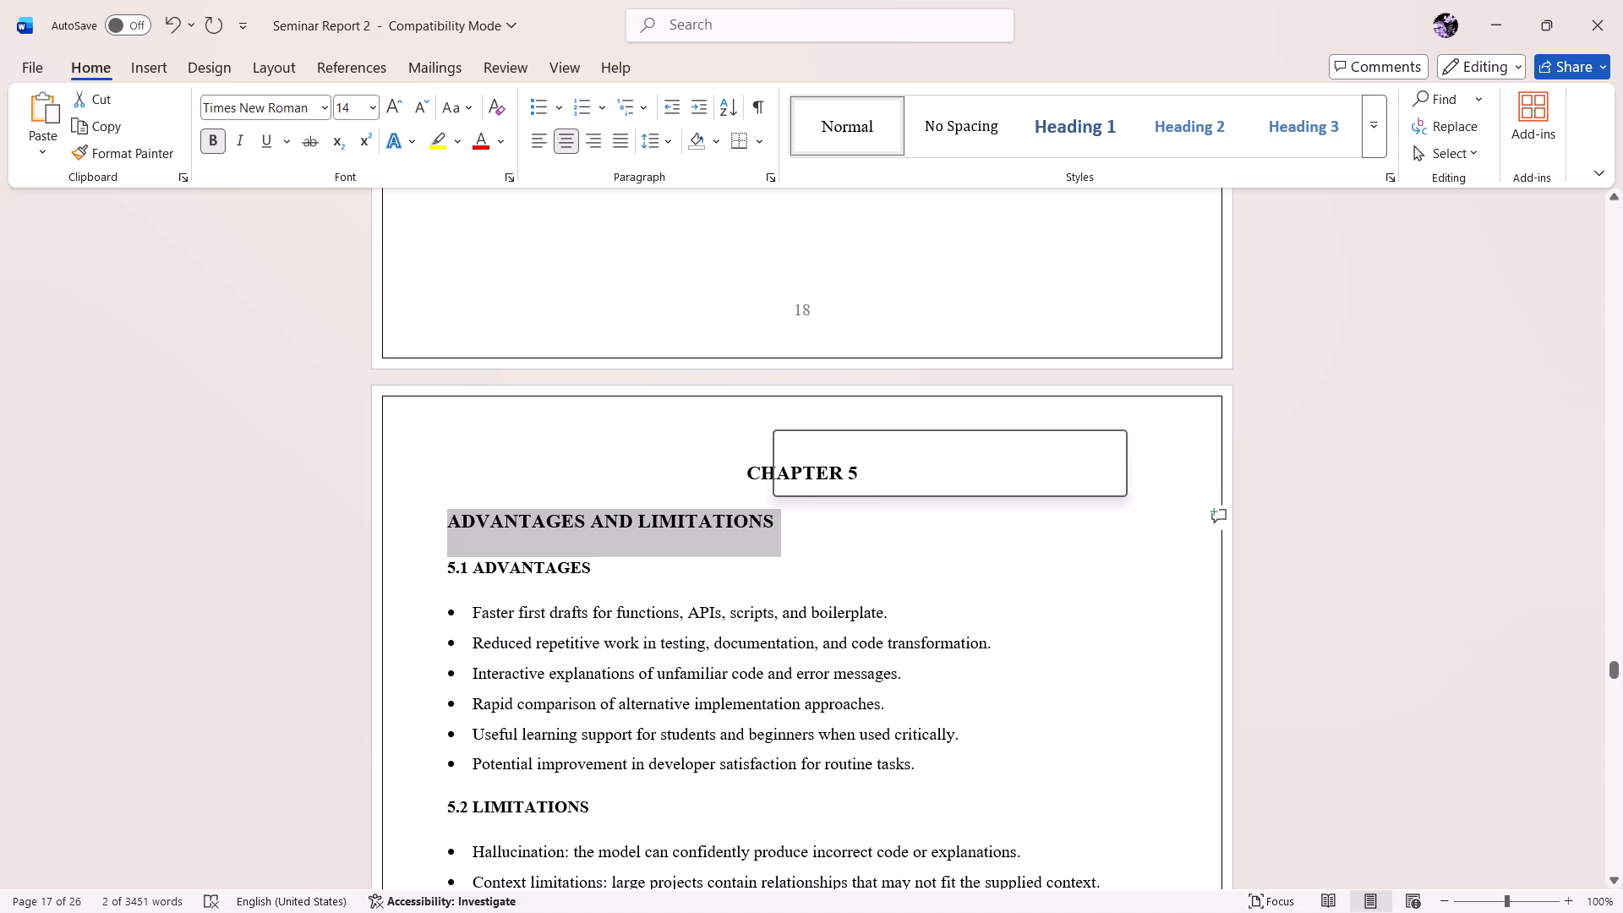
click(274, 145)
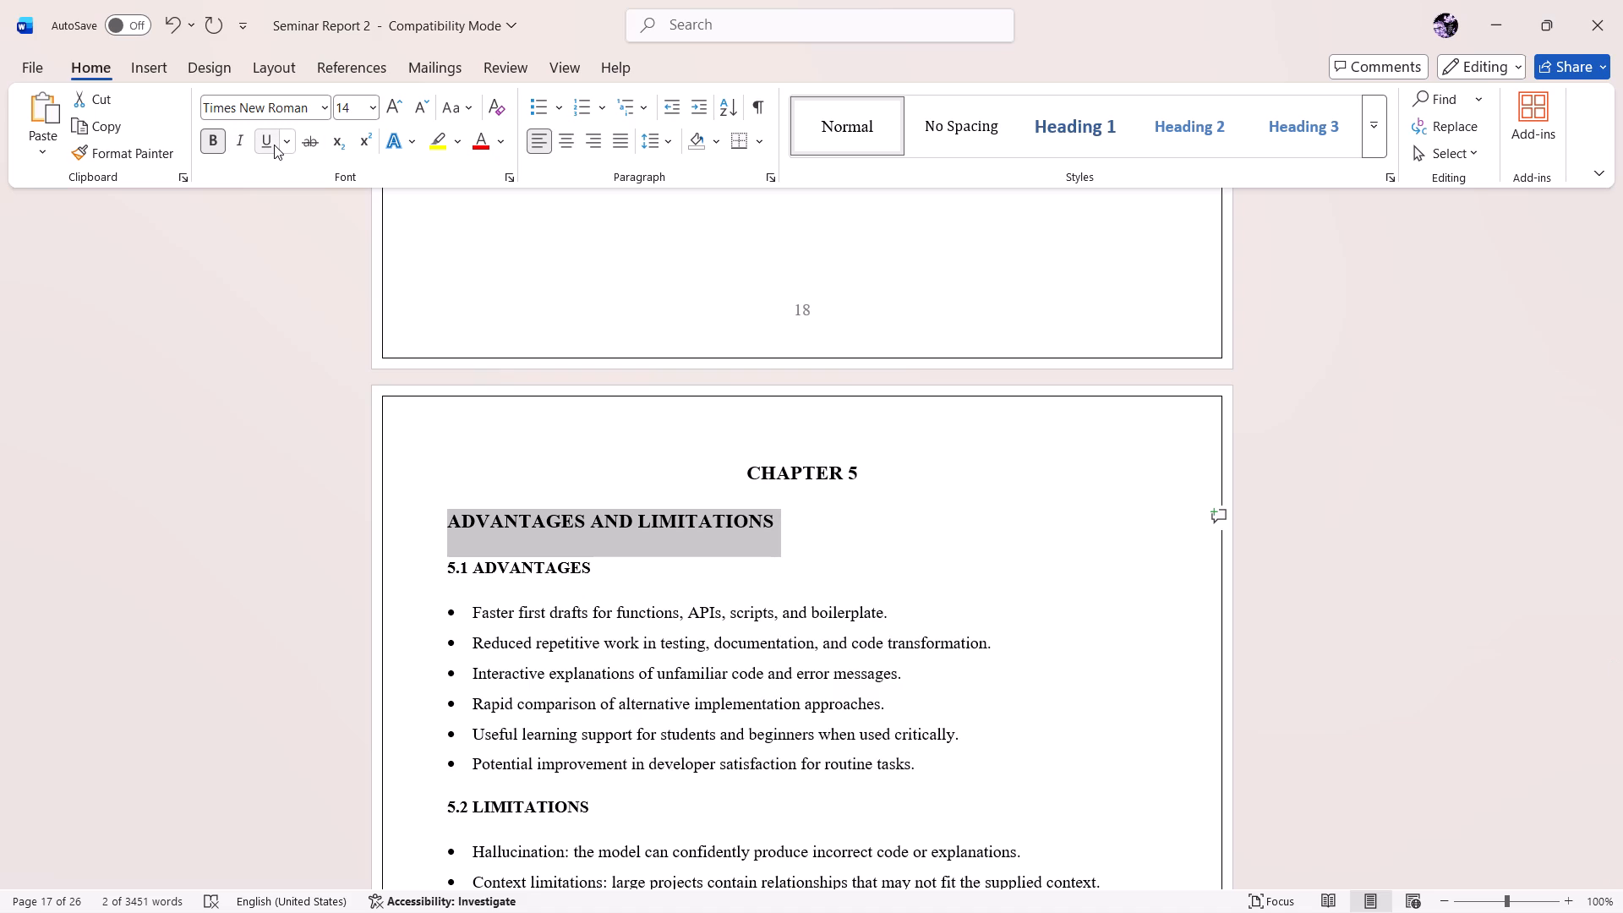
click(510, 451)
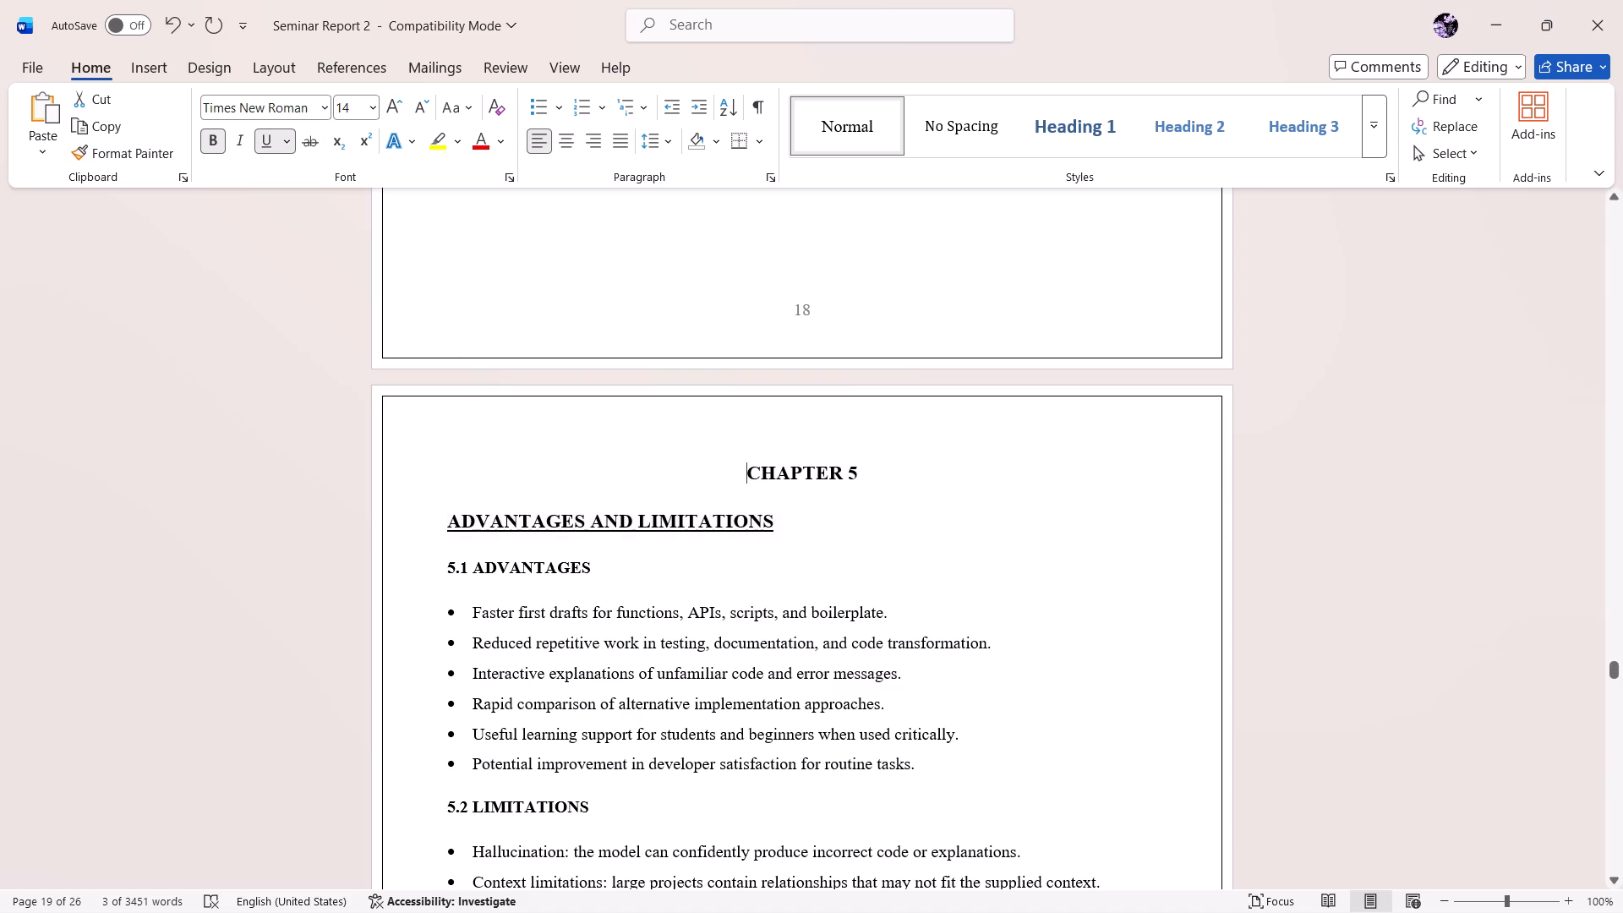
key(ctrl+s)
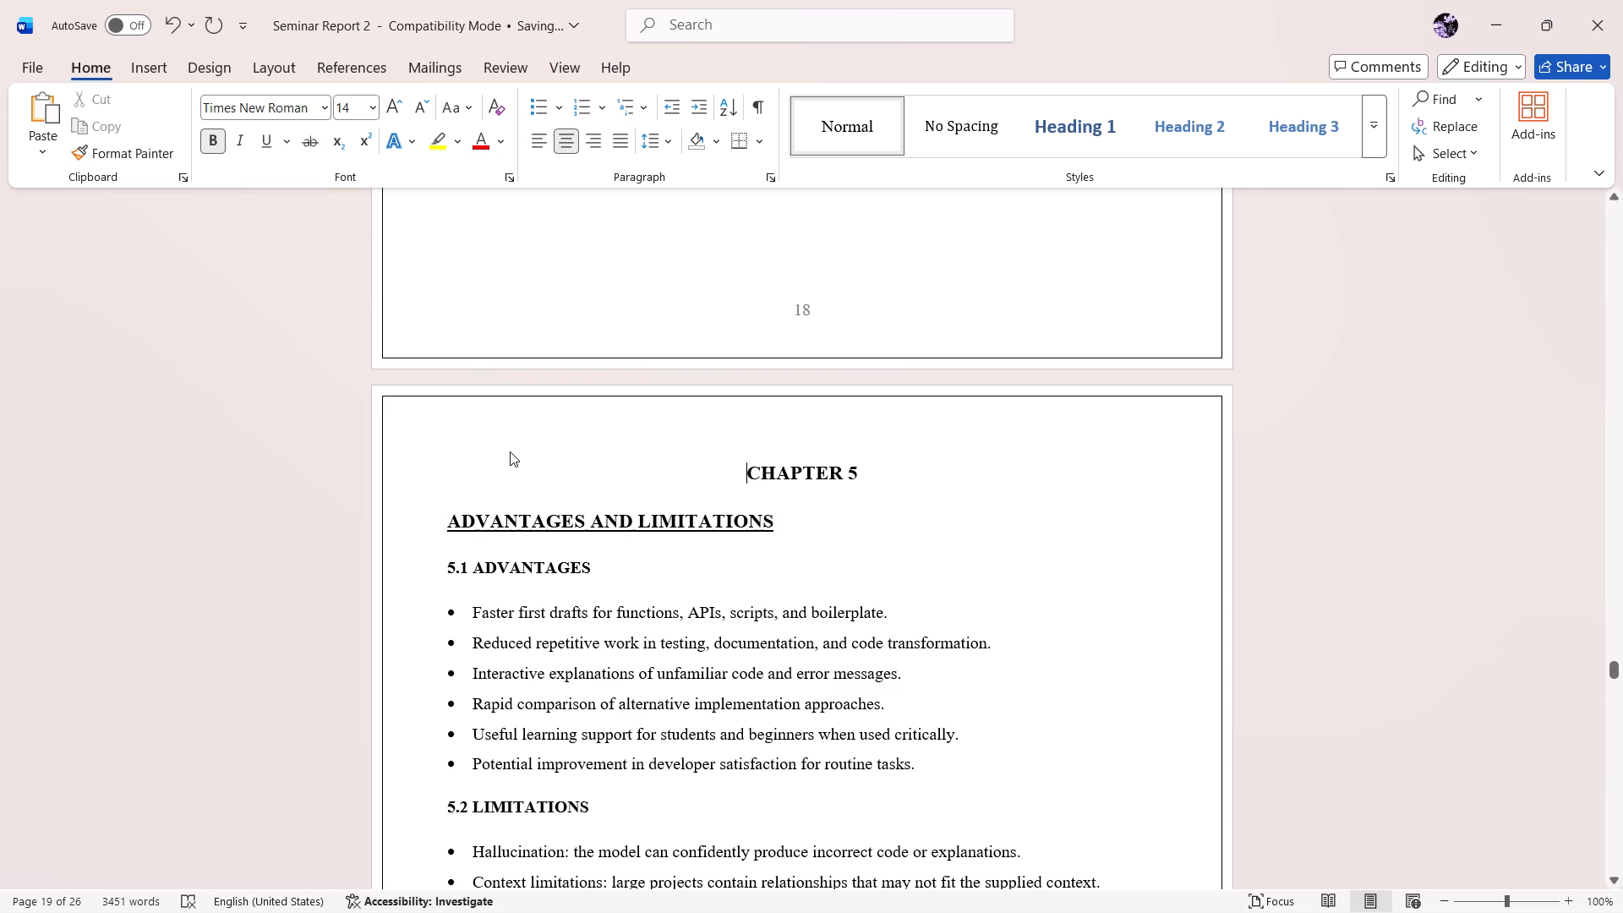
Center the CHAPTER 6 heading above the APPLICATIONS title.
scroll(632, 681, down, 12)
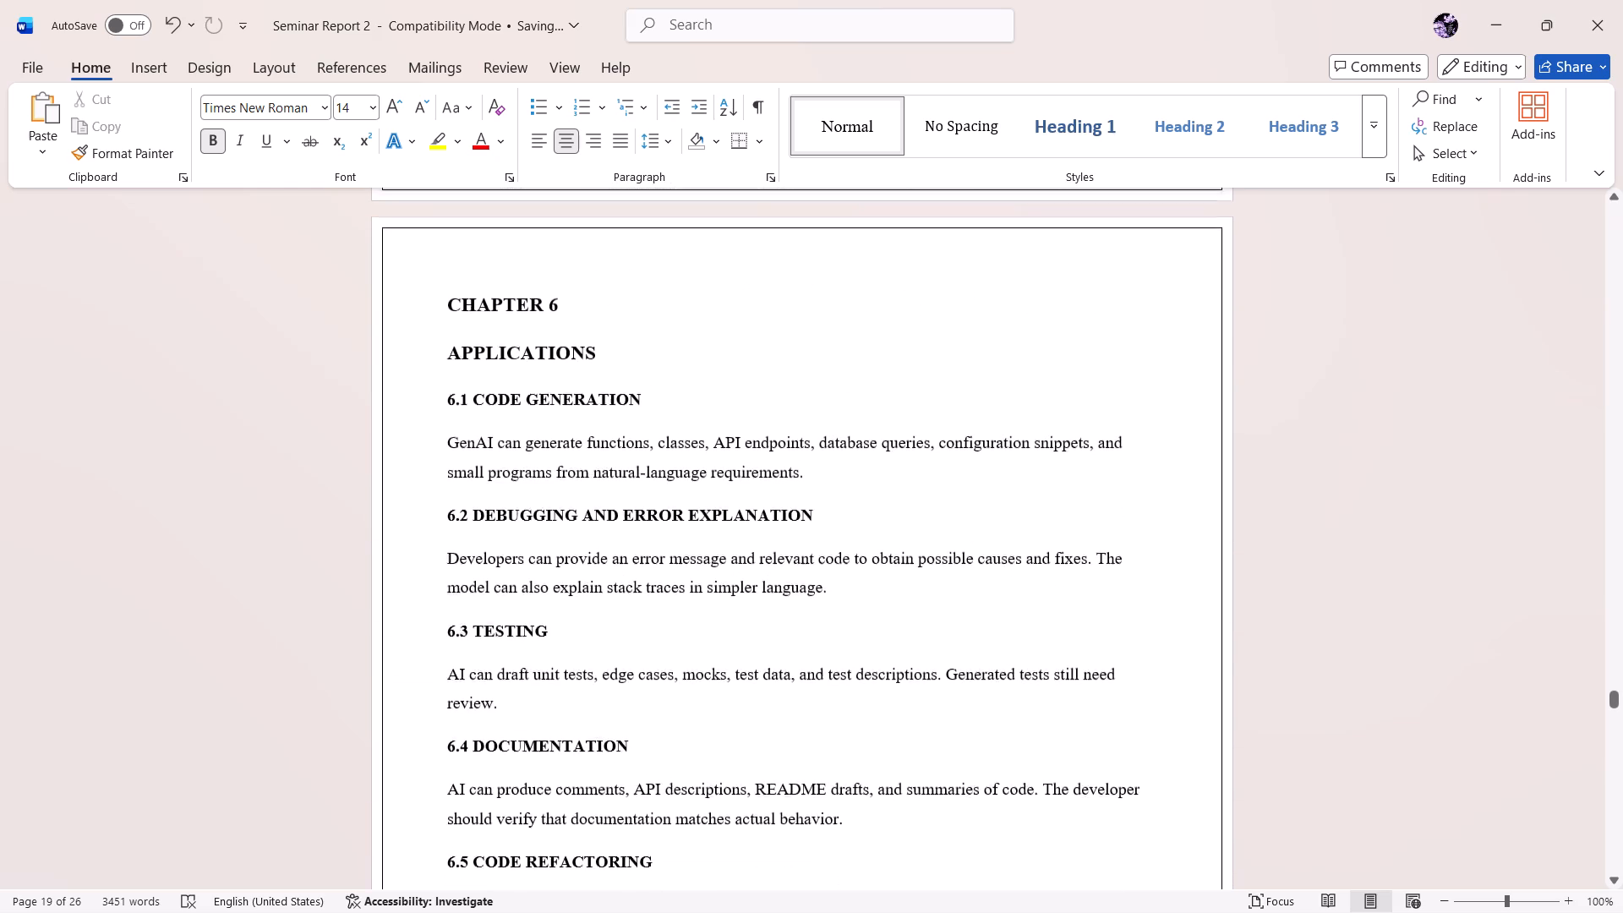
drag(451, 306, 544, 309)
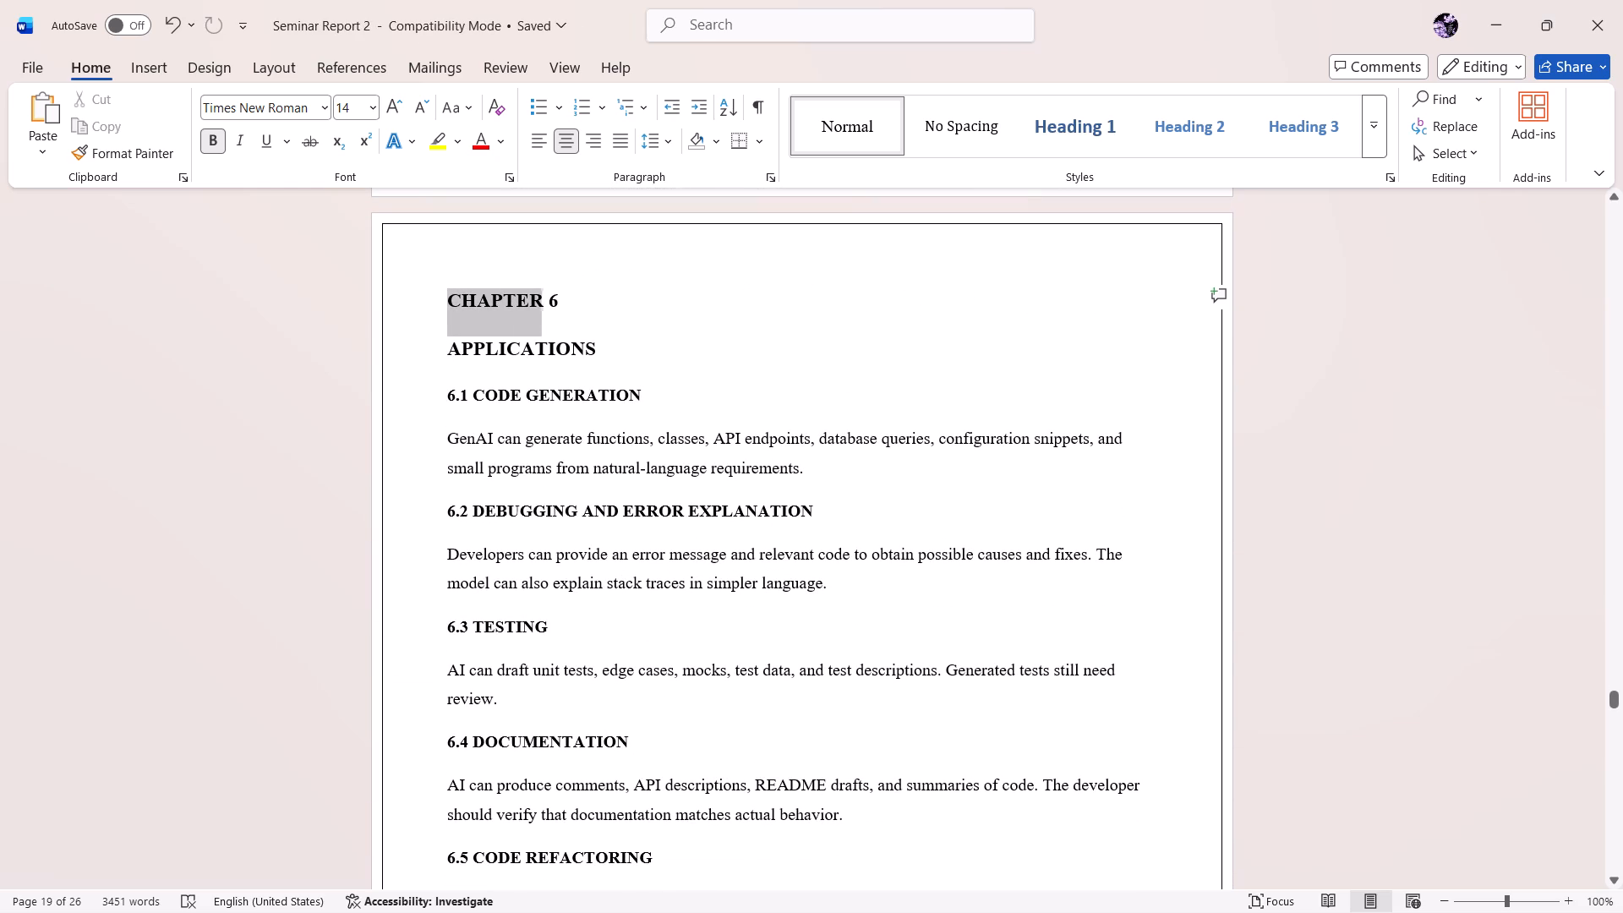
drag(544, 309, 579, 310)
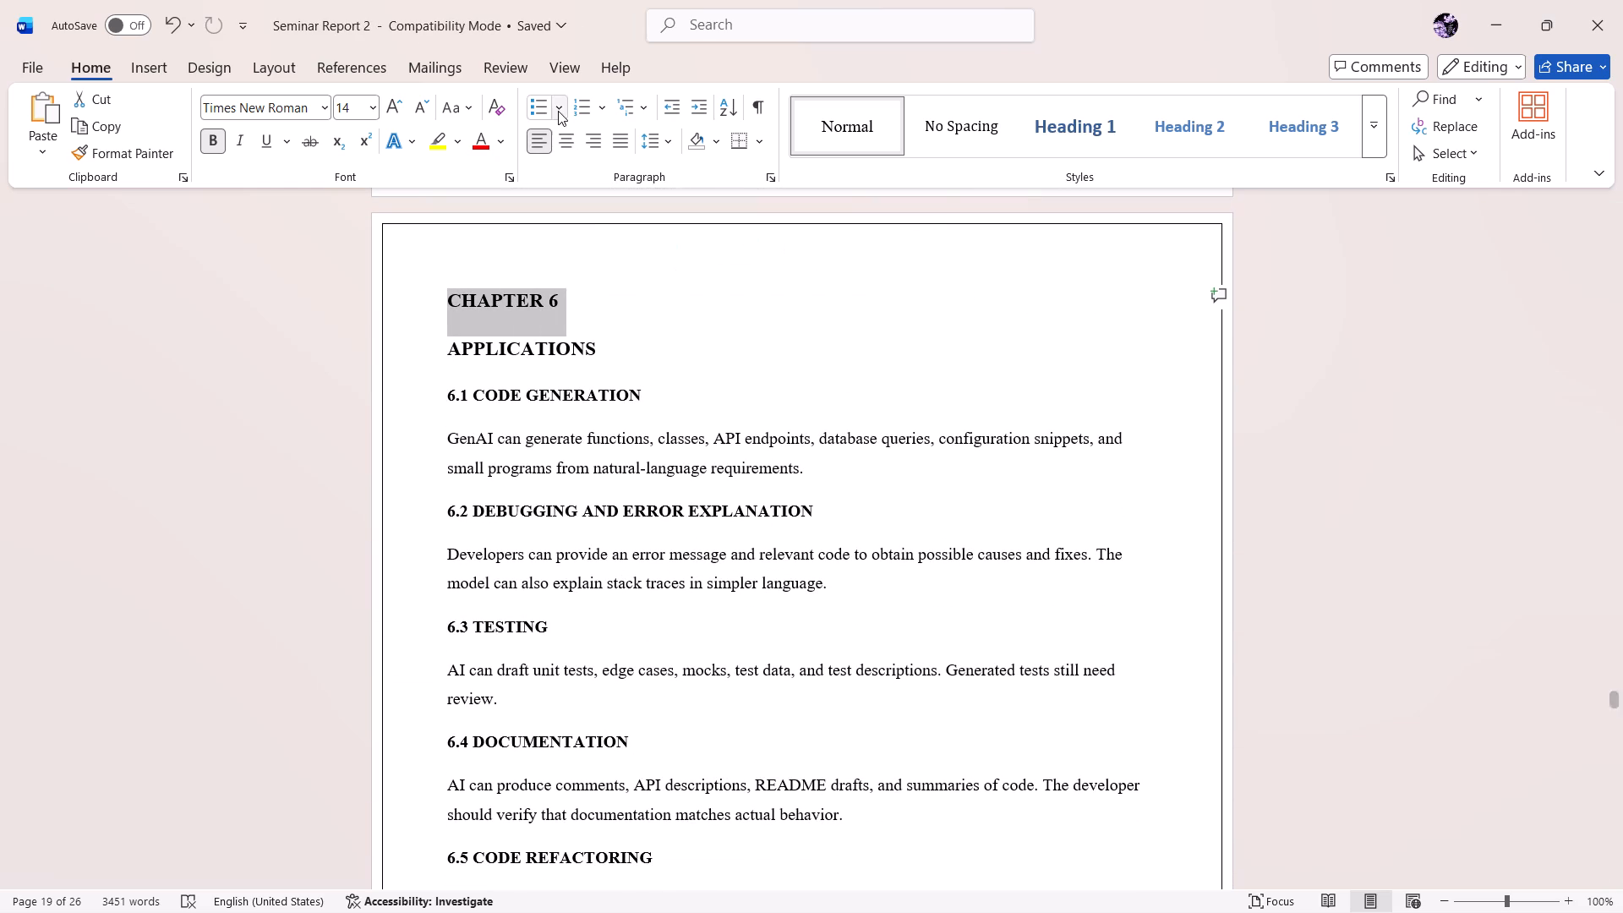
click(563, 141)
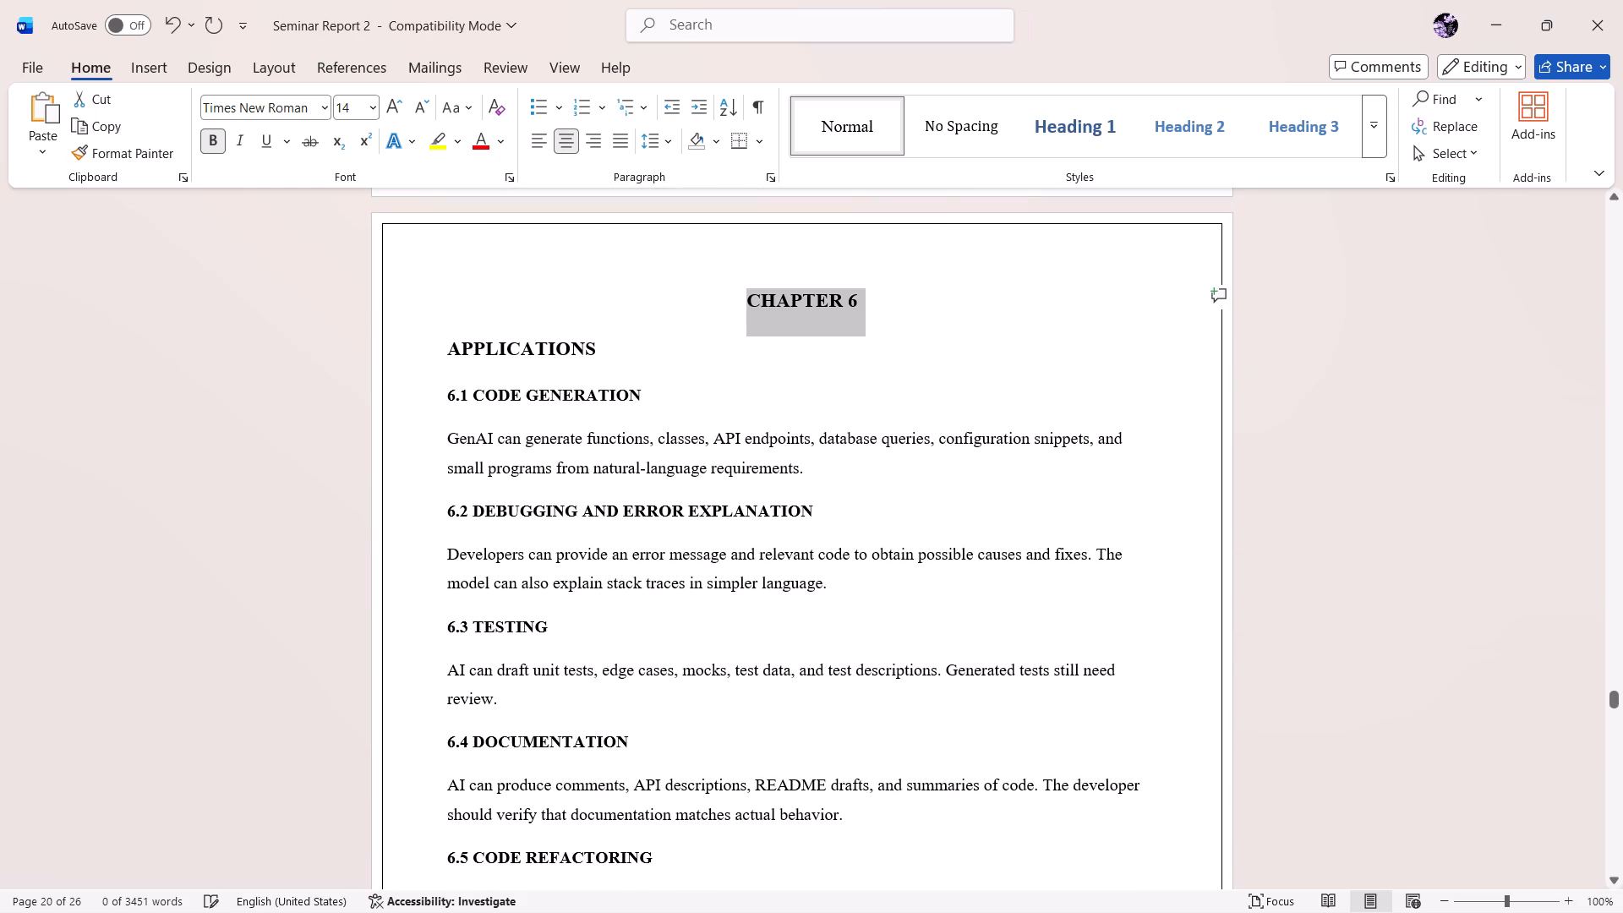
Underline the APPLICATIONS title under CHAPTER 6 and save the report.
drag(447, 349, 607, 352)
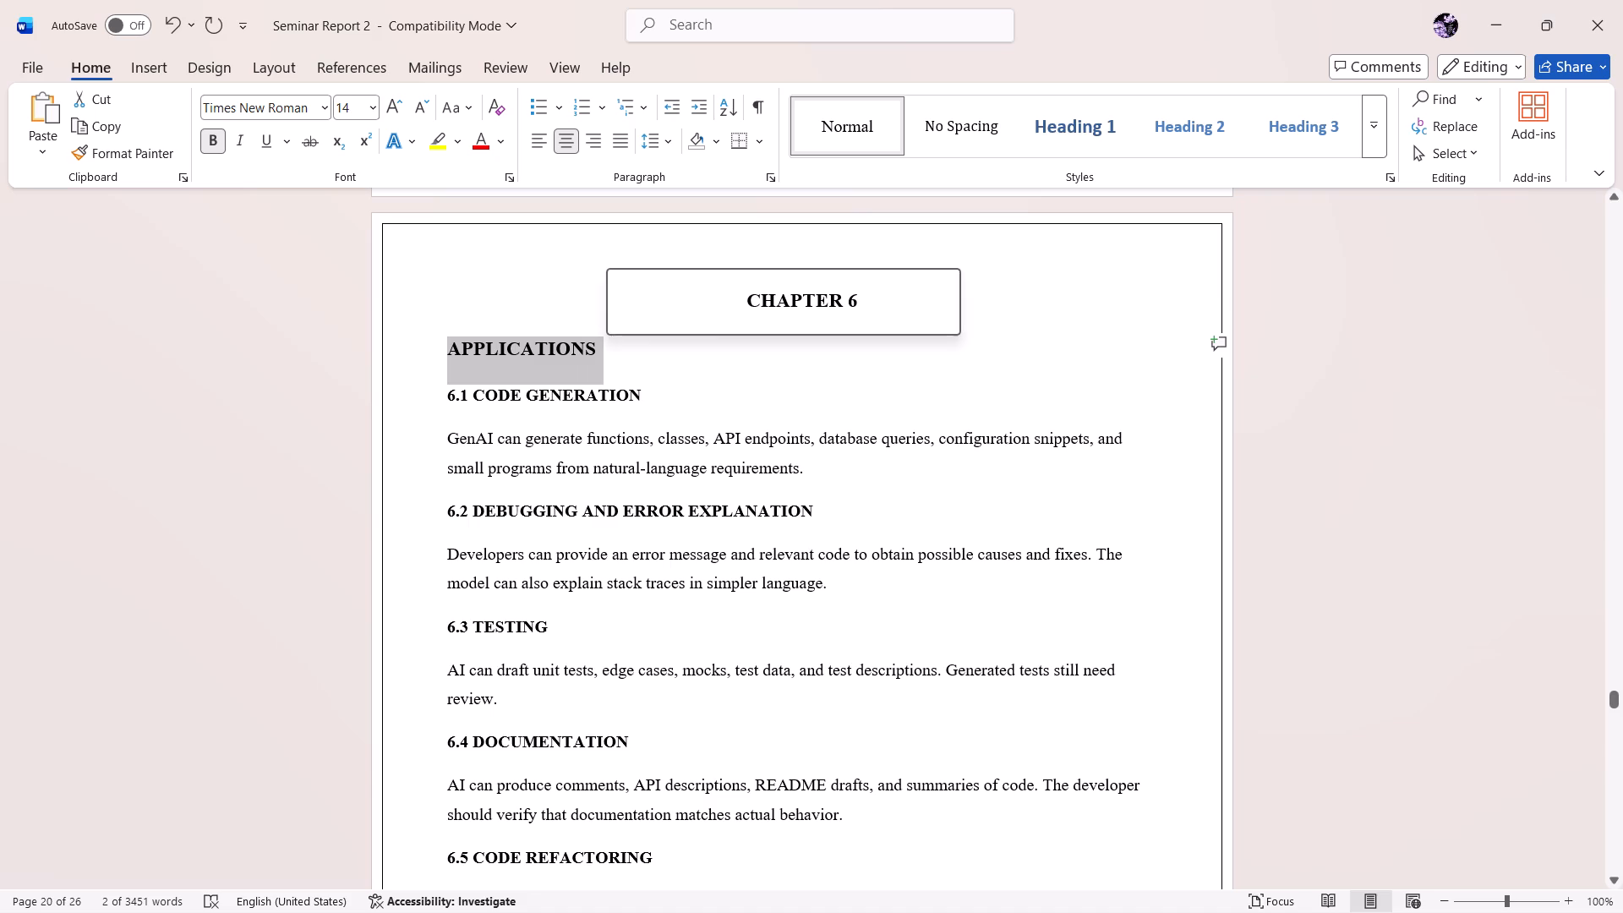
click(260, 134)
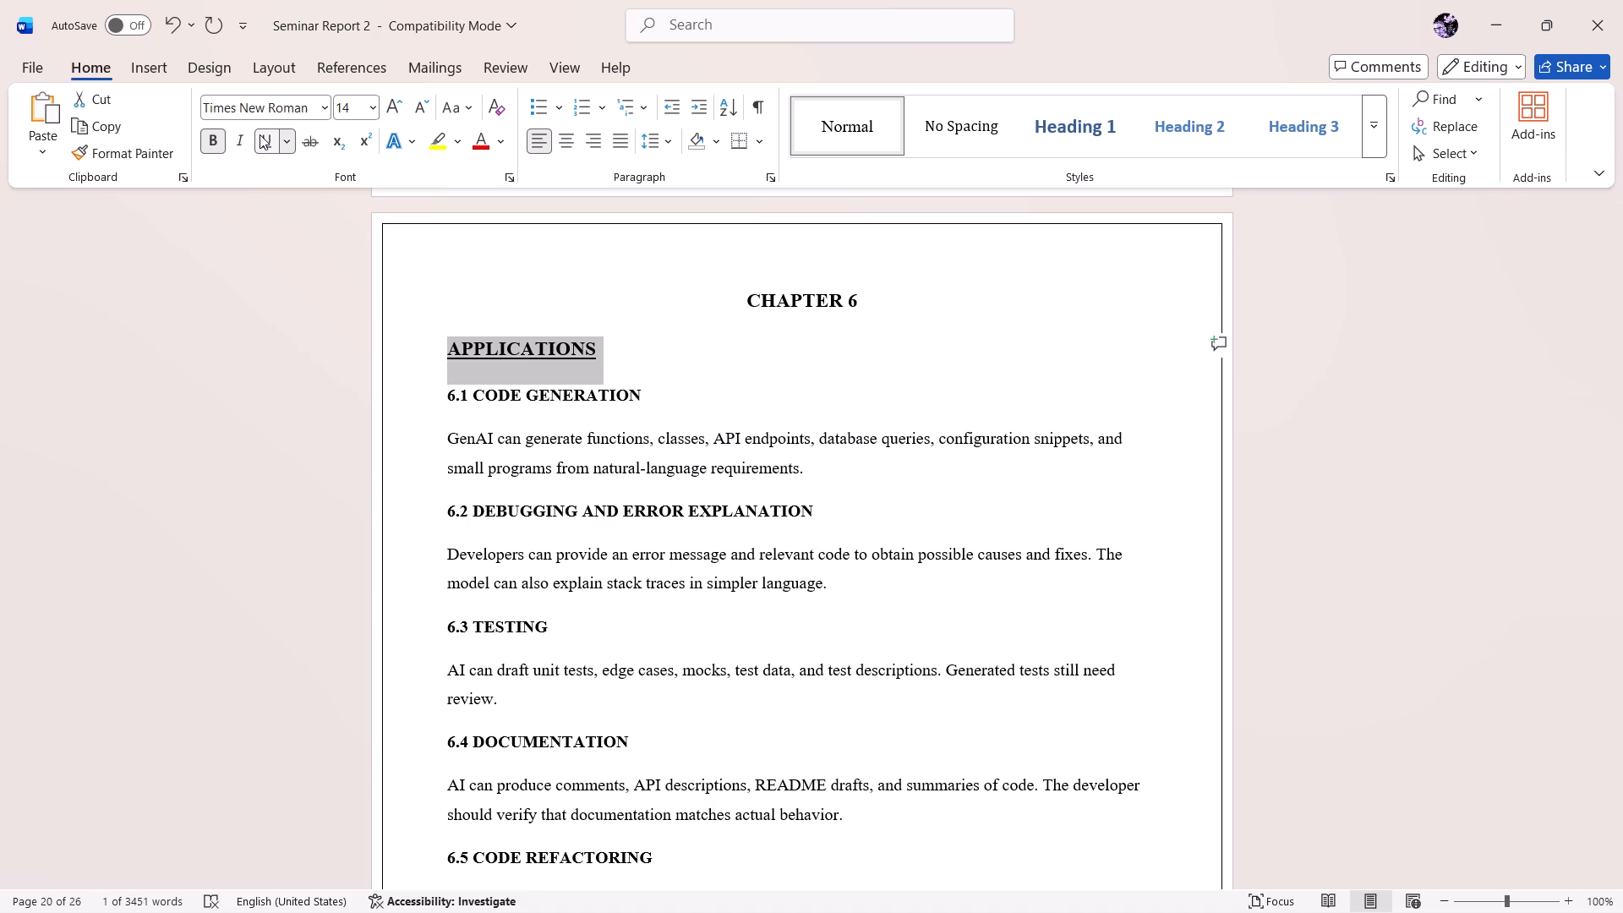
key(ctrl+s)
Center the CHAPTER 7 heading above the CHALLENGES AND FUTURE SCOPE title.
scroll(647, 478, down, 8)
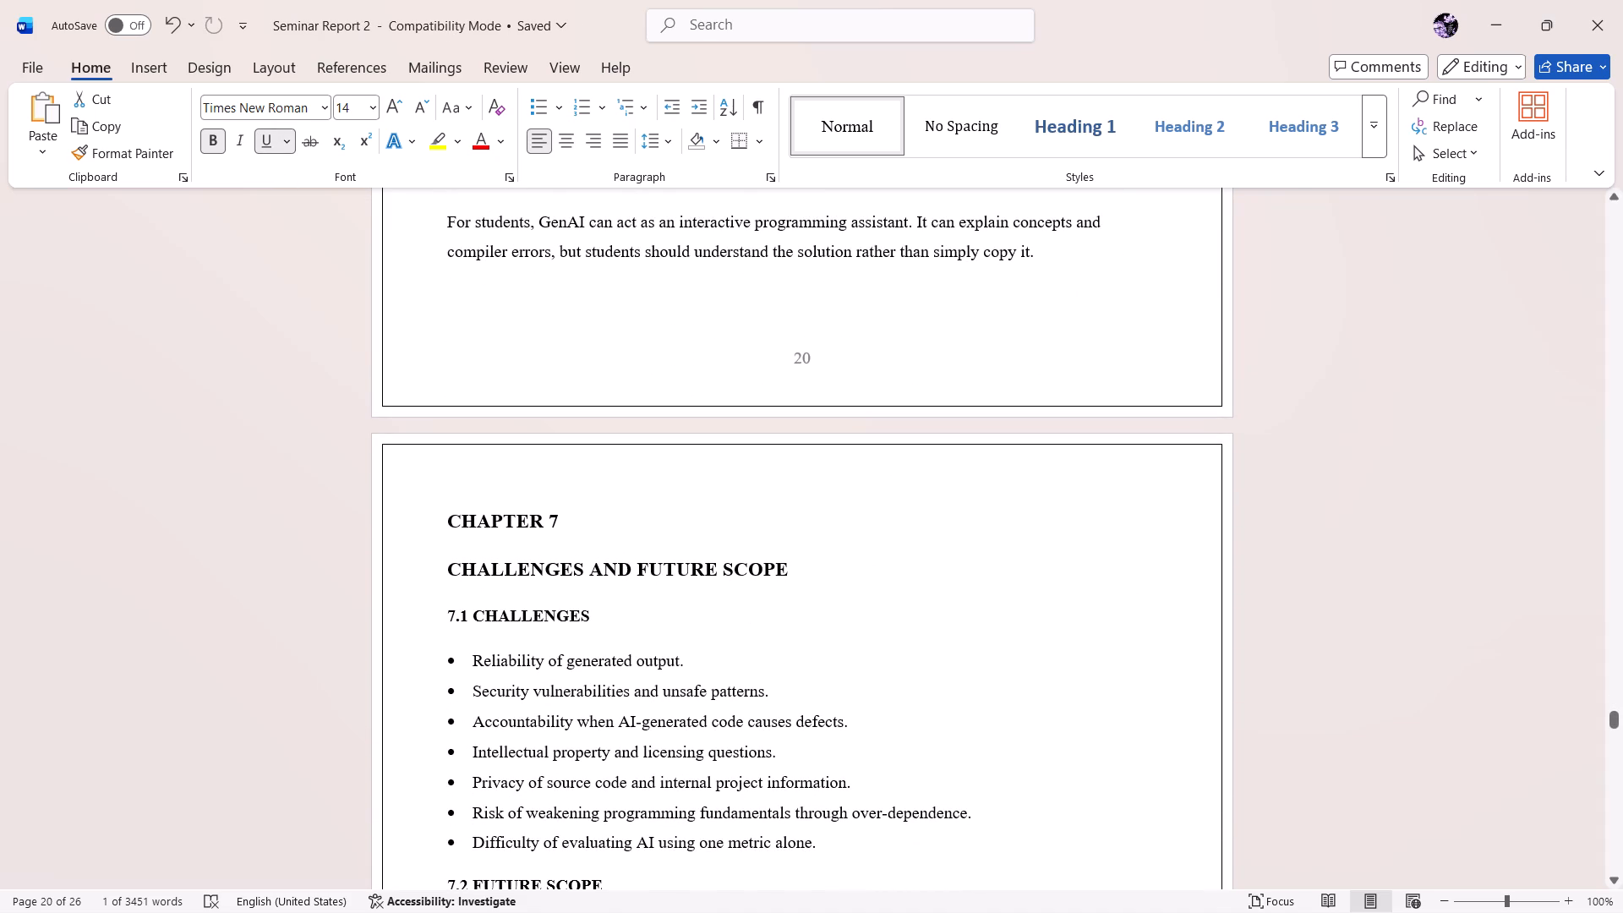
drag(446, 514, 562, 509)
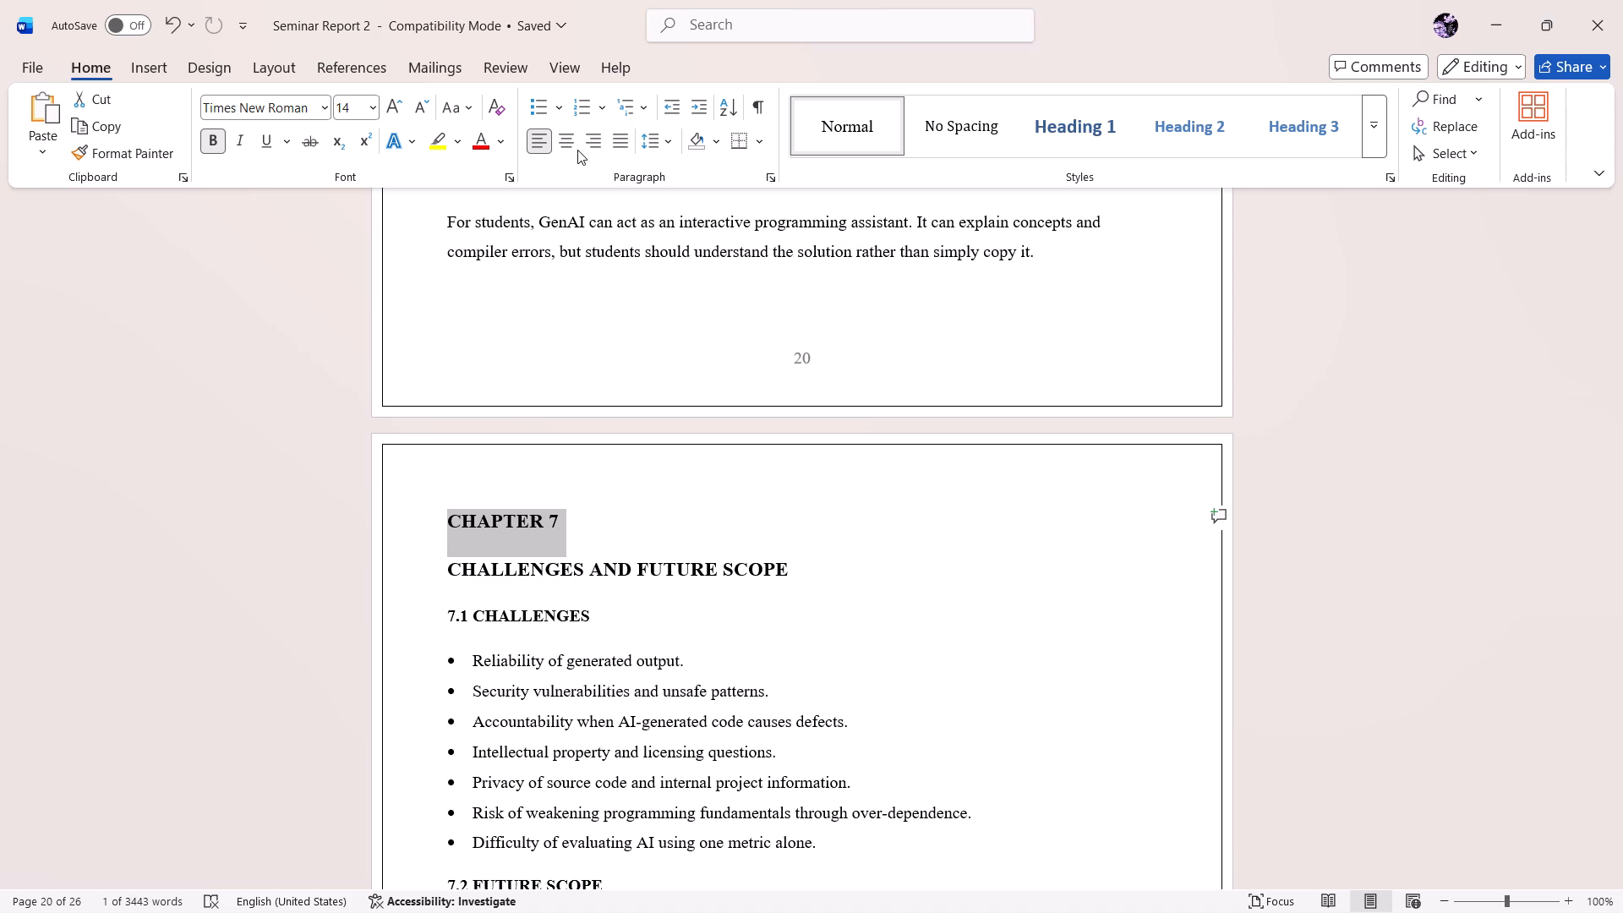
click(577, 150)
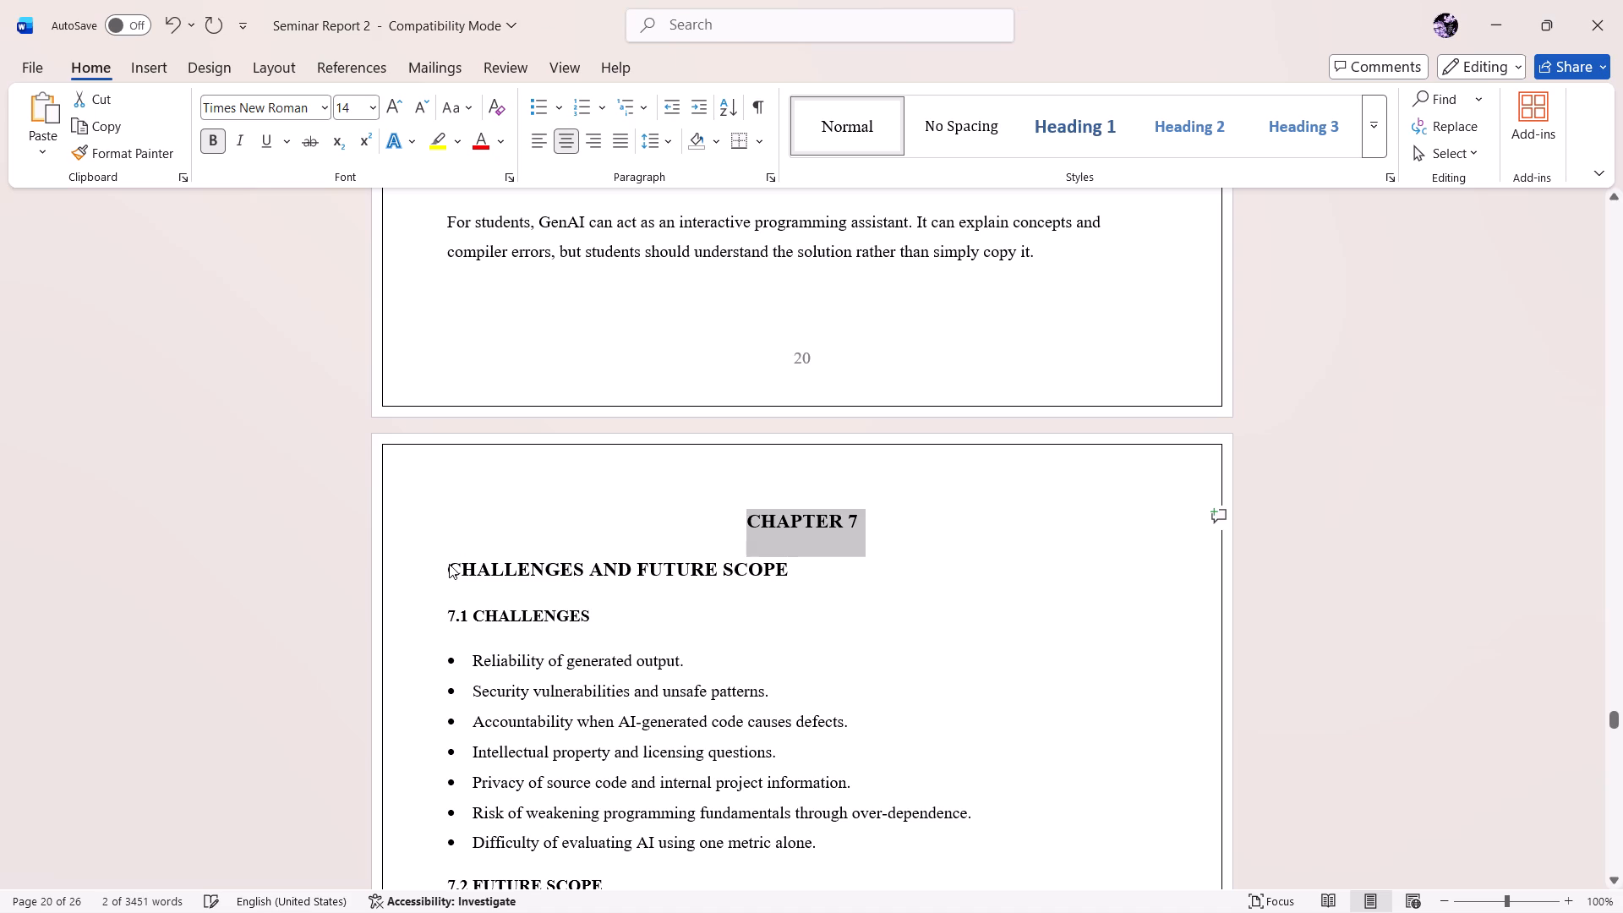
Underline the CHALLENGES AND FUTURE SCOPE title under CHAPTER 7 and save the report.
drag(449, 565, 771, 569)
click(265, 145)
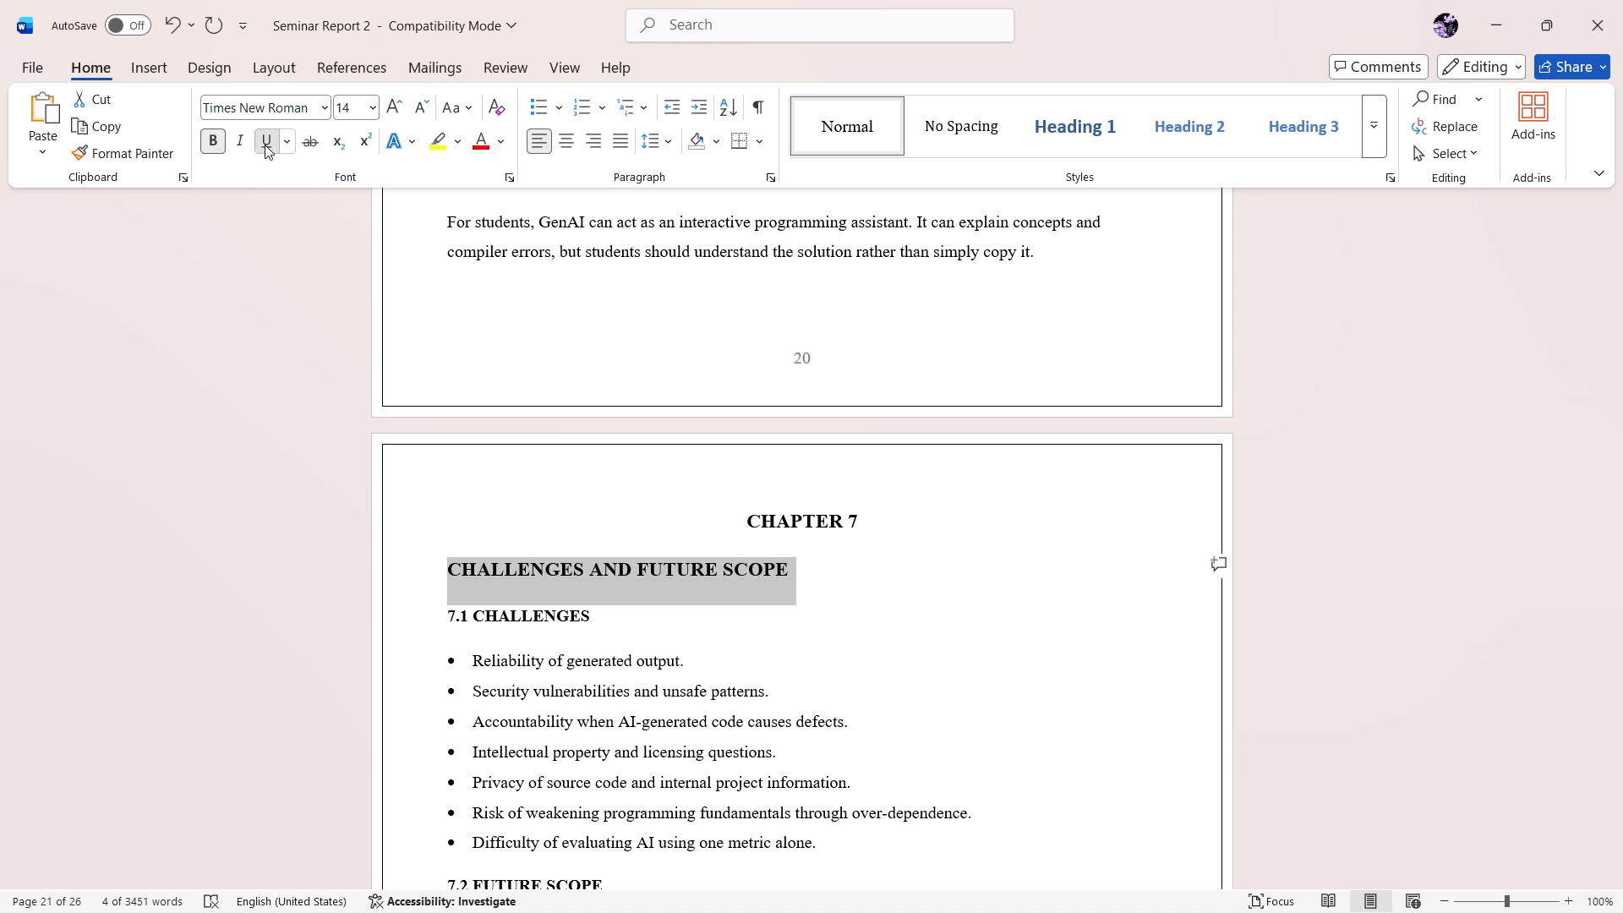
click(546, 490)
key(ctrl+s)
Center the CHAPTER 8 heading above the CONCLUSIONS title.
scroll(546, 490, down, 3)
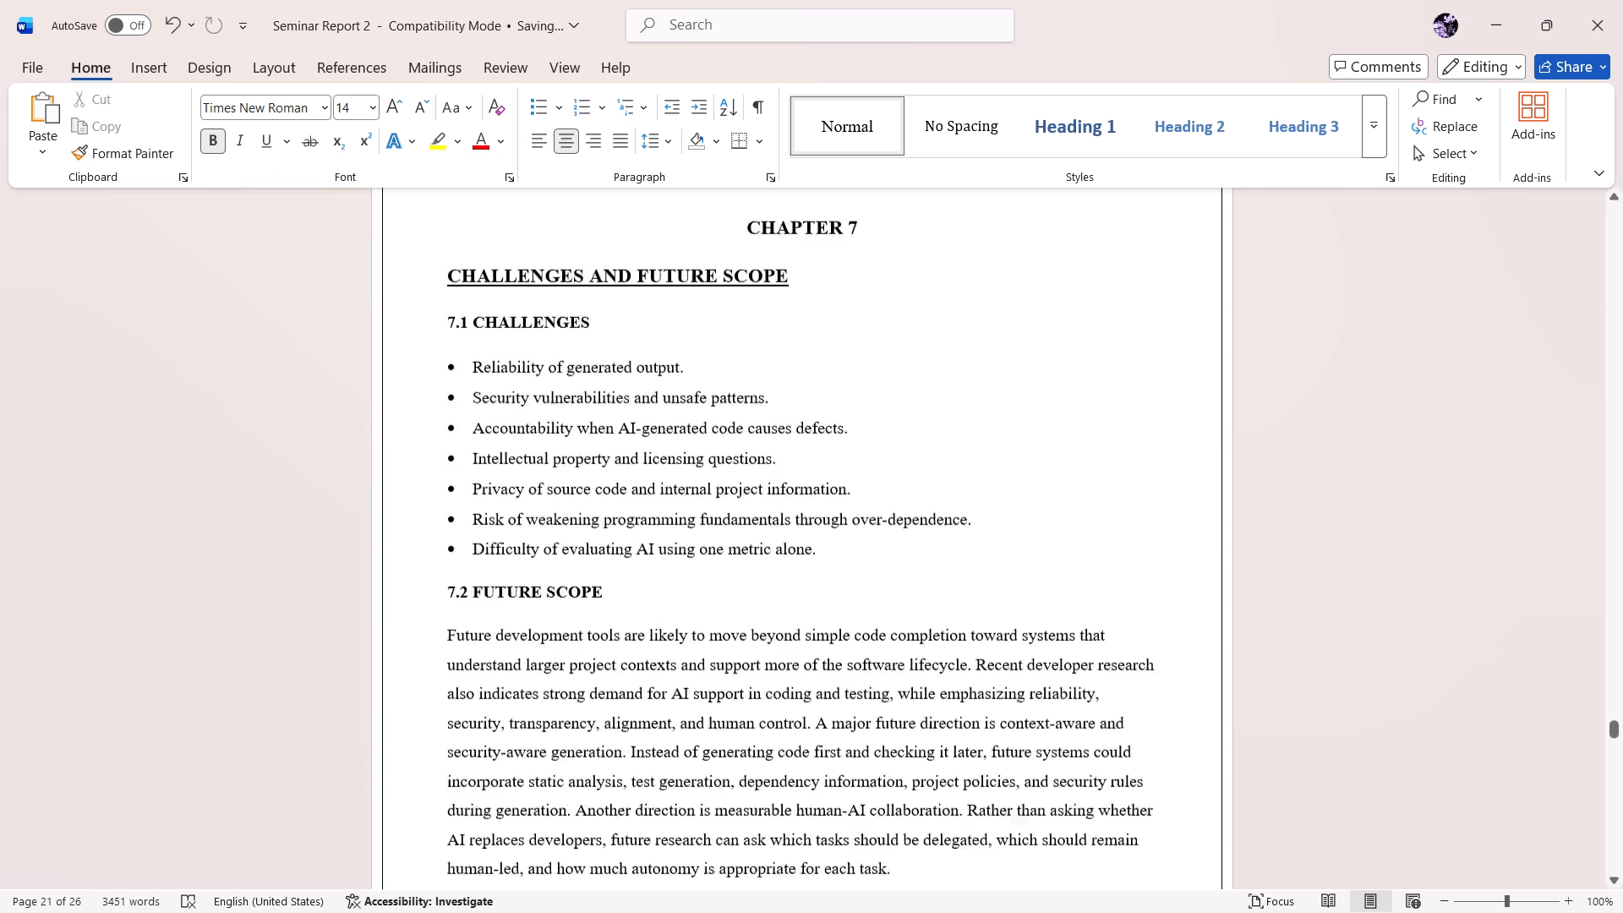
scroll(546, 490, down, 18)
scroll(546, 490, down, 12)
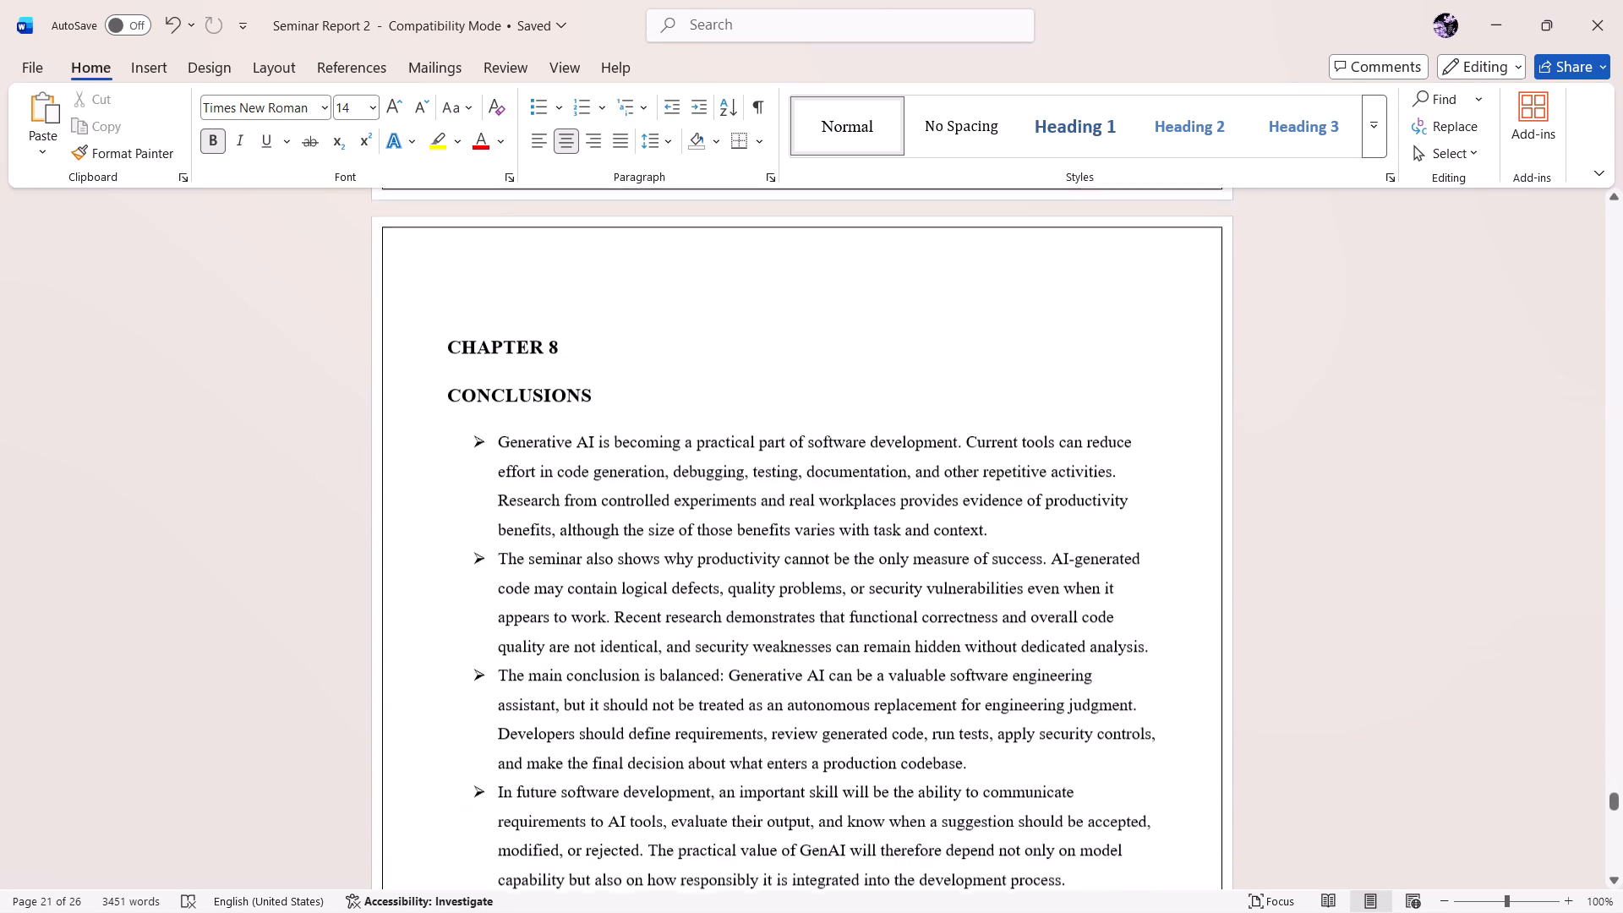
drag(449, 320, 557, 321)
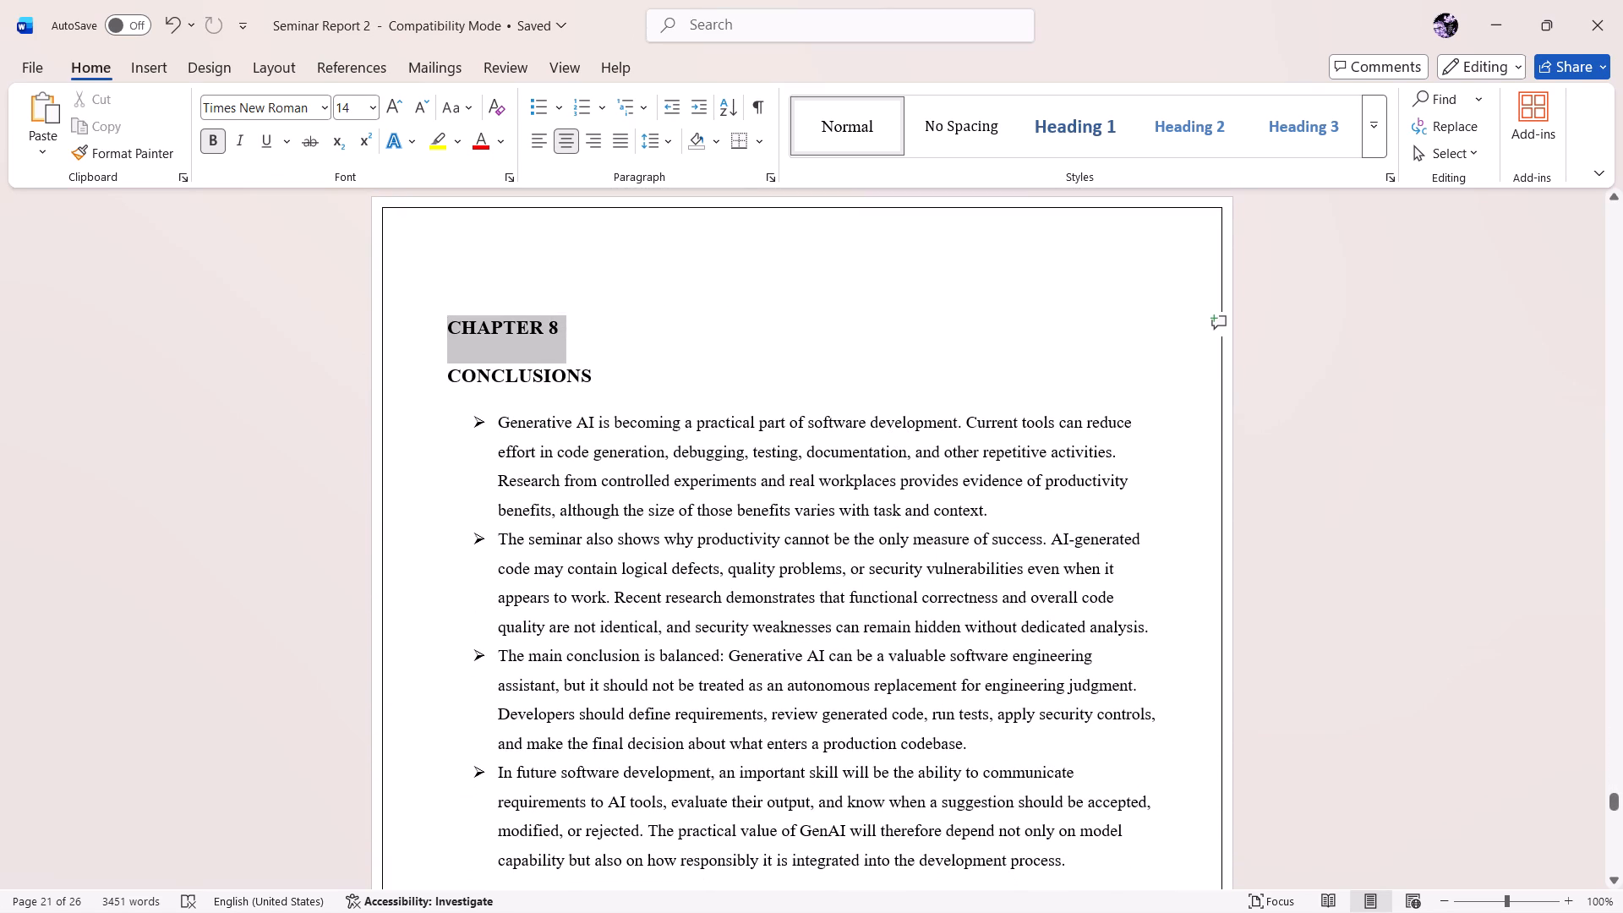
drag(557, 321, 556, 320)
click(566, 133)
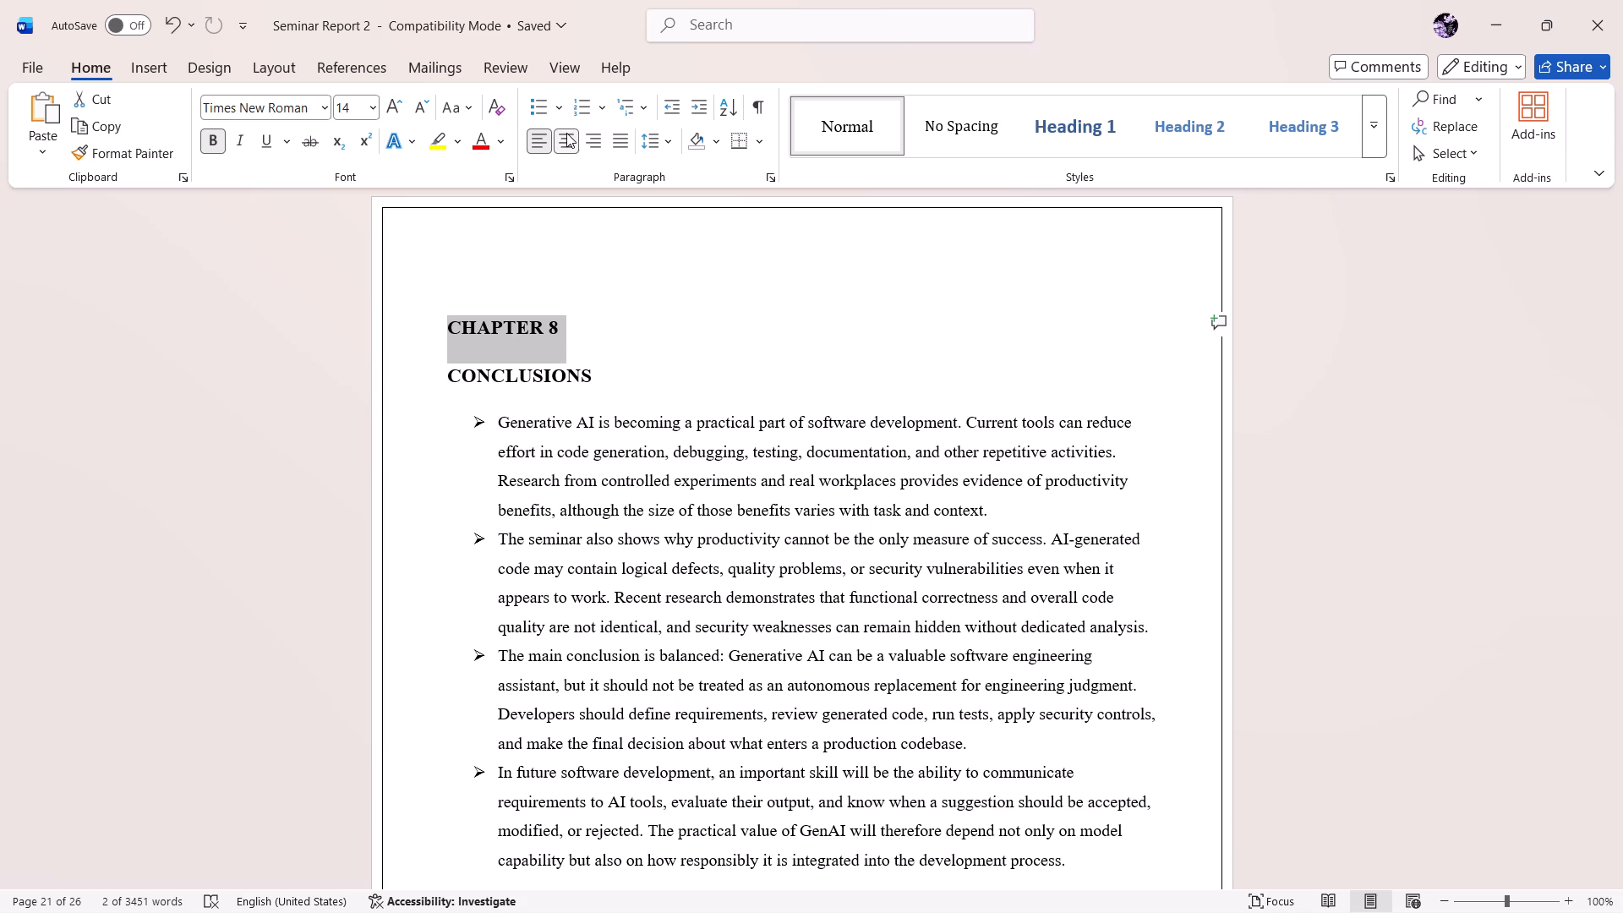
Underline the whole CONCLUSIONS title under CHAPTER 8 and save the report.
drag(451, 372, 542, 374)
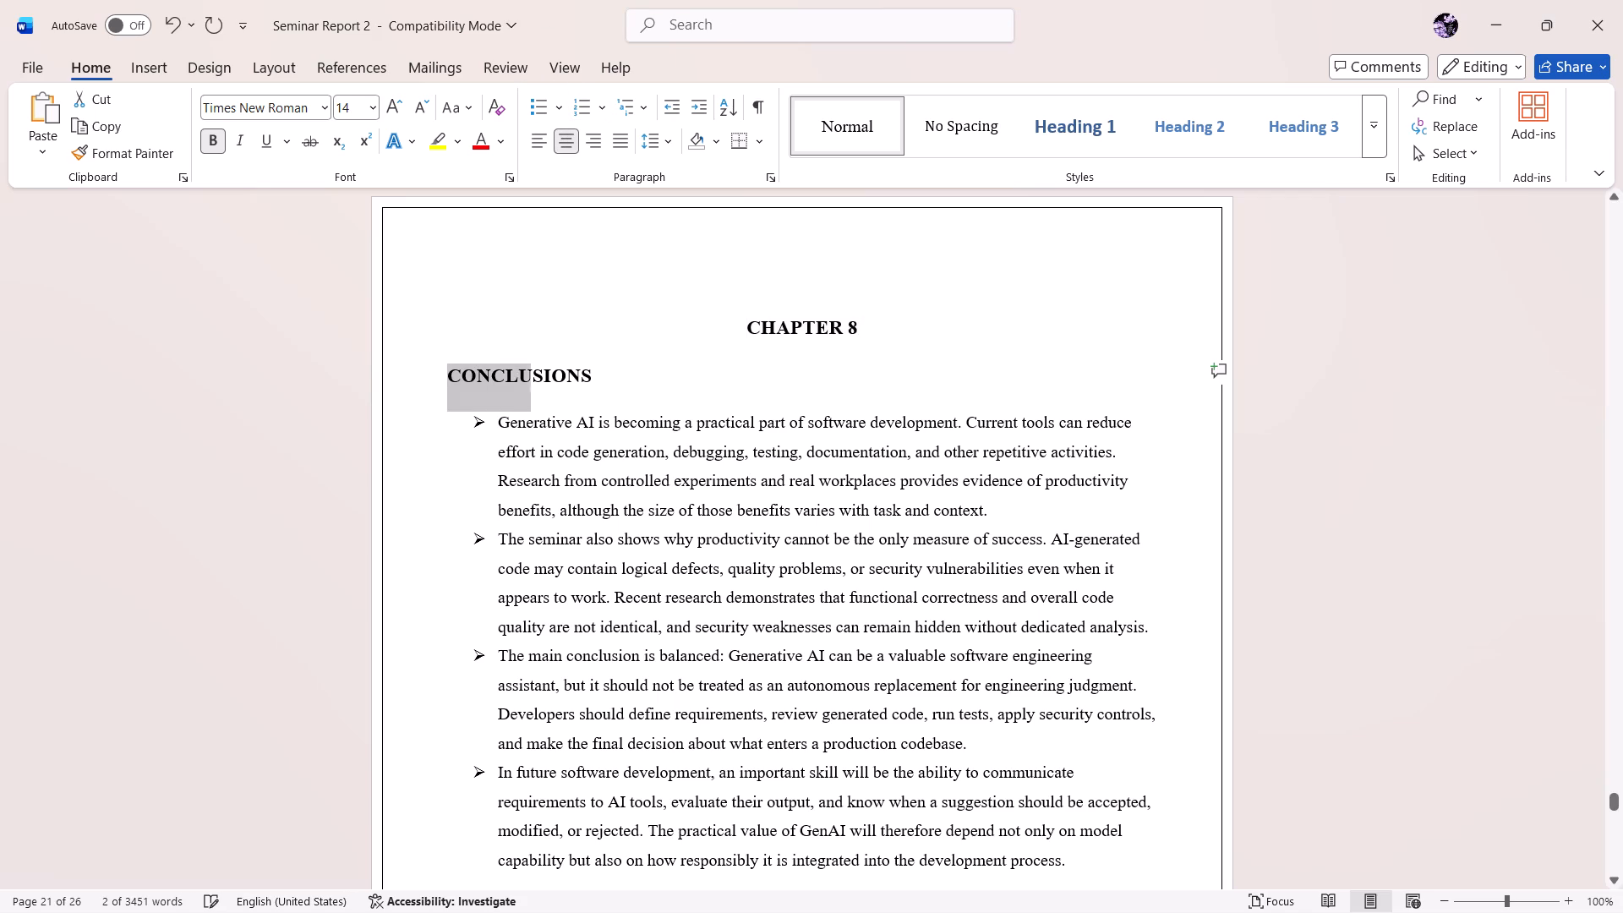
drag(542, 374, 574, 372)
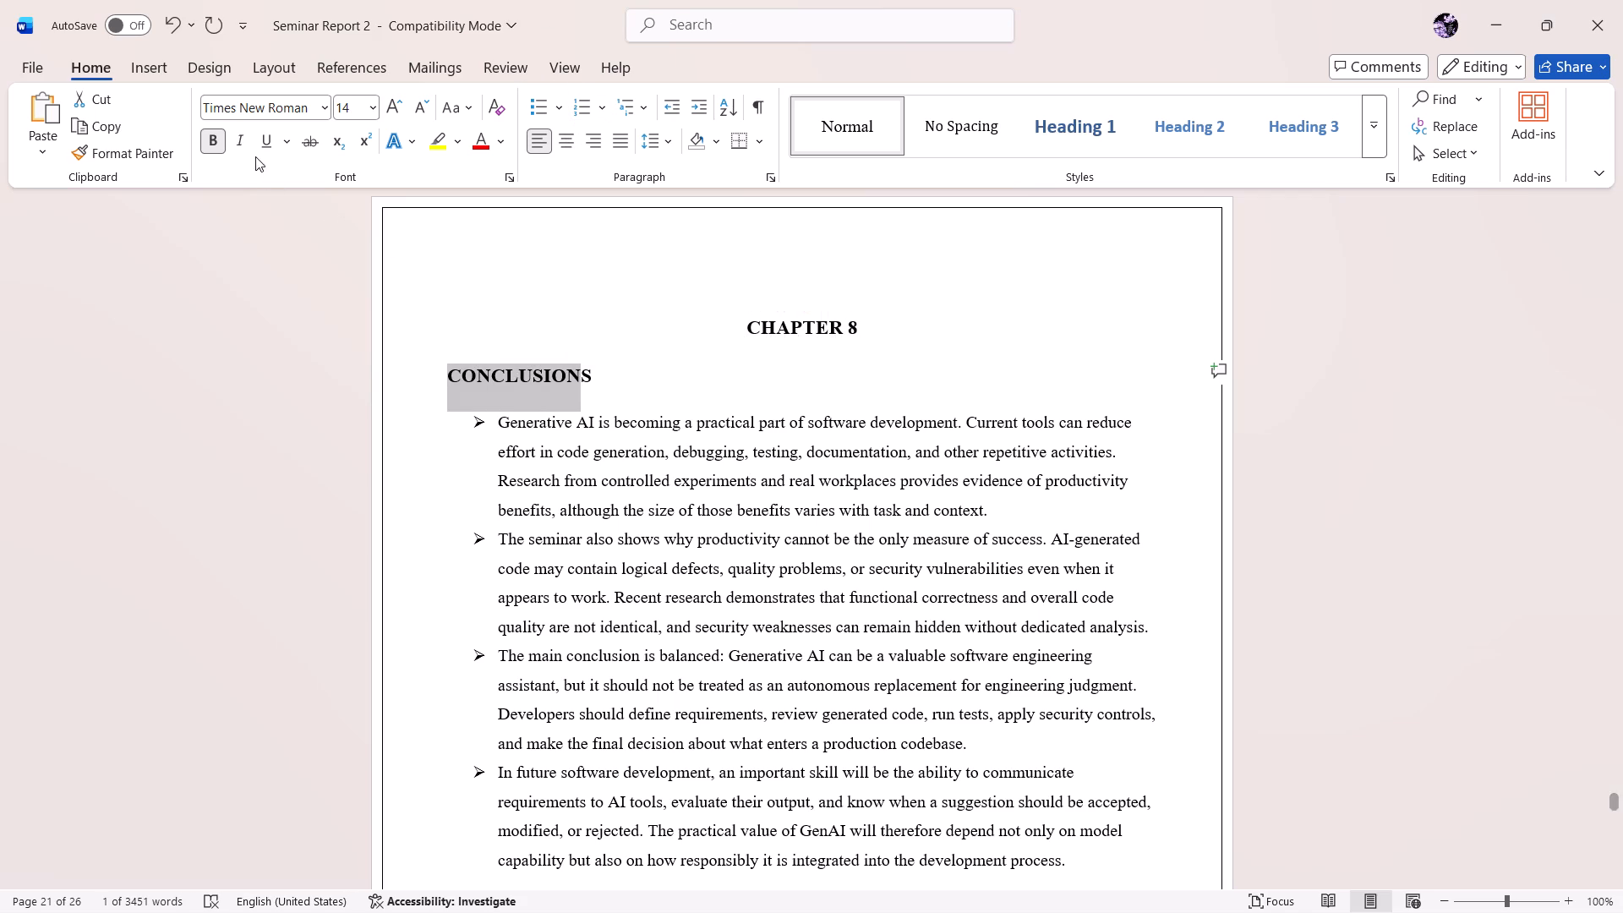
click(258, 144)
click(495, 321)
drag(449, 380, 529, 380)
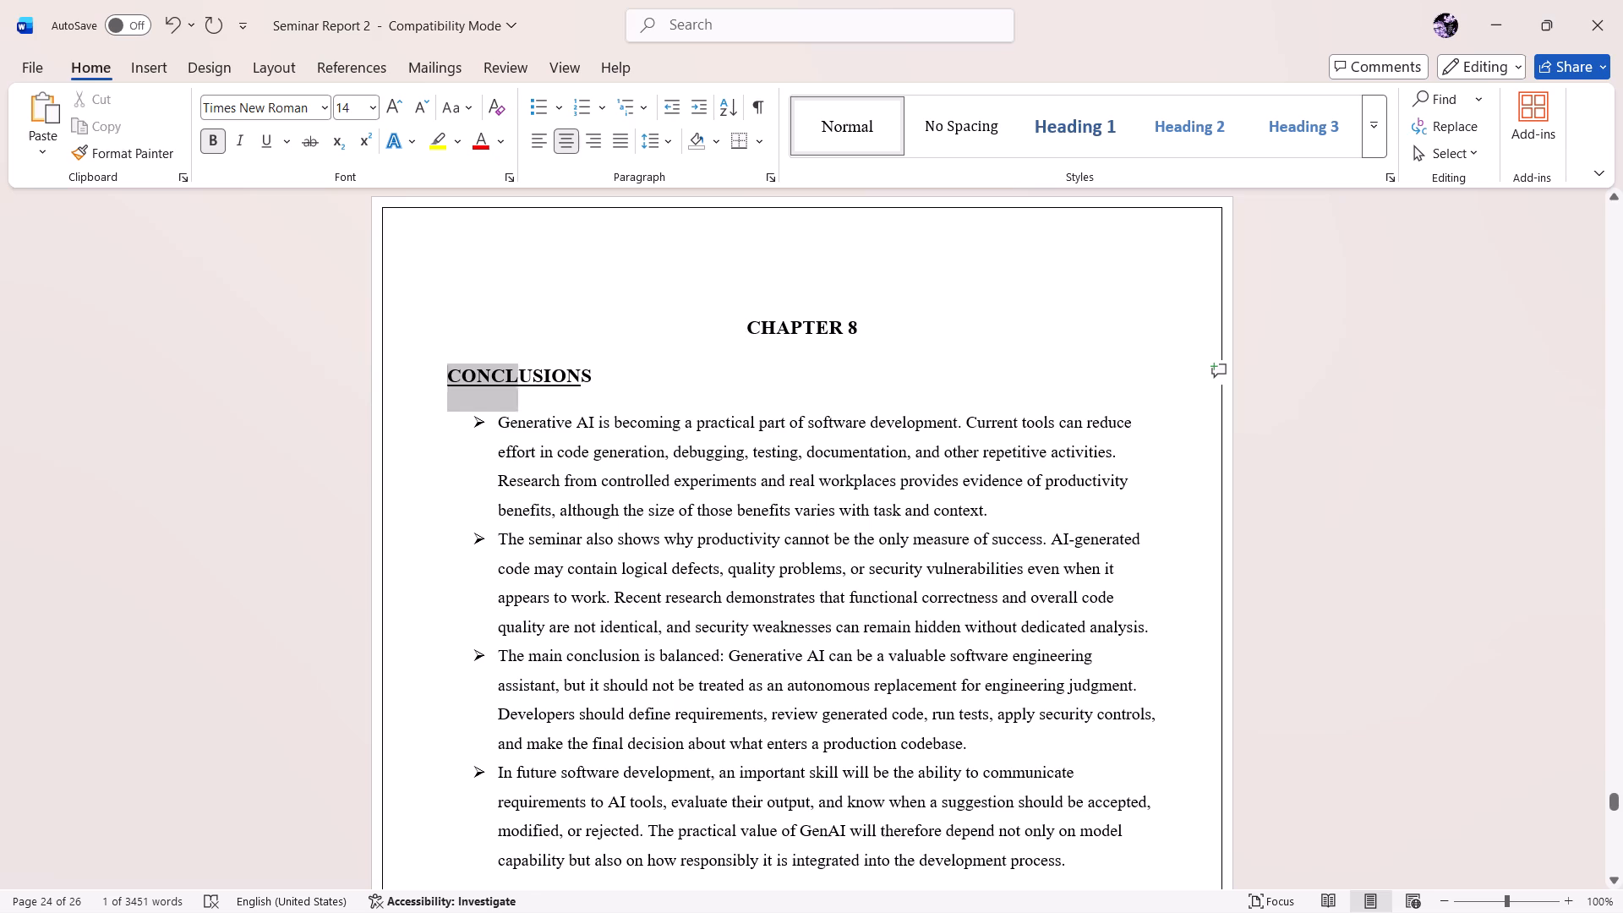
drag(529, 380, 614, 376)
click(676, 350)
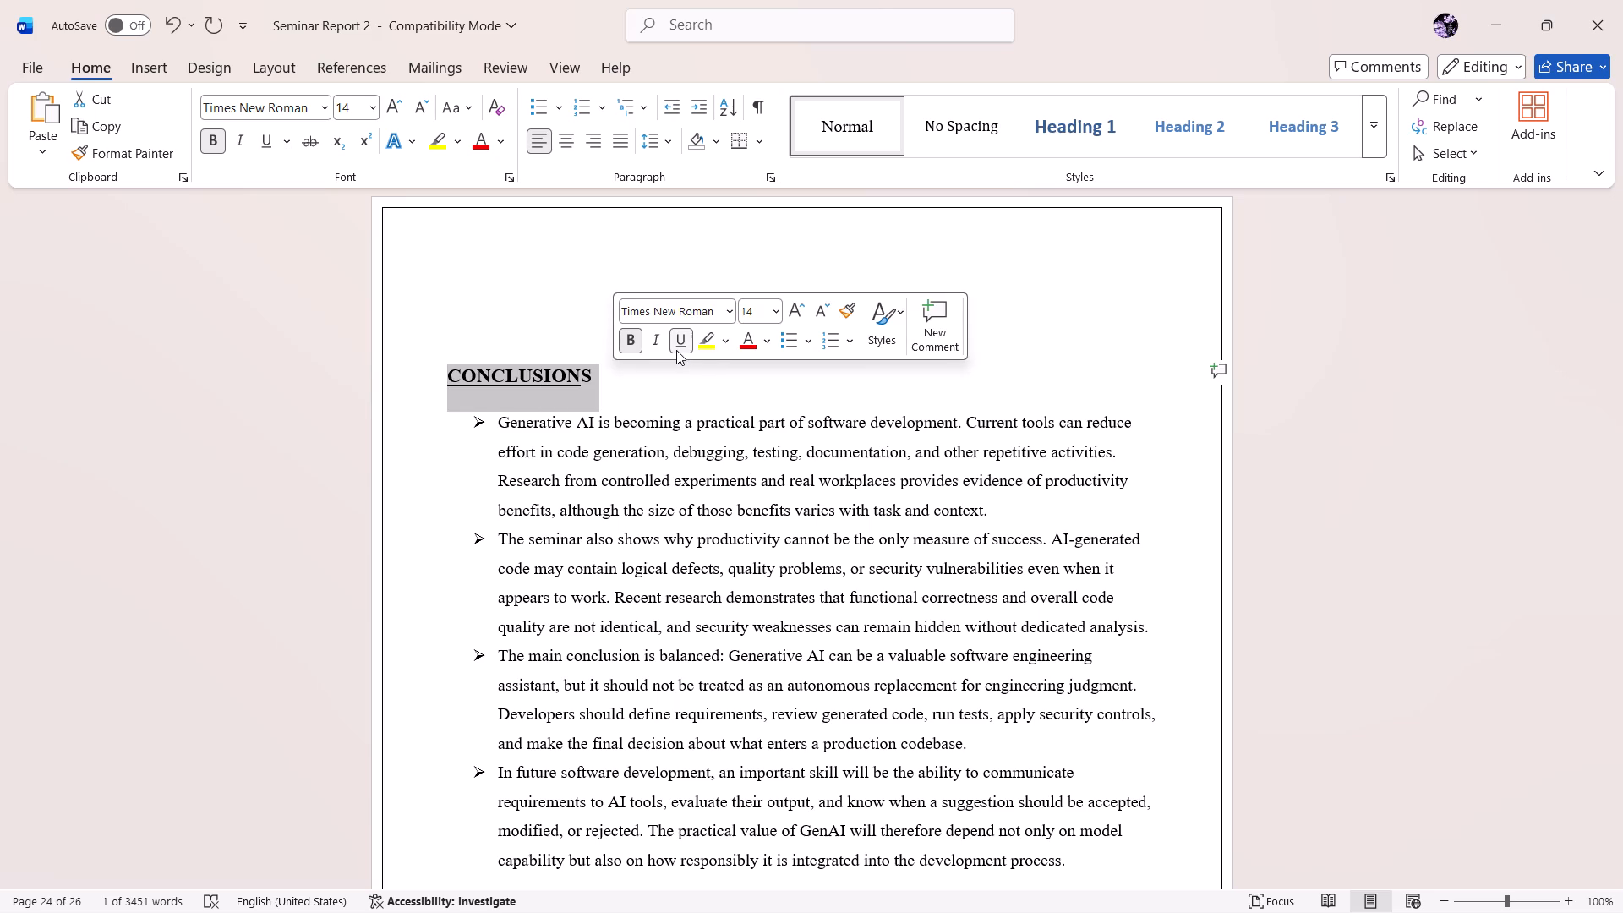
click(676, 350)
click(671, 373)
key(ctrl+s)
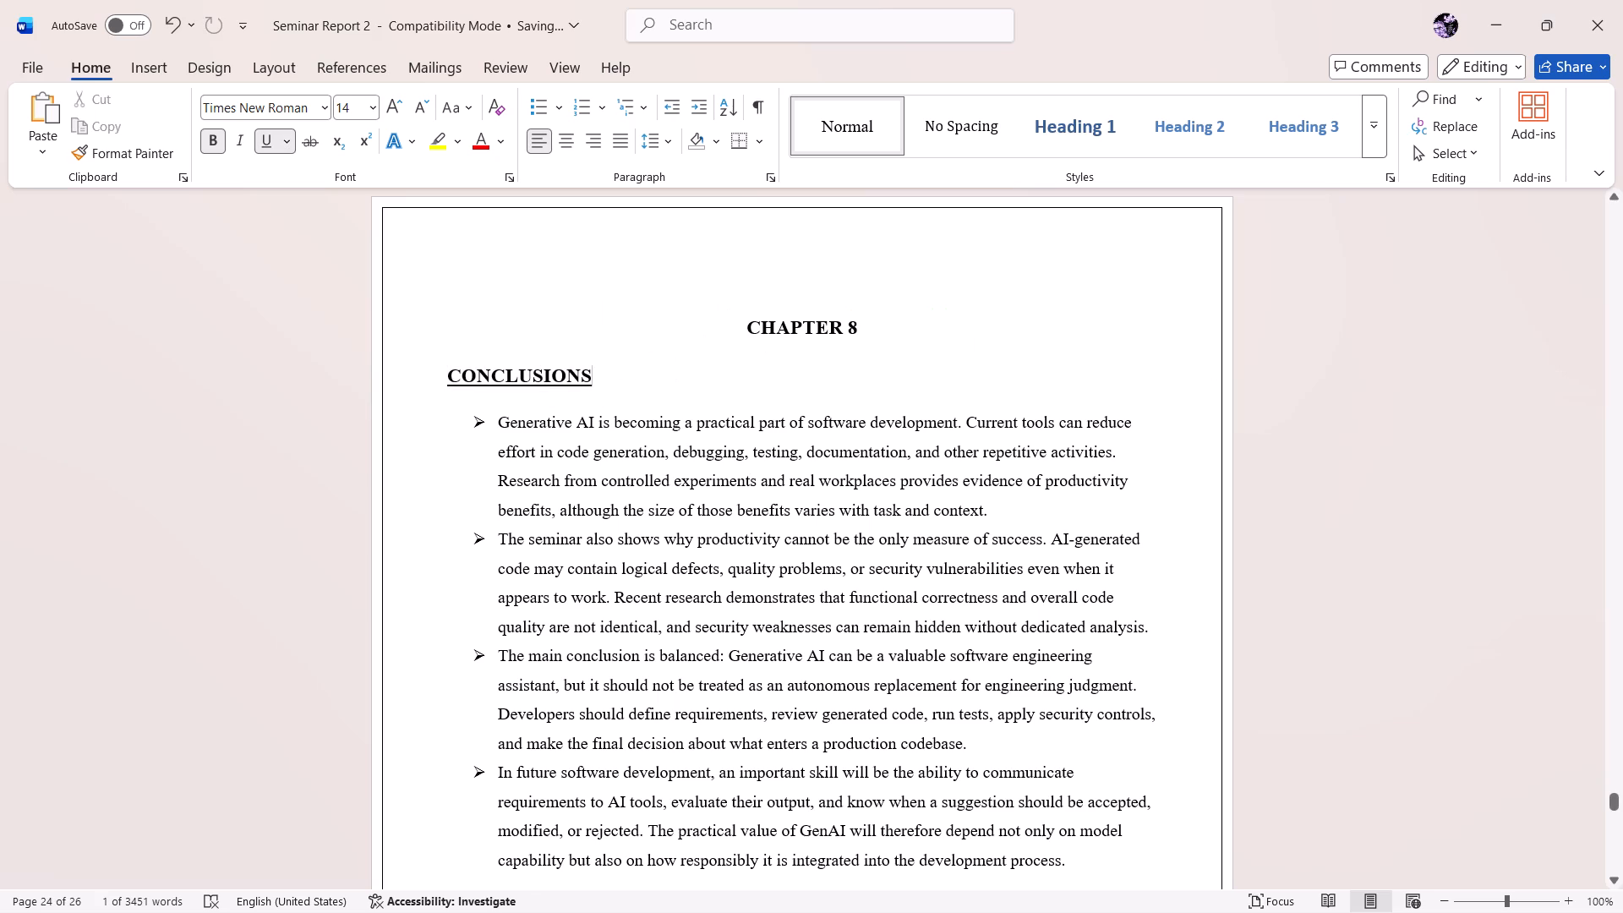
Decrease the indent of all four bulleted paragraphs under CONCLUSIONS to align them with the left margin, and save the report.
drag(469, 422, 815, 669)
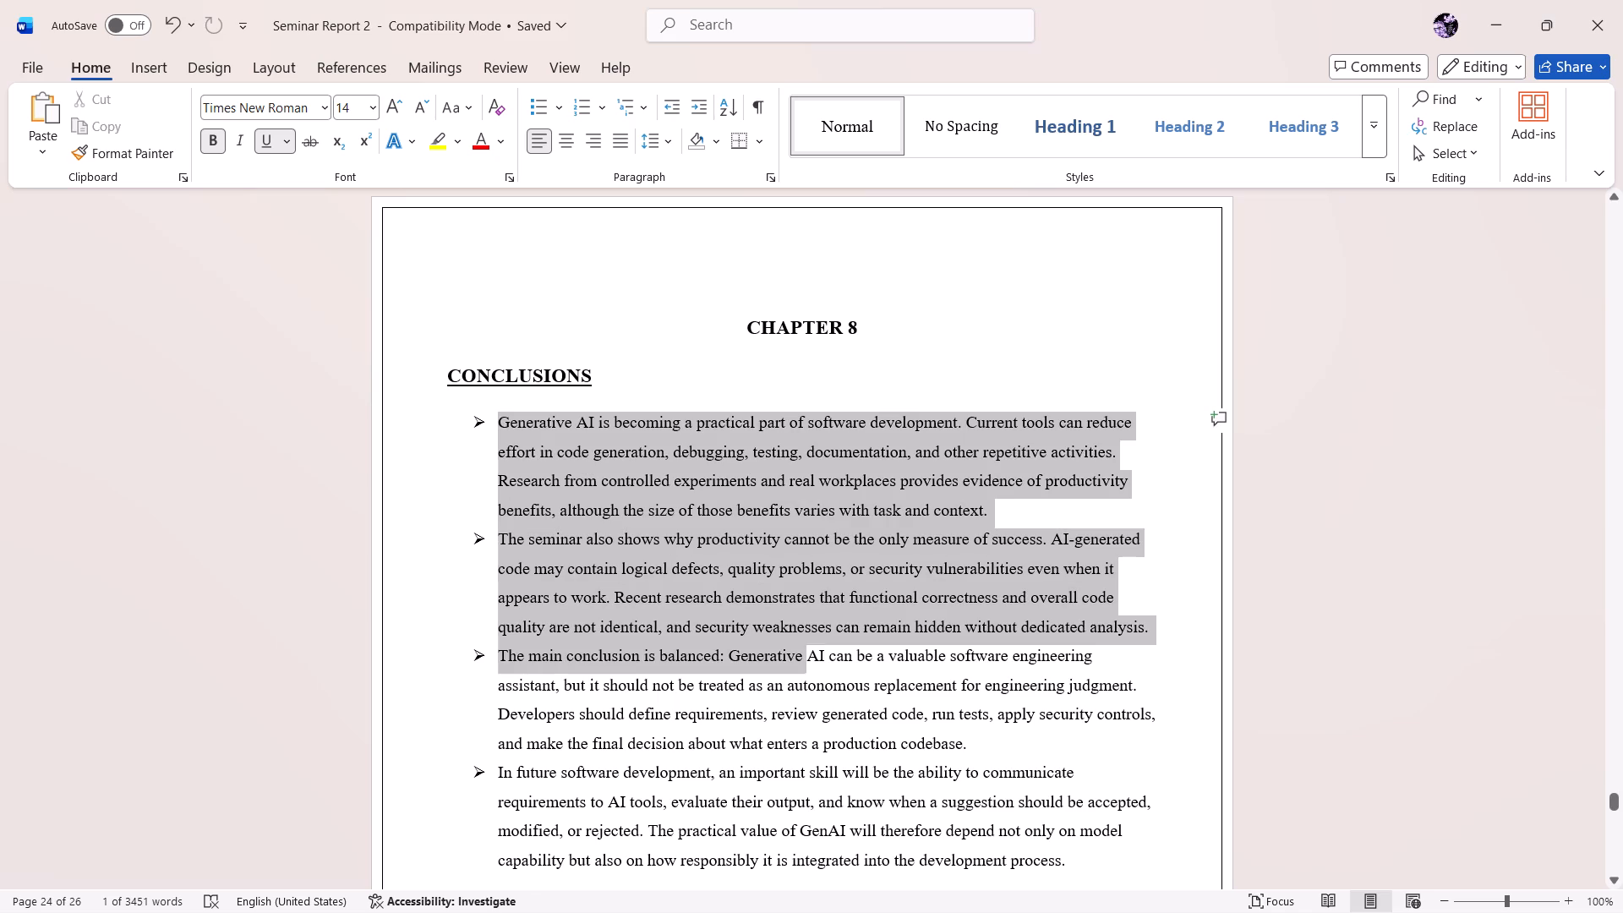
drag(815, 669, 1062, 665)
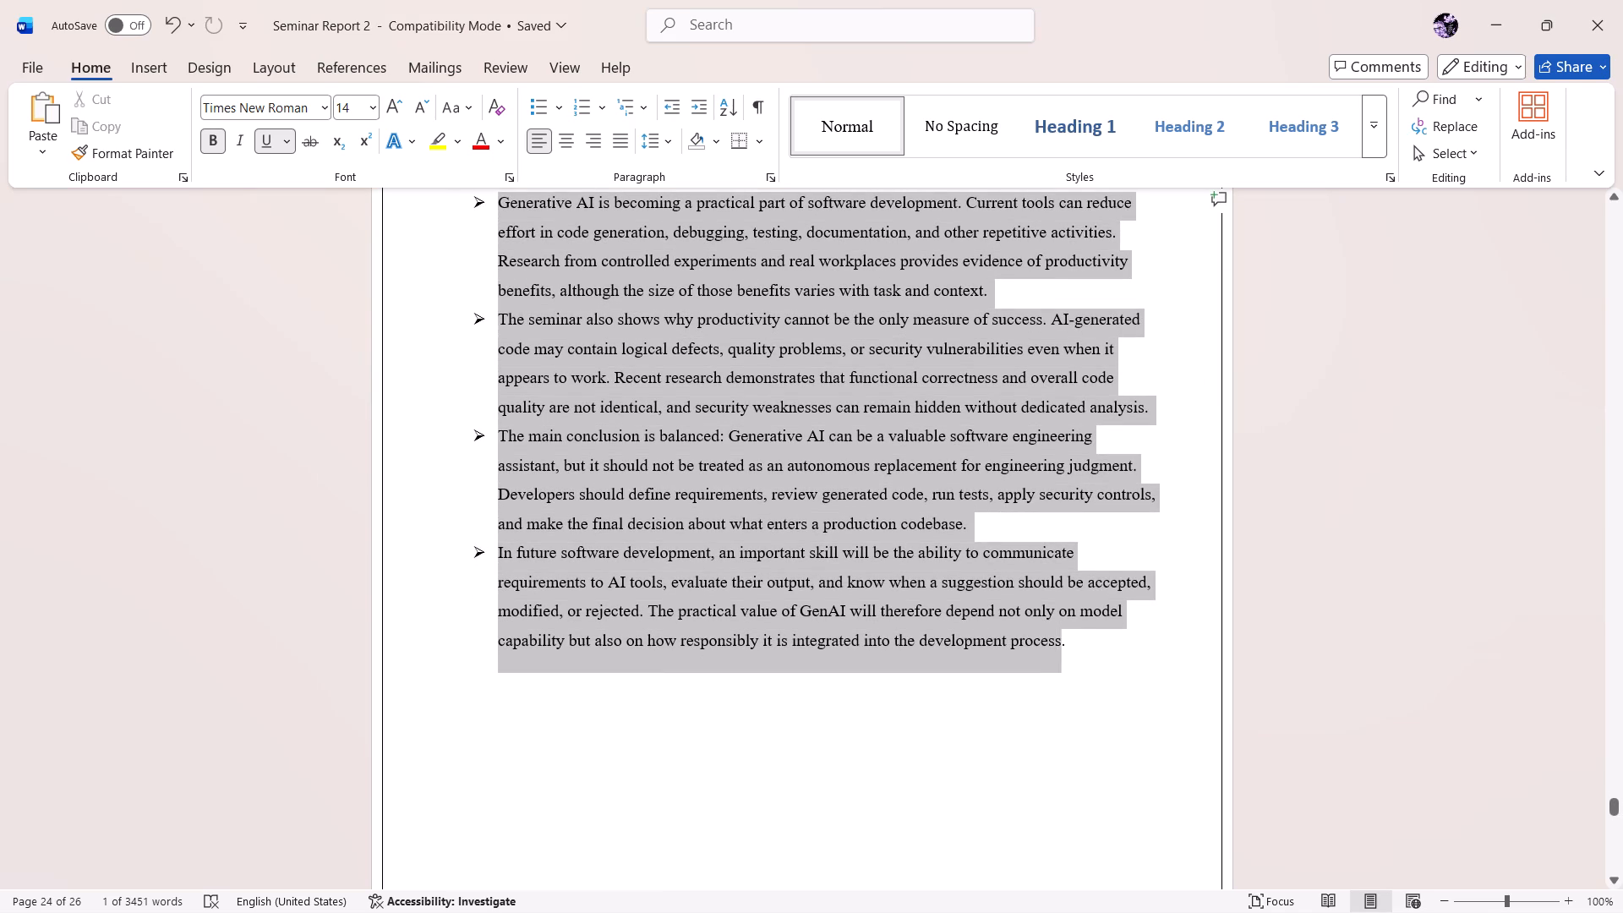
drag(1062, 665, 1064, 665)
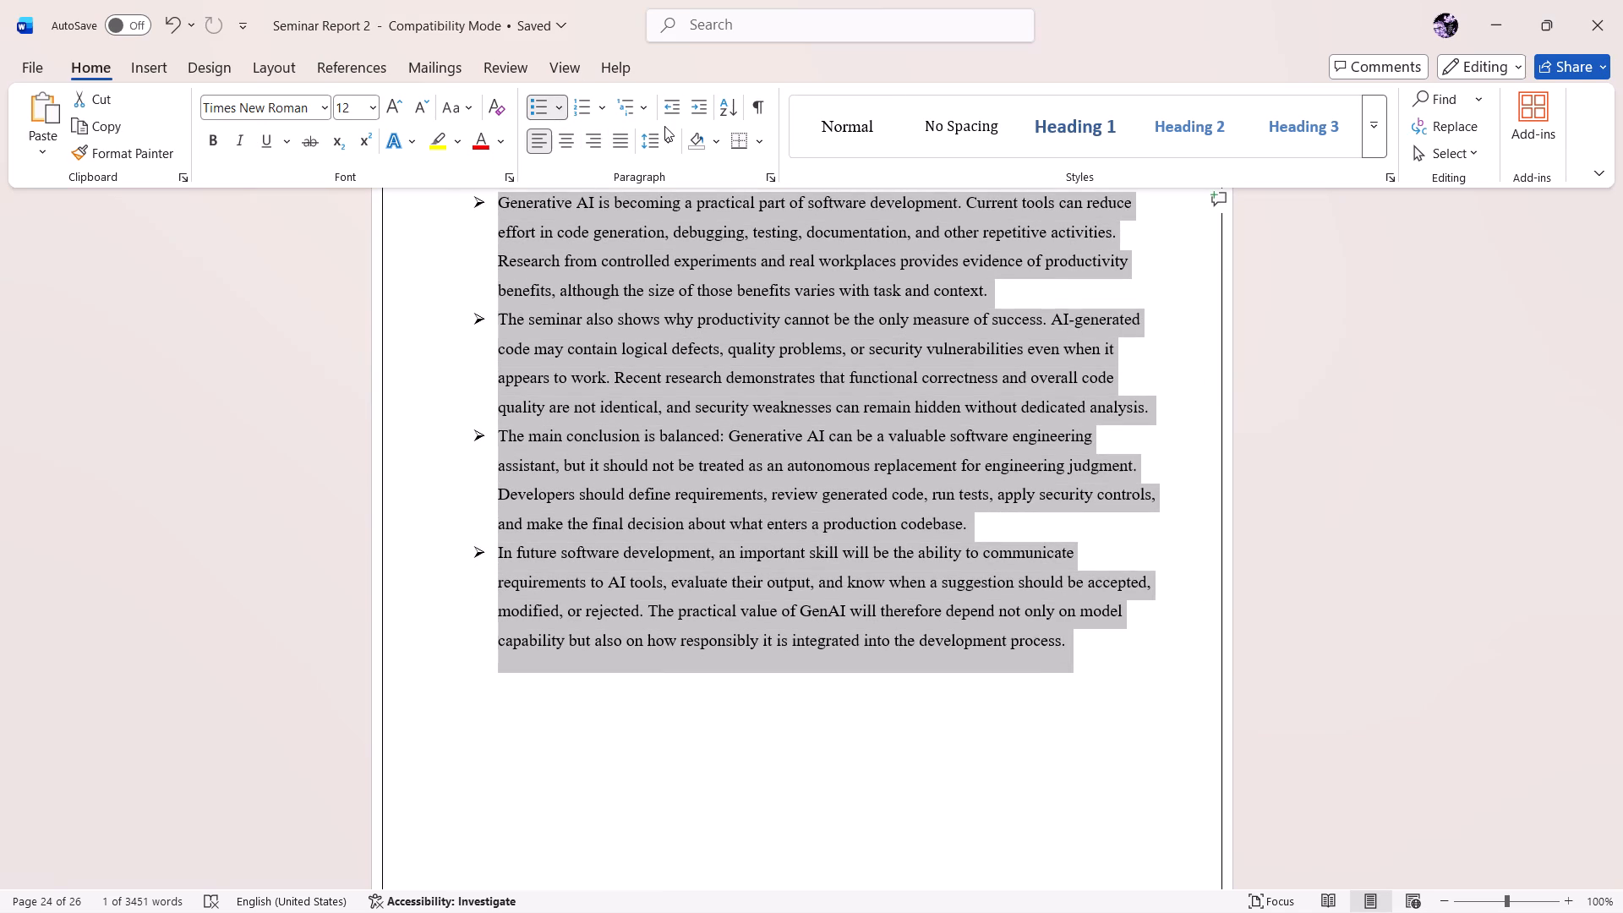
click(666, 112)
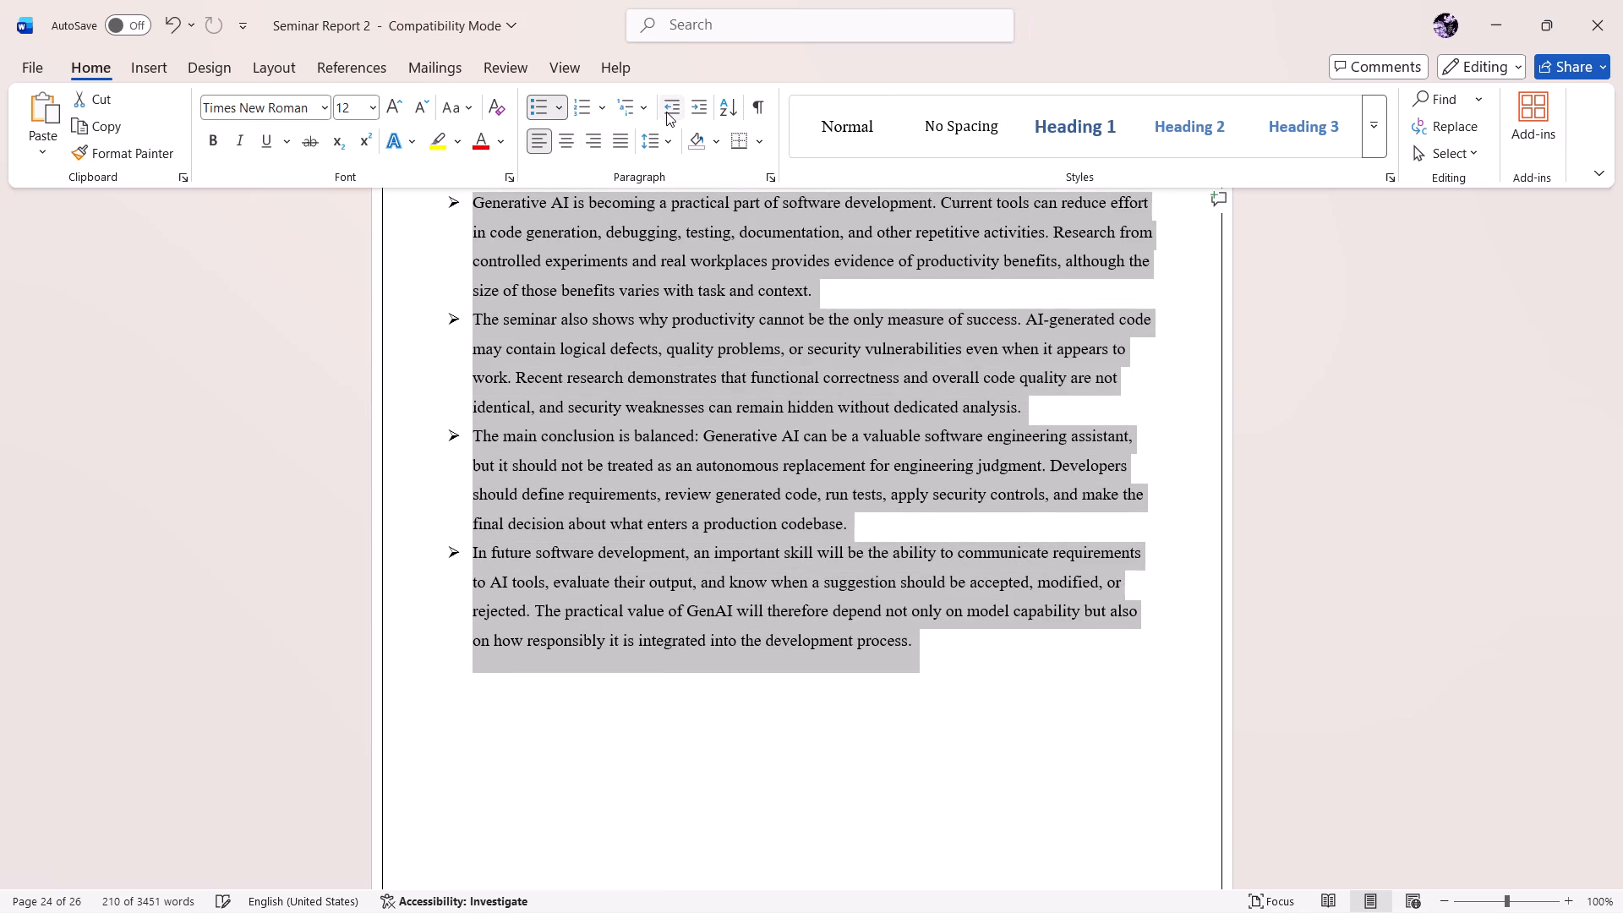
click(666, 112)
click(666, 112)
scroll(666, 112, up, 4)
scroll(646, 300, up, 3)
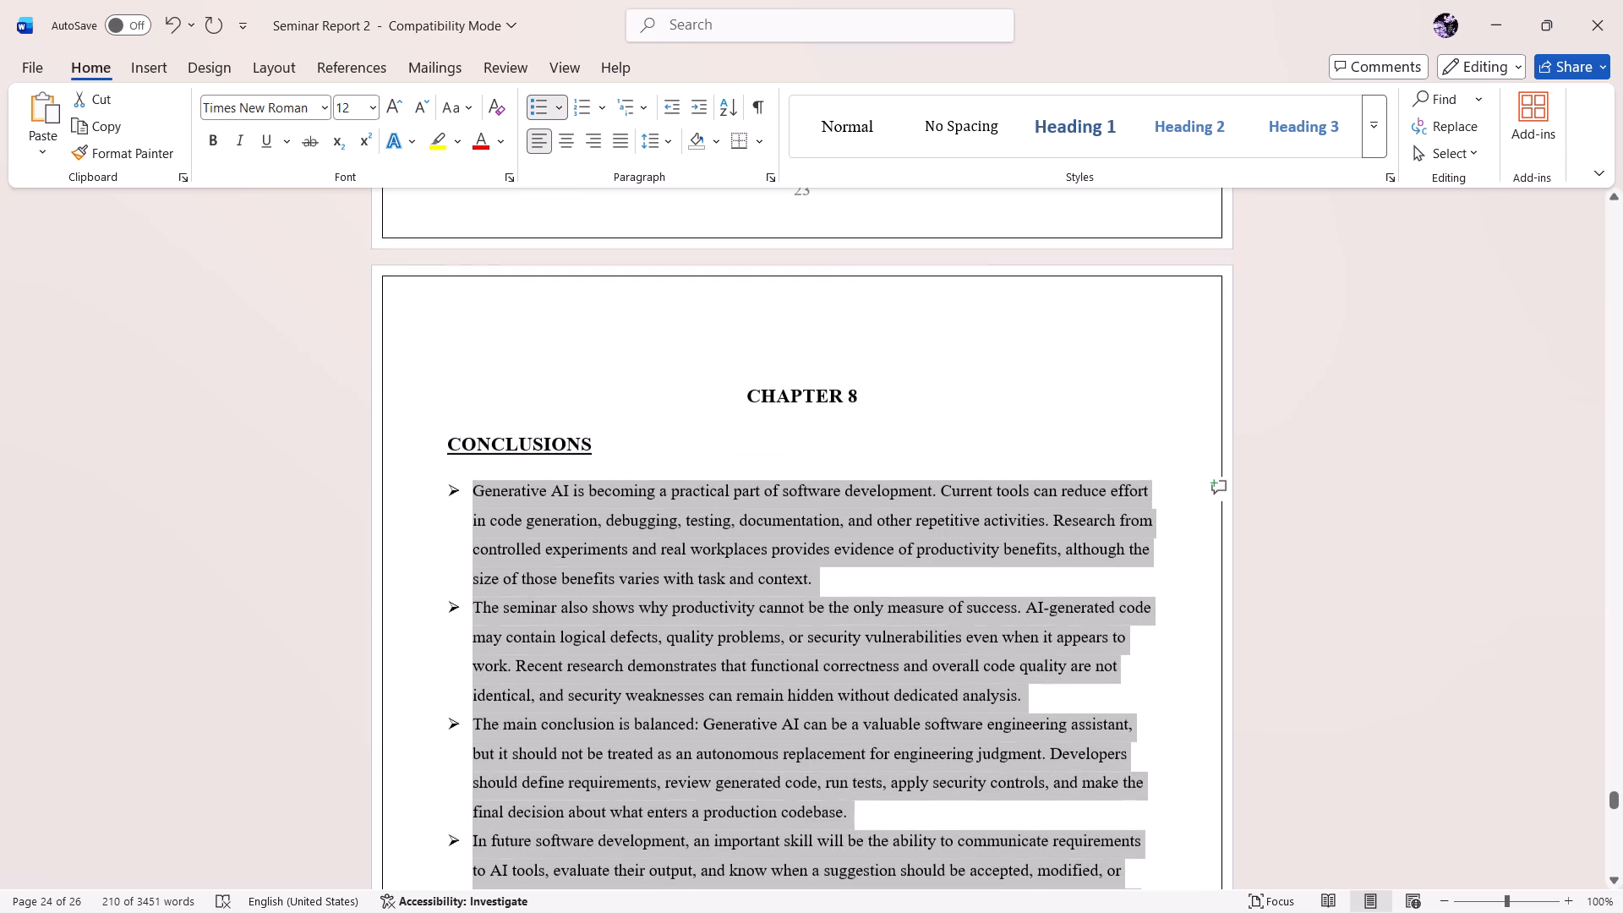
key(ctrl+s)
click(670, 462)
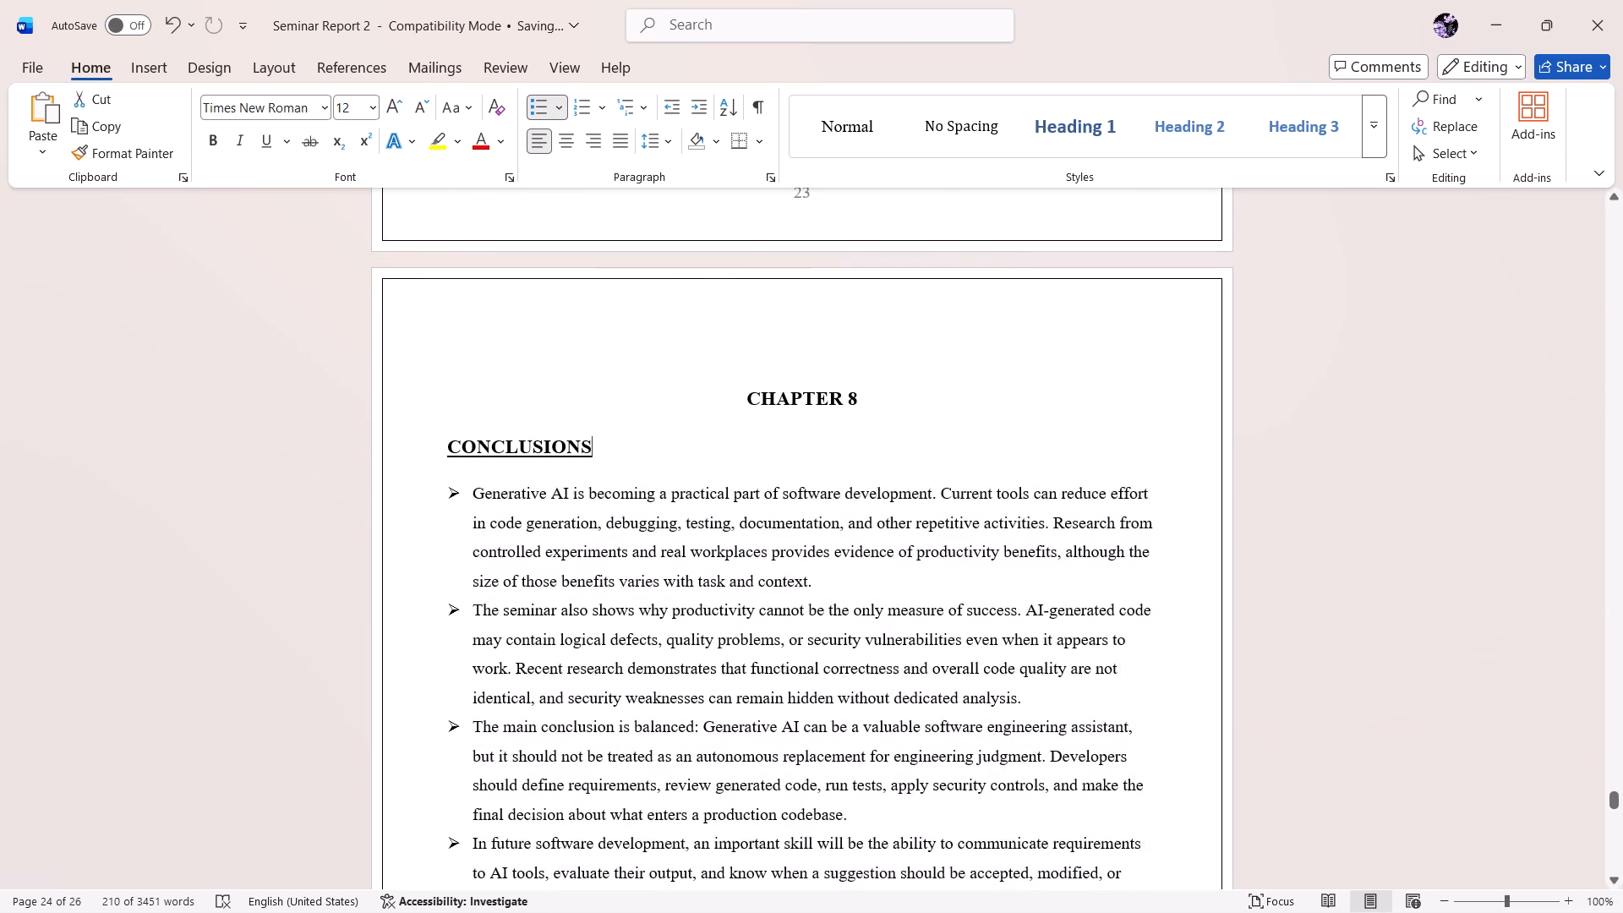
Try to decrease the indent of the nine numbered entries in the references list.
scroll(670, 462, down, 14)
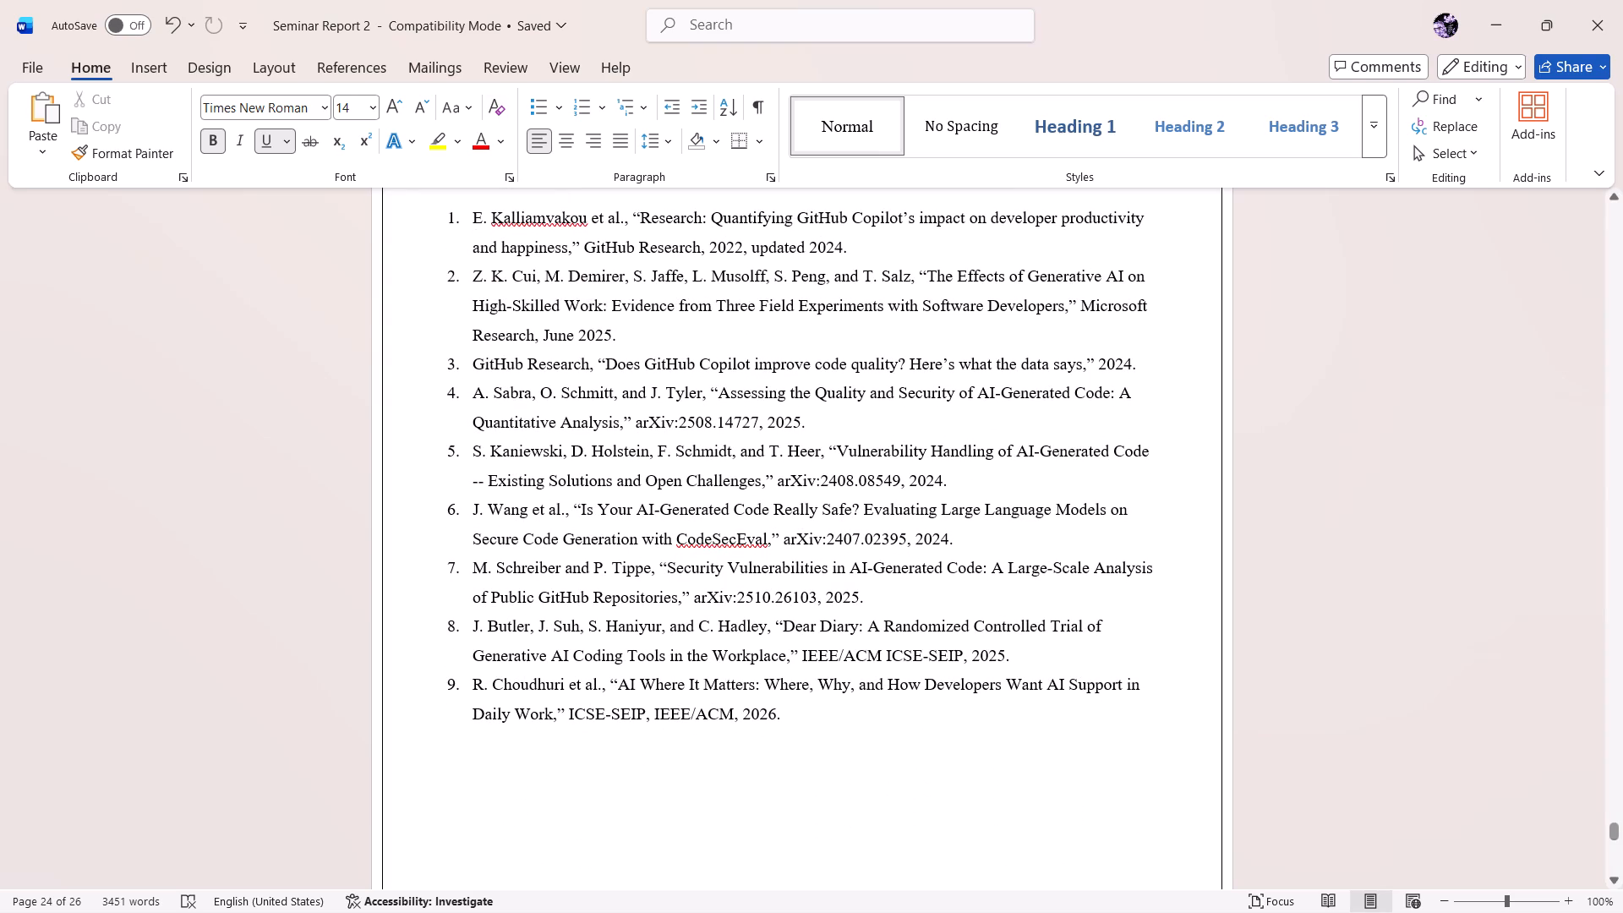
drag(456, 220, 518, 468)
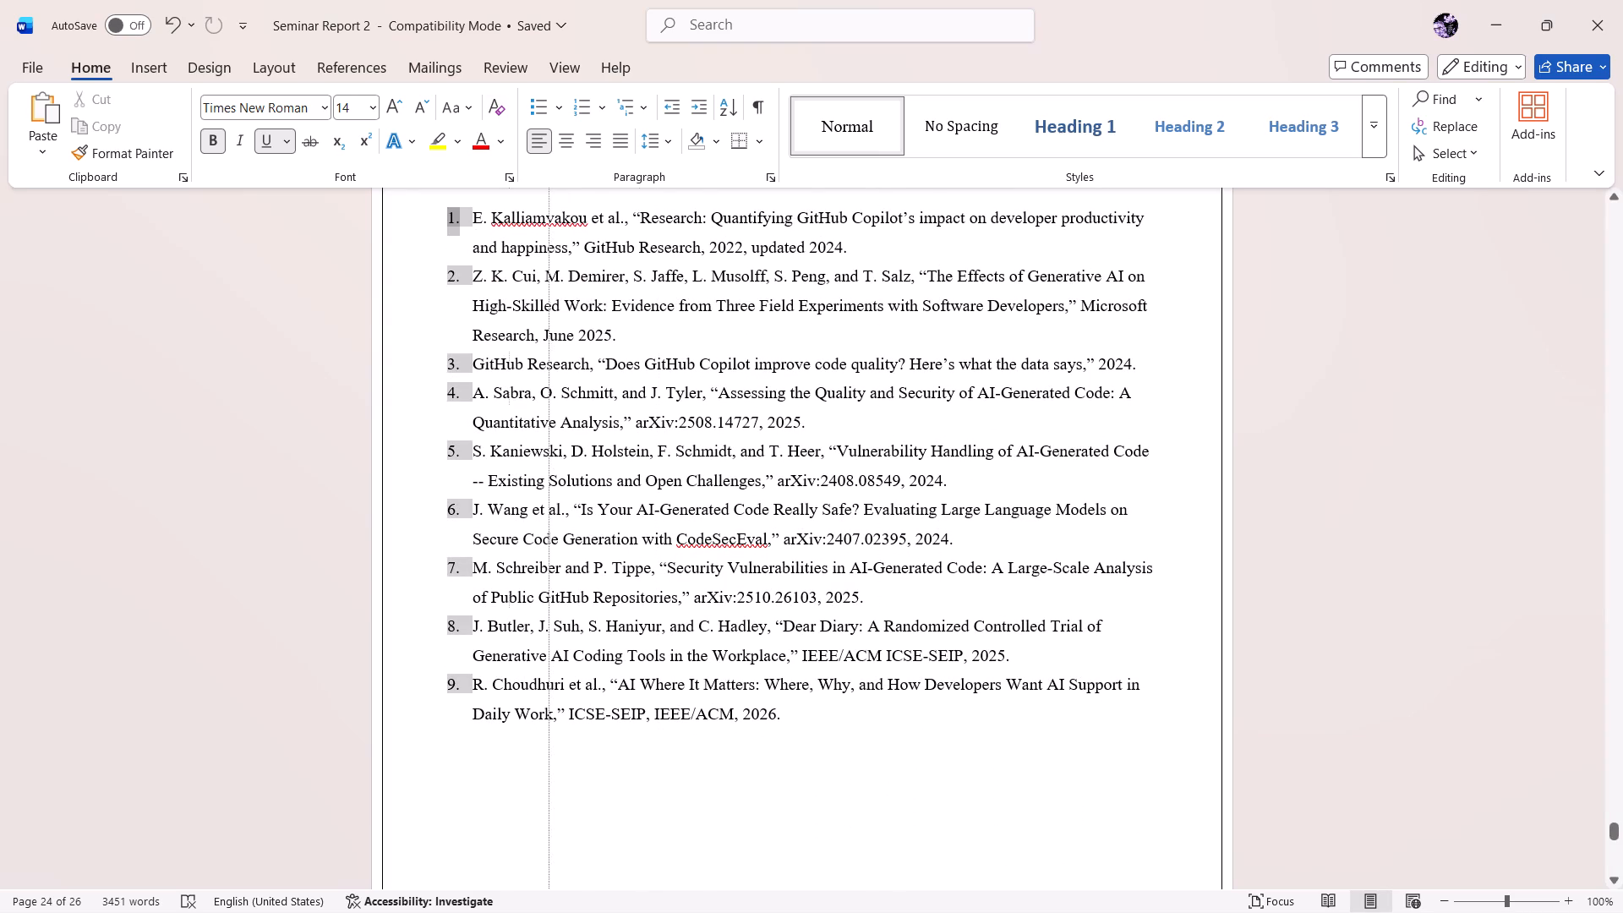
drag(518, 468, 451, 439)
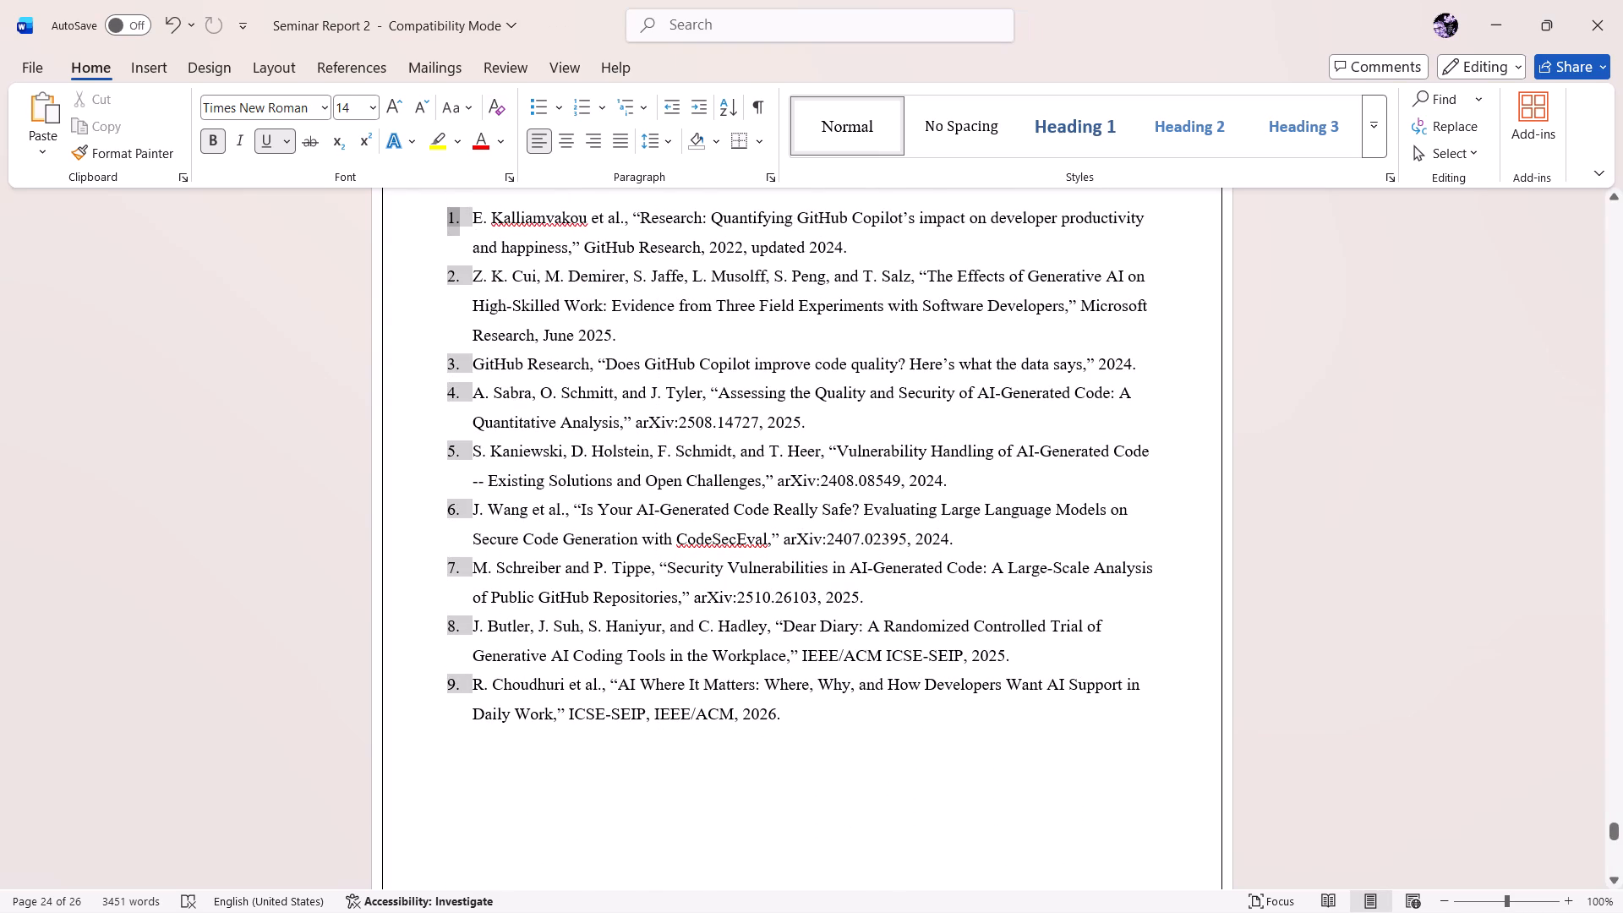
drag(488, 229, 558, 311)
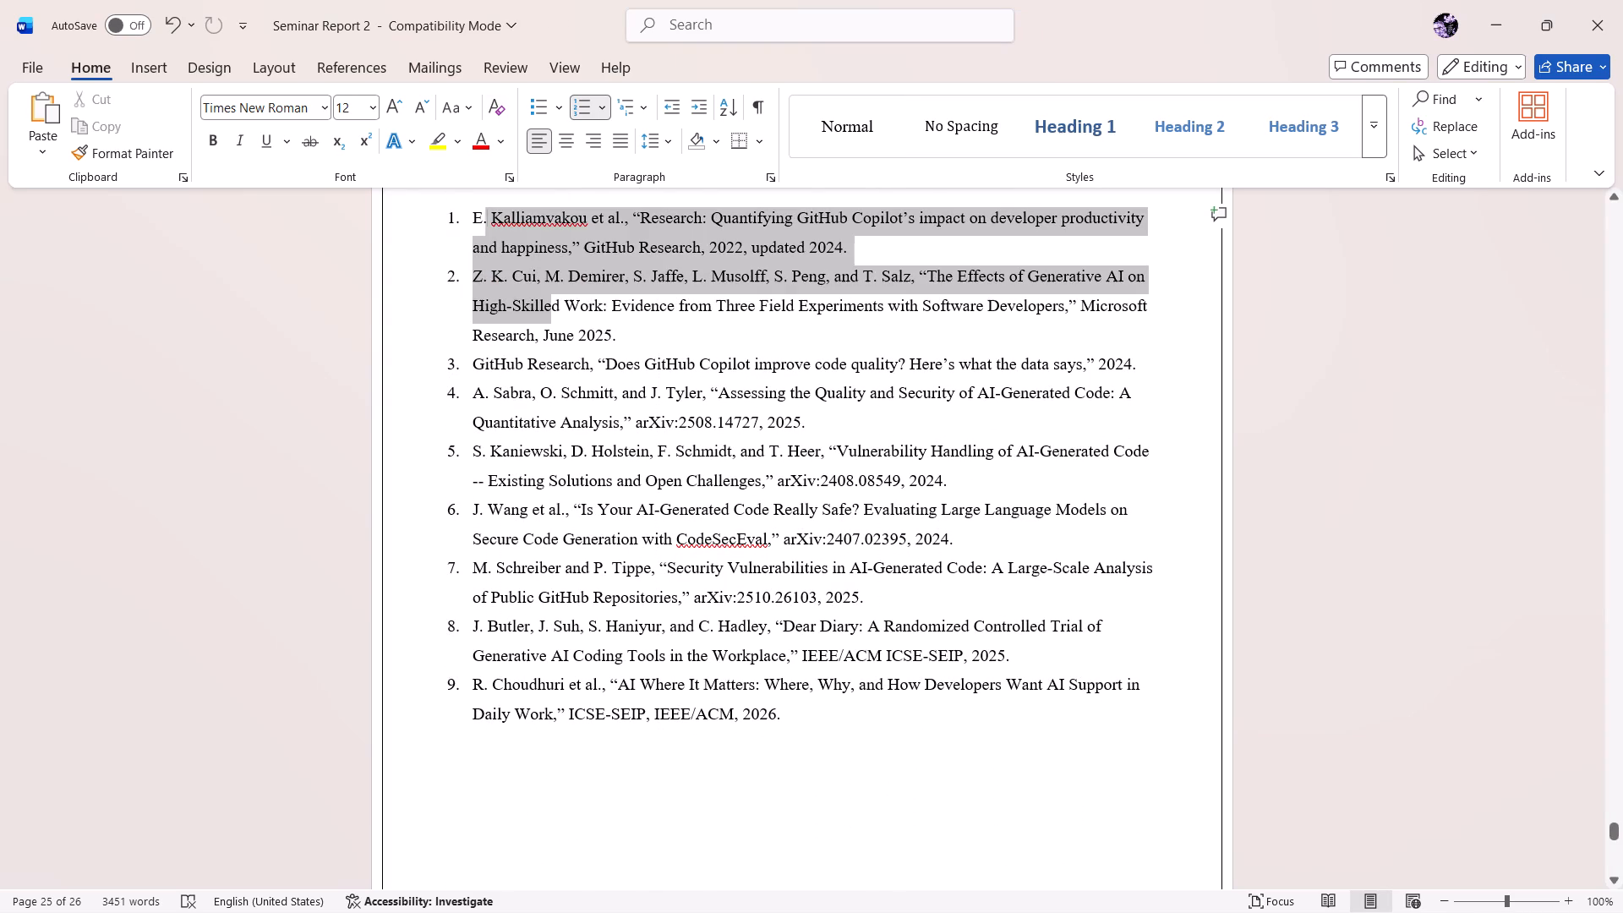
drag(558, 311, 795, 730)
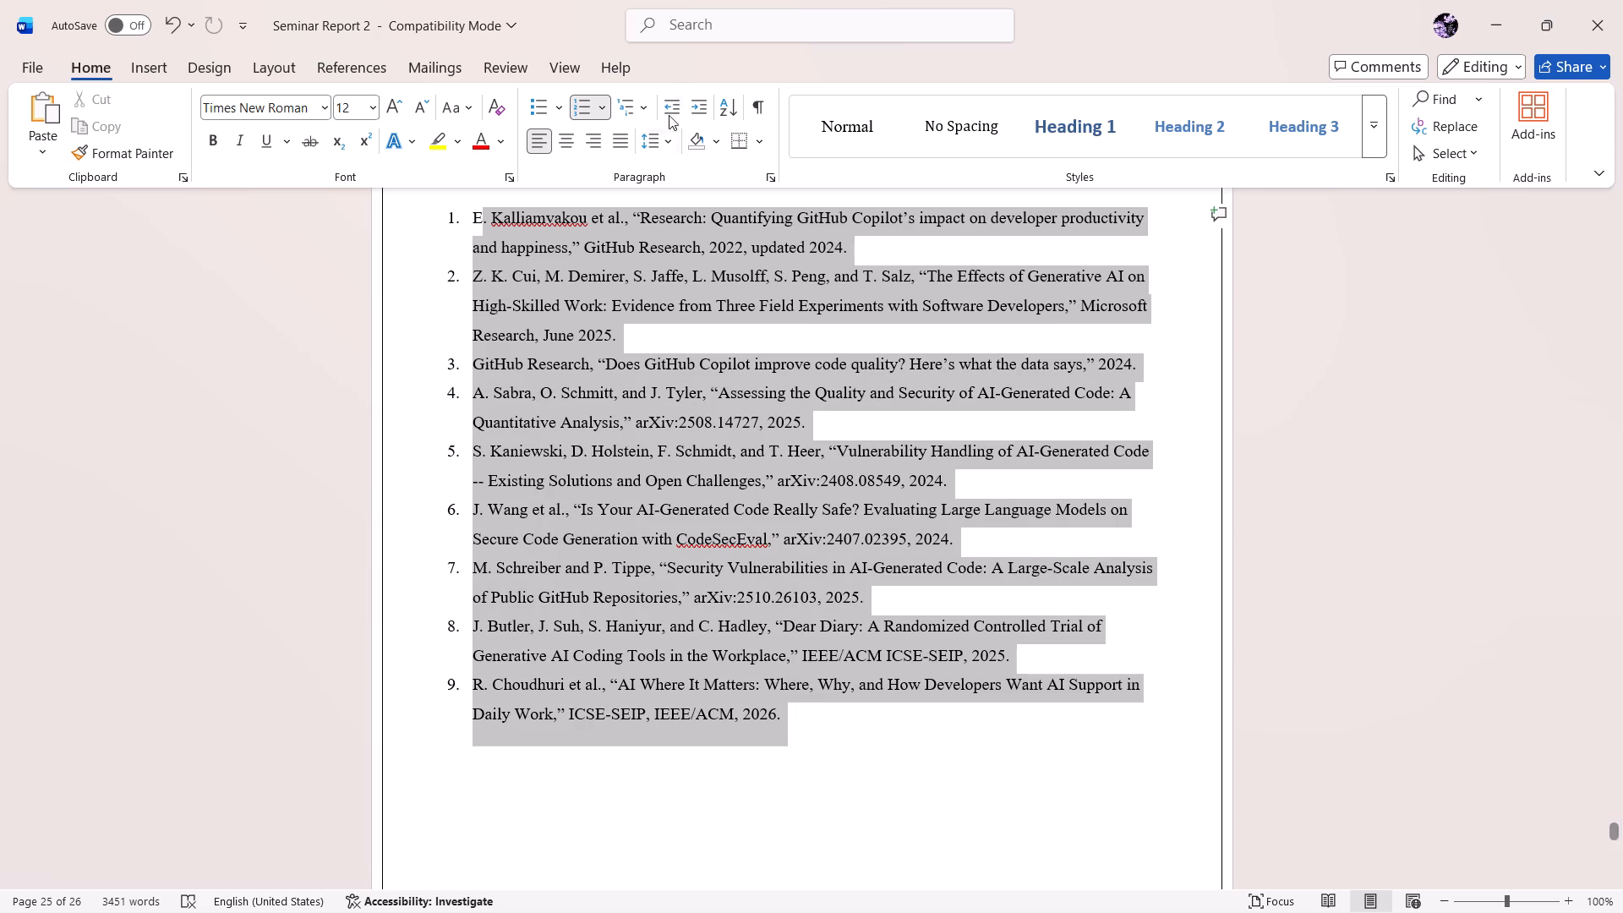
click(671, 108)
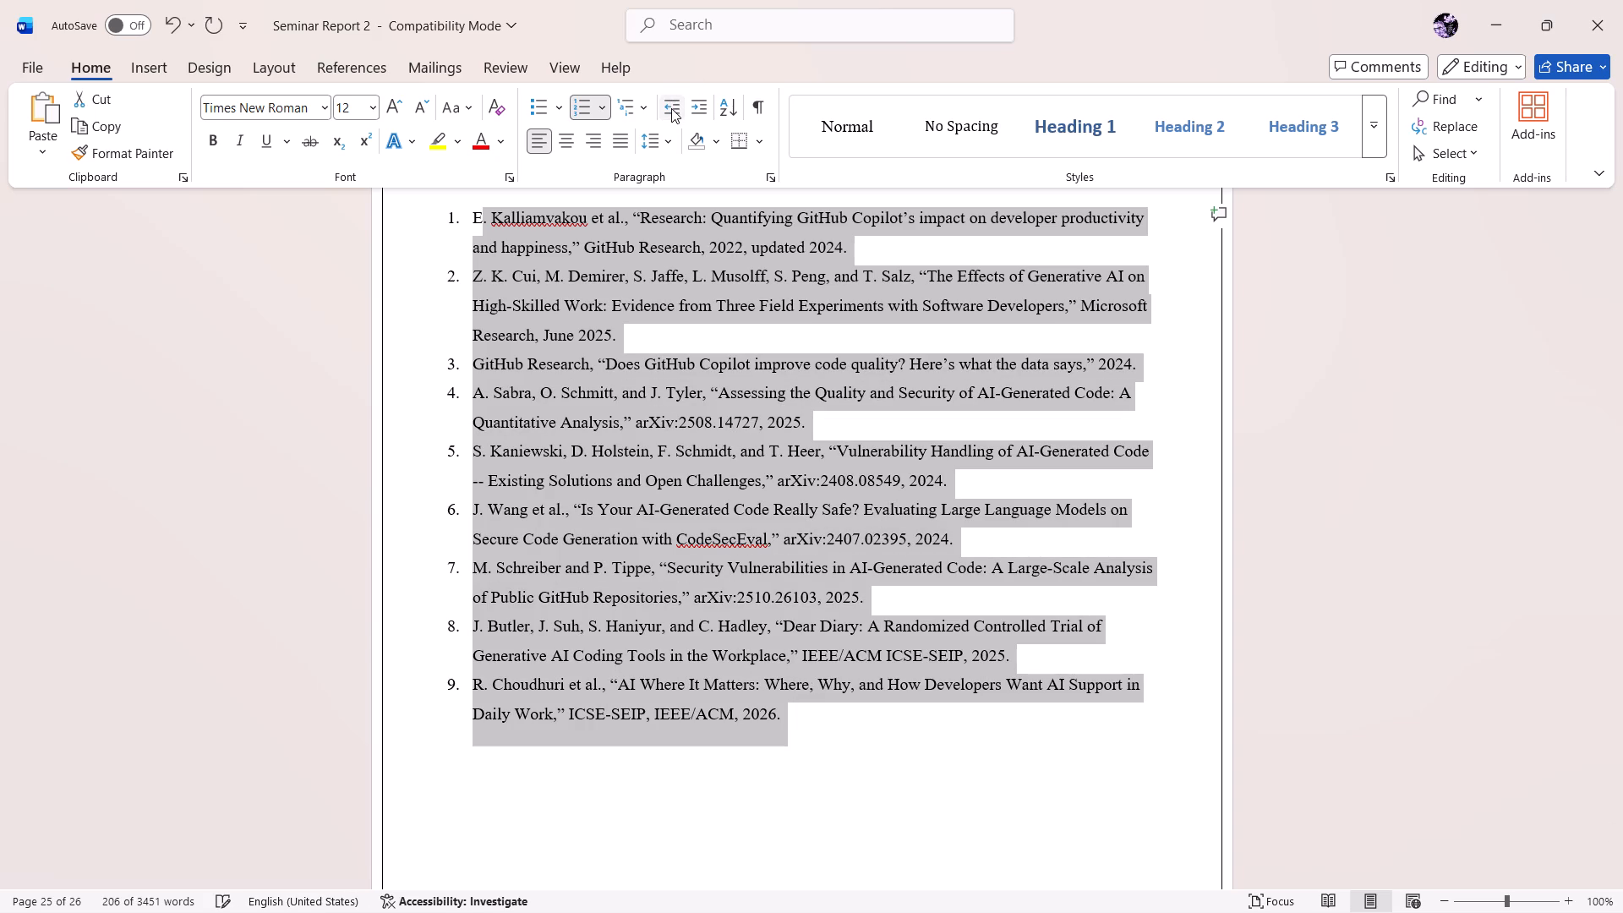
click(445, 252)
Clear the spelling flag on the author surname in reference 1 and ignore all flags for CodeSecEval in reference 6.
right_click(531, 216)
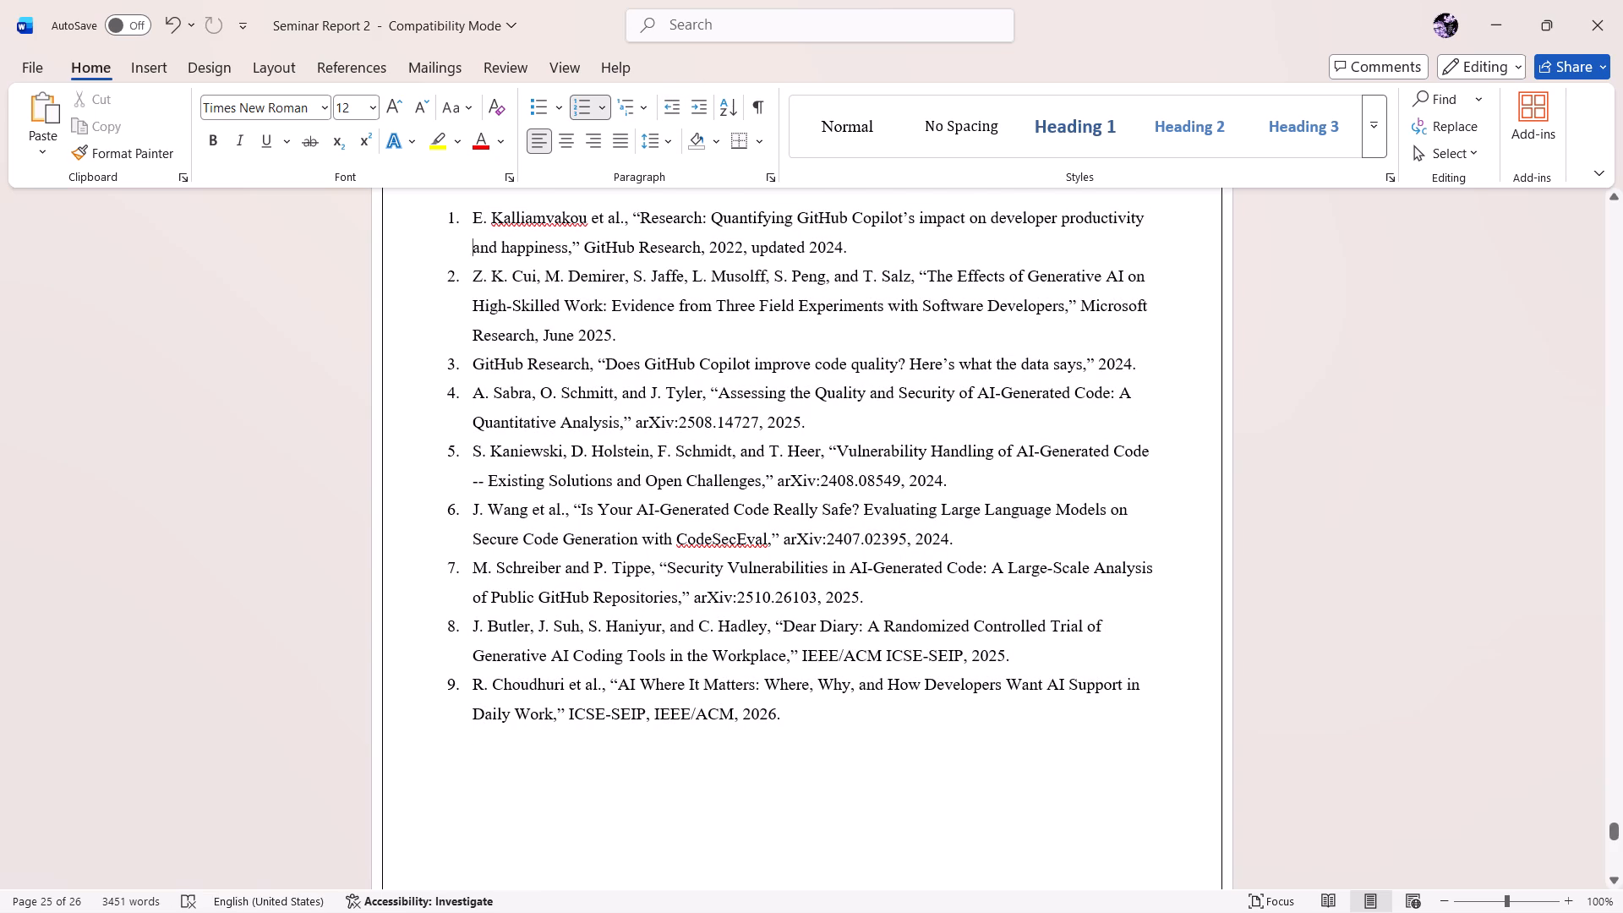
click(504, 325)
right_click(713, 539)
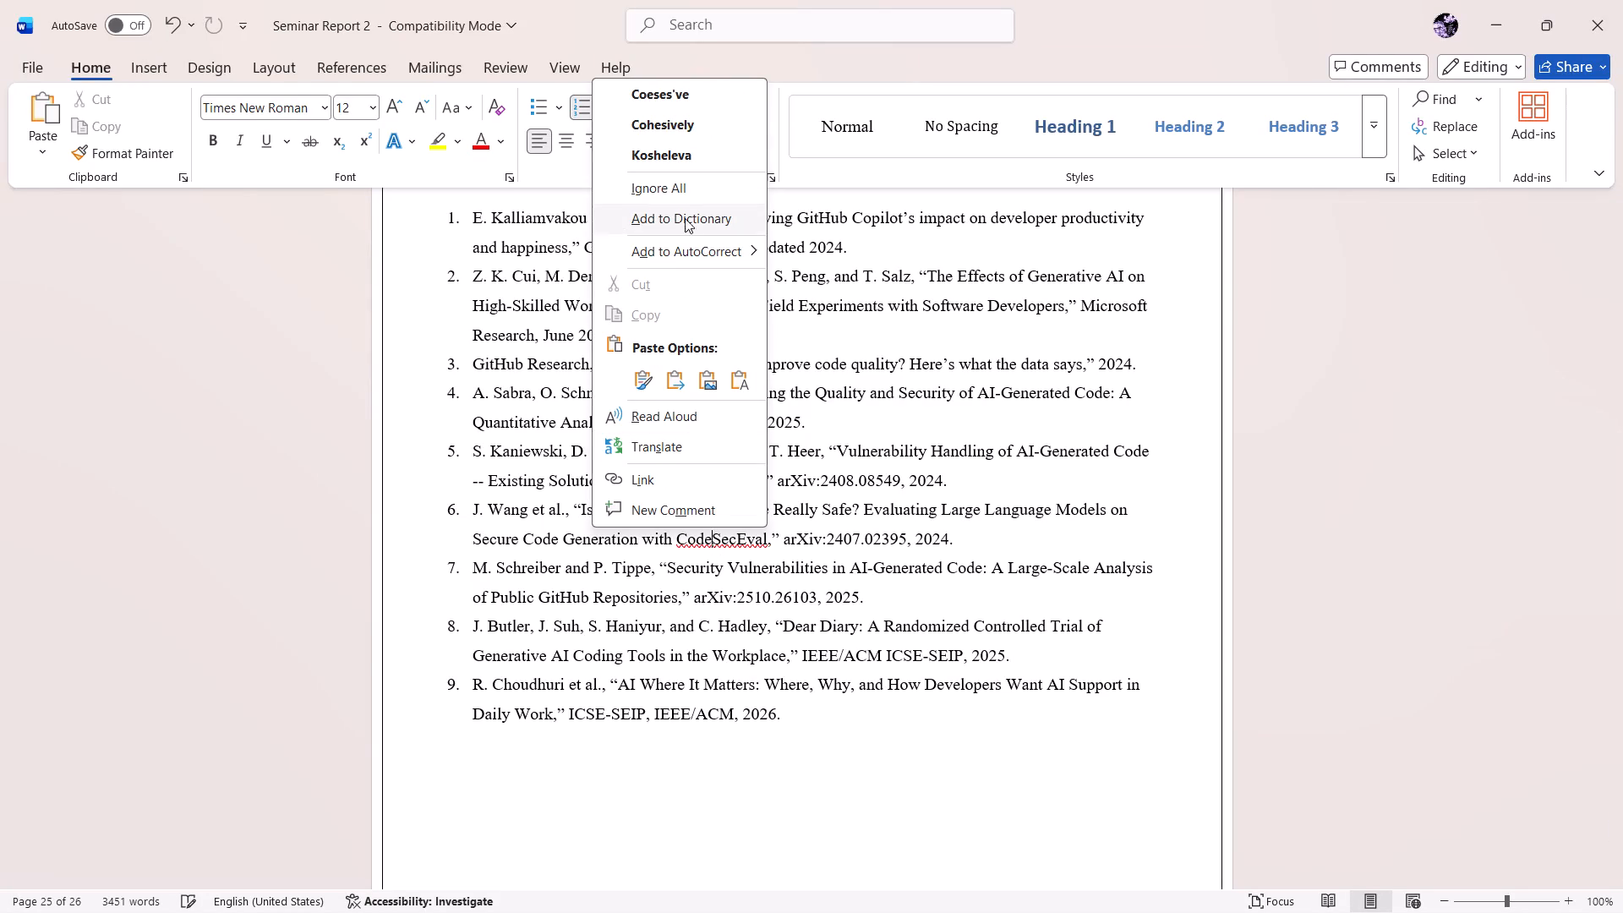
click(684, 188)
Center the CHAPTER 9 heading above the REFERENCES title.
scroll(691, 512, down, 6)
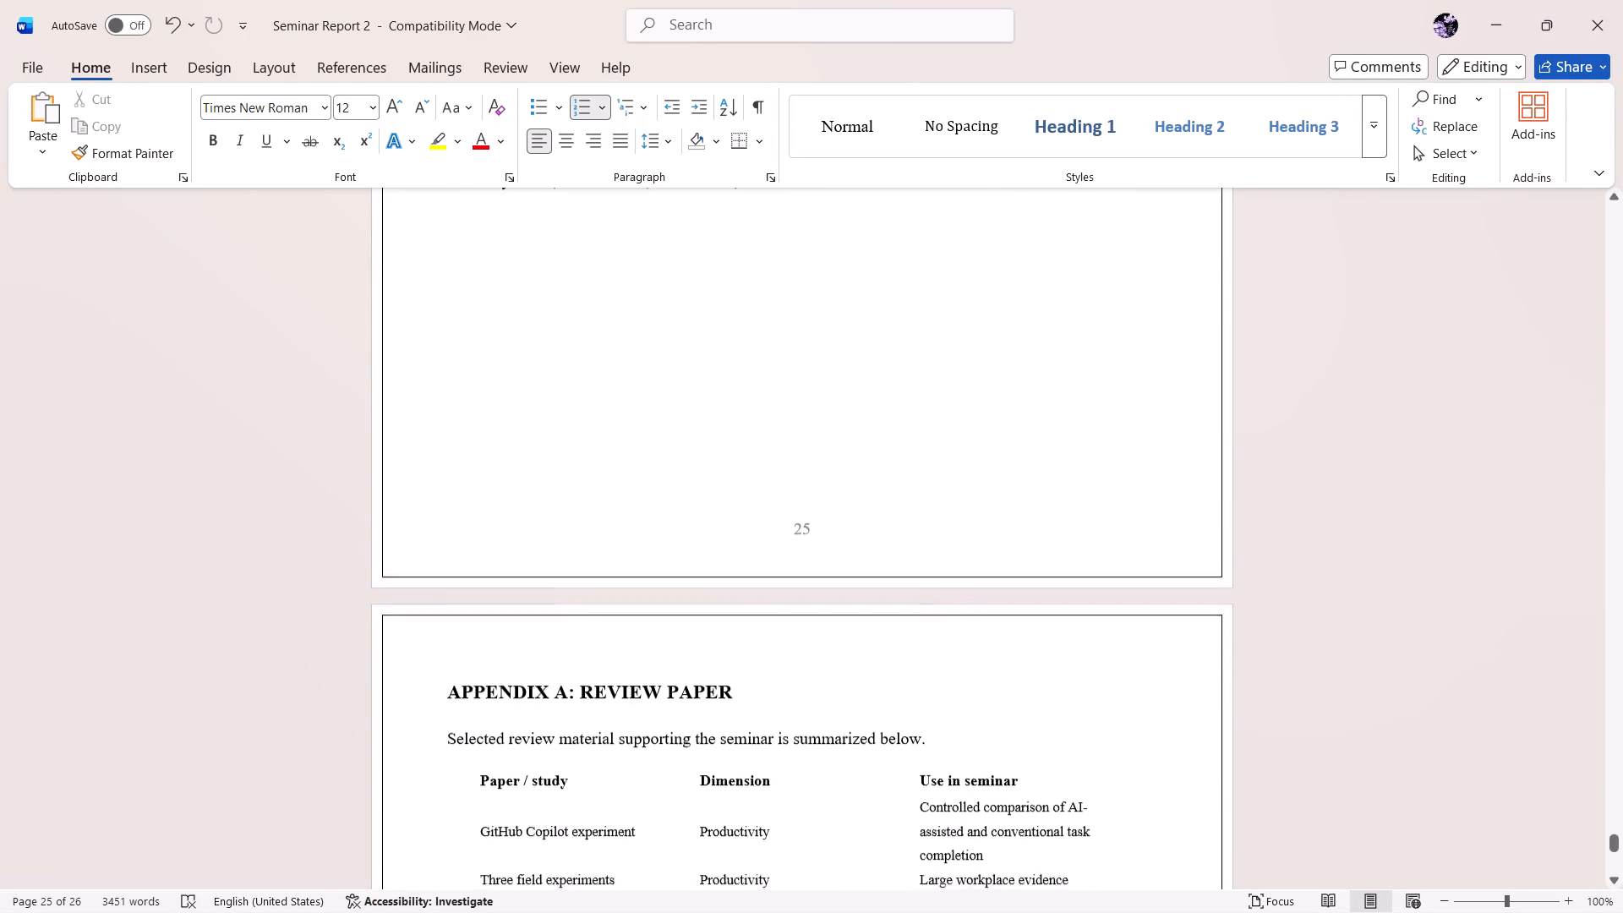
scroll(691, 512, down, 3)
scroll(615, 346, up, 9)
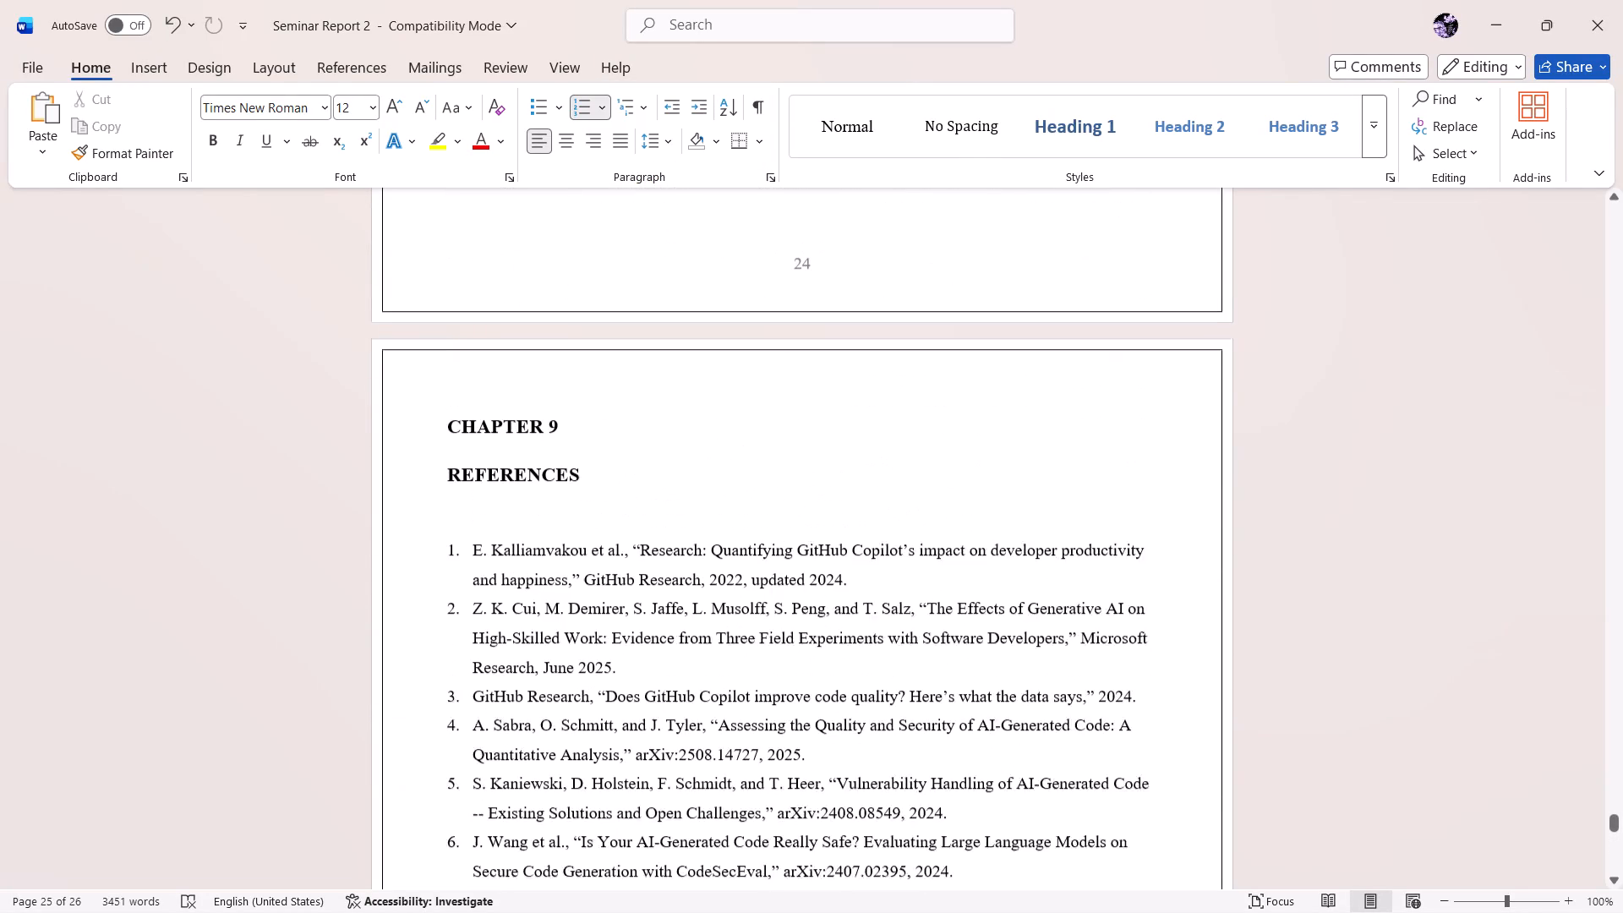
scroll(615, 346, up, 2)
drag(448, 477, 584, 469)
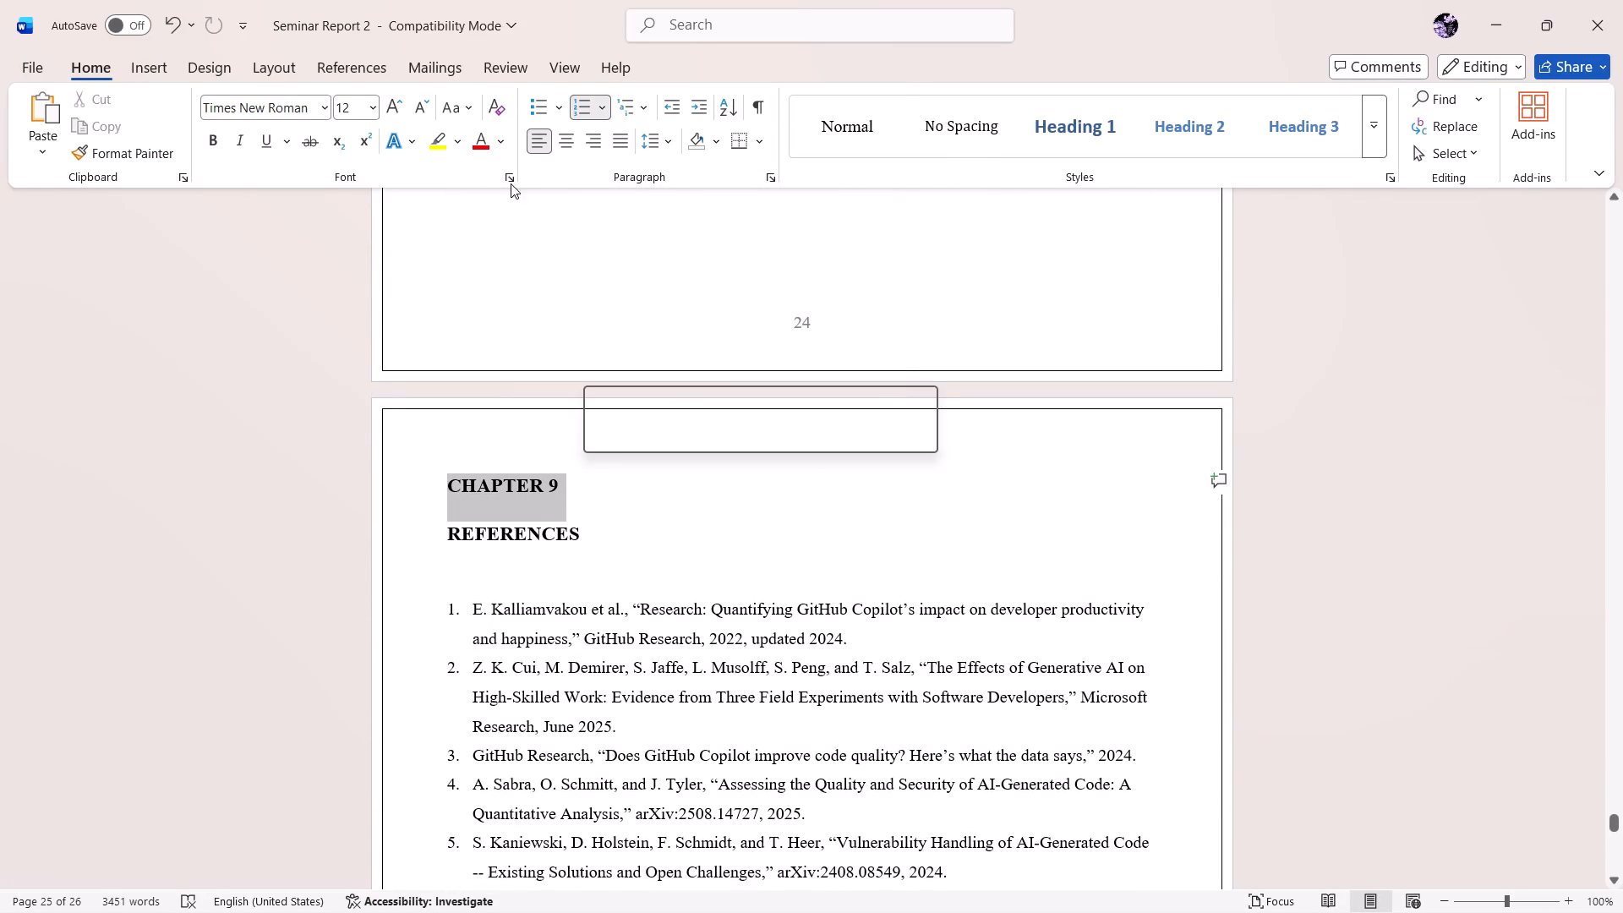
click(571, 138)
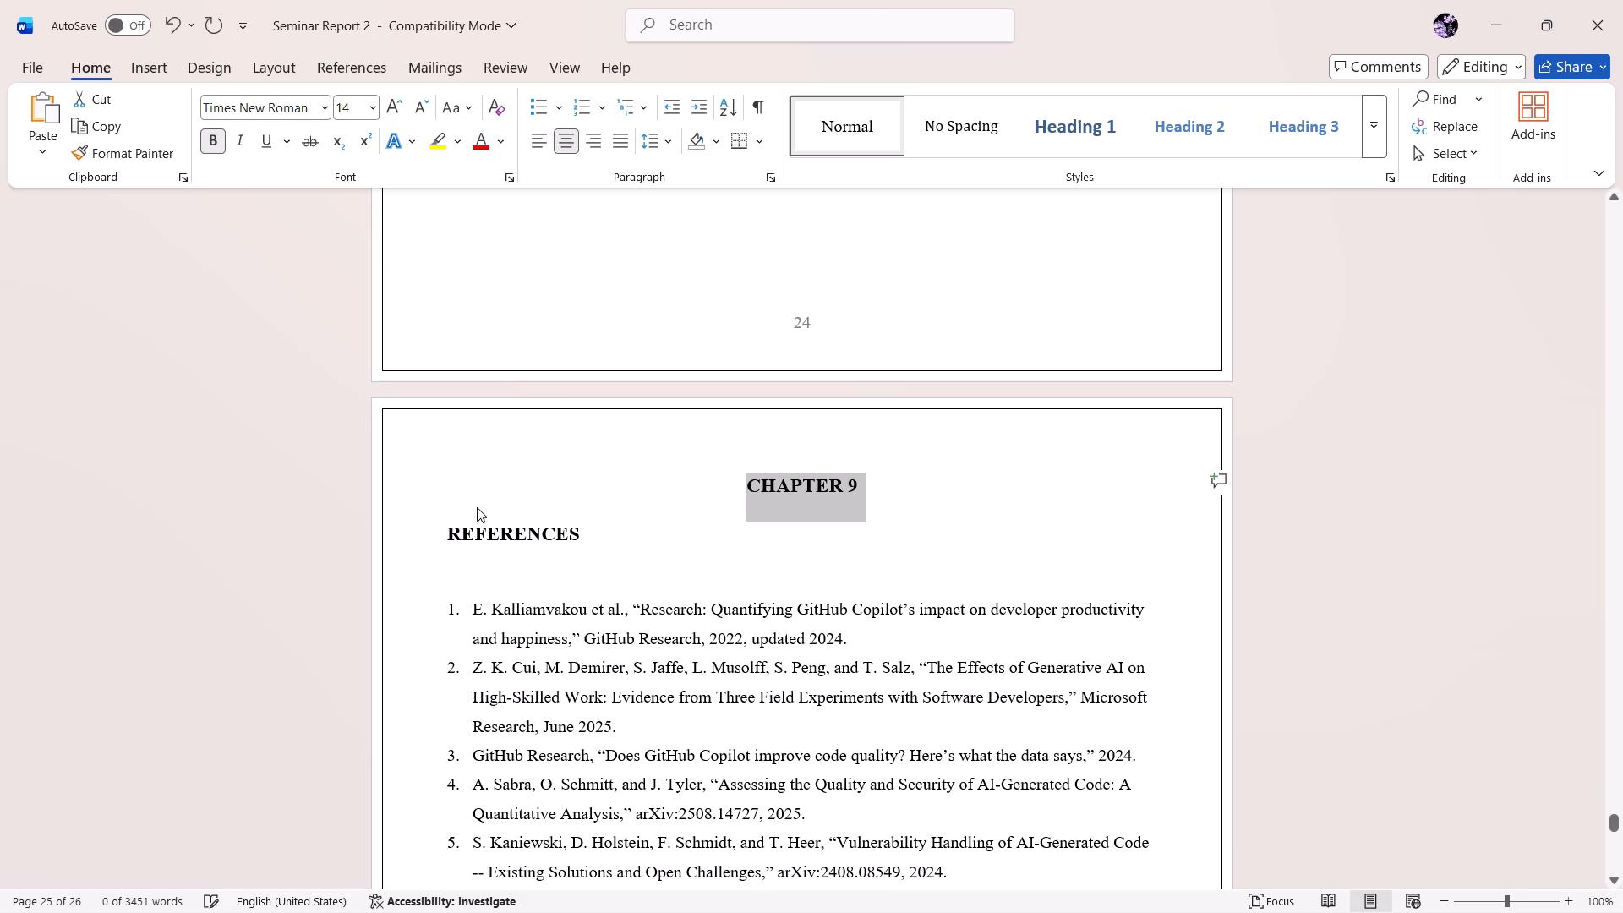
Underline the left-aligned REFERENCES title below the CHAPTER 9 heading.
drag(451, 524, 591, 514)
click(591, 514)
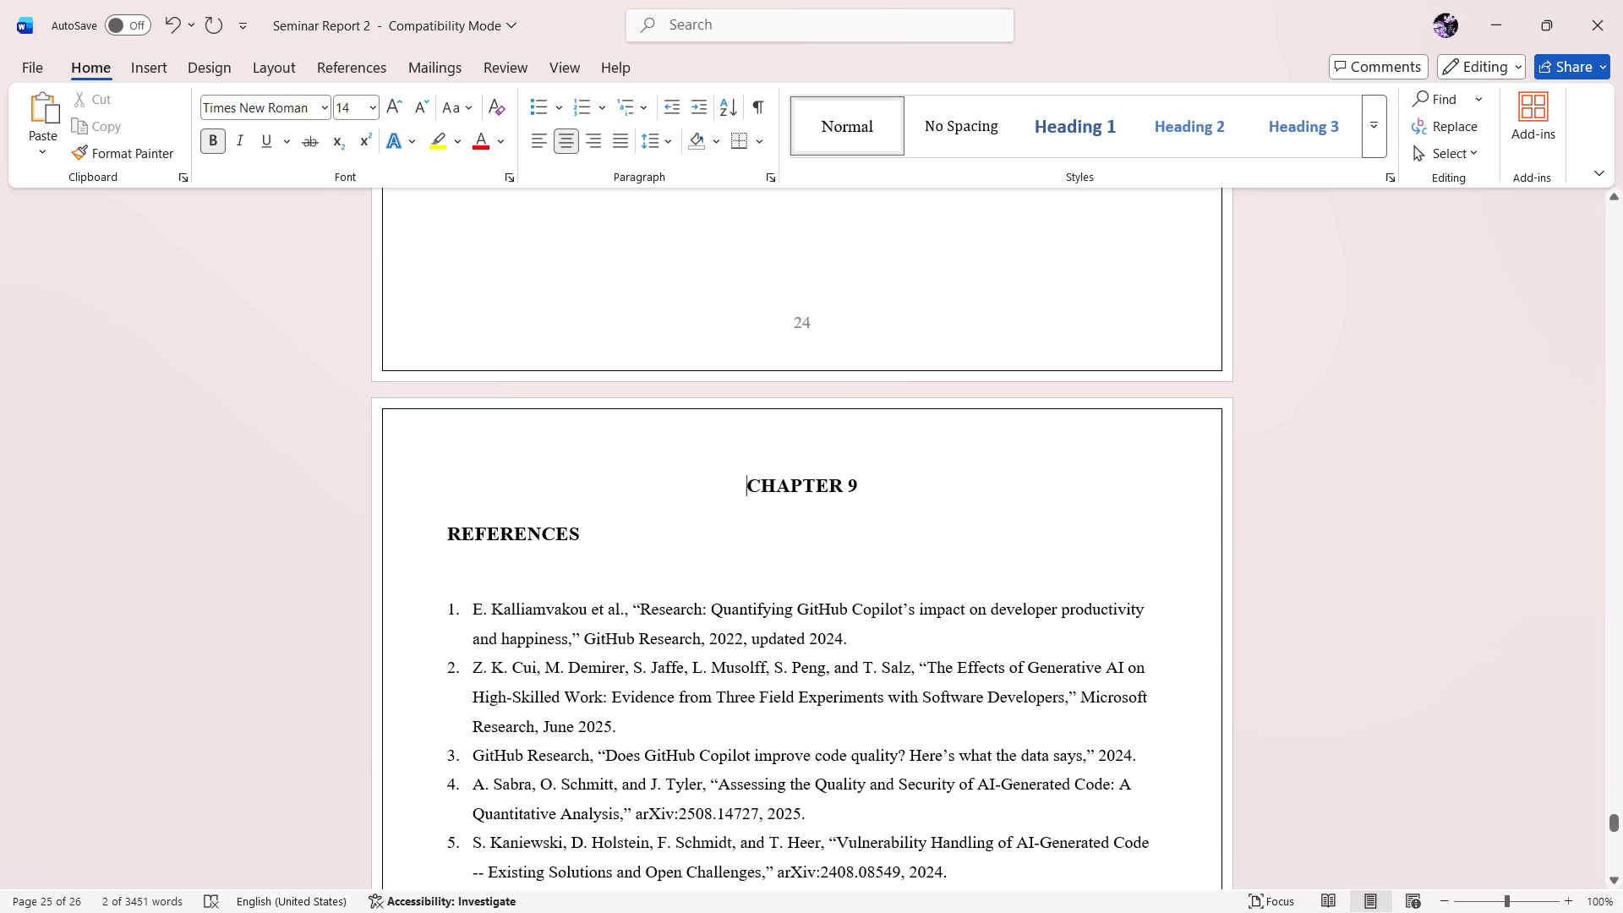
drag(445, 533, 593, 544)
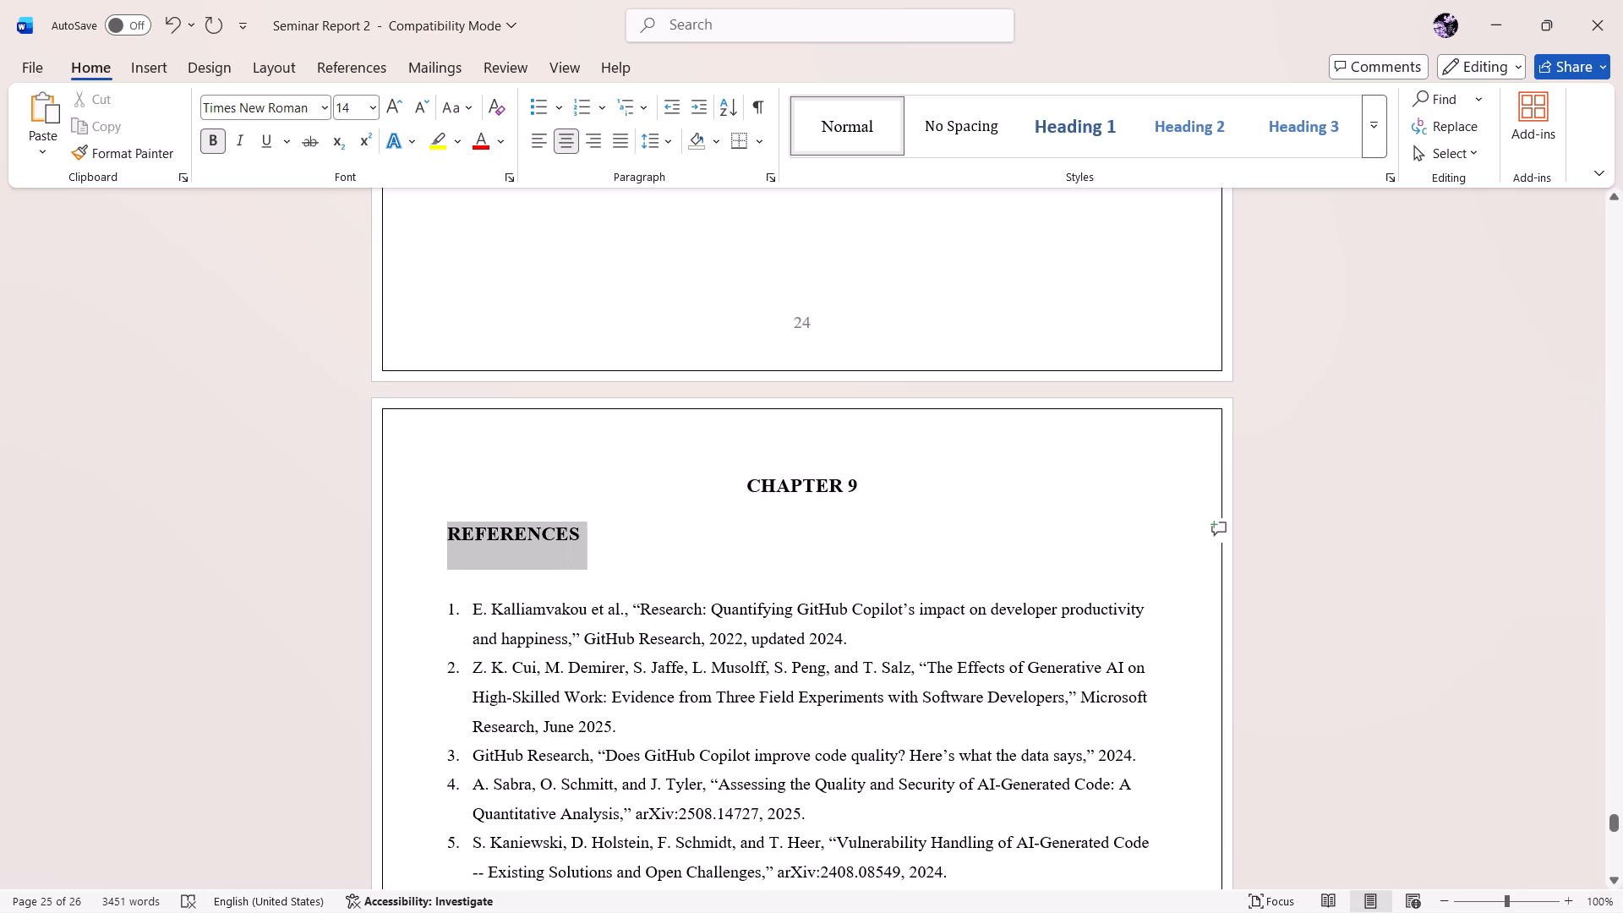
drag(593, 544, 591, 544)
click(265, 143)
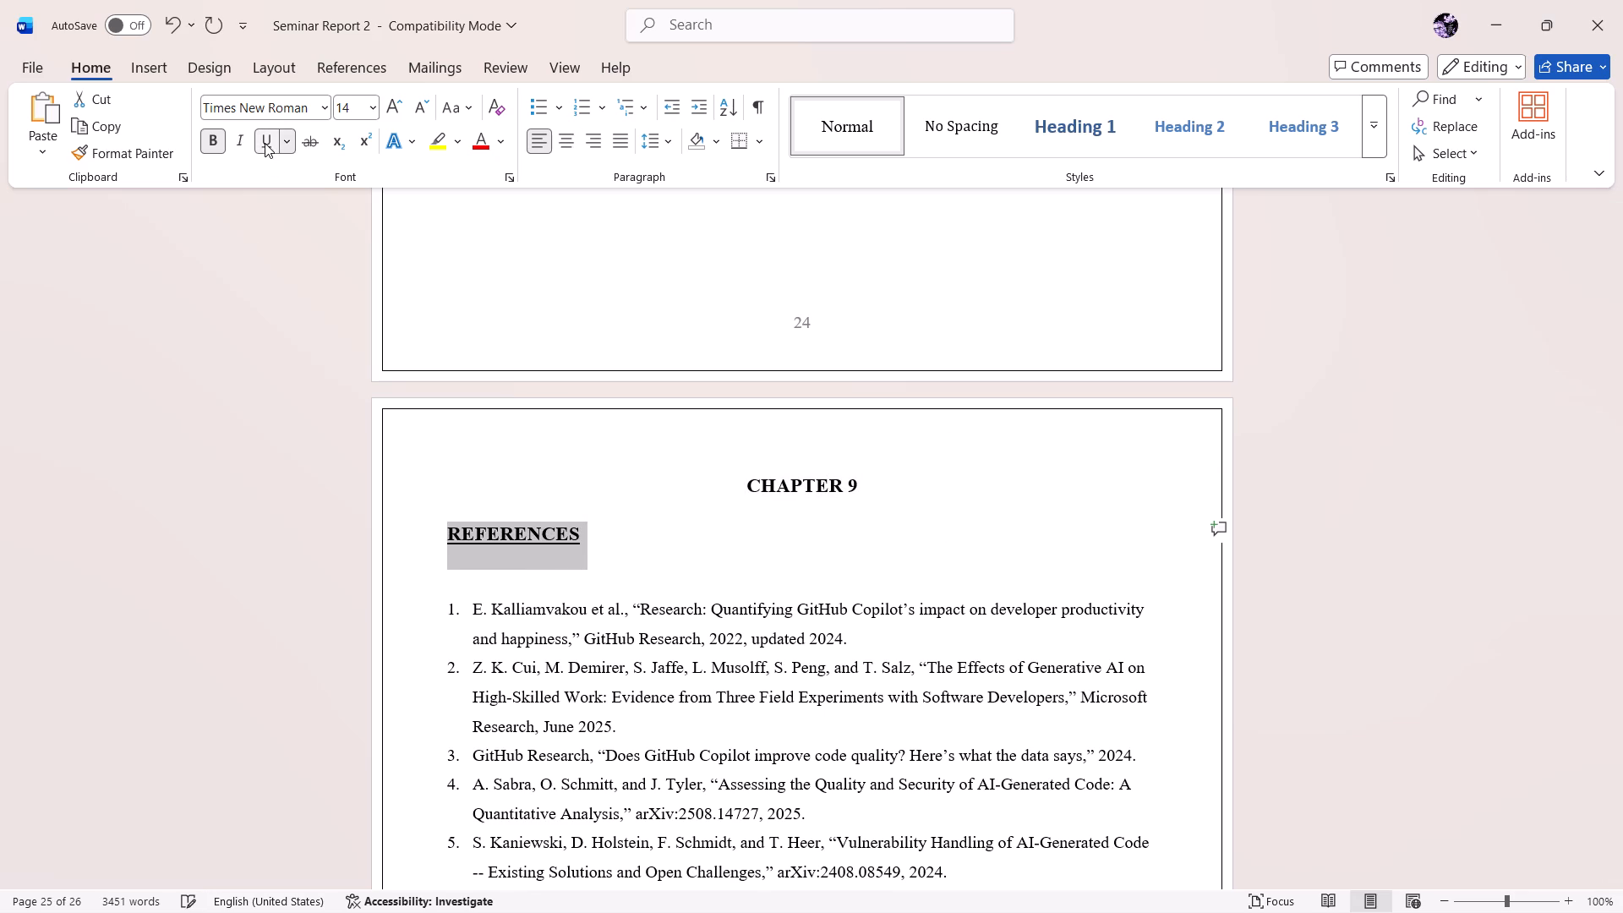
Center the APPENDIX A: REVIEW PAPER heading on the page after the references, and save the report.
scroll(505, 497, down, 4)
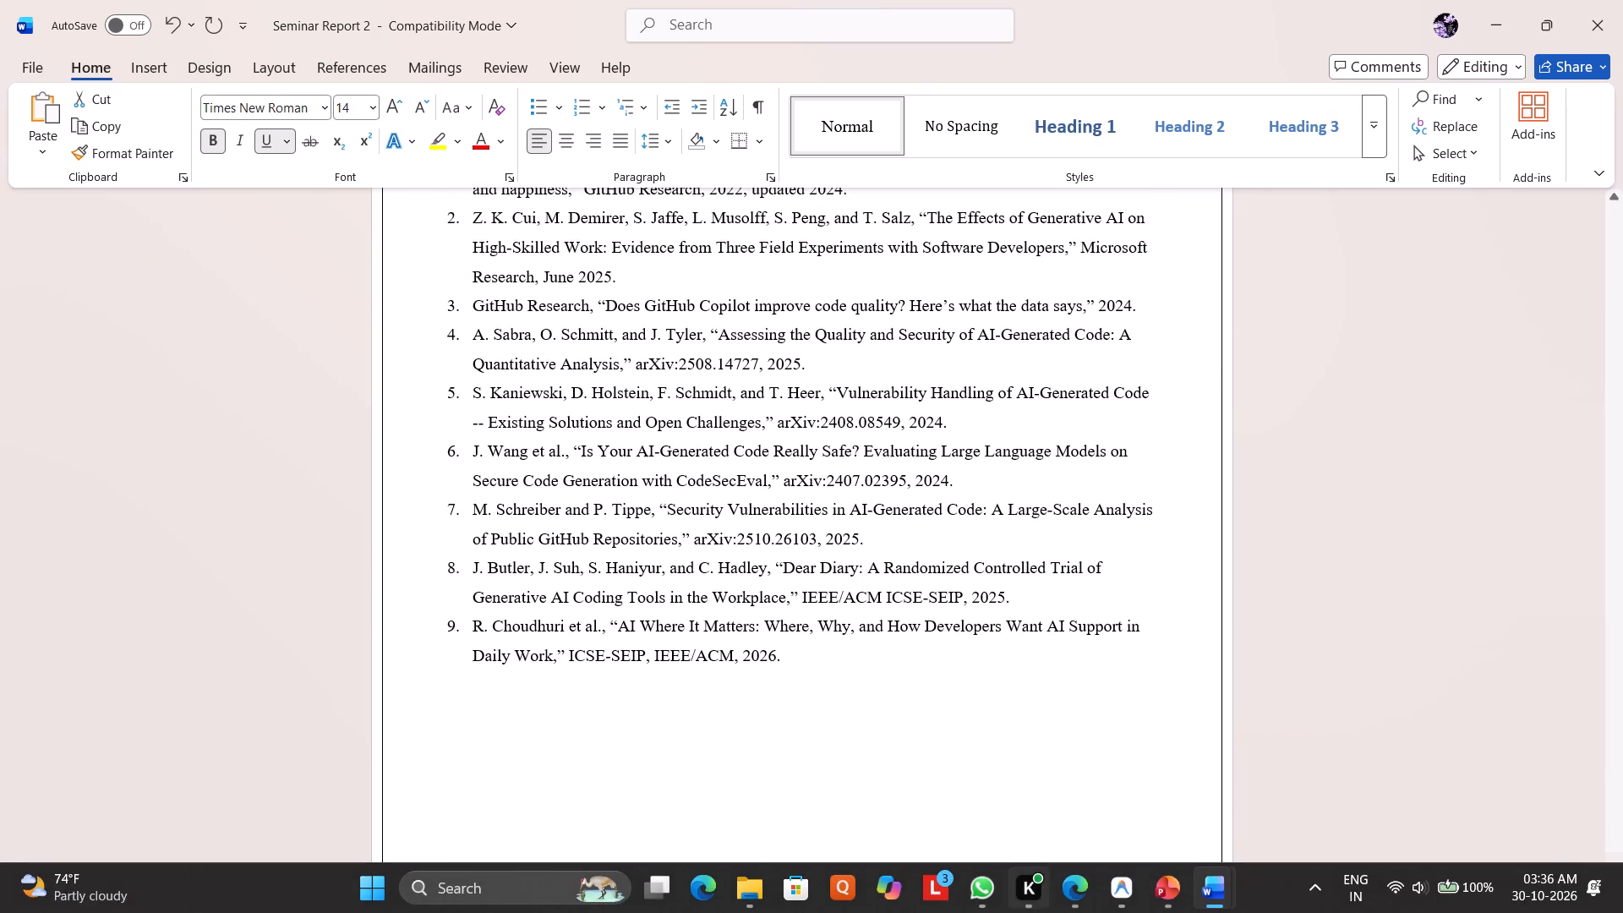
scroll(830, 555, down, 5)
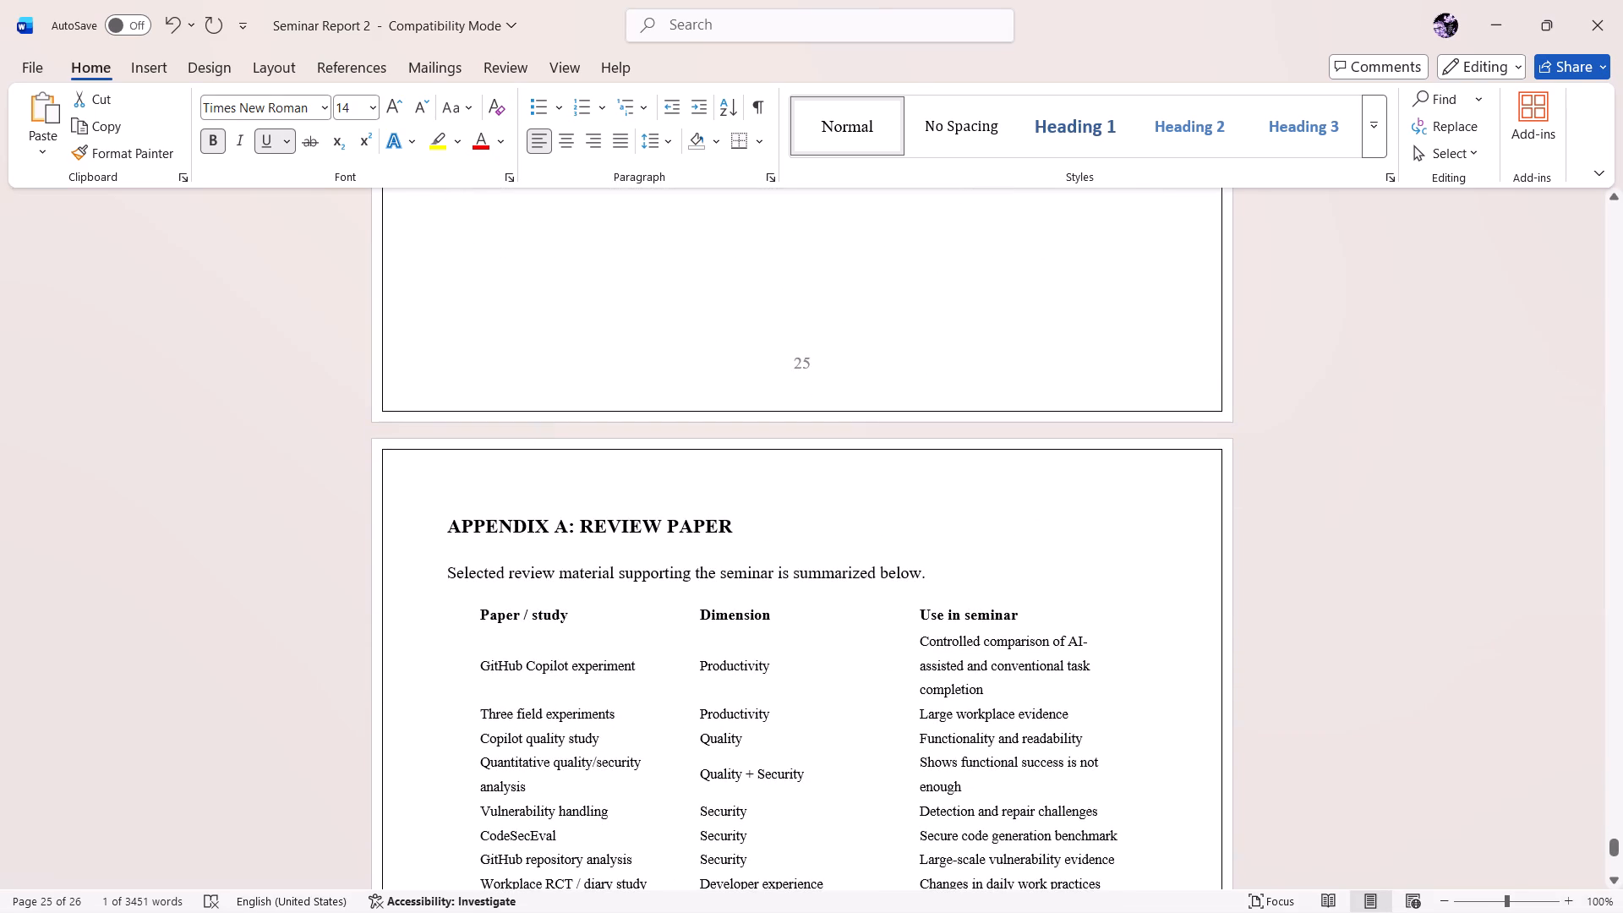
drag(449, 529, 721, 517)
click(564, 148)
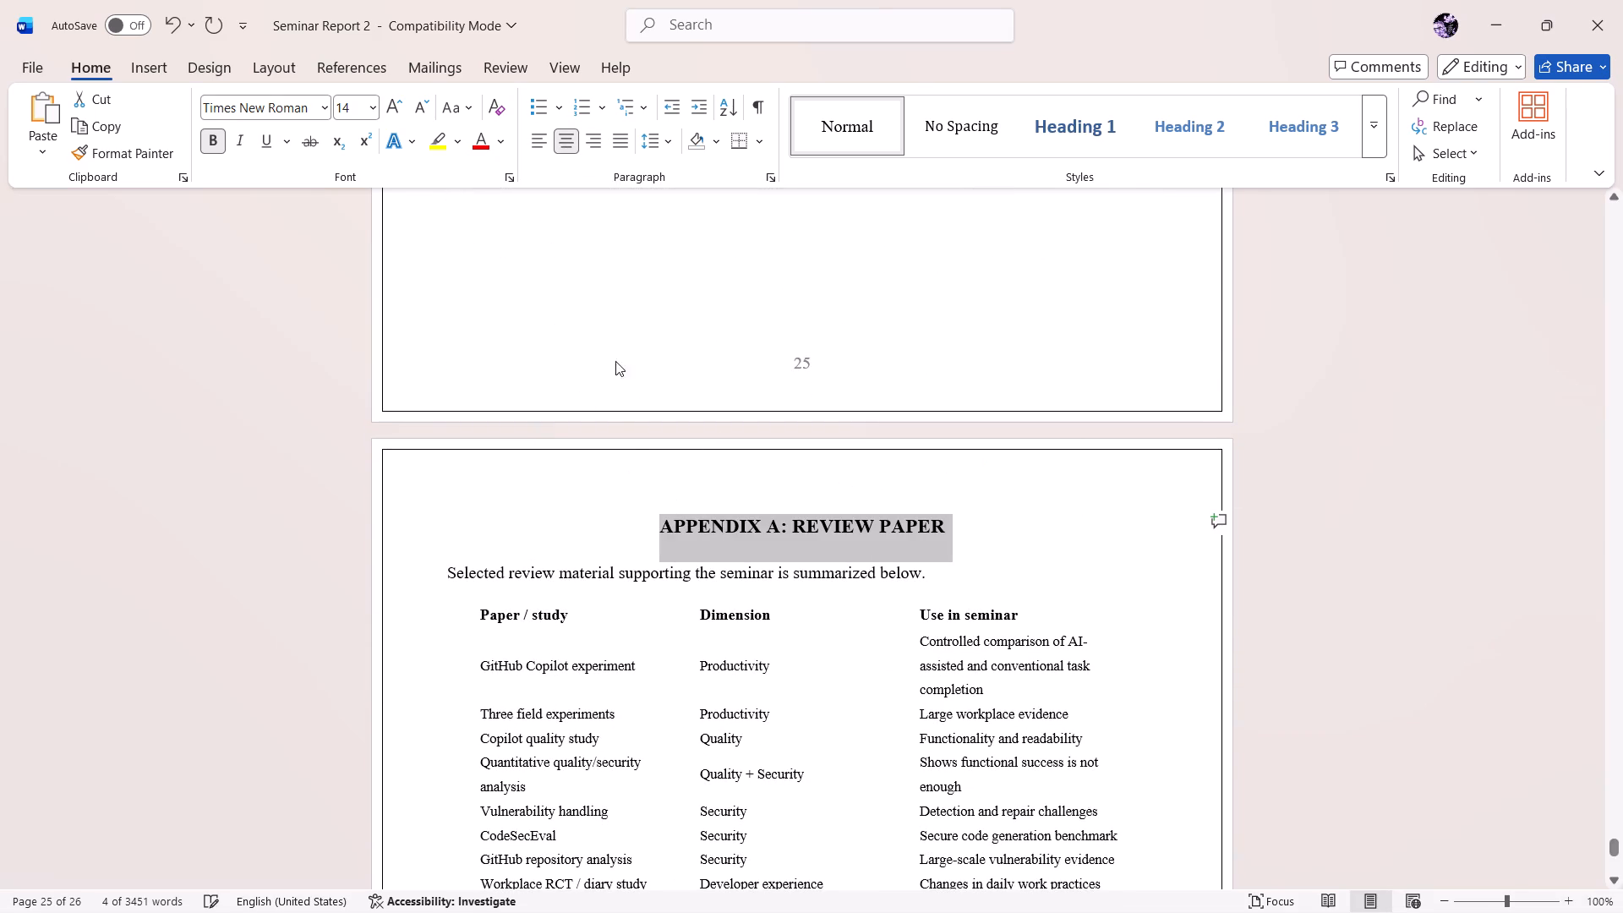
scroll(630, 456, down, 7)
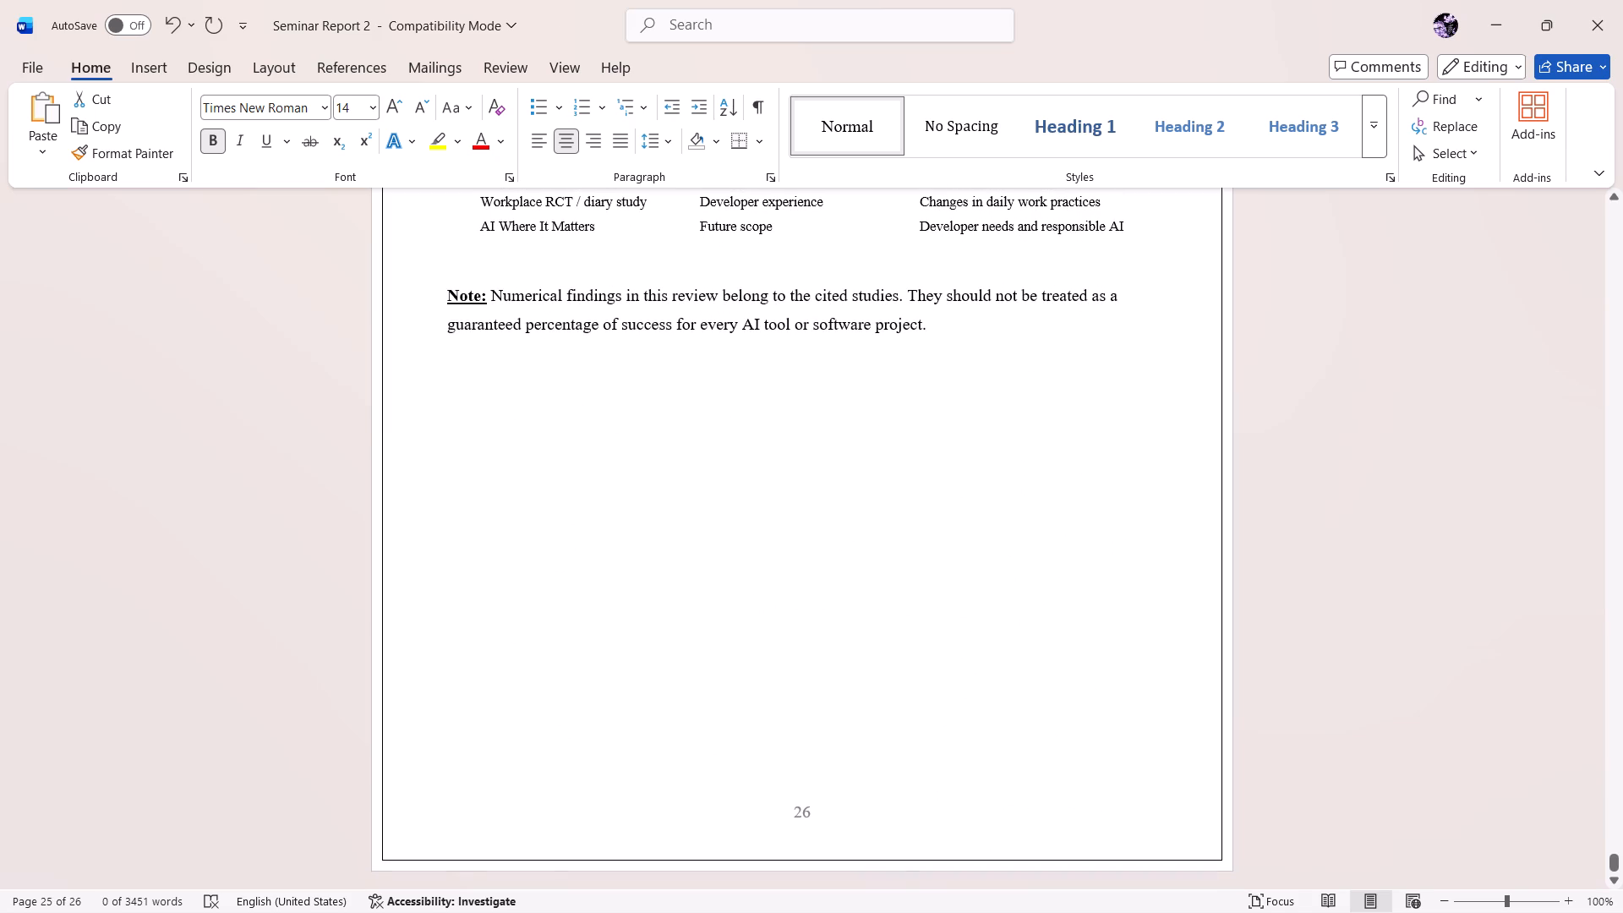
key(ctrl+s)
Look back through the formatted report from the appendix up to the certificate page at the front.
scroll(630, 456, up, 16)
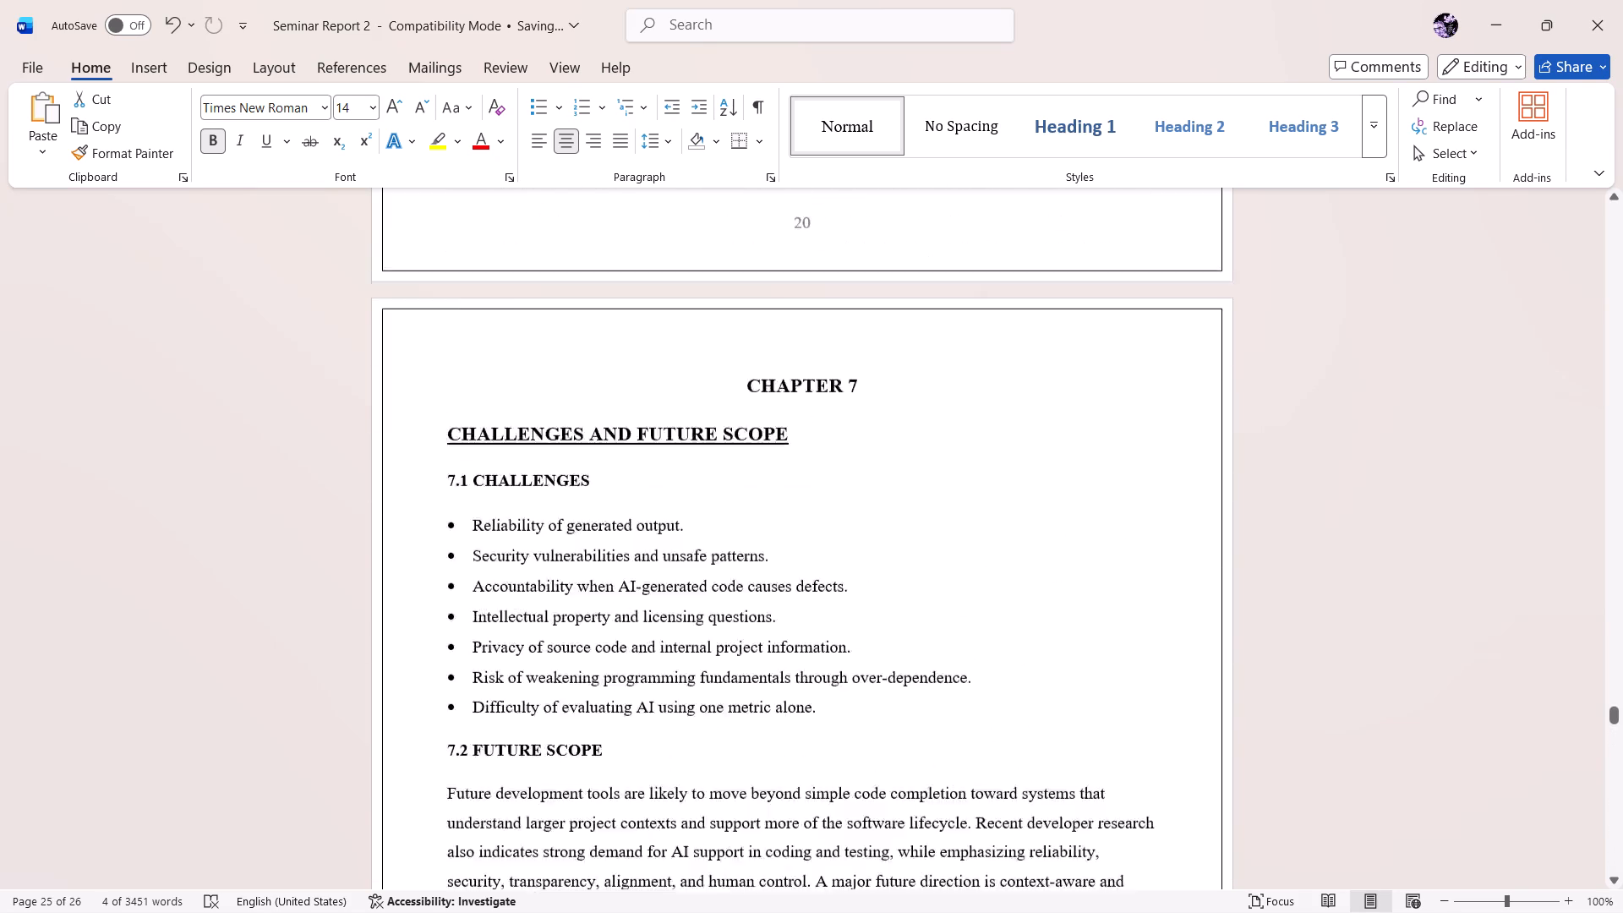
scroll(630, 456, up, 20)
scroll(630, 456, up, 8)
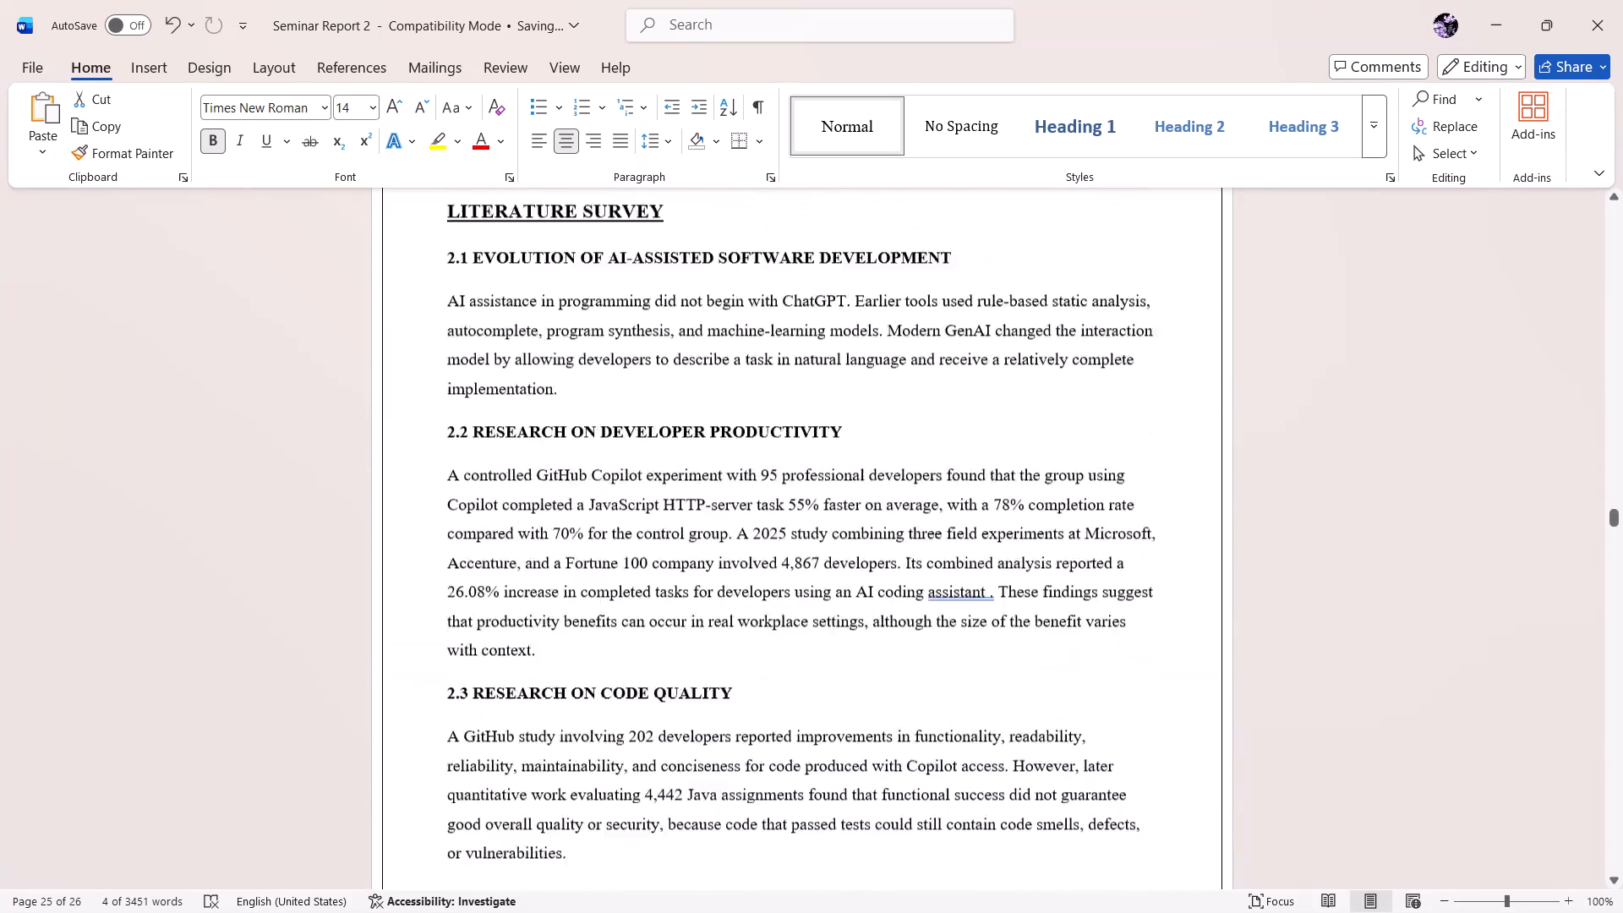
scroll(630, 456, up, 19)
scroll(630, 456, up, 6)
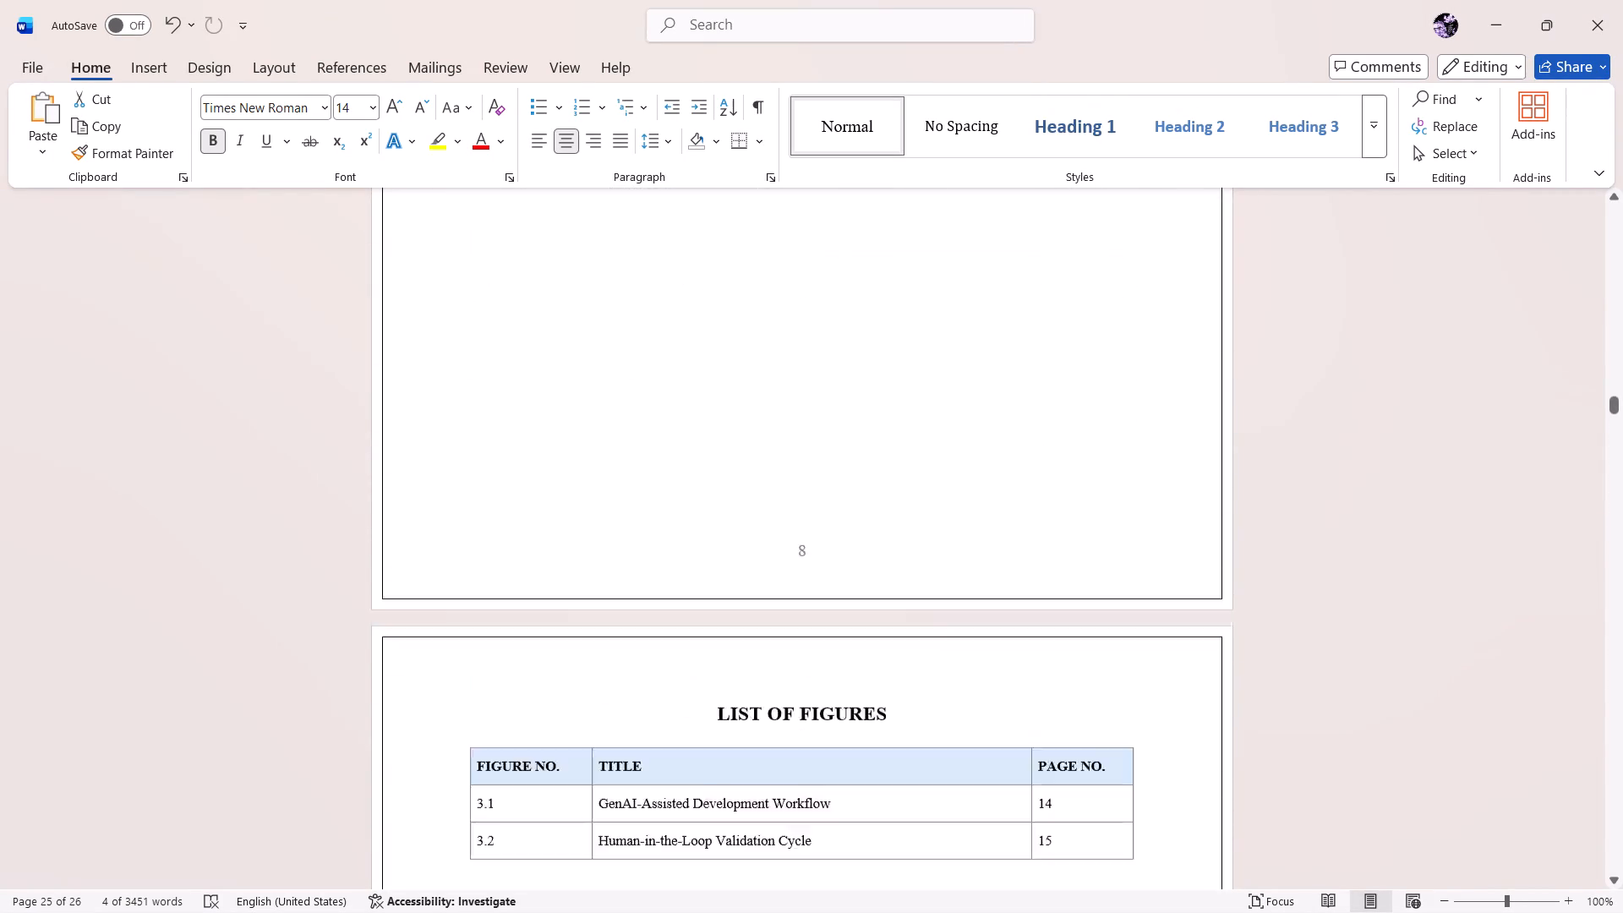
scroll(630, 456, up, 16)
scroll(630, 456, up, 6)
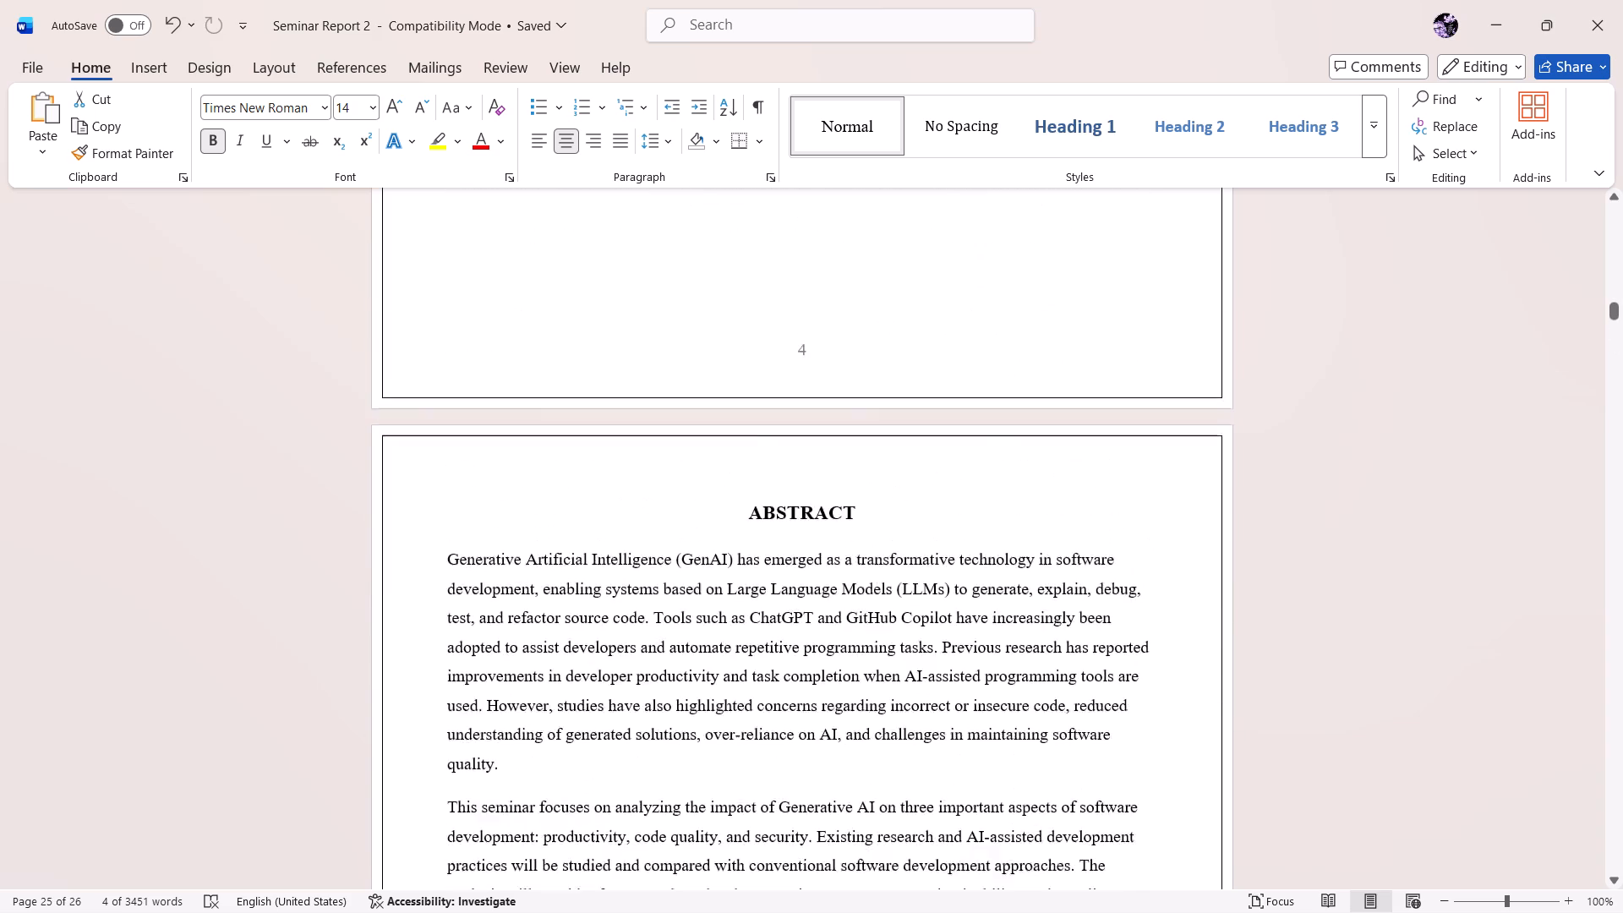
scroll(630, 456, up, 19)
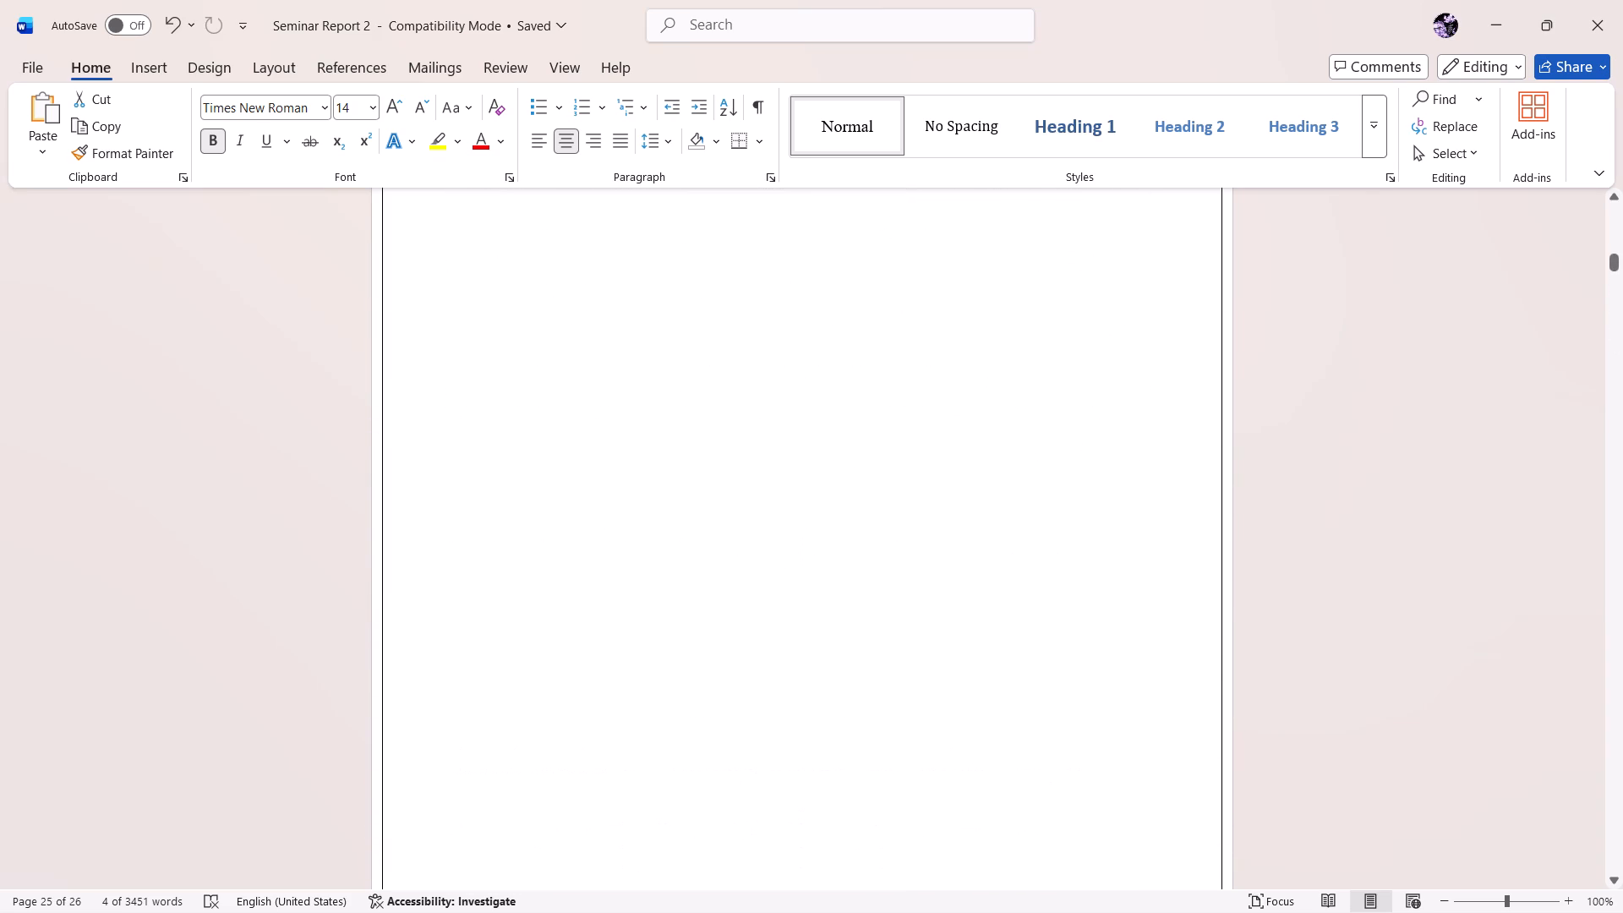
scroll(630, 456, up, 4)
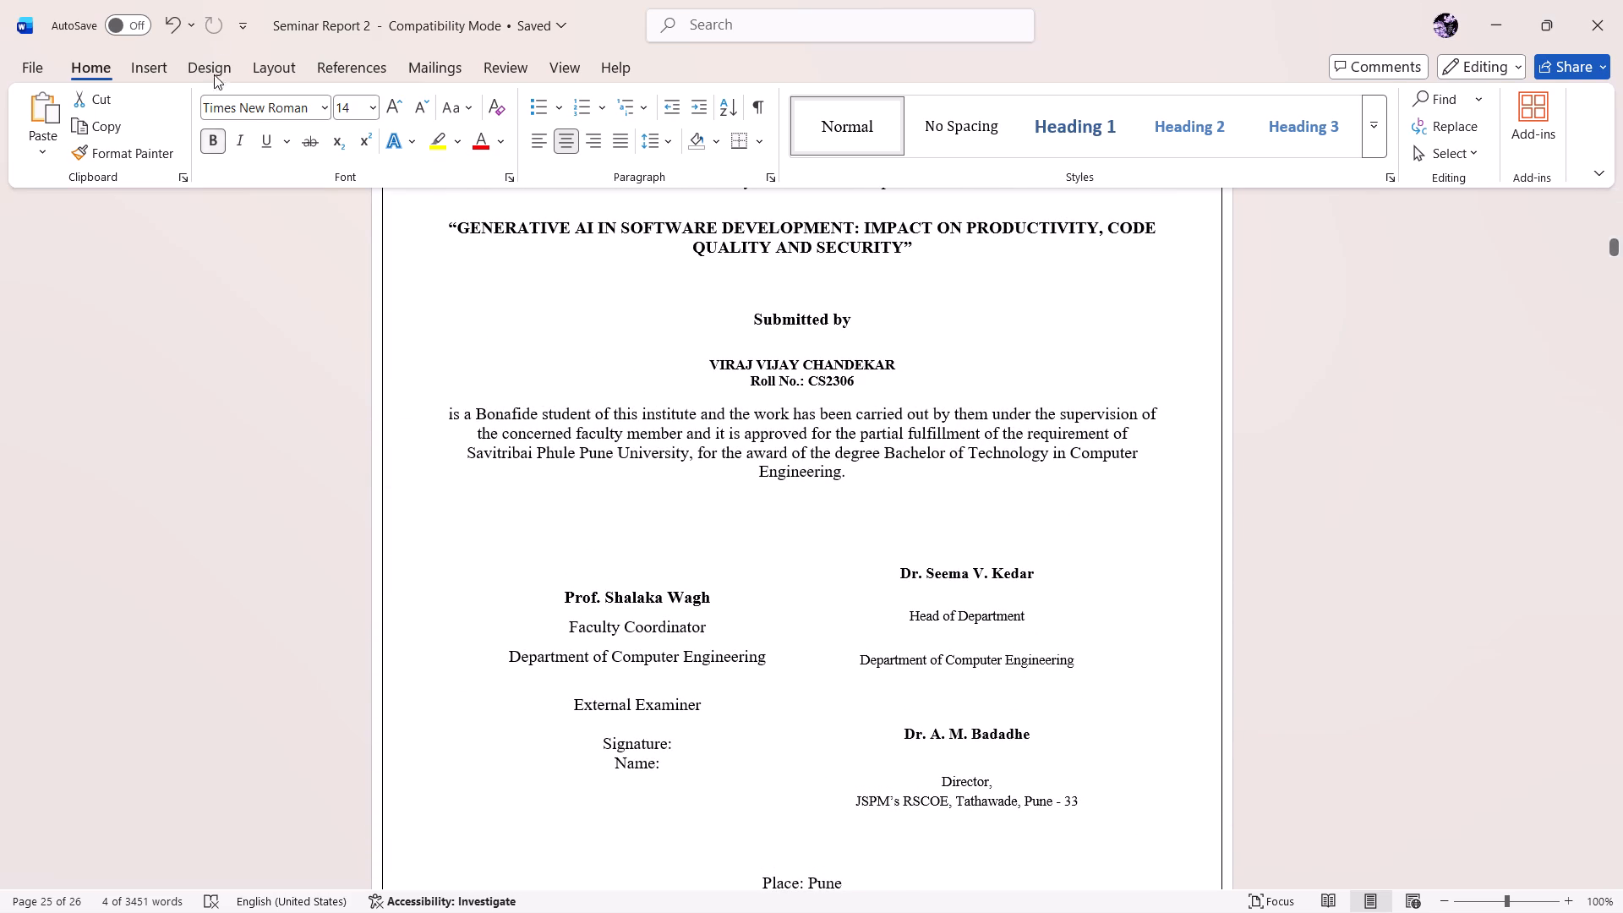
Open the Save As options for the seminar report.
click(32, 74)
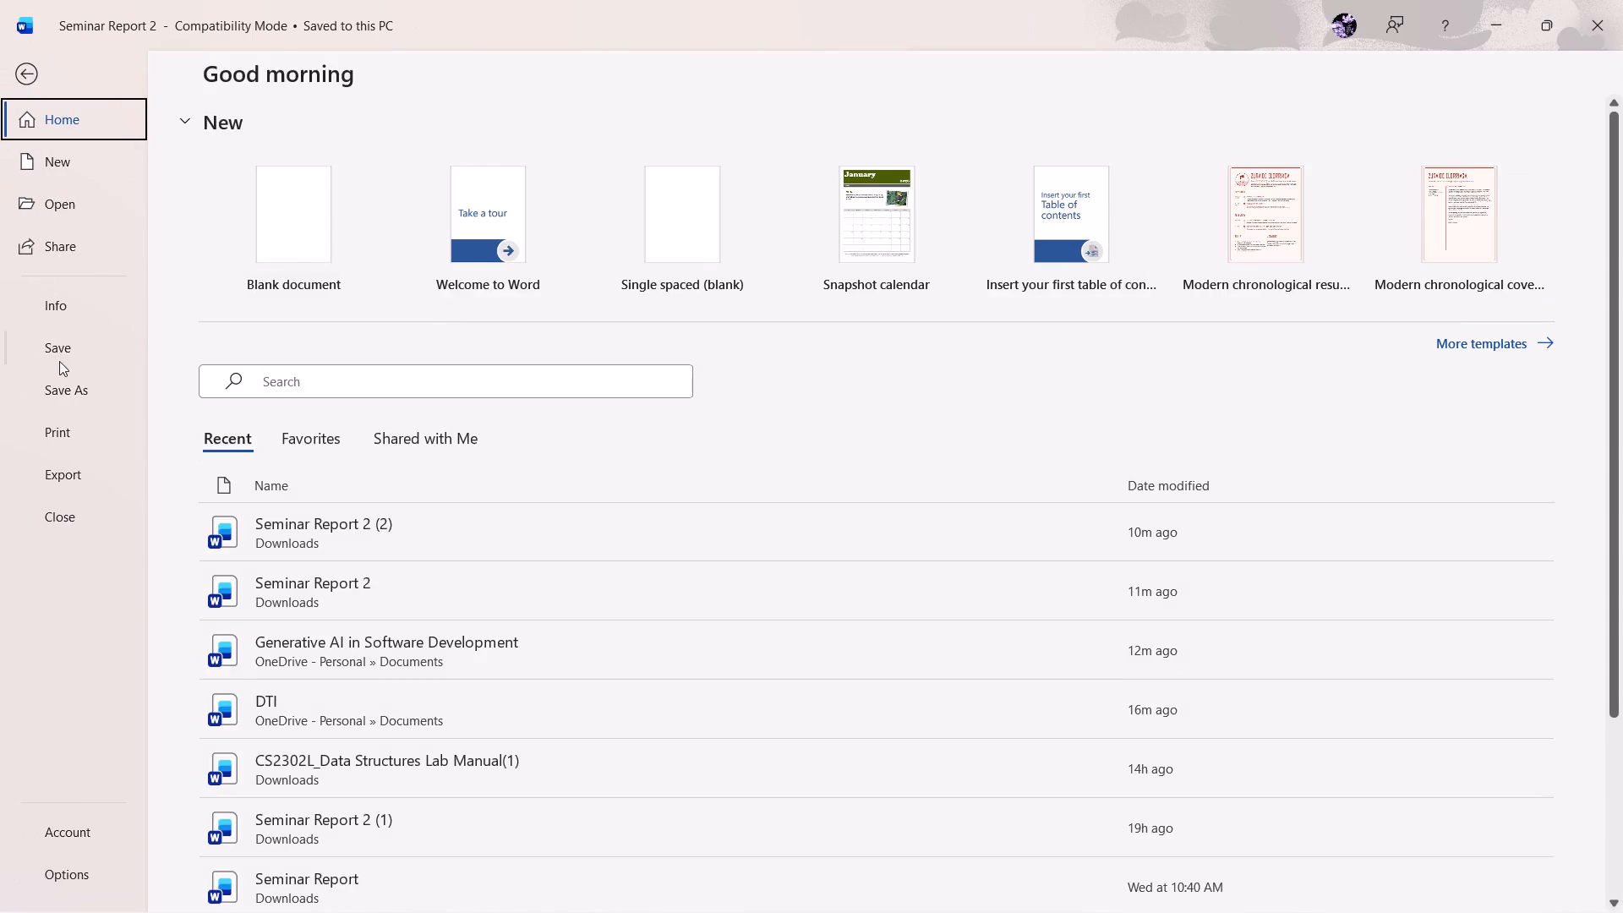
click(70, 383)
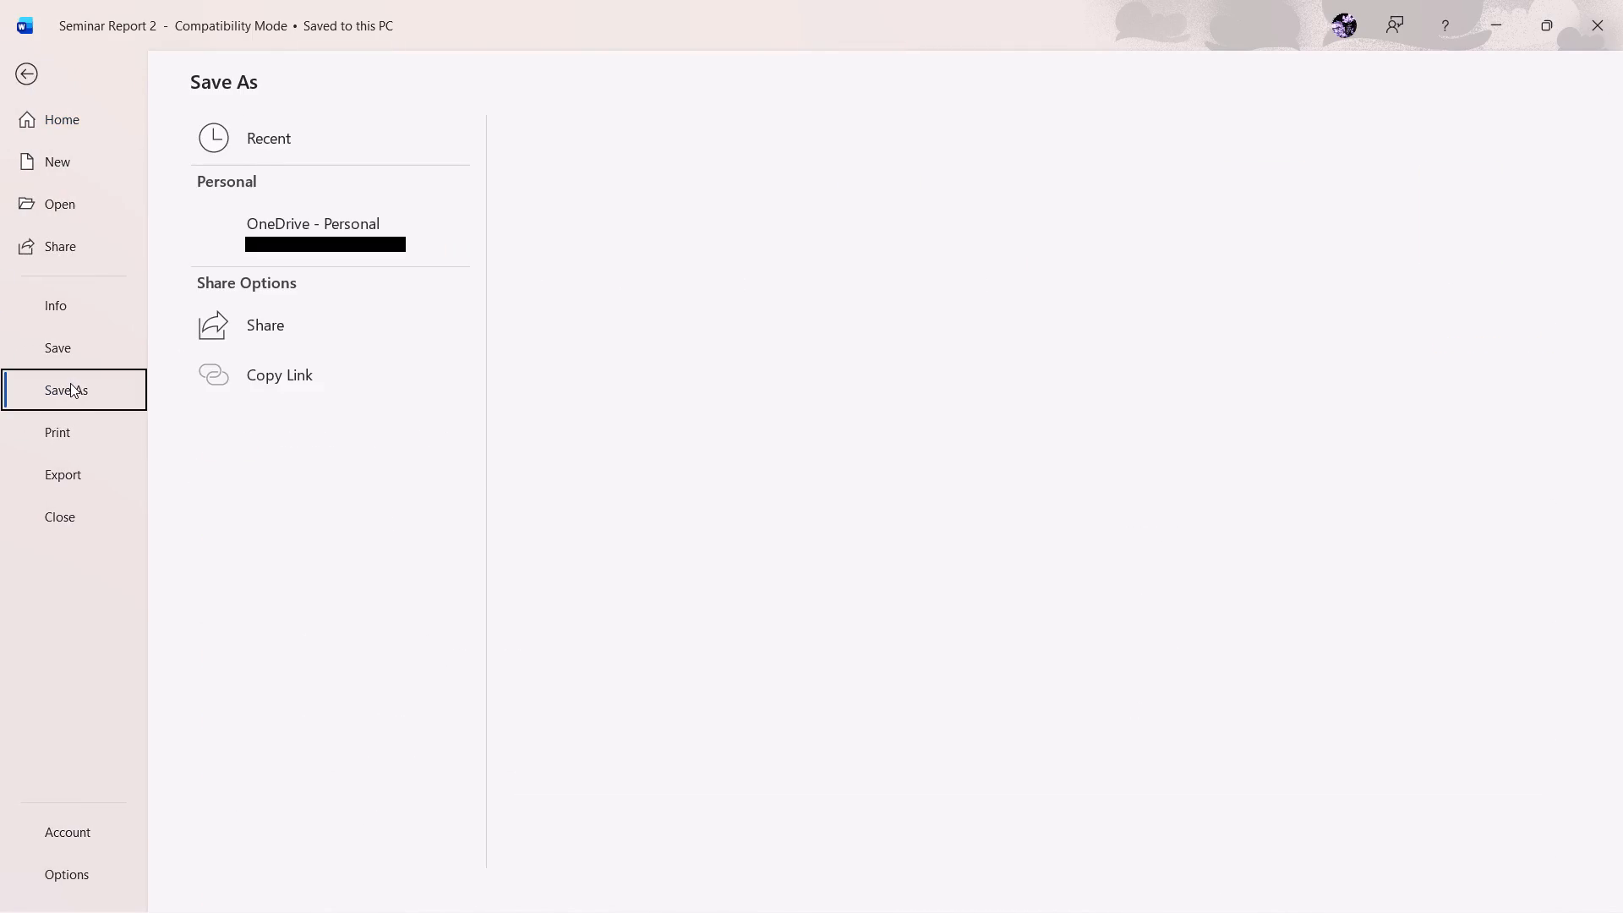
Save the report in the Documents folder under the file name Seminar Report, with PDF as the file type.
click(588, 283)
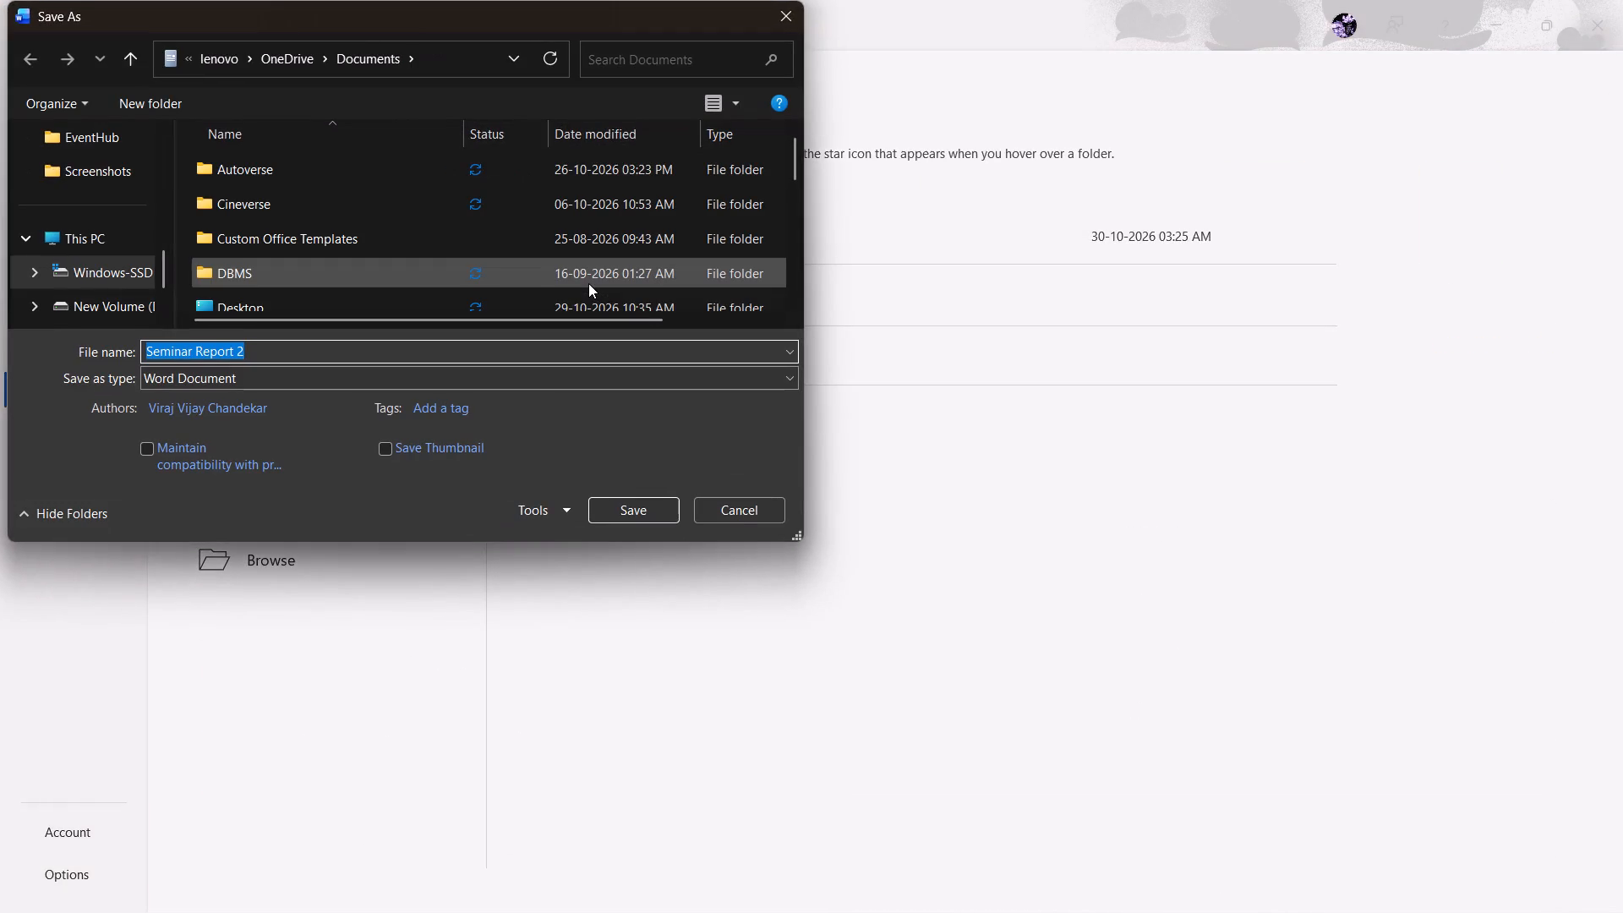
key(BackSpace)
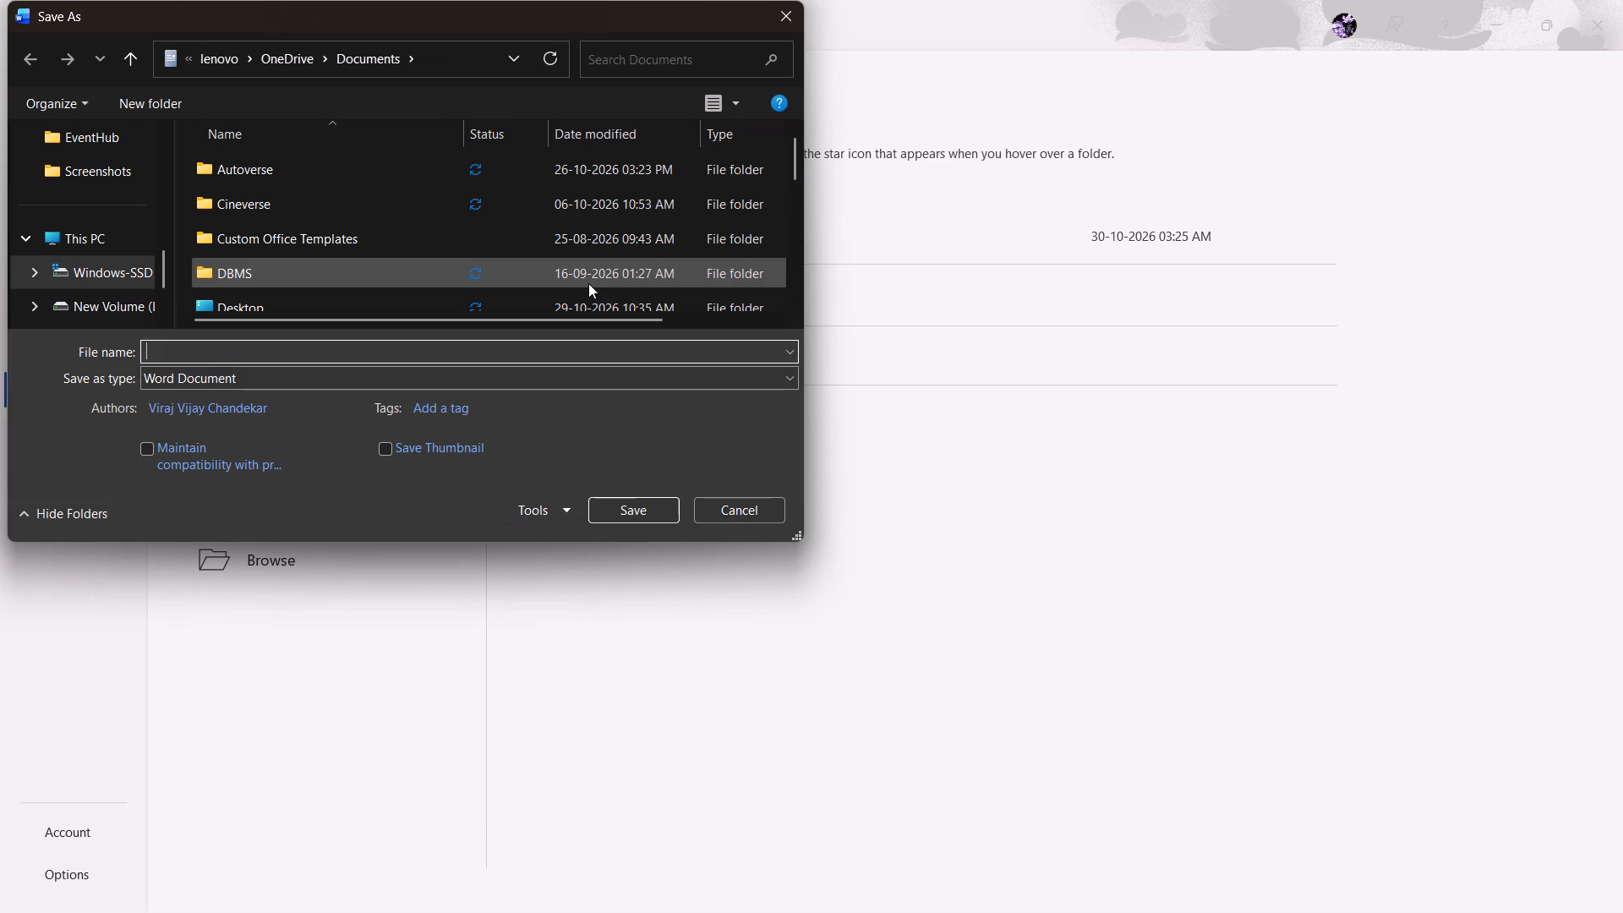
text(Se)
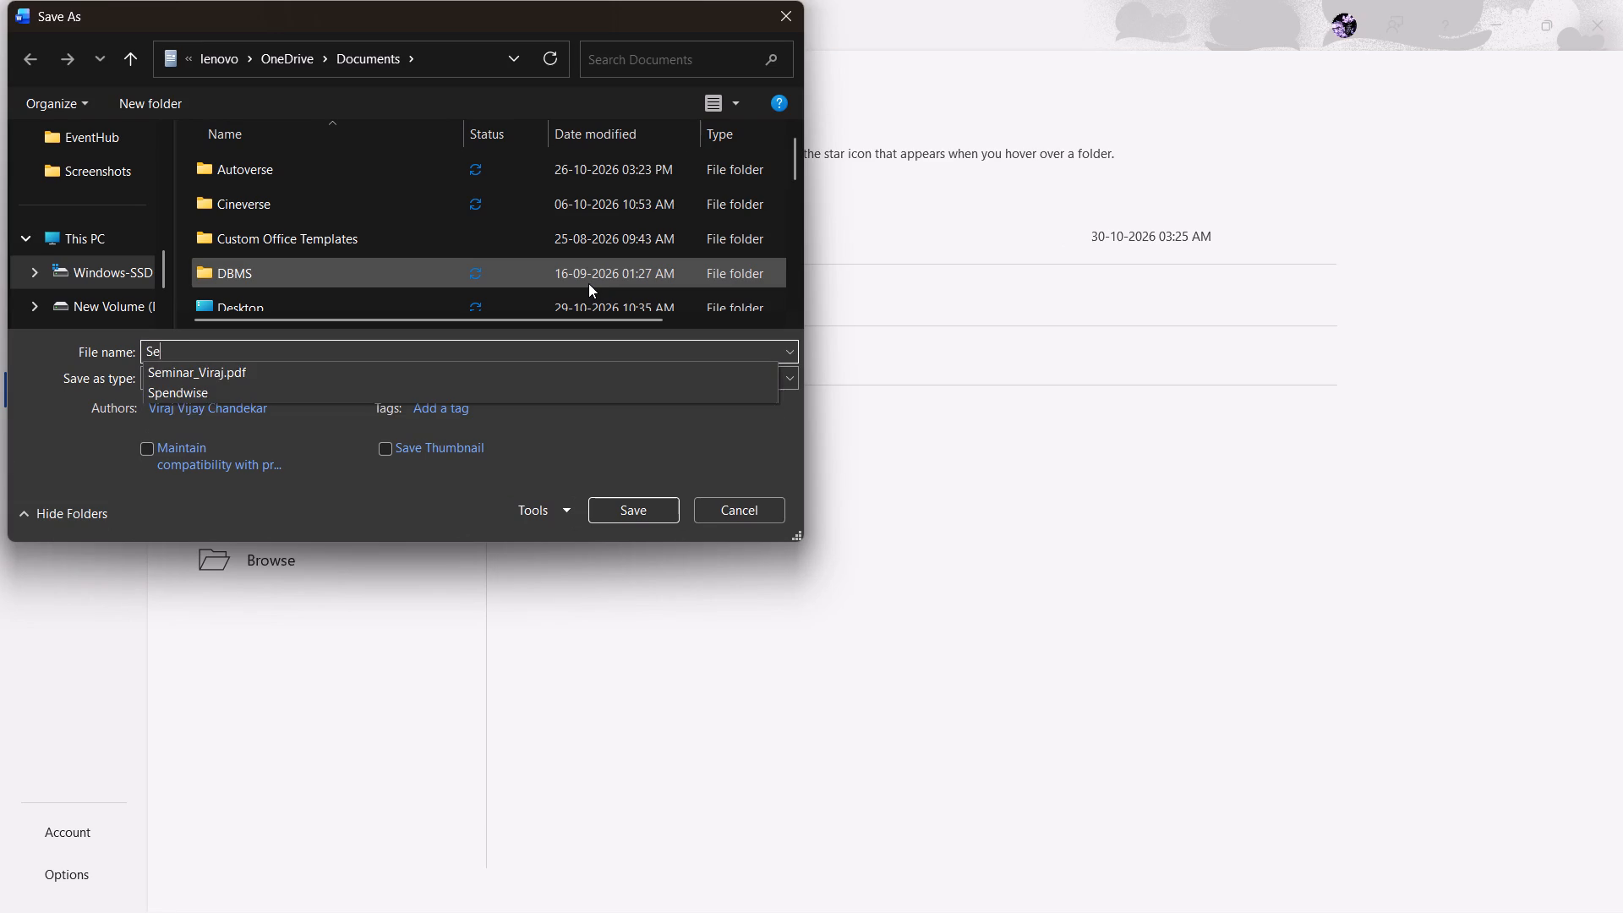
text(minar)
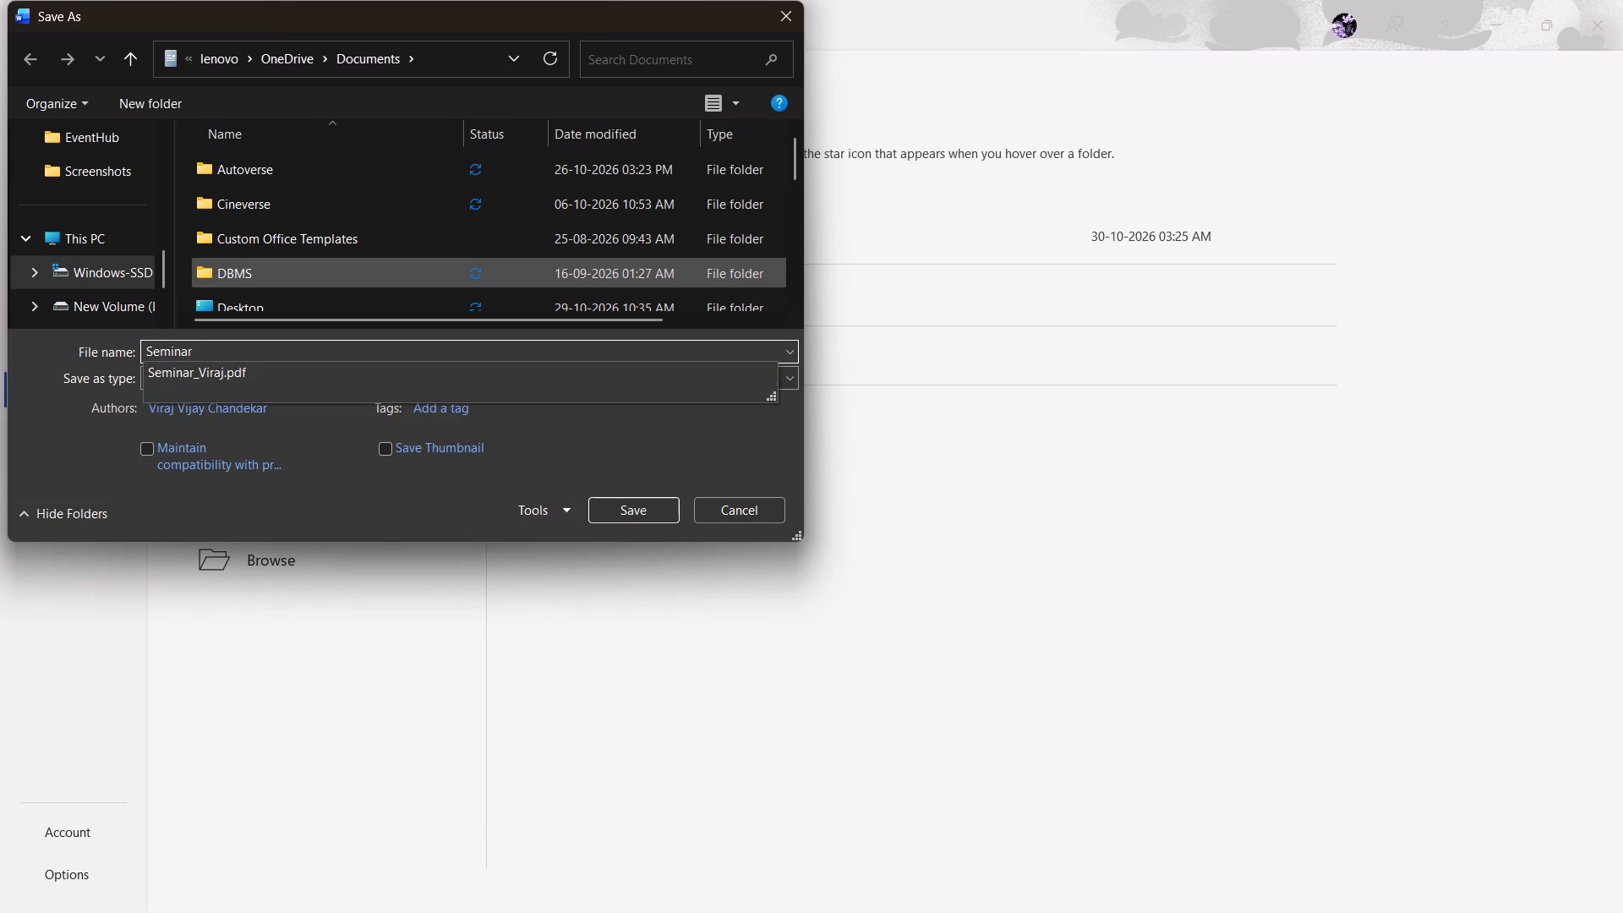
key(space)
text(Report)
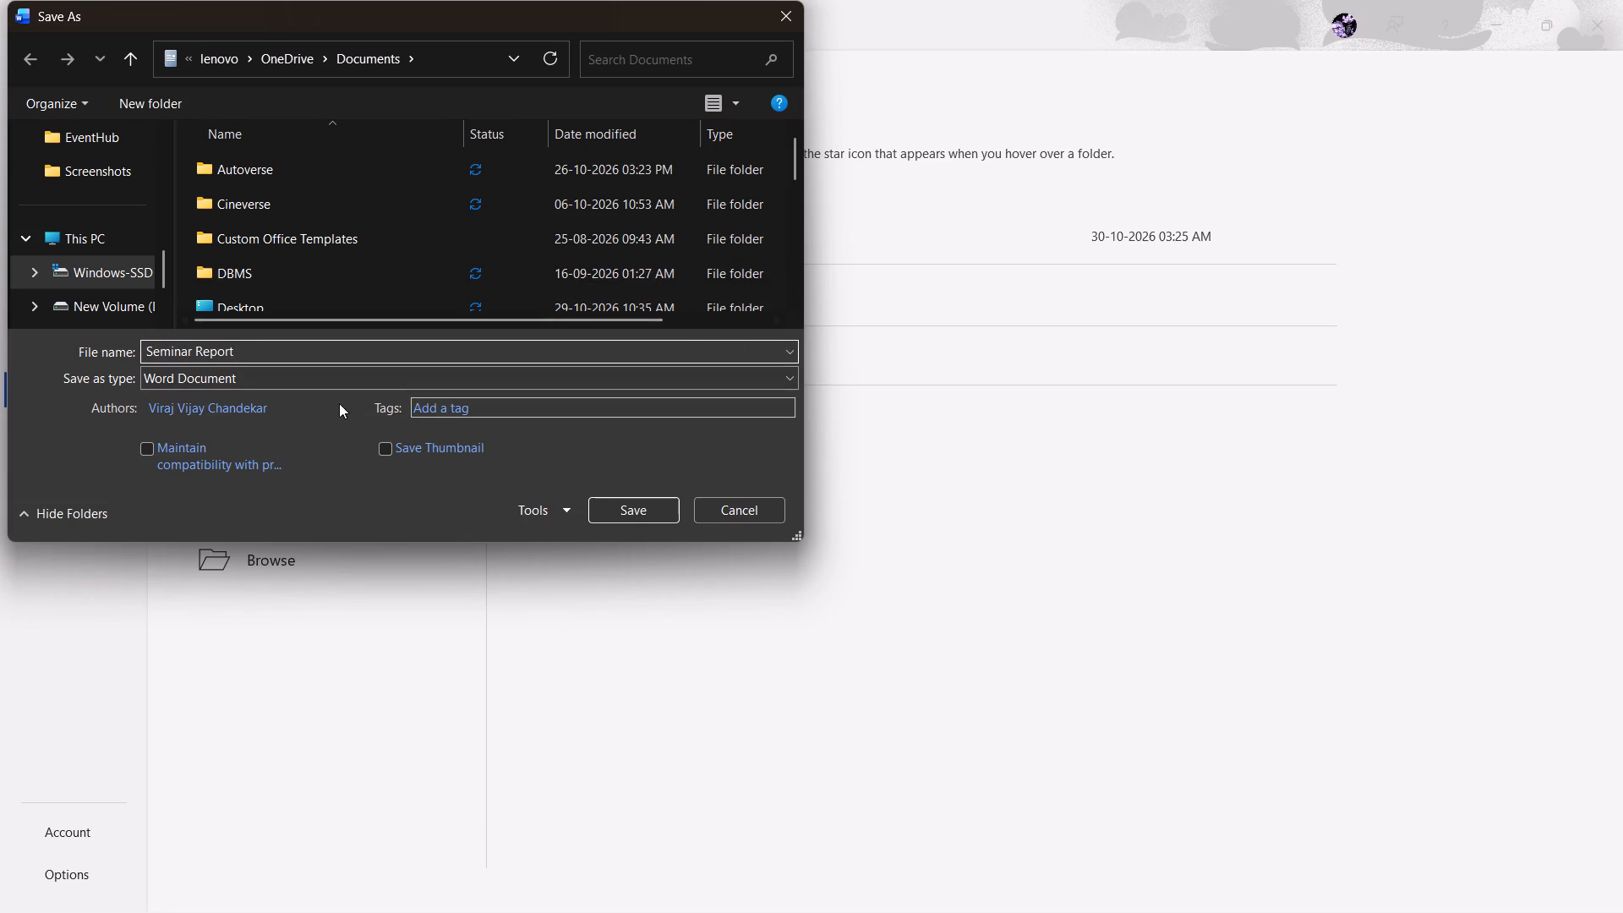
click(345, 379)
click(201, 495)
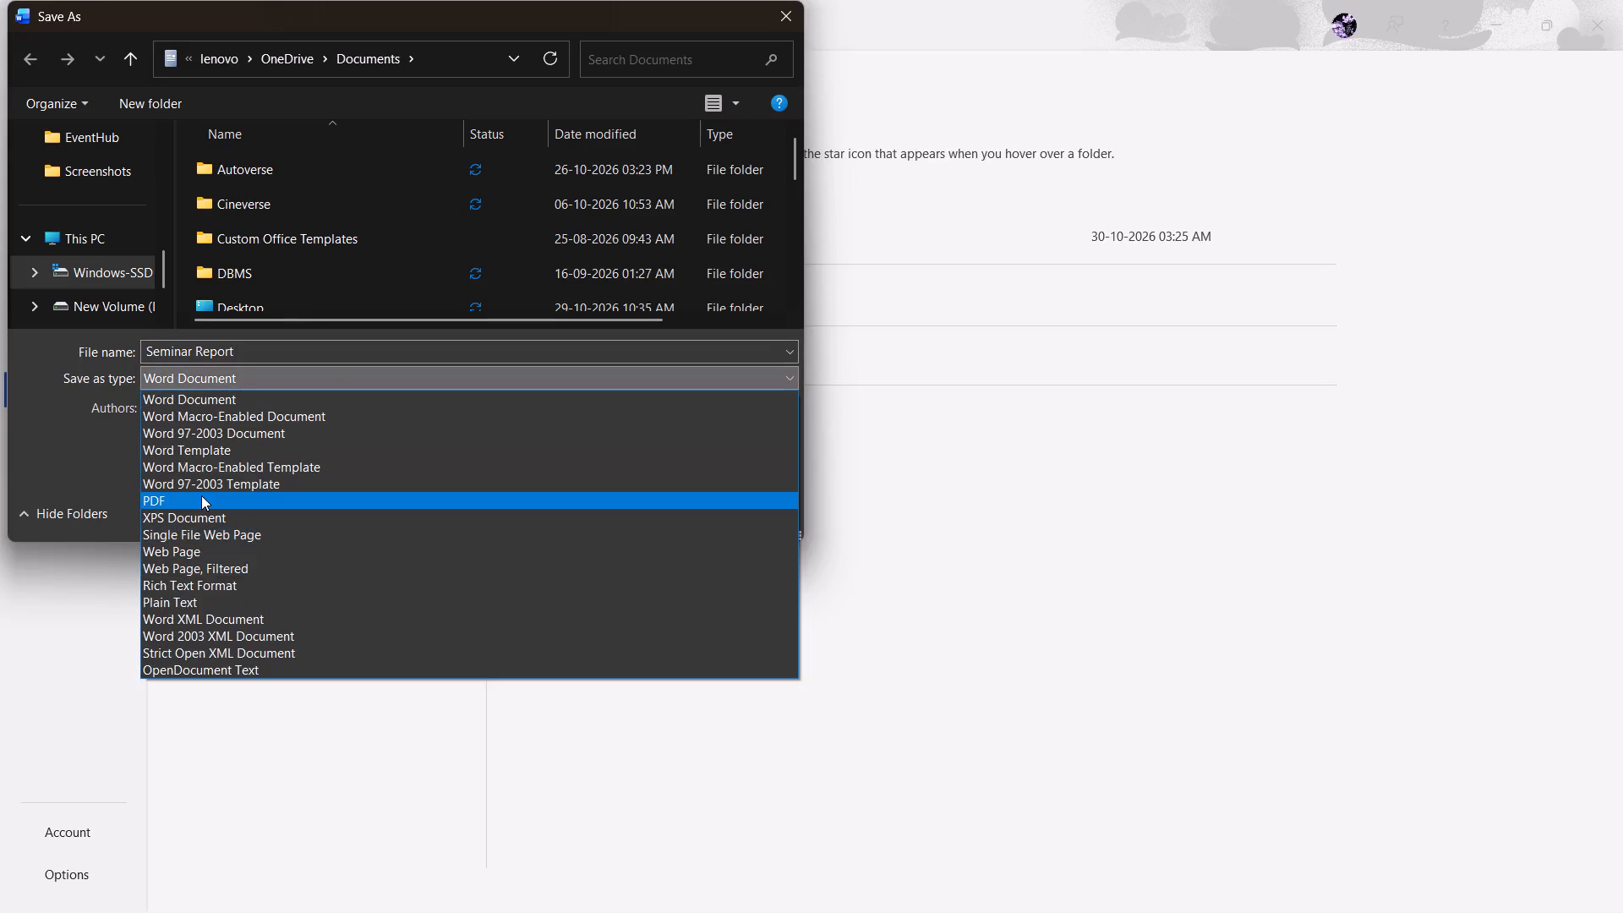
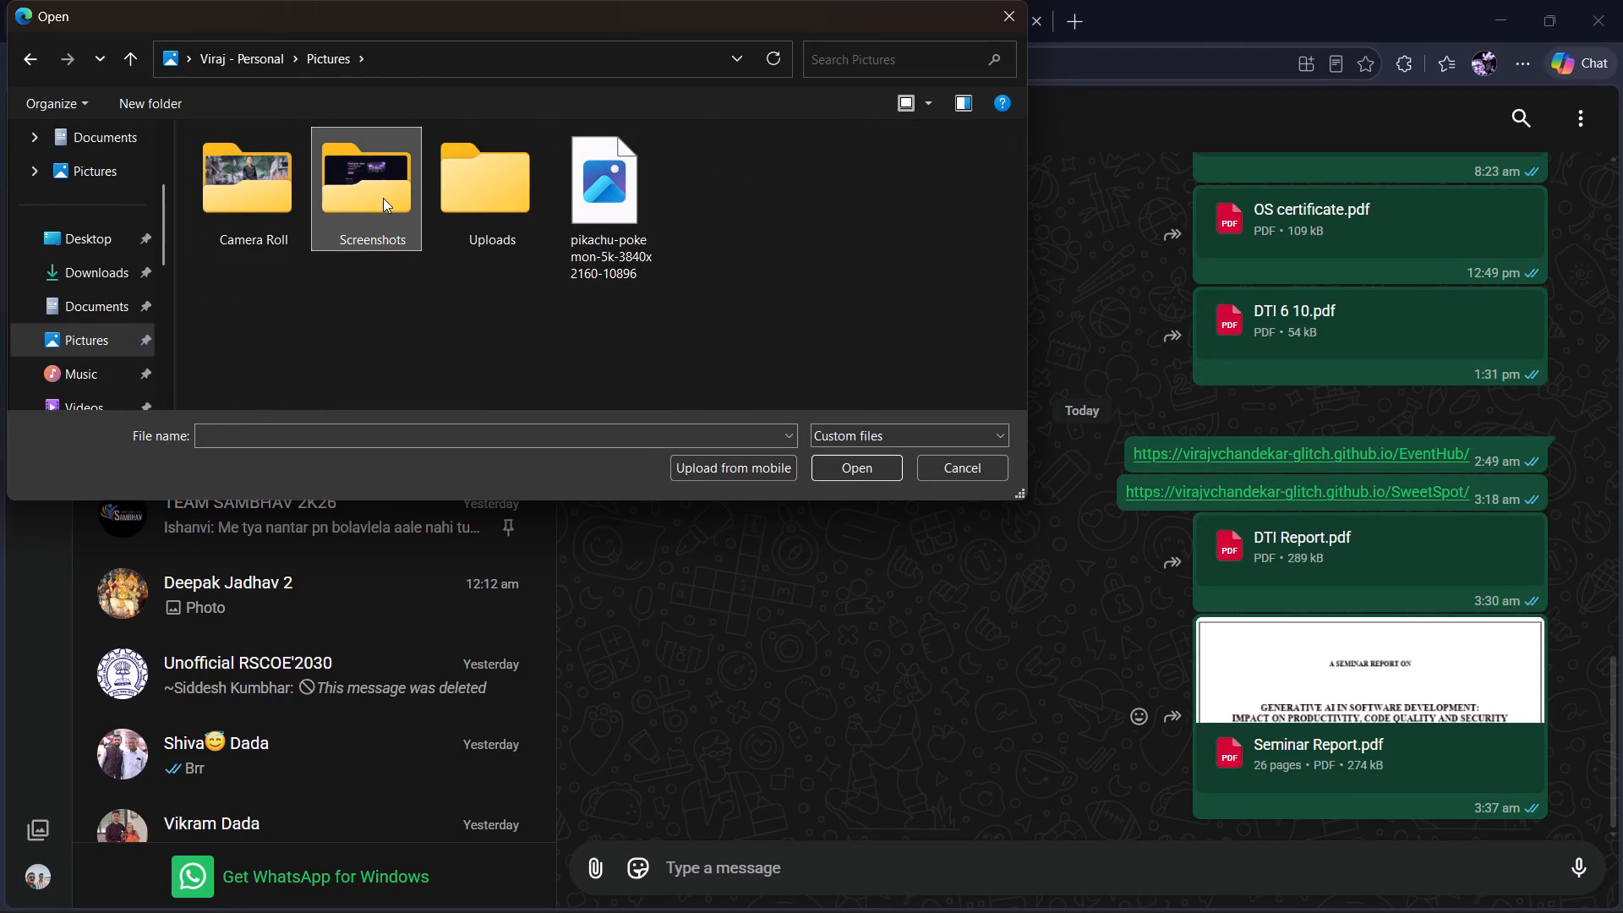
double_click(388, 196)
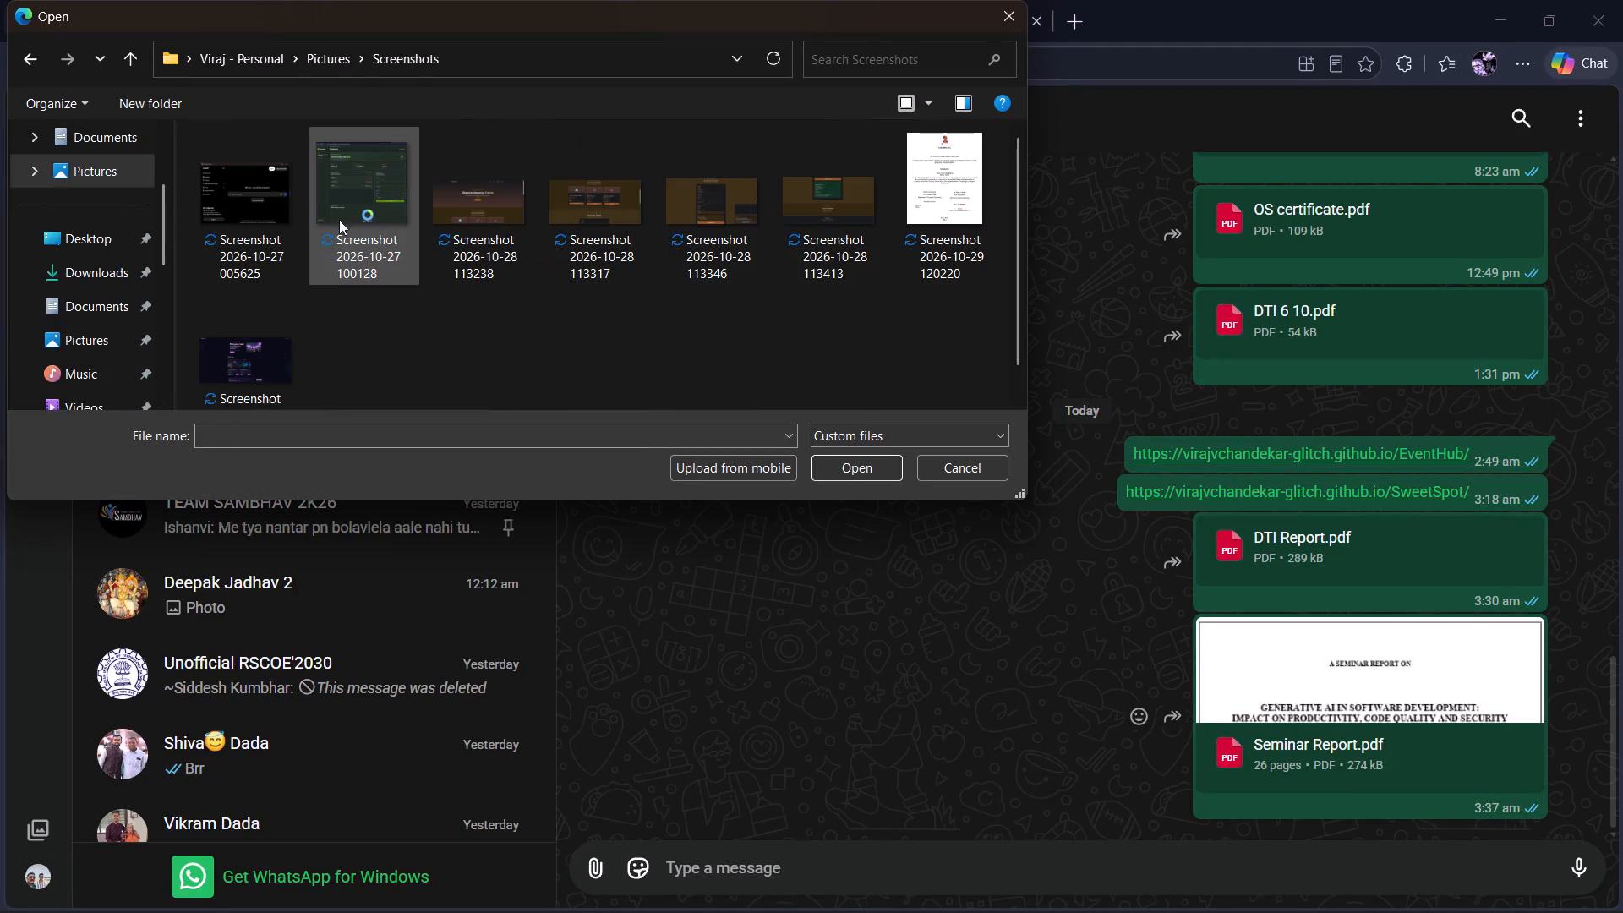
click(264, 353)
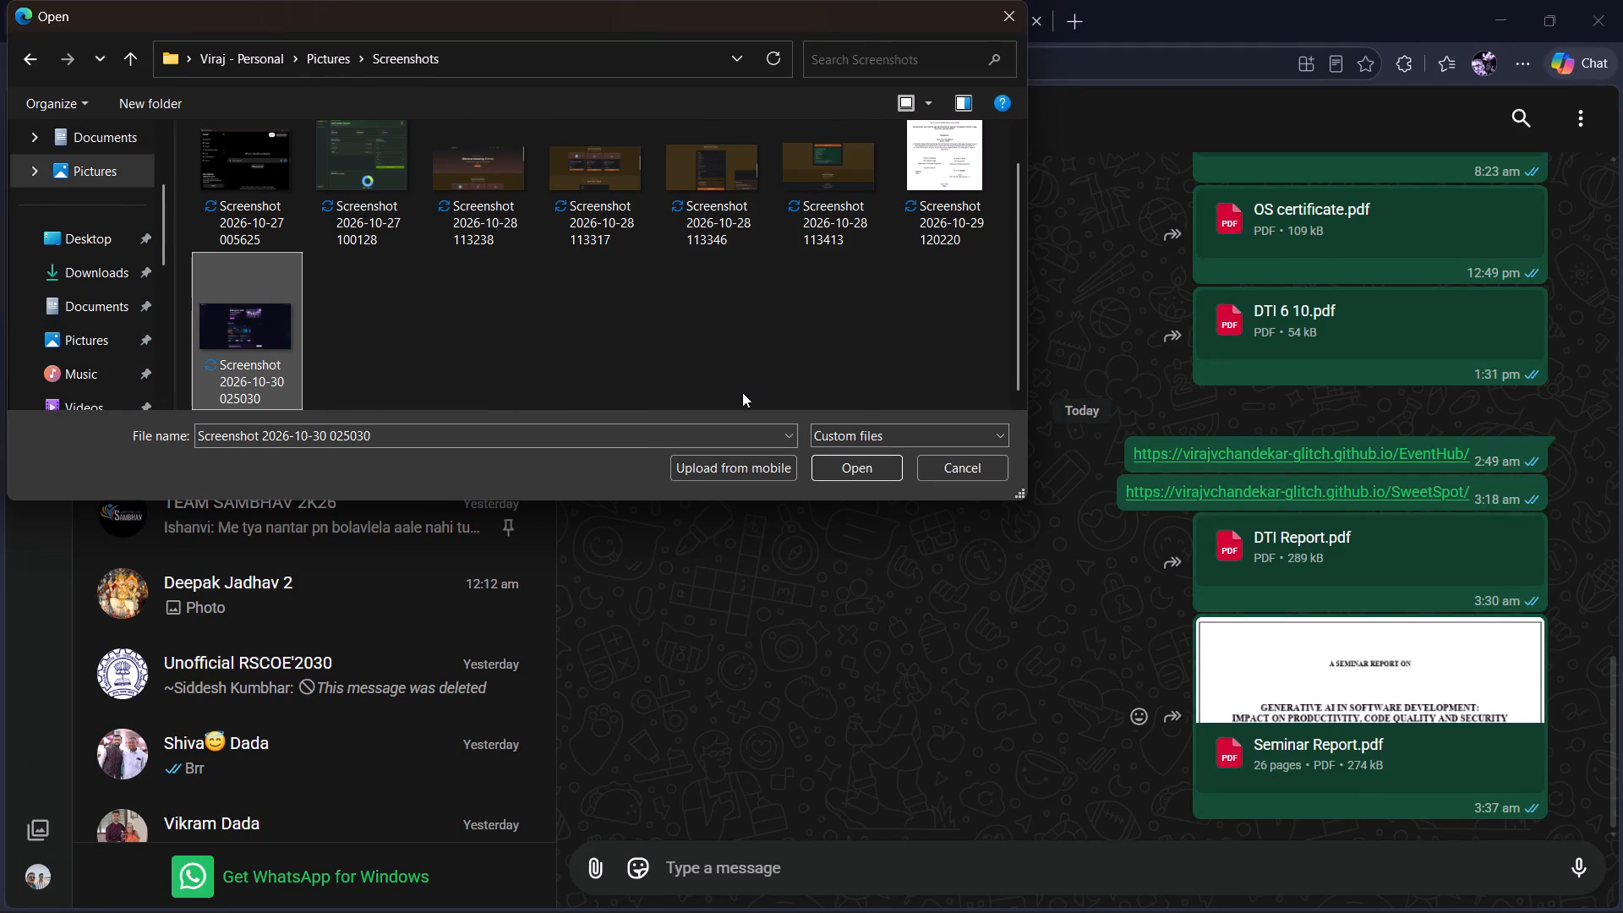
click(254, 287)
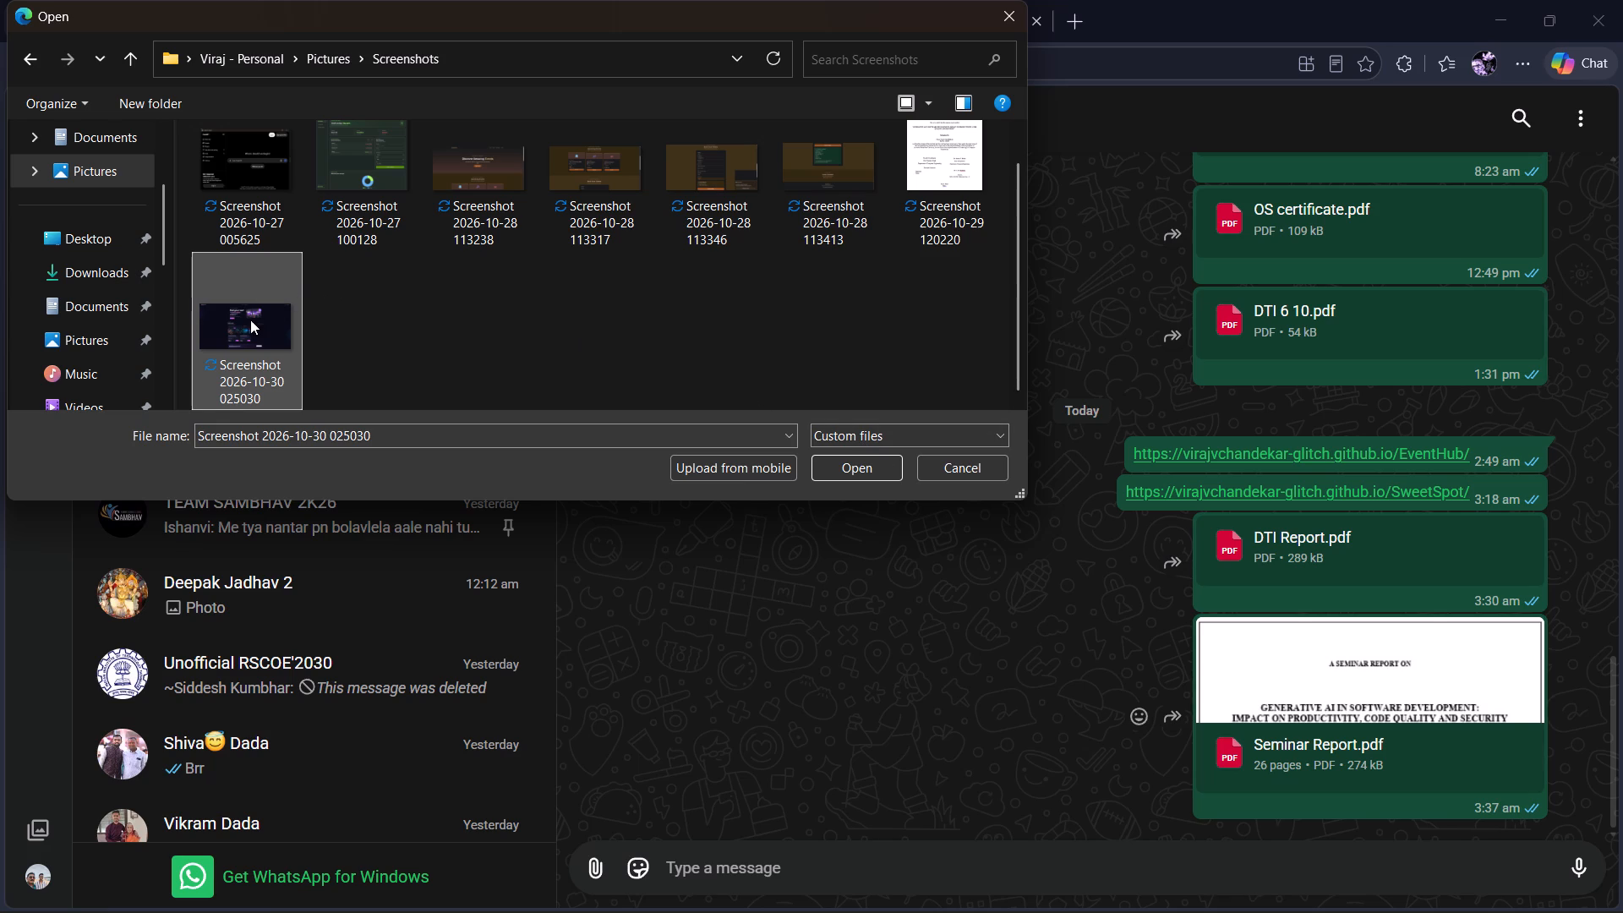